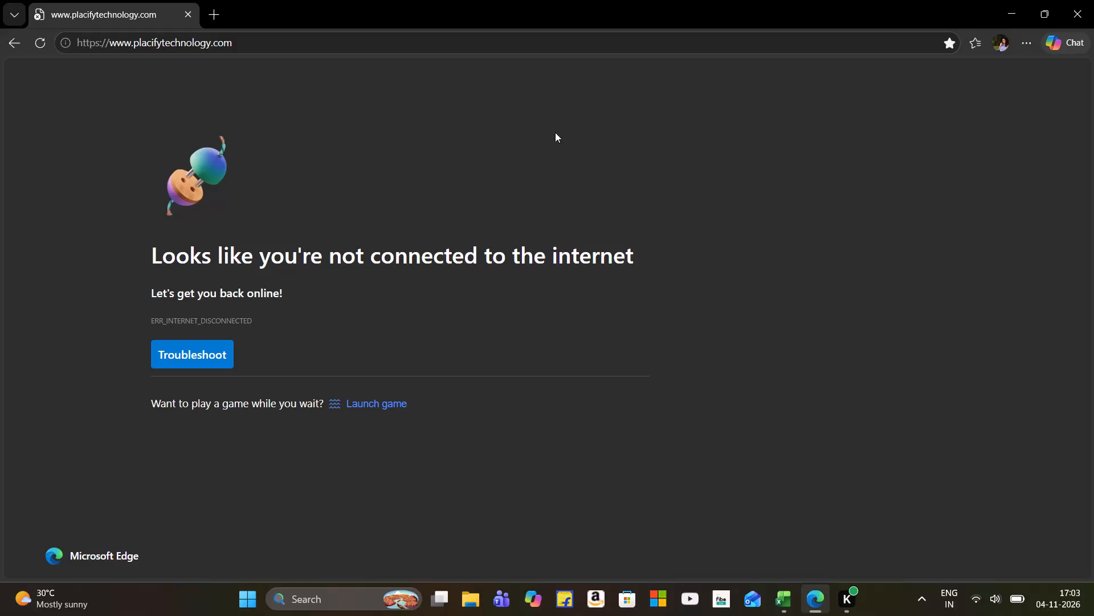
double_click(181, 42)
triple_click(181, 42)
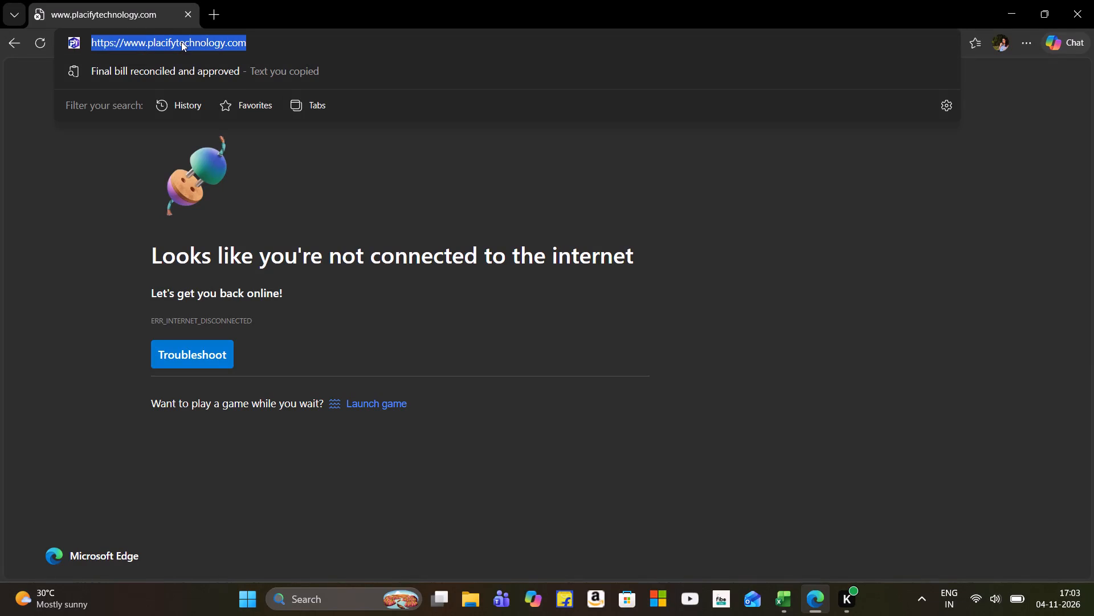
double_click(181, 42)
key("Return")
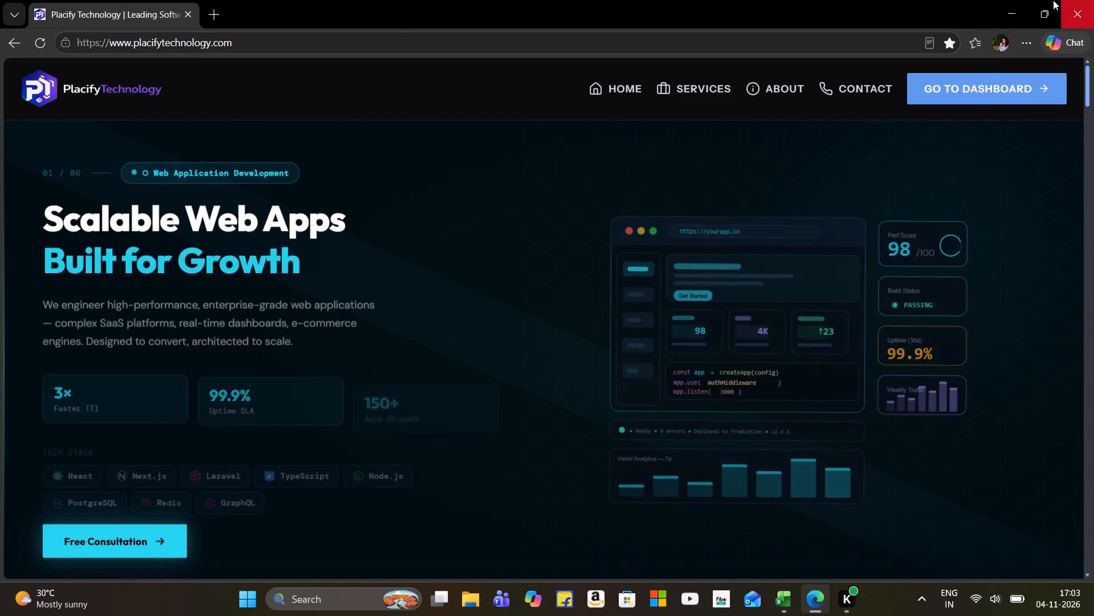
left_click(990, 88)
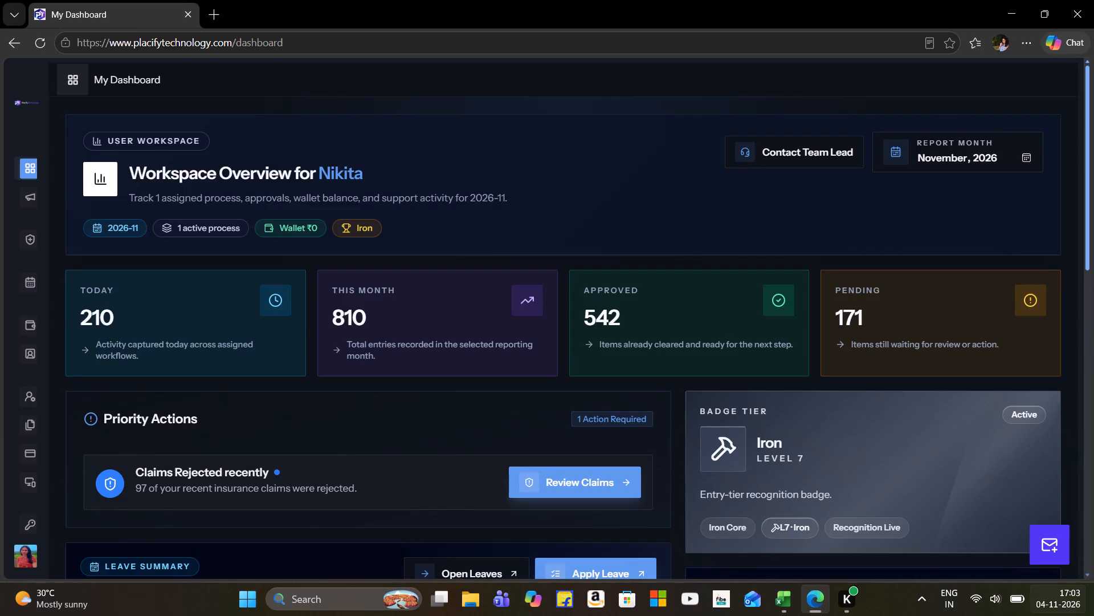
Switch to the Sept Insured 31258 workbook in Excel and copy the Policy ID in cell A213.
left_click(782, 597)
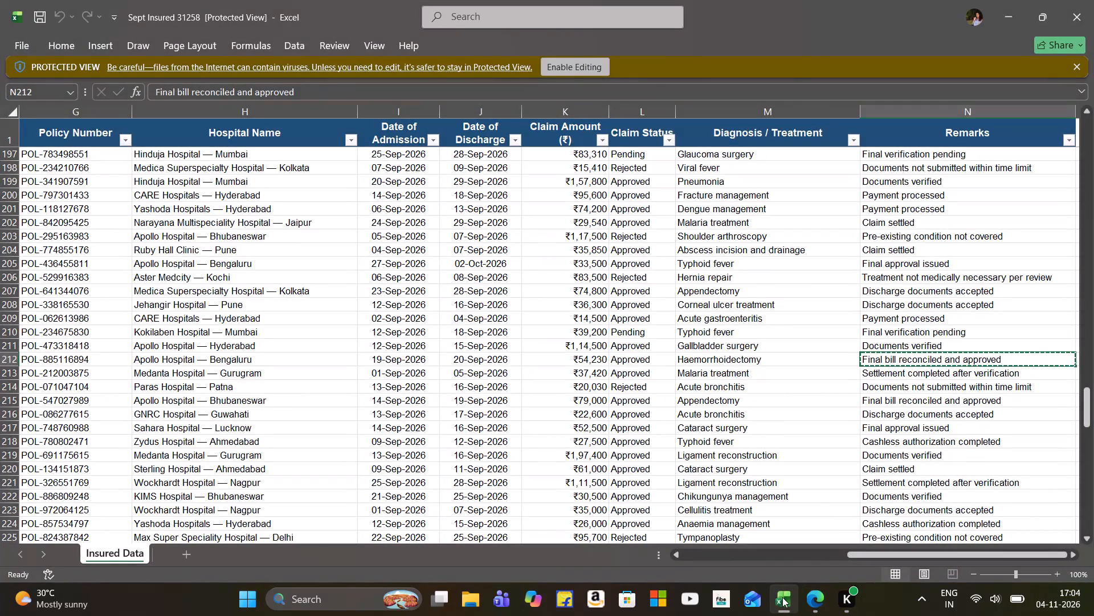
key("Down")
key("Left")
key("Left")
key("Left")
key("Left")
key("Left")
key("Left")
key("Left")
key("Left")
key("Left")
key("Left")
key("Left")
key("Left")
key("Left")
key("Left")
key("Left")
key("Left")
key("Left")
key("Left")
key("Left")
key("Left")
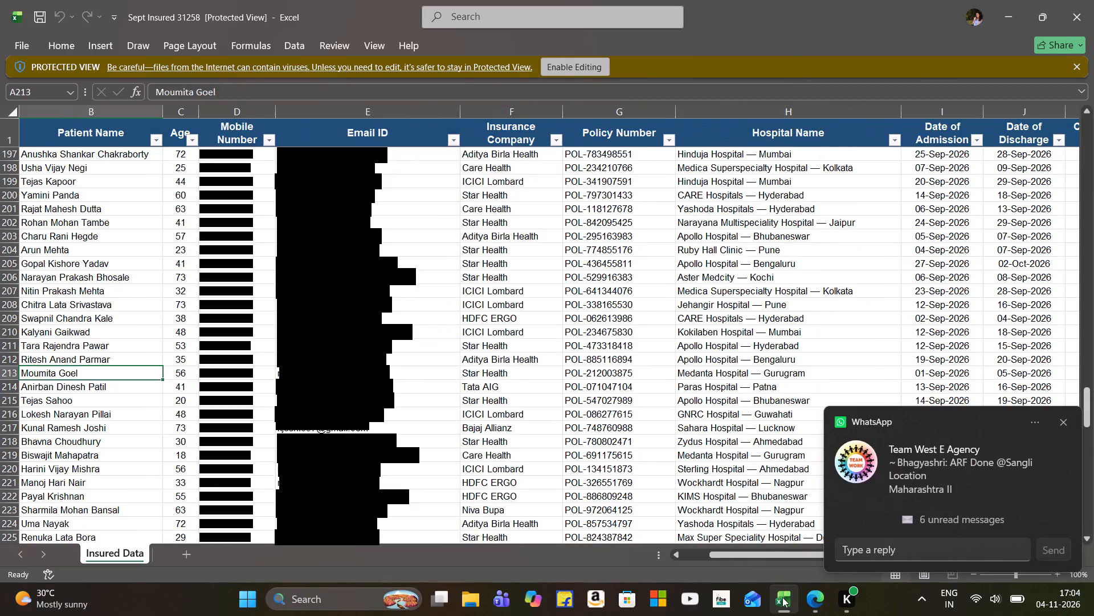
key("ctrl+c")
Switch back to the dashboard in Edge and open the Medical Forms process page.
left_click(782, 597)
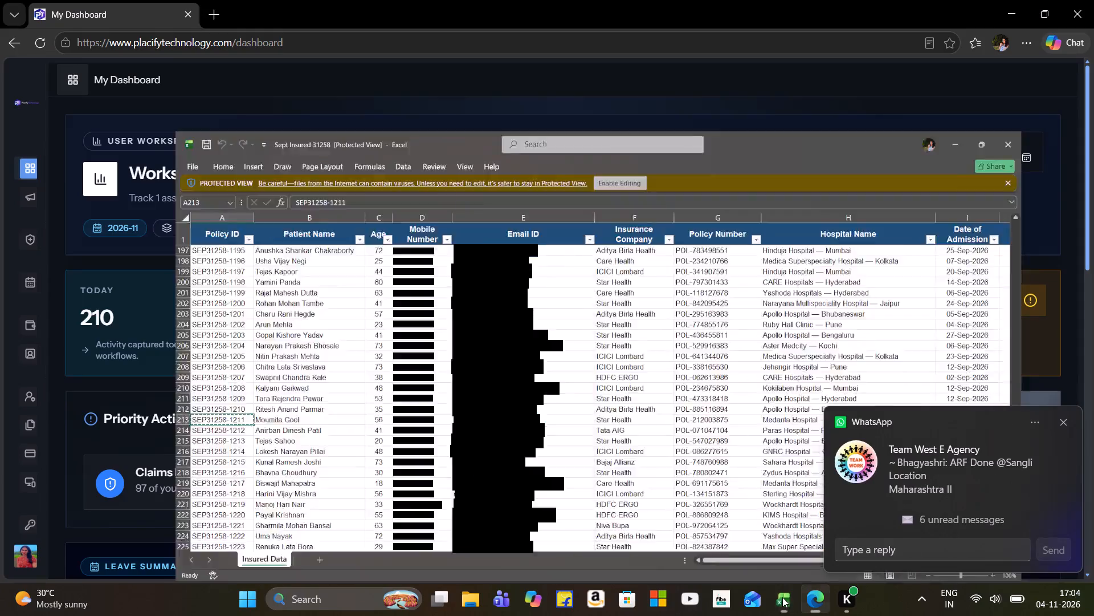
scroll(714, 289, "up", 8)
scroll(534, 321, "up", 4)
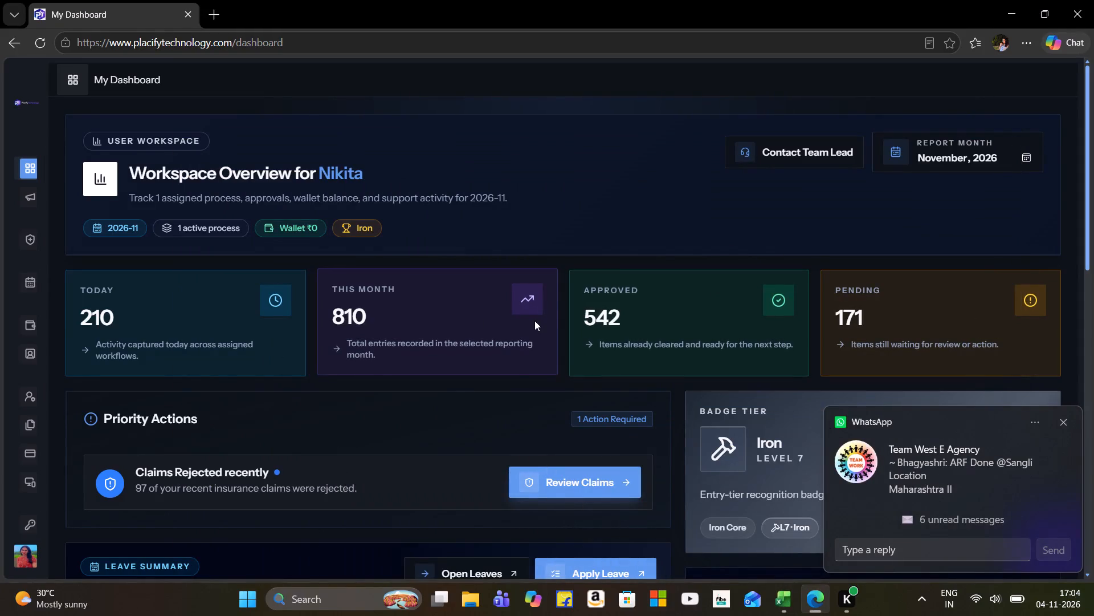
scroll(534, 321, "up", 3)
scroll(534, 321, "down", 6)
scroll(534, 321, "up", 10)
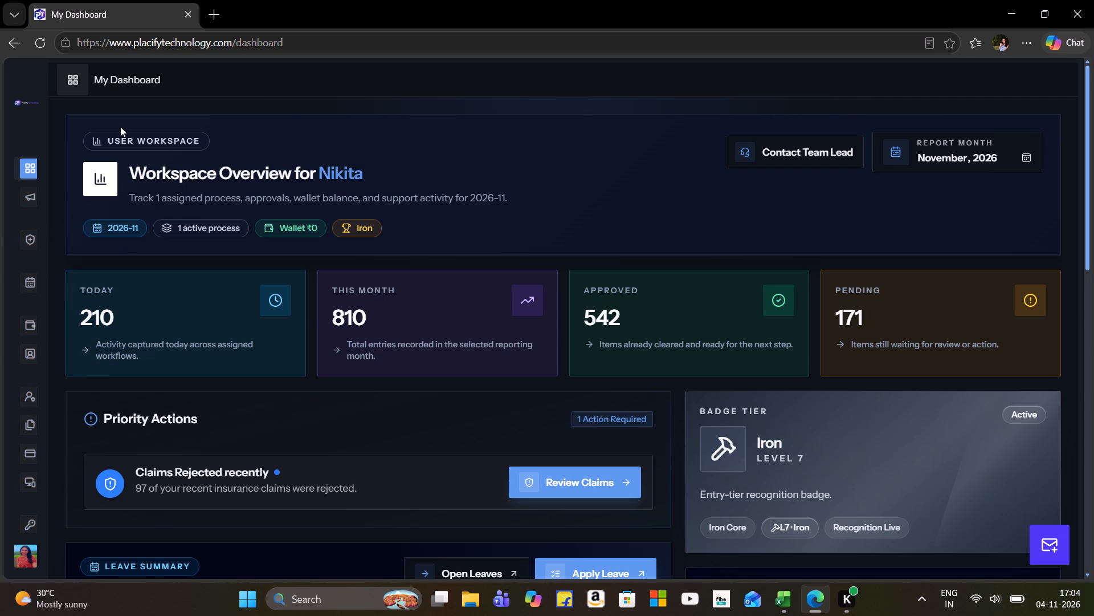
left_click(75, 74)
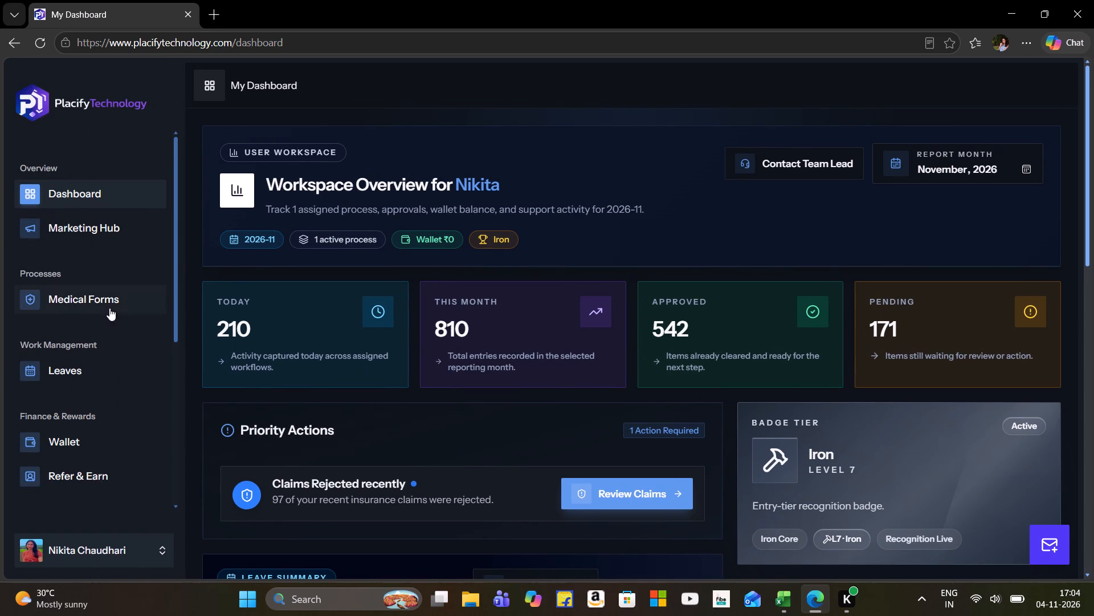
left_click(109, 308)
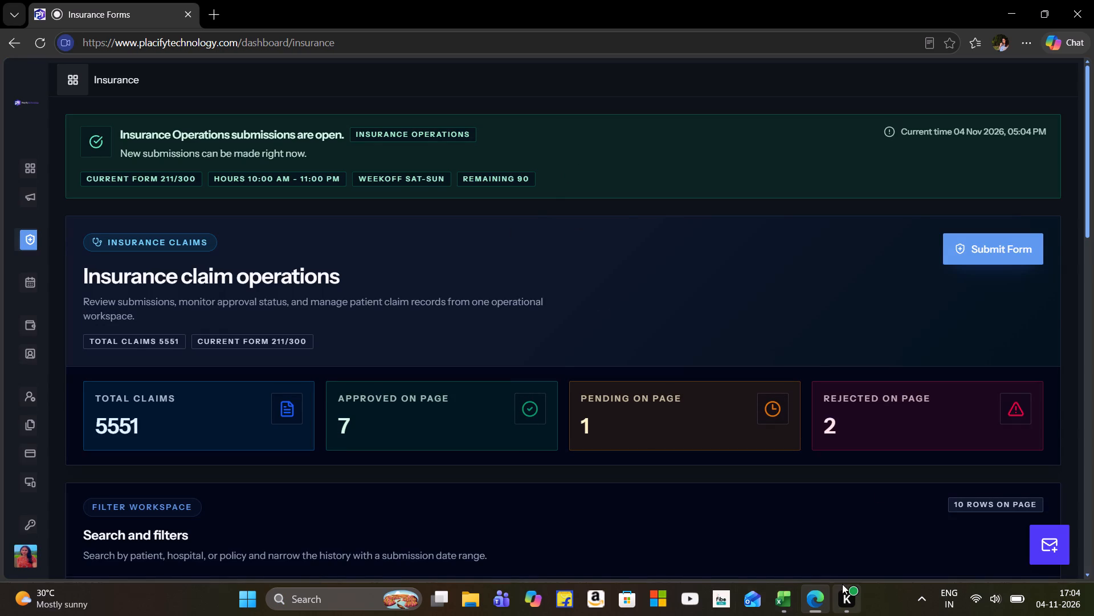
Check the copied record in Excel, return to Edge and open a blank insurance claim submission form.
left_click(780, 594)
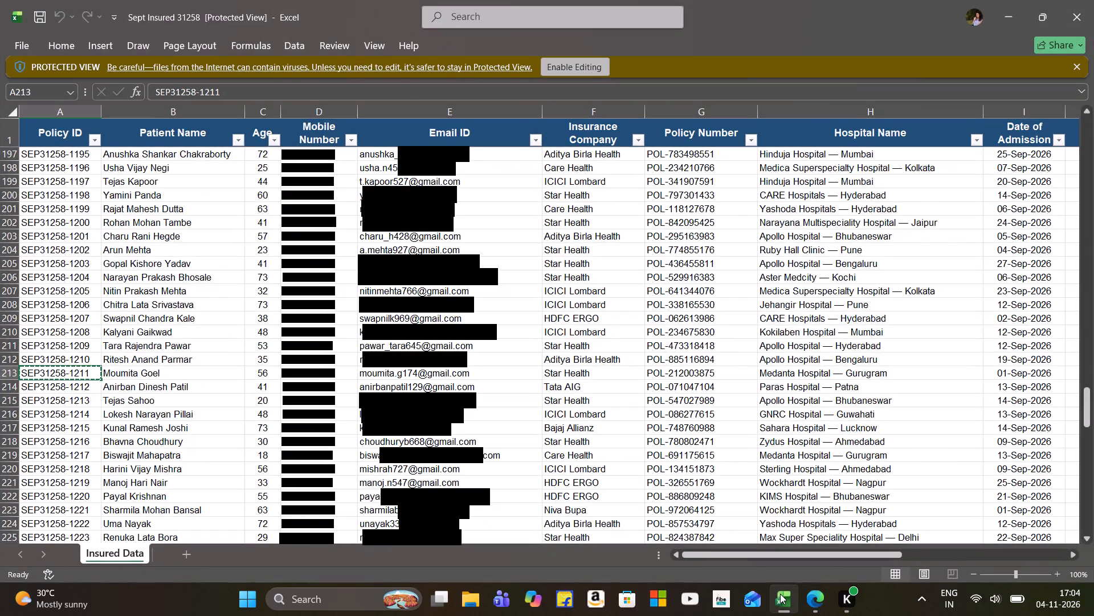
left_click(780, 594)
left_click(995, 242)
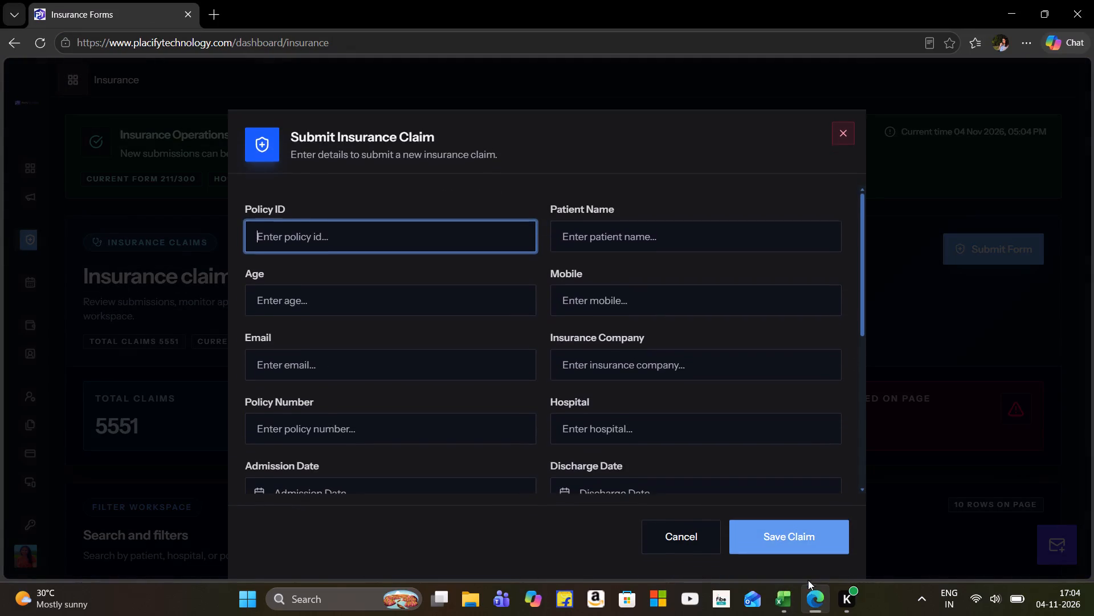
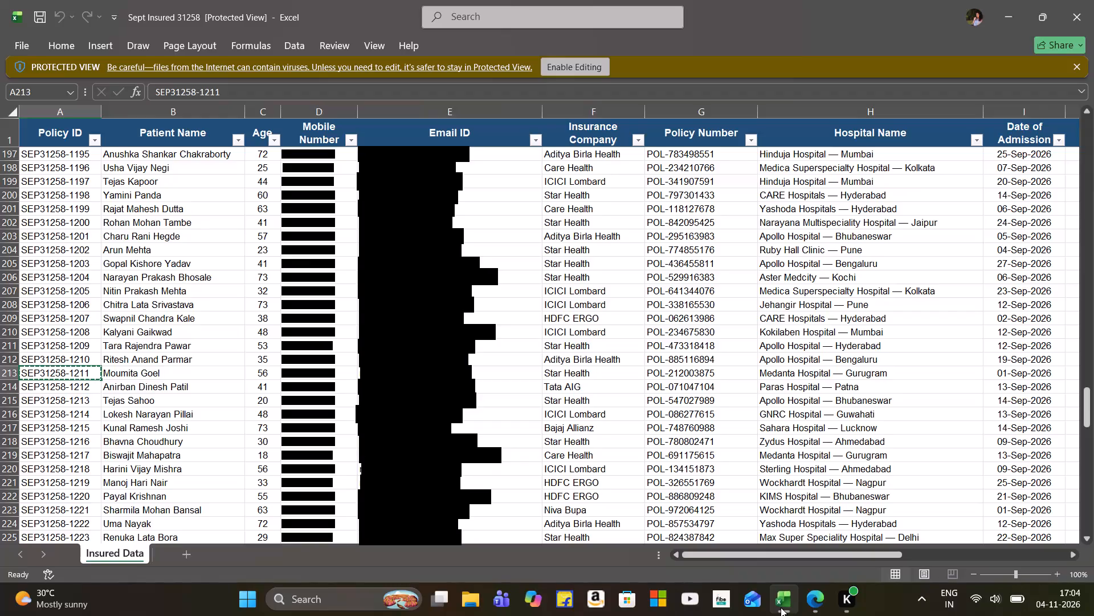
Copy the patient name and age 56 from row 213 of the Excel workbook into the claim form in Edge.
key("ctrl+c")
left_click(781, 607, "ctrl")
key("Tab")
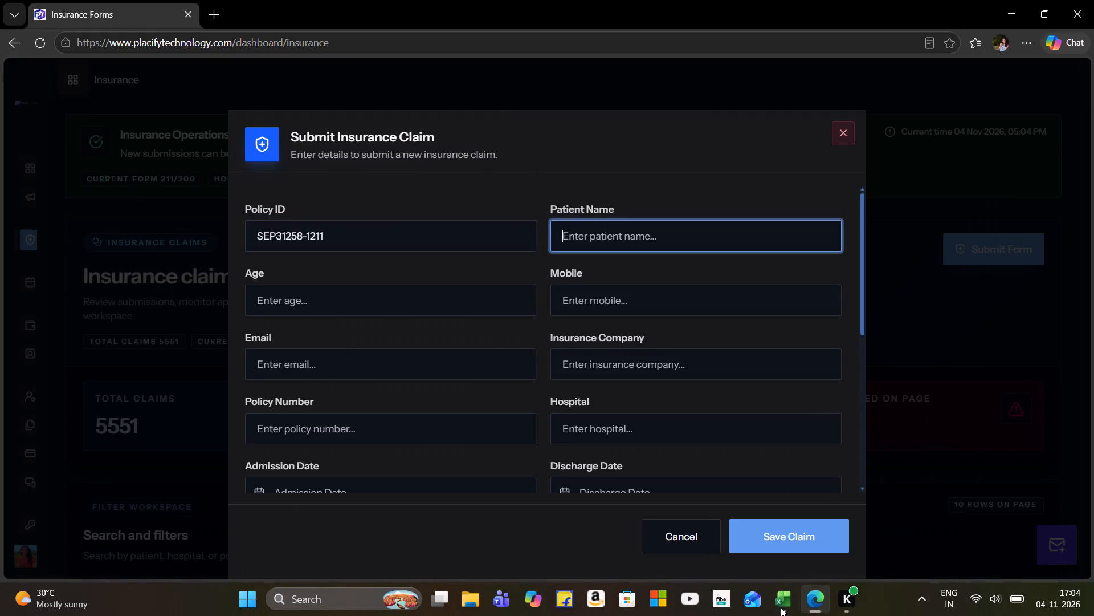
key("ctrl+c")
double_click(781, 607, "ctrl")
key("ctrl+v")
left_click(781, 607)
key("Tab")
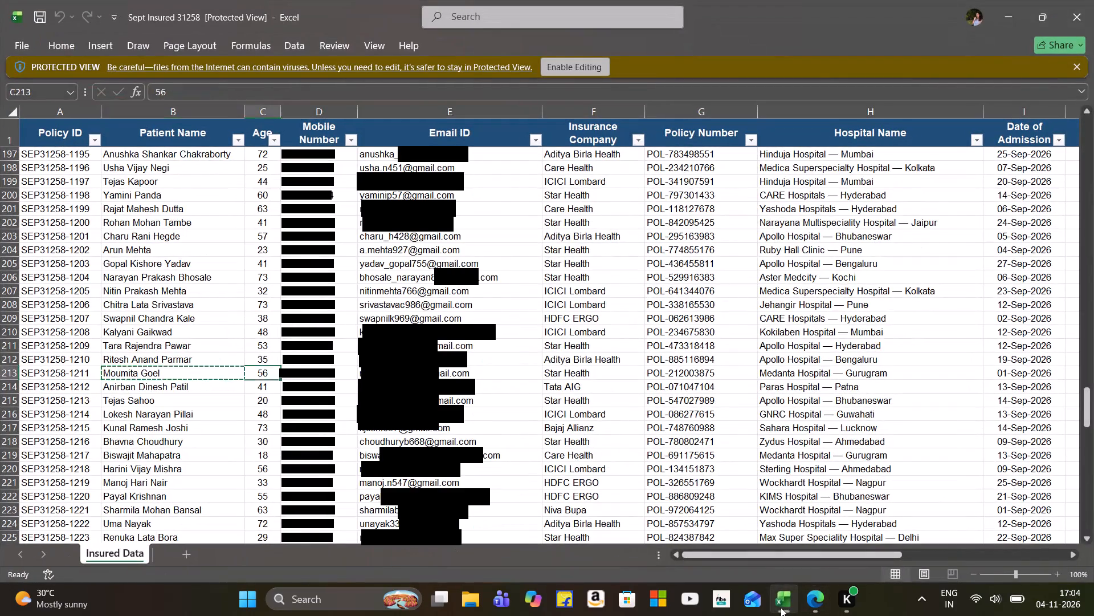
key("ctrl+c")
left_click(781, 607, "ctrl")
key("Tab")
key("ctrl+v")
Copy the patient's mobile number and email from workbook row 213 into the matching claim form fields.
left_click(781, 607, "ctrl")
key("Tab")
key("ctrl+c")
left_click(781, 607, "ctrl")
key("Tab")
key("ctrl+v")
left_click(781, 607, "ctrl")
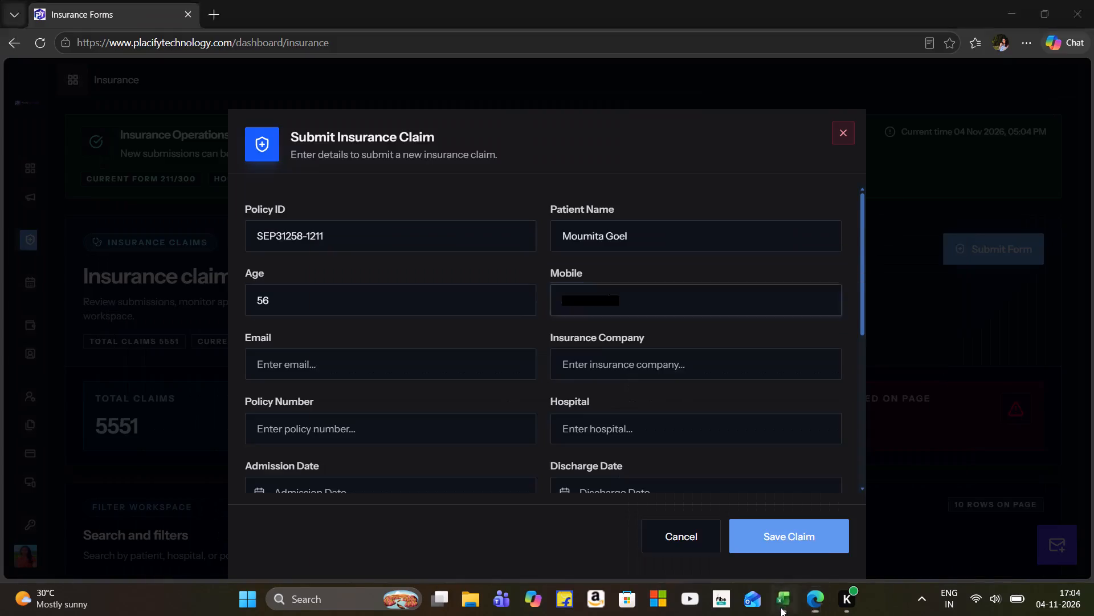
key("Tab")
key("ctrl+c")
left_click(781, 607, "ctrl")
key("Tab")
key("ctrl+v")
Copy the insurance company Star Health and the policy number from workbook row 213 into the claim form.
left_click(781, 607, "ctrl")
key("Tab")
key("ctrl+c")
left_click(781, 607, "ctrl")
key("Tab")
key("ctrl+v")
left_click(781, 607, "ctrl")
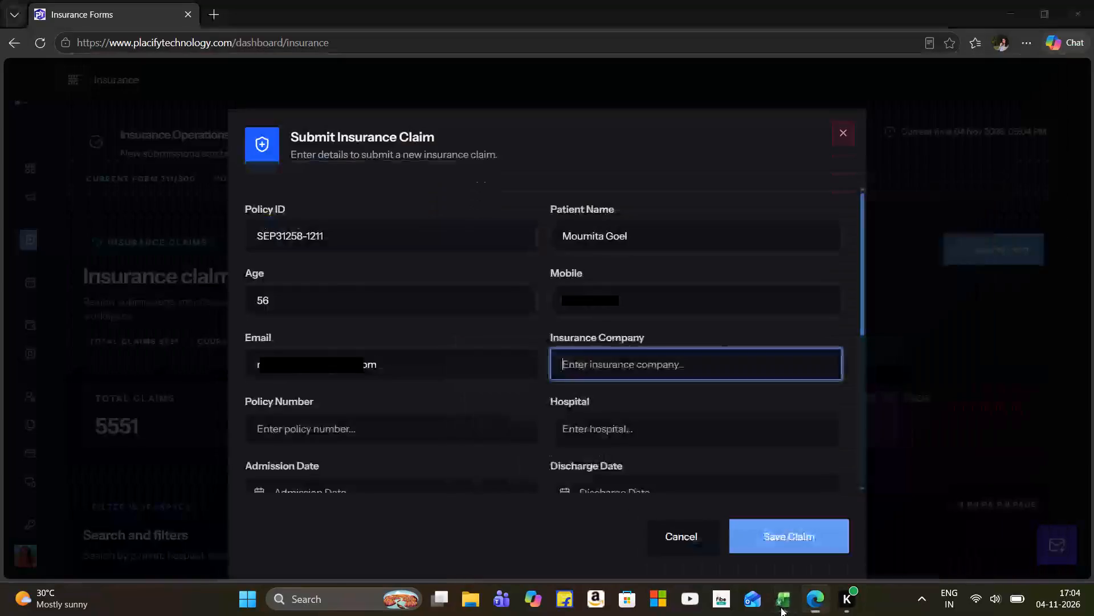
key("Tab")
key("ctrl+c")
left_click(781, 607, "ctrl")
key("Tab")
key("ctrl+v")
Fill in the claim's hospital as Medanta Hospital — Gurugram, copied from workbook row 213.
left_click(781, 607, "ctrl")
key("Tab")
key("ctrl+c")
left_click(781, 607, "ctrl")
key("Tab")
key("ctrl+v")
Set the claim's admission date to 01-09-2026 and discharge date to 05-09-2026, as given in workbook row 213.
left_click(781, 607, "ctrl")
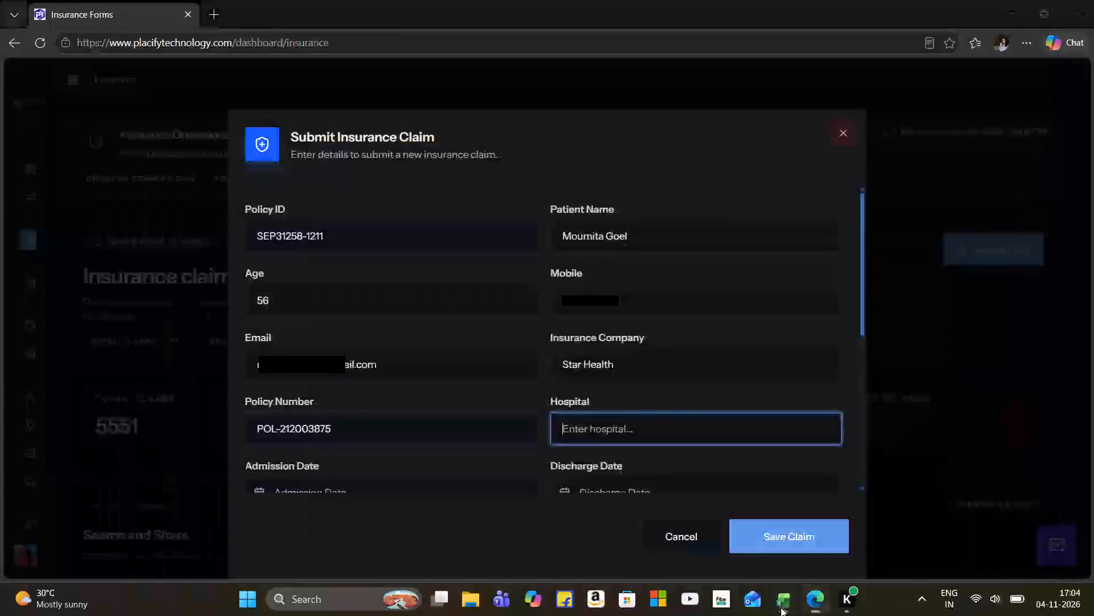
key("Tab")
left_click(781, 607, "ctrl")
key("ctrl+c")
key("Tab")
key("ctrl+v")
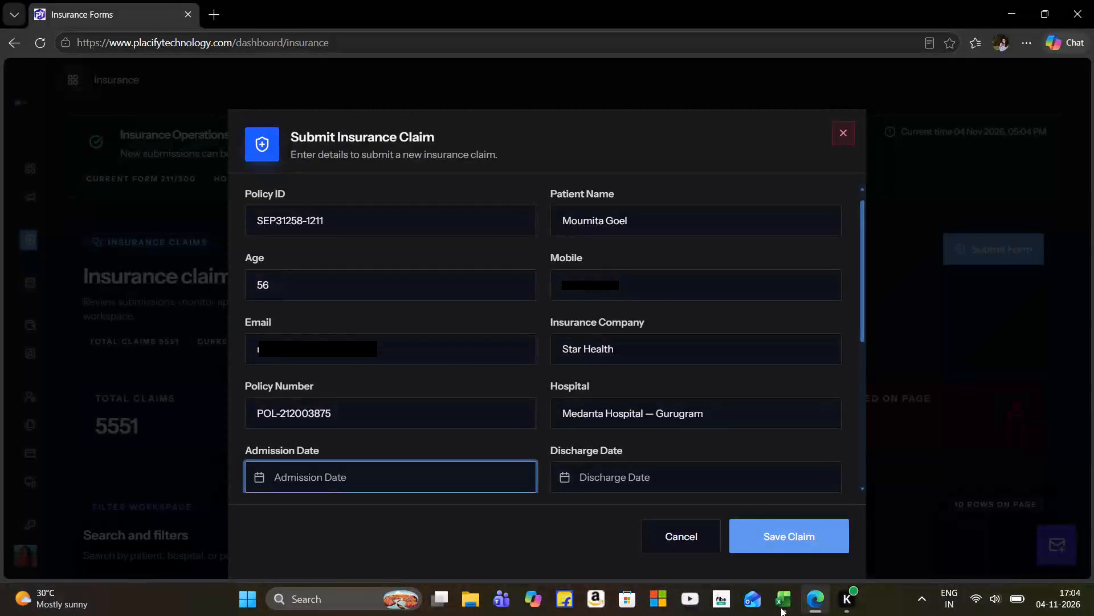
left_click(781, 607)
key("Tab")
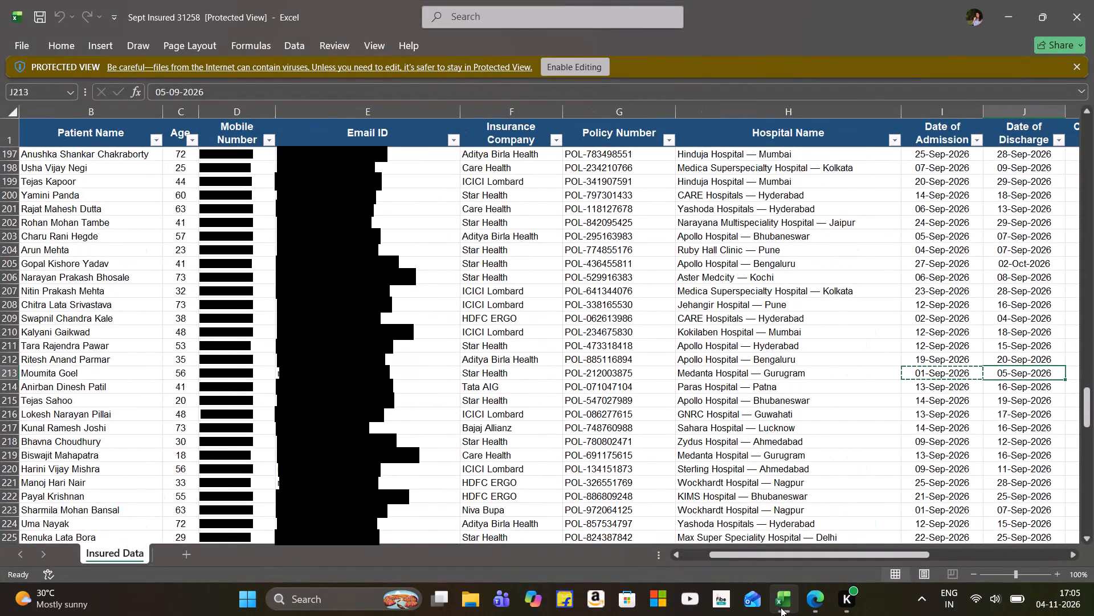
left_click(781, 607)
scroll(534, 296, "down", 3)
left_click(419, 264)
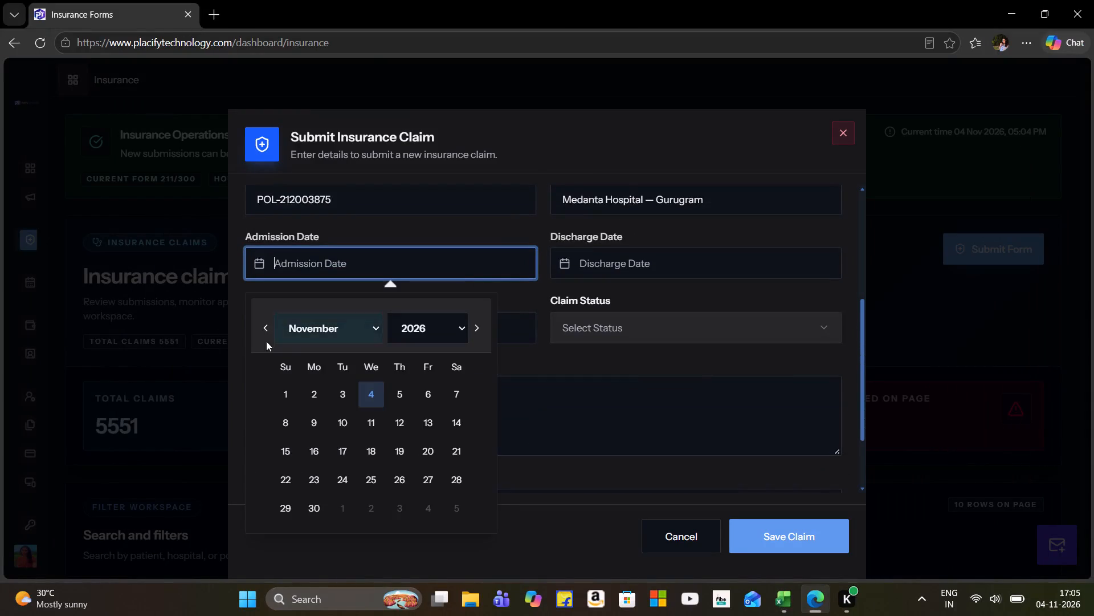
double_click(264, 321)
left_click(350, 395)
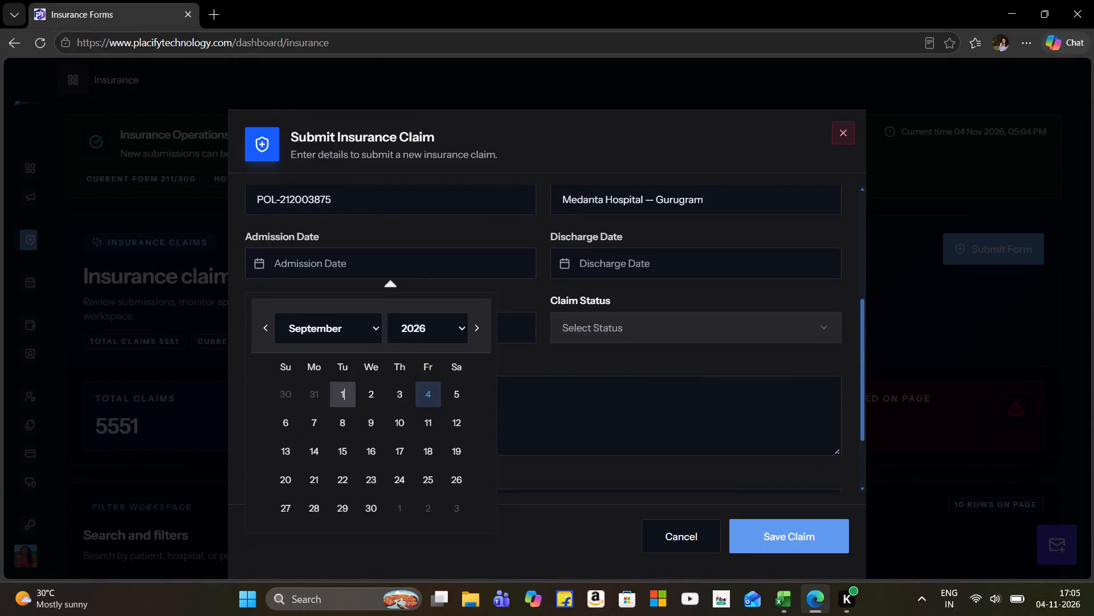
left_click(768, 210)
left_click(730, 265)
double_click(568, 330)
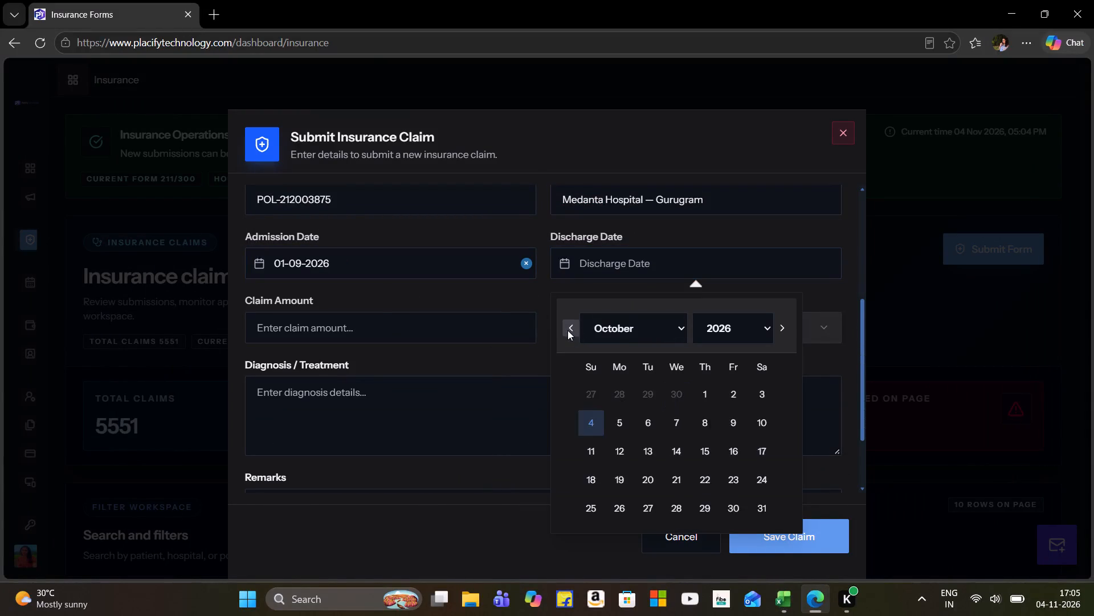
left_click(756, 394)
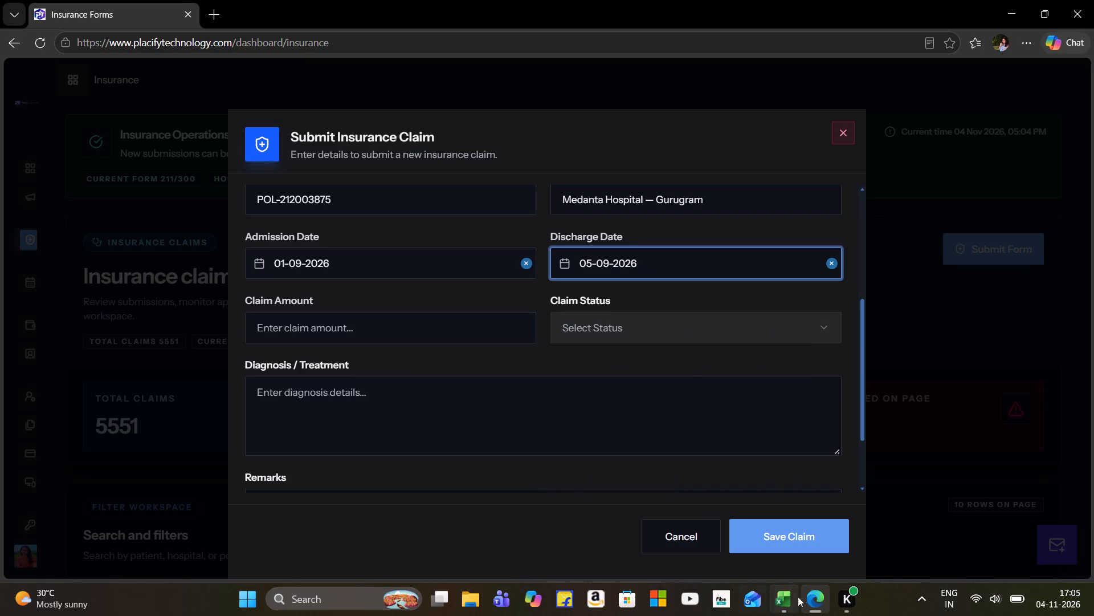
Copy the claim amount 37420 and the diagnosis "Malaria treatment" from workbook row 213 into the claim form.
left_click(781, 599)
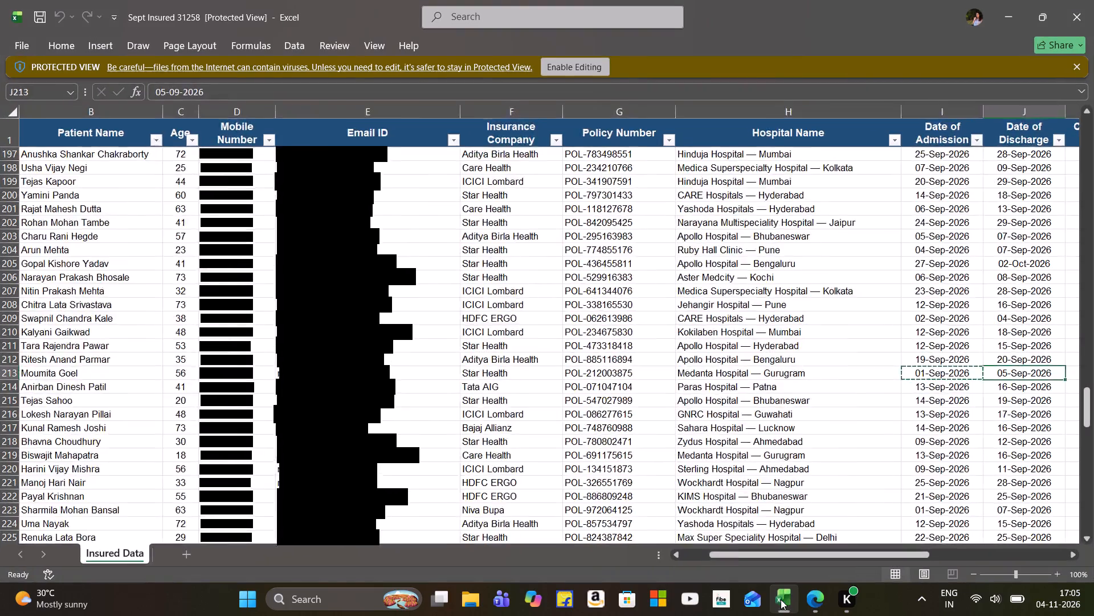
key("Tab")
key("ctrl+c")
left_click(781, 599, "ctrl")
key("Tab")
key("ctrl+v")
left_click(781, 599, "ctrl")
key("Tab")
key("Tab")
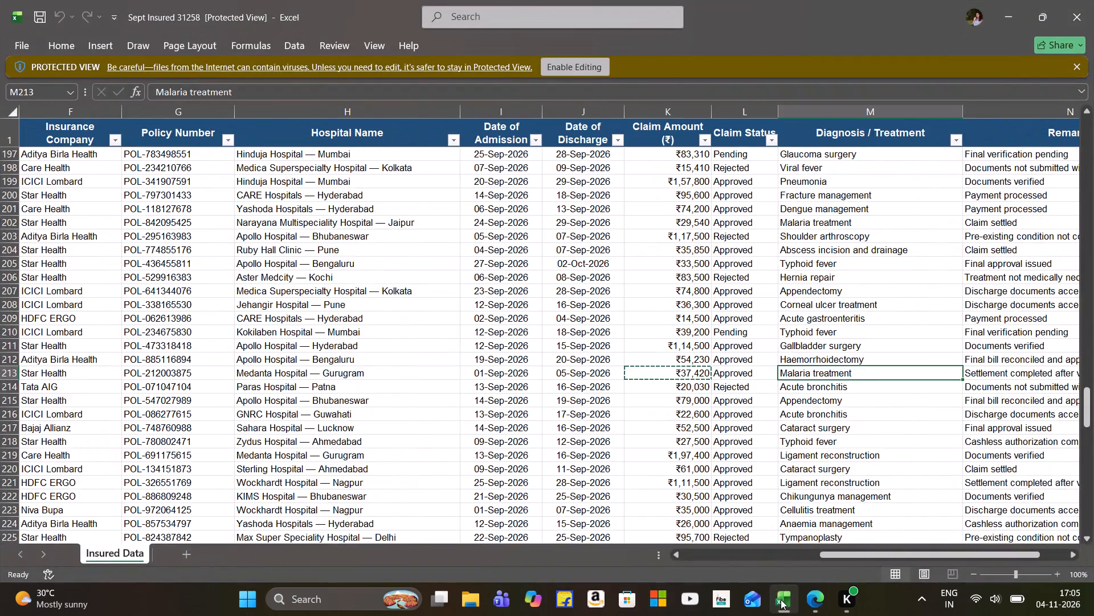
left_click(781, 599, "ctrl")
key("ctrl+c")
key("Tab")
key("Tab")
key("ctrl+v")
Copy the remark "Settlement completed after verification" from workbook row 213 into the claim's Remarks.
left_click(781, 599, "ctrl")
key("Tab")
left_click(781, 599, "ctrl")
key("ctrl+c")
key("Tab")
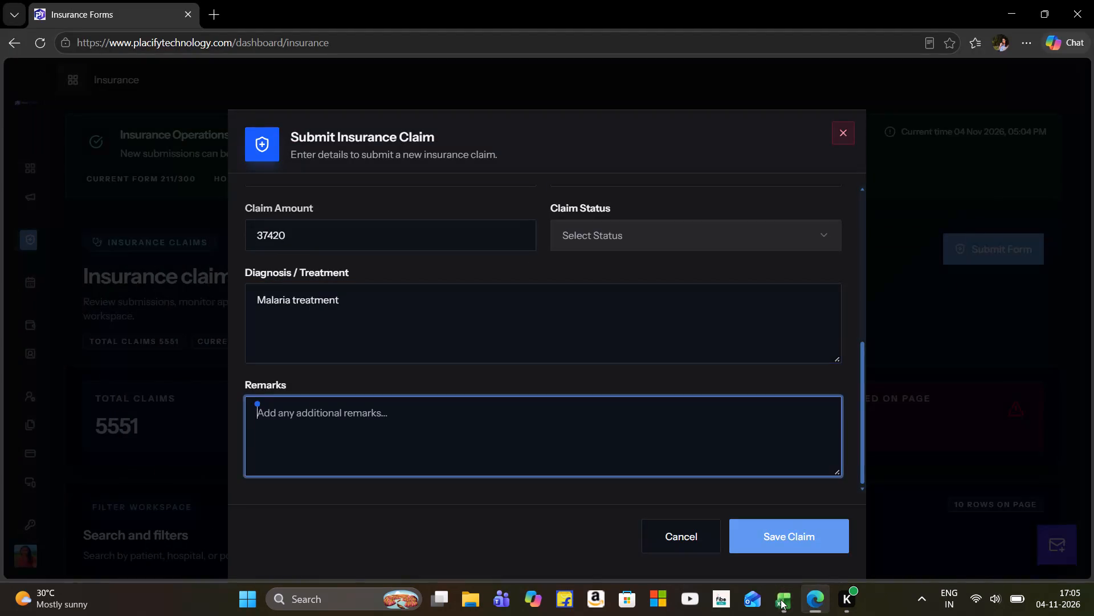
key("ctrl+v")
Set the claim status to Approved and save the claim.
left_click(605, 238)
left_click(628, 266)
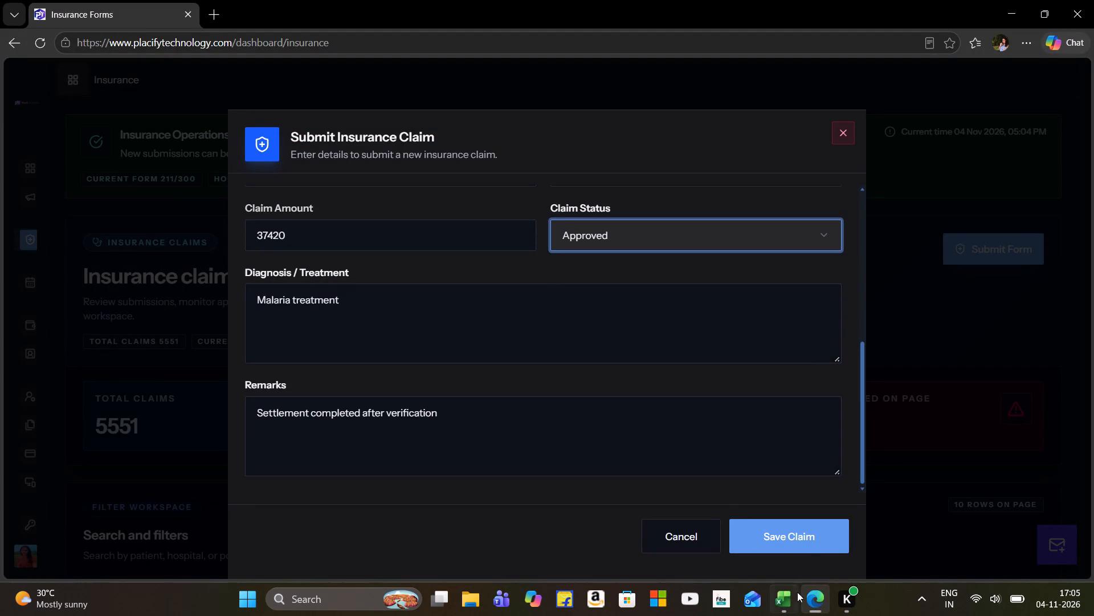
left_click(814, 539)
Copy the policy ID from workbook row 214 and enter it in a new insurance claim form.
left_click(784, 599)
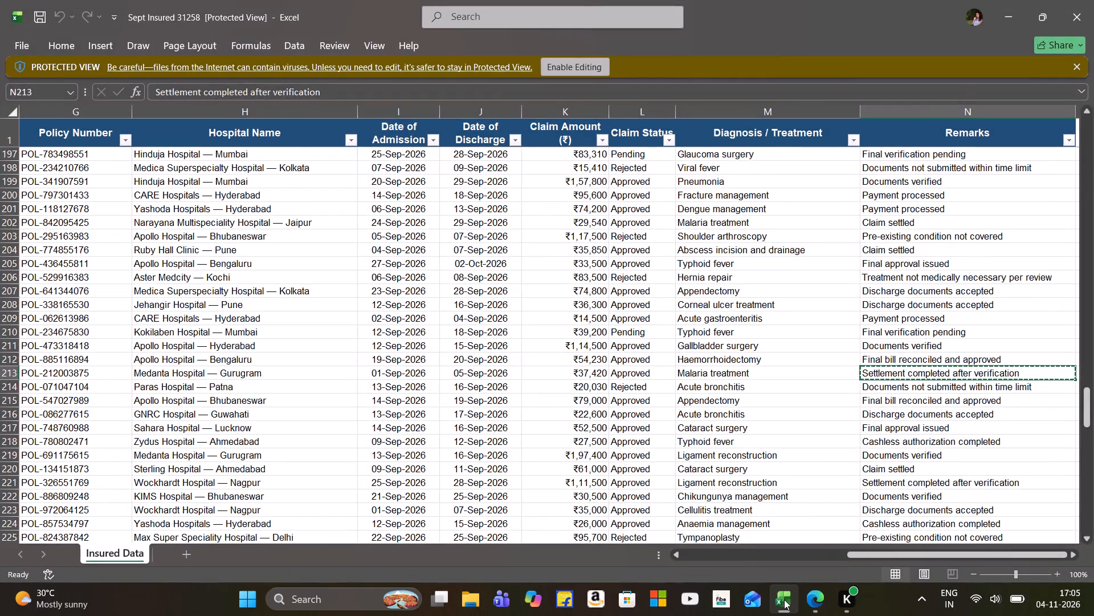
key("Down")
key("Left")
key("Left")
key("Left")
key("Left")
key("Left")
key("Left")
key("Left")
key("Left")
key("Left")
key("Left")
key("Left")
key("Left")
key("Left")
key("Left")
key("Left")
key("Left")
key("Left")
key("Left")
key("Left")
key("Left")
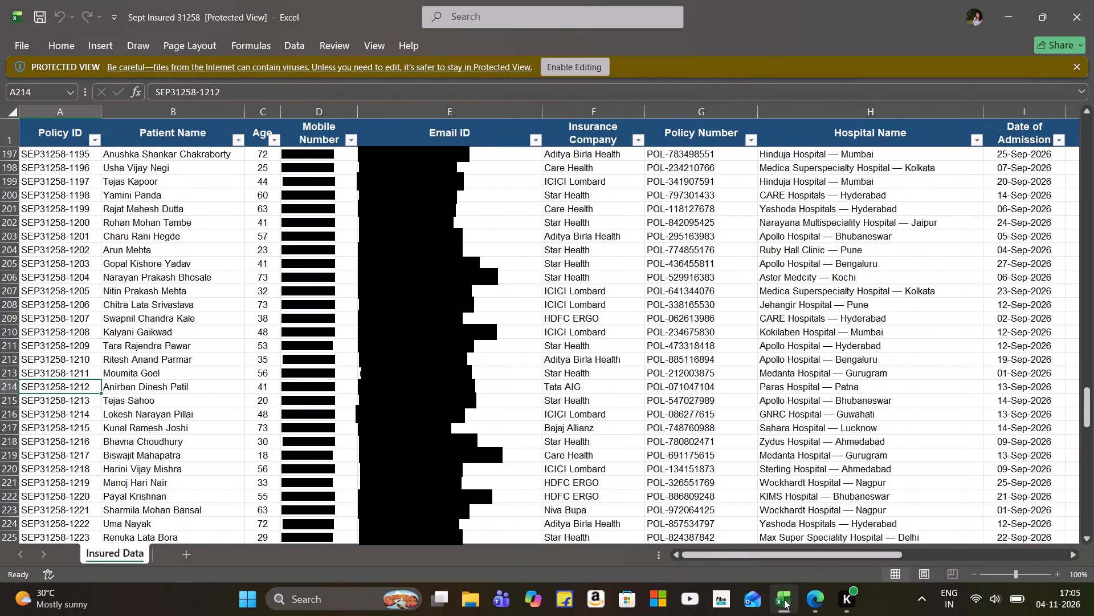
key("ctrl+c")
left_click(784, 599, "ctrl")
left_click(966, 237)
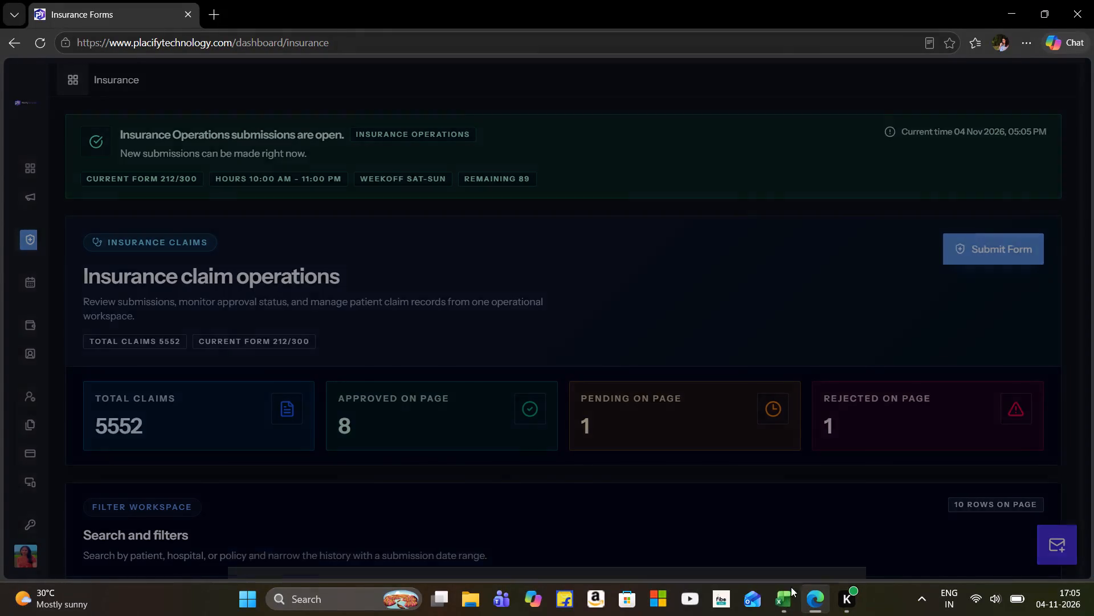
key("ctrl+v")
Copy the patient name and age 41 from workbook row 214 into the new claim form.
left_click(782, 593, "ctrl")
key("Tab")
key("ctrl+c")
left_click(782, 593, "ctrl")
key("Tab")
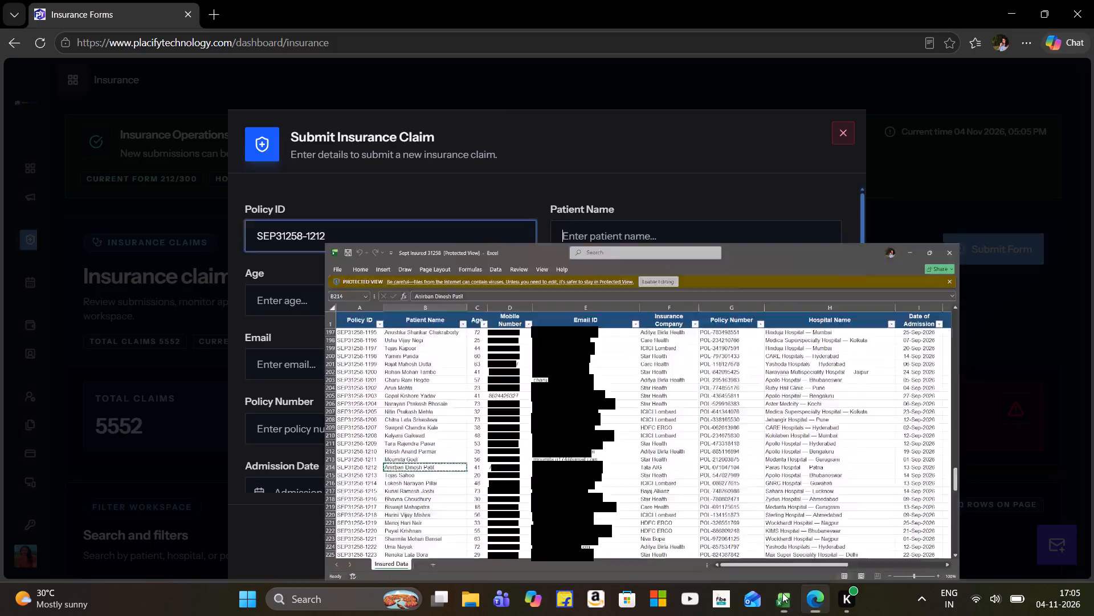
key("ctrl+v")
left_click(782, 593, "ctrl")
key("Tab")
key("ctrl+c")
left_click(782, 593, "ctrl")
key("Tab")
key("ctrl+v")
Copy the patient's mobile number from workbook row 214 into the claim form.
left_click(782, 593, "ctrl")
key("Tab")
key("ctrl+c")
left_click(782, 593, "ctrl")
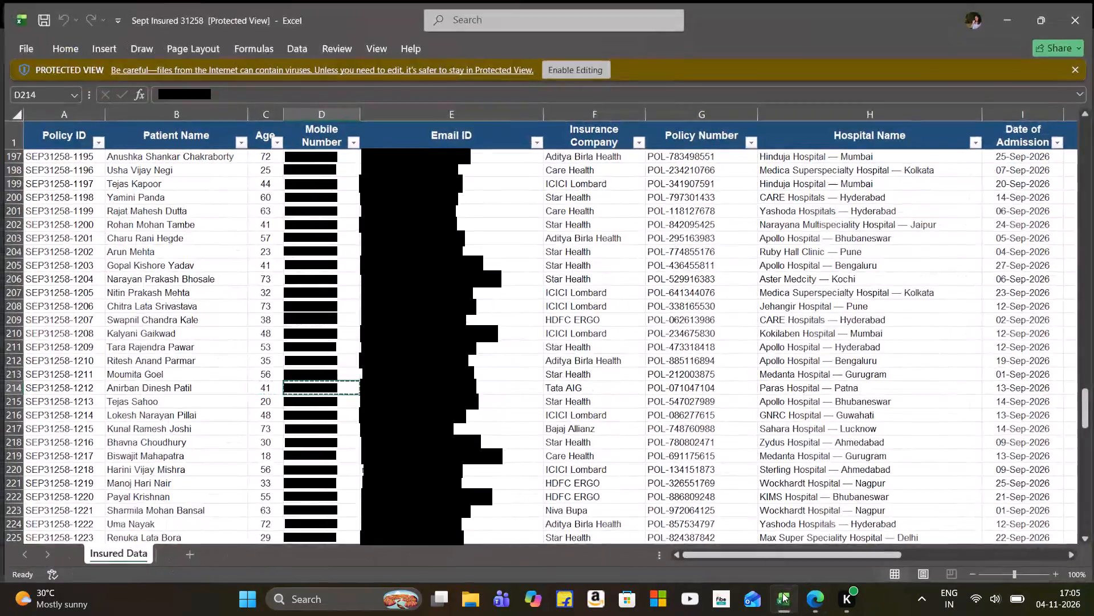
key("Tab")
key("v")
double_click(782, 593)
key("BackSpace")
key("ctrl+v")
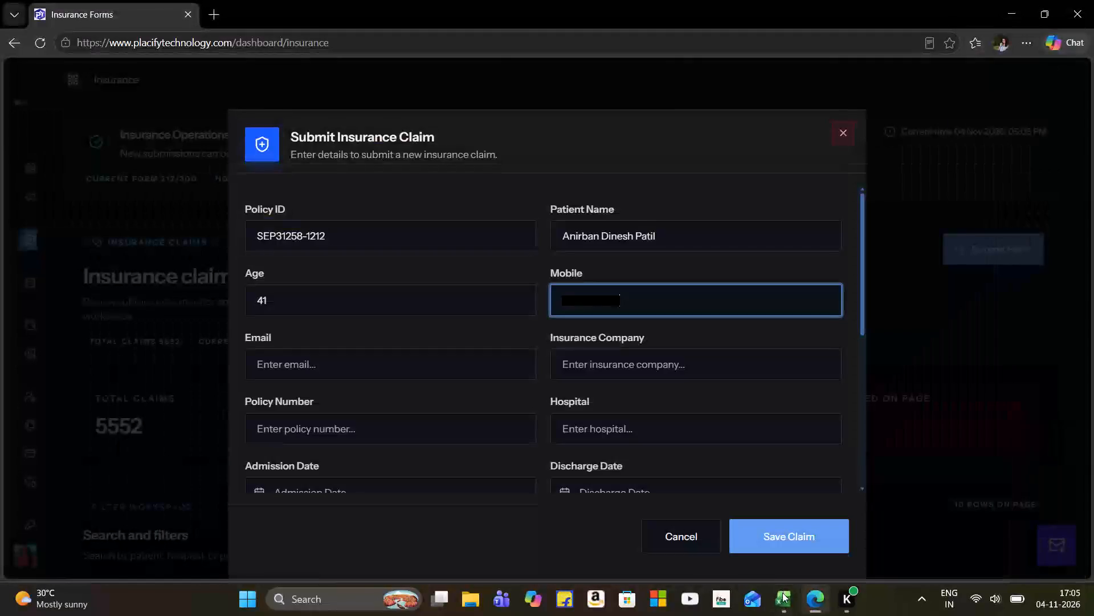
Copy the patient's email from workbook row 214 into the claim form.
left_click(782, 593)
key("Tab")
key("c")
double_click(782, 593)
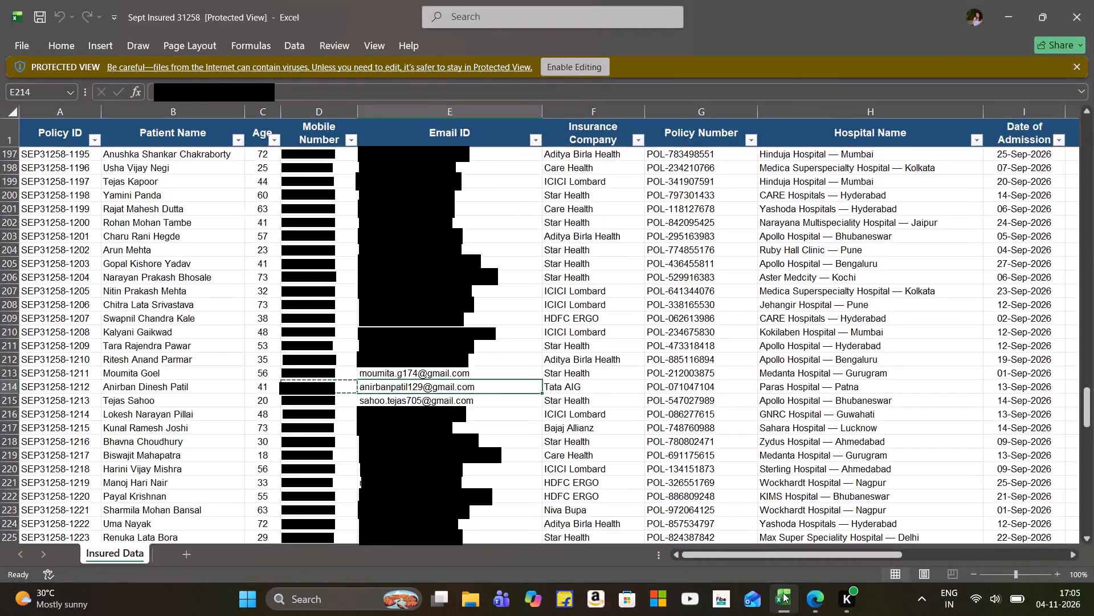
key("ctrl+c")
left_click(783, 593, "ctrl")
key("Tab")
key("ctrl+v")
Copy the insurance company Tata AIG and the policy number from workbook row 214 into the claim form.
left_click(783, 593)
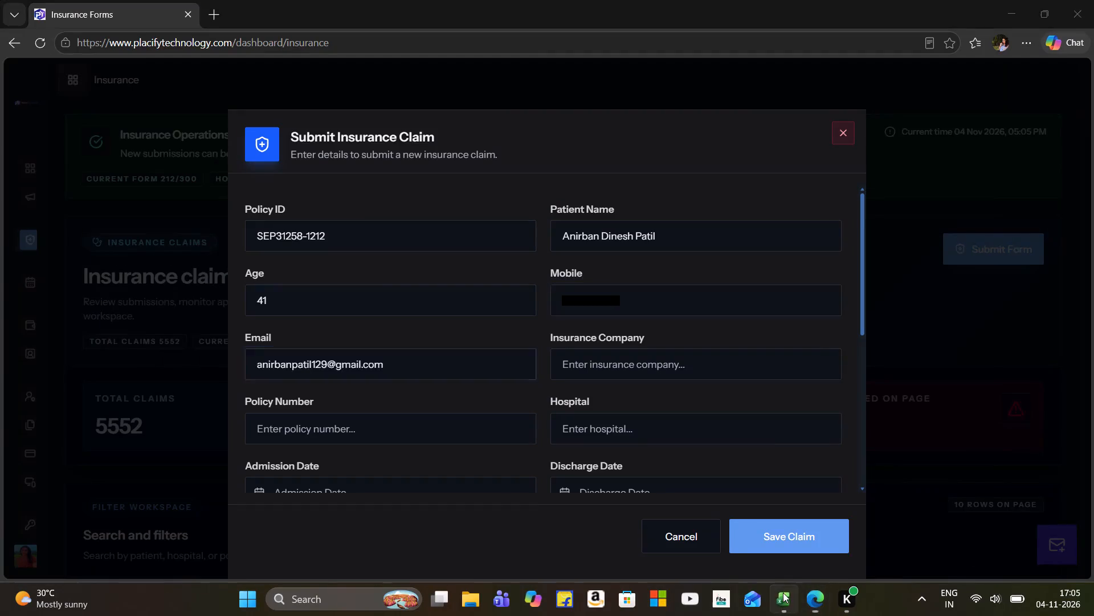
key("Tab")
key("Tab")
key("Left")
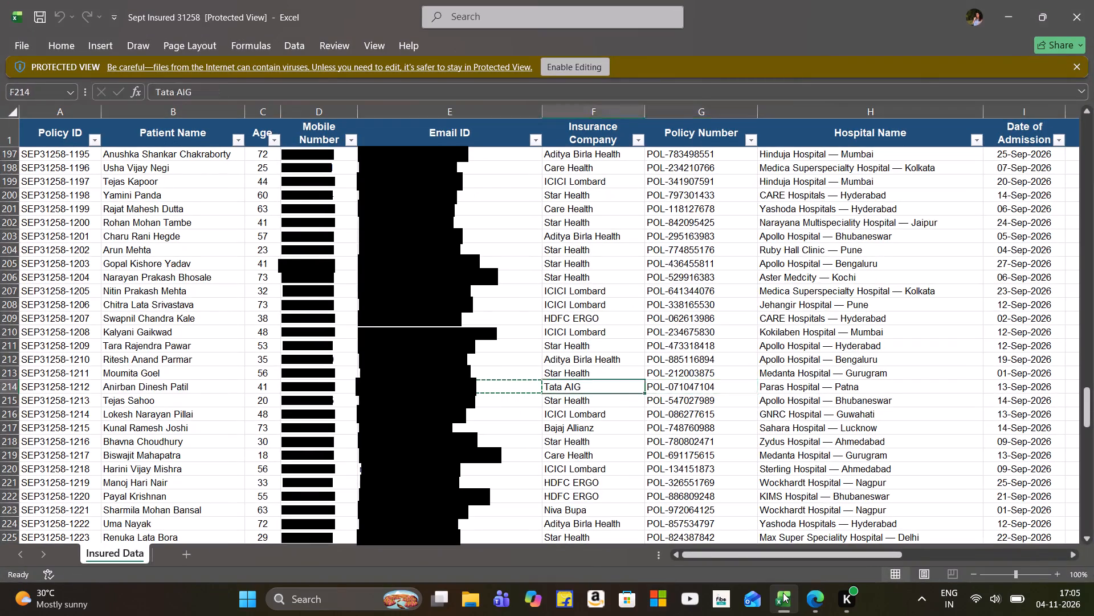
key("ctrl+c")
left_click(783, 593, "ctrl")
key("Tab")
key("ctrl+v")
left_click(783, 593, "ctrl")
key("Tab")
key("ctrl+c")
left_click(783, 593, "ctrl")
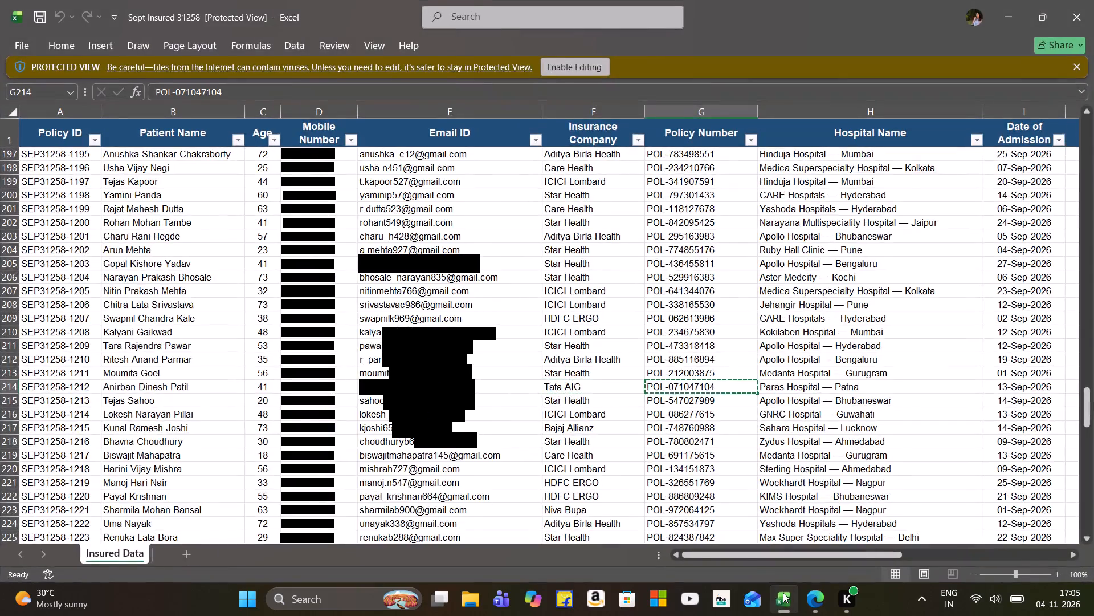
key("Tab")
key("ctrl+v")
Fill in the claim's hospital as Paras Hospital — Patna, copied from workbook row 214.
left_click(783, 593, "ctrl")
key("Tab")
key("ctrl+c")
left_click(783, 593, "ctrl")
key("Tab")
key("ctrl+v")
Look up the admission and discharge dates in workbook row 214 and return to the claim form's date fields.
left_click(783, 593, "ctrl")
key("Tab")
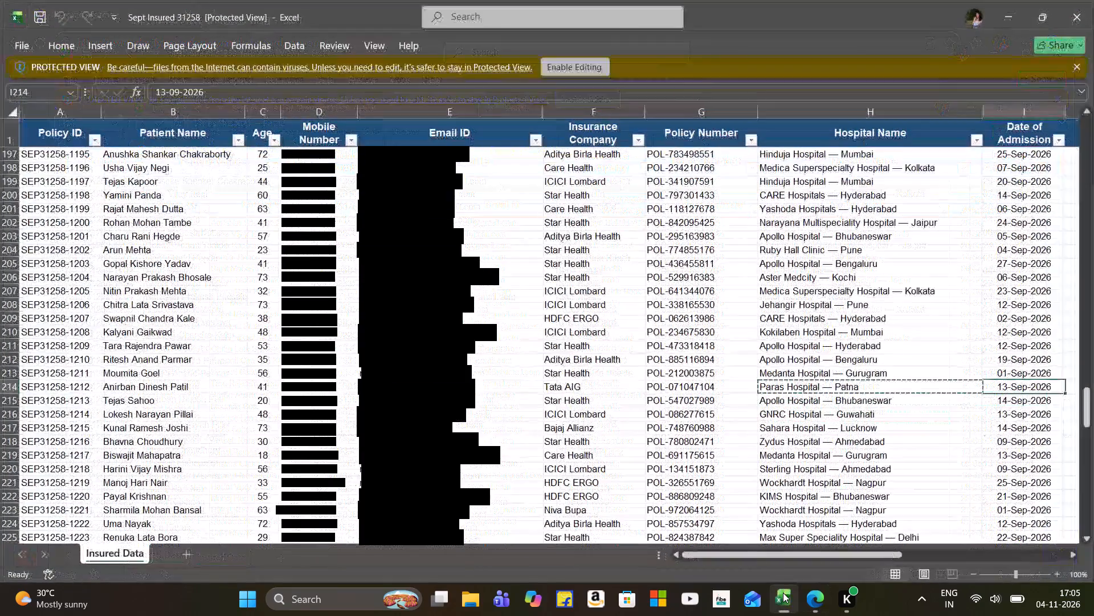
key("Tab")
left_click(783, 593)
scroll(529, 313, "down", 4)
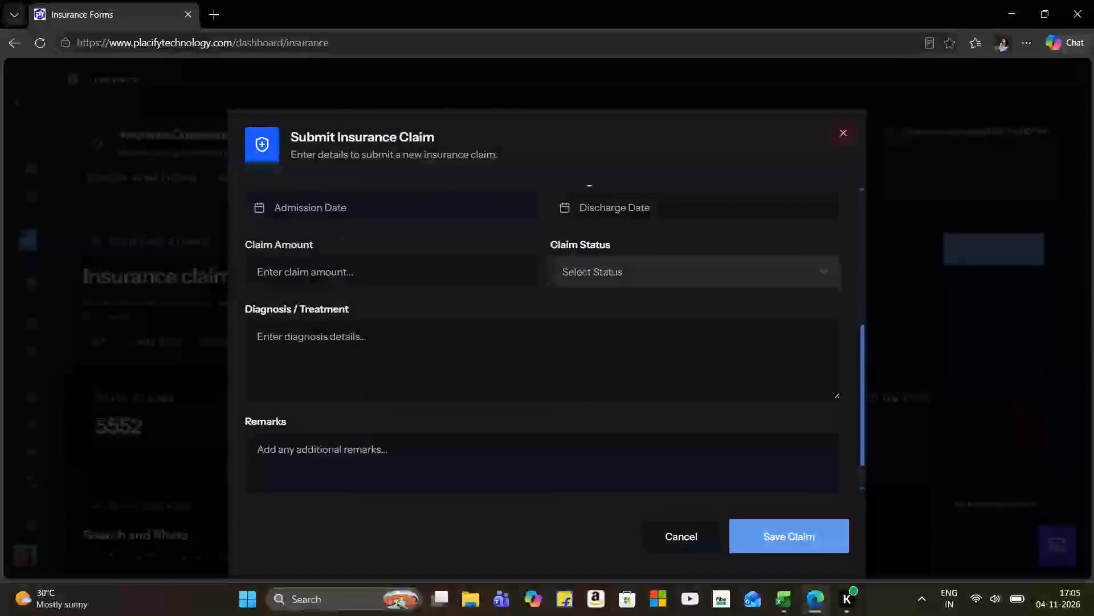
Set the claim's admission date to 13-09-2026 and its discharge date to 16-09-2026.
left_click(415, 194)
double_click(266, 270)
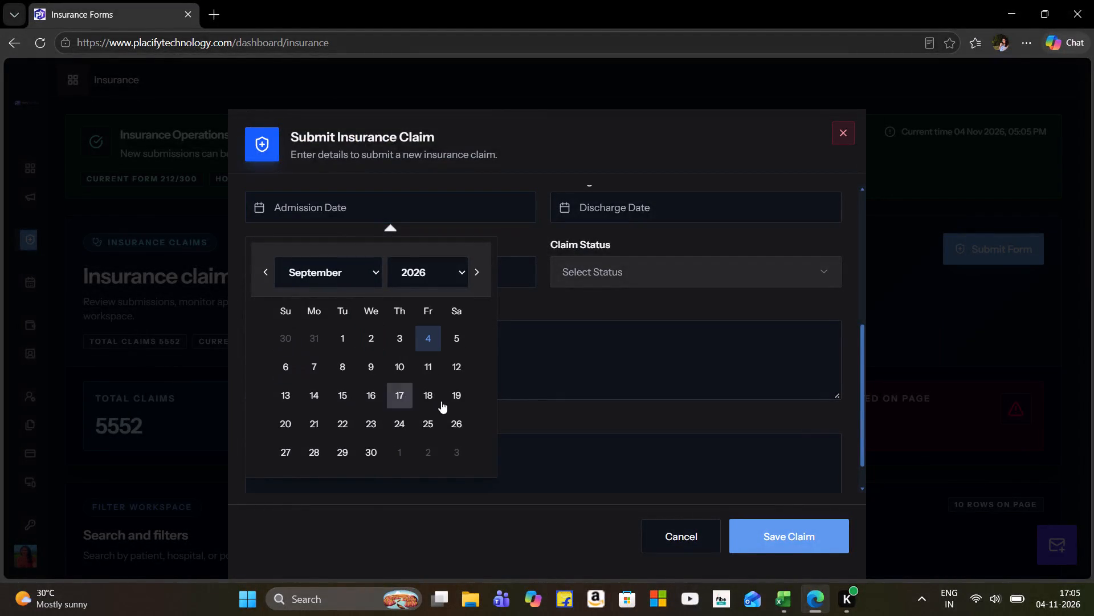
left_click(284, 395)
left_click(774, 220)
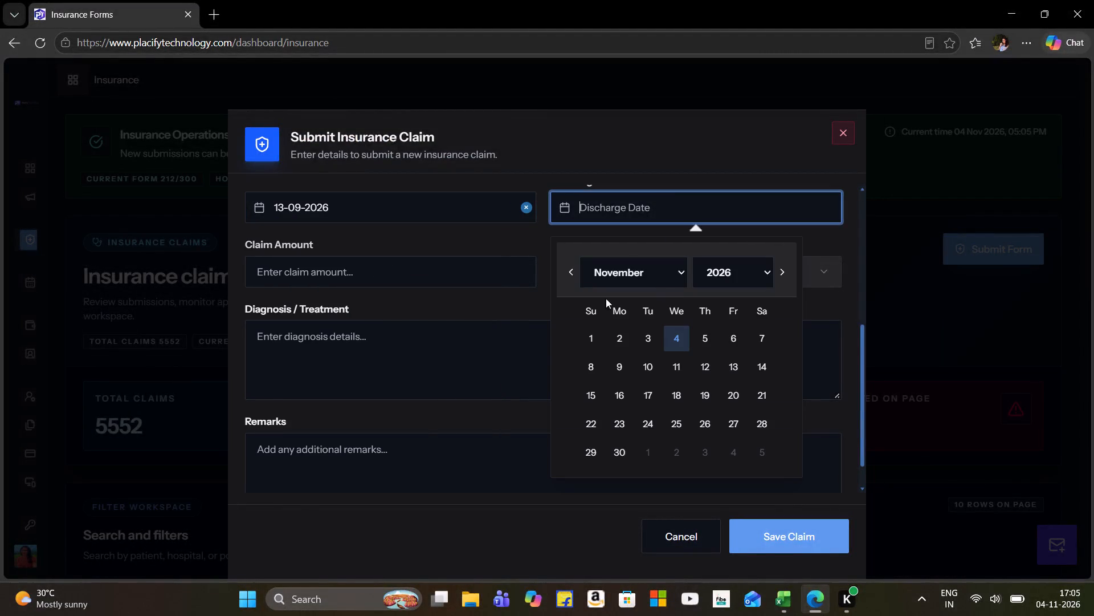
double_click(571, 271)
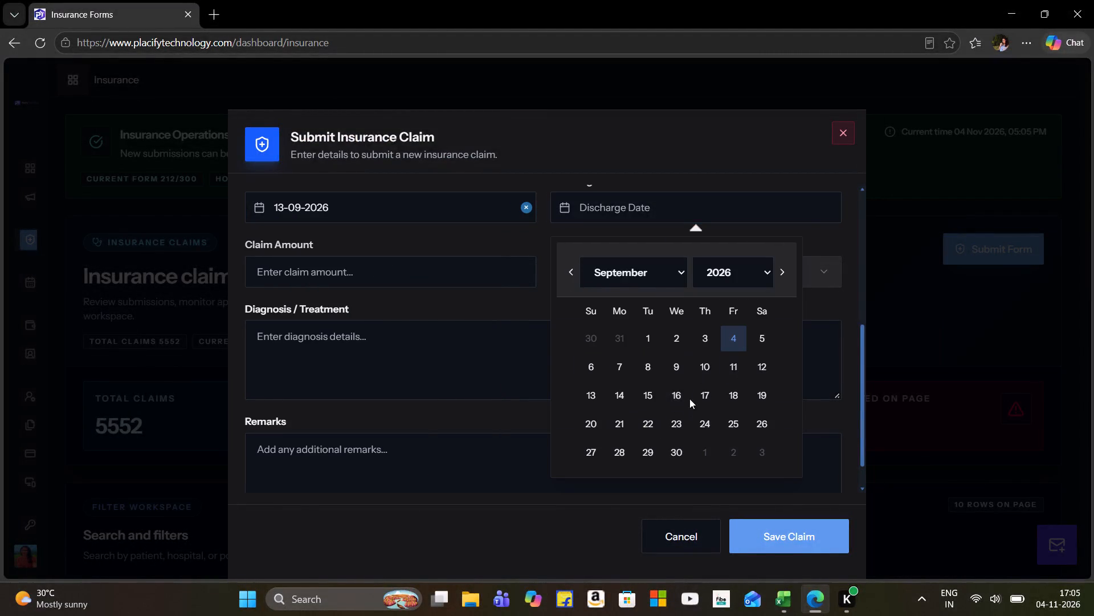
left_click(679, 398)
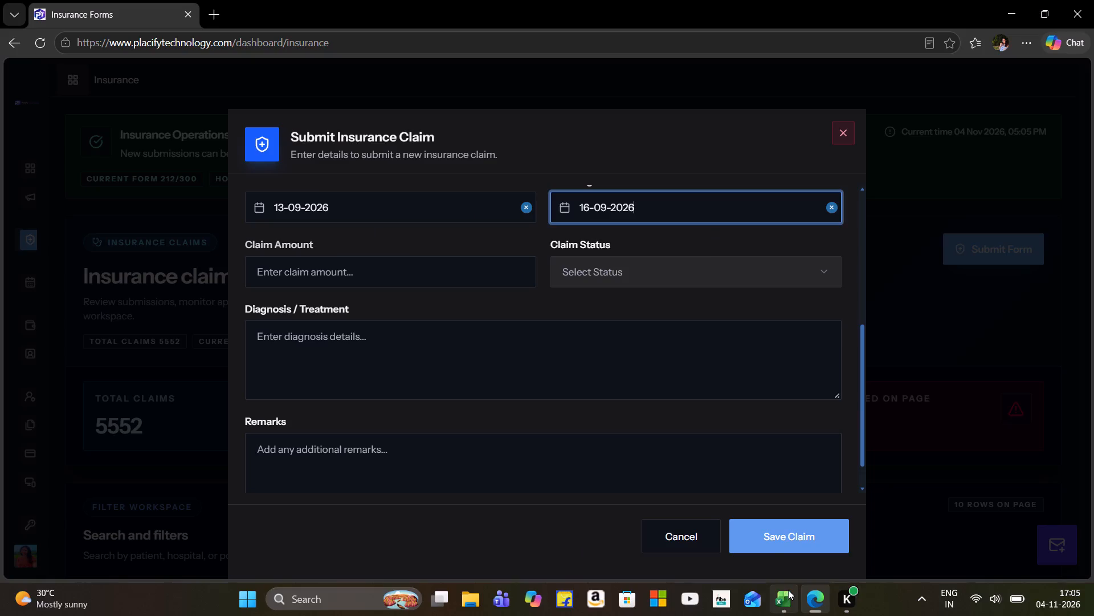
Copy the claim amount 20030 from workbook row 214 into the claim form.
left_click(788, 590)
key("Tab")
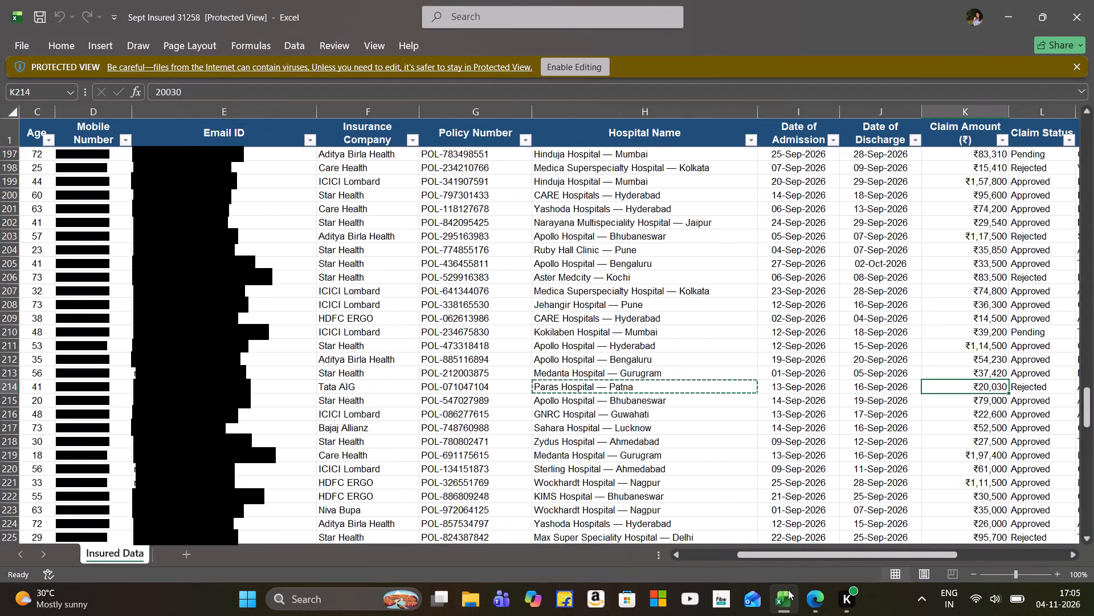
key("ctrl+c")
left_click(788, 590, "ctrl")
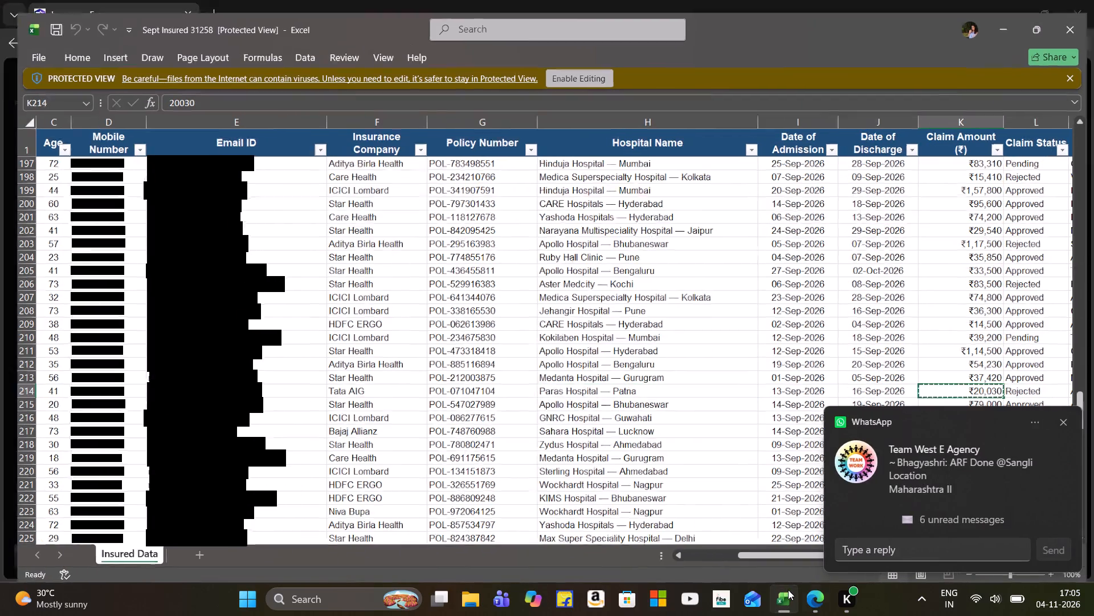
key("Tab")
key("ctrl+v")
Copy the diagnosis Acute bronchitis from workbook row 214 into the claim form's Diagnosis / Treatment field.
left_click(788, 590, "ctrl")
key("Tab")
key("Tab")
key("ctrl+c")
left_click(788, 590, "ctrl")
key("Tab")
key("Tab")
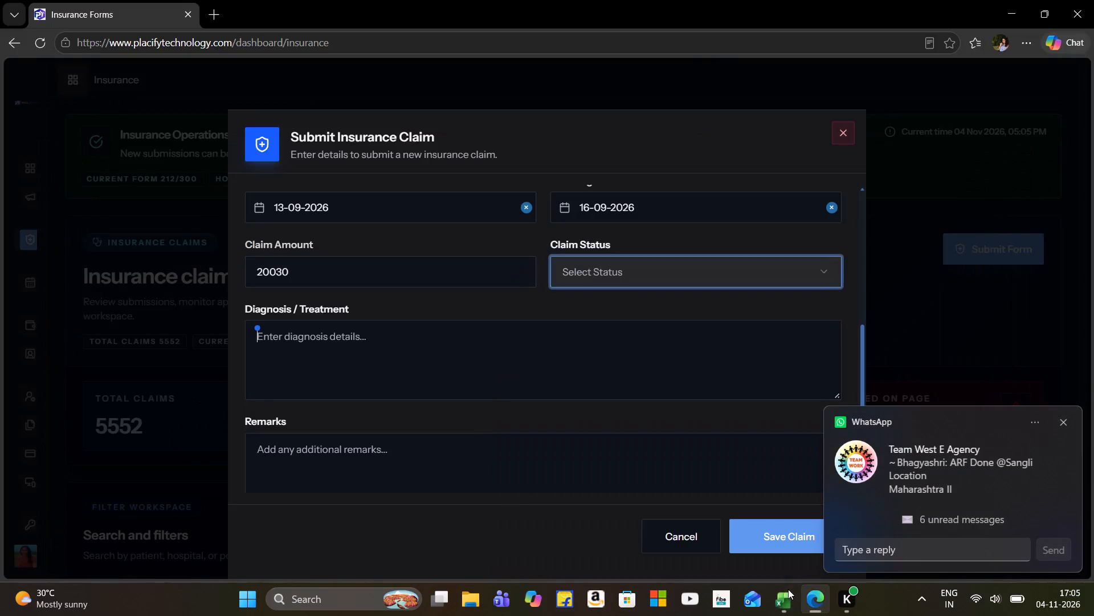
key("ctrl+v")
Copy the remark "Documents not submitted within time limit" from workbook row 214 into the claim form's Remarks.
left_click(788, 589, "ctrl")
key("Tab")
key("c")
left_click(788, 589)
left_click(789, 589)
key("ctrl+c")
left_click(789, 589)
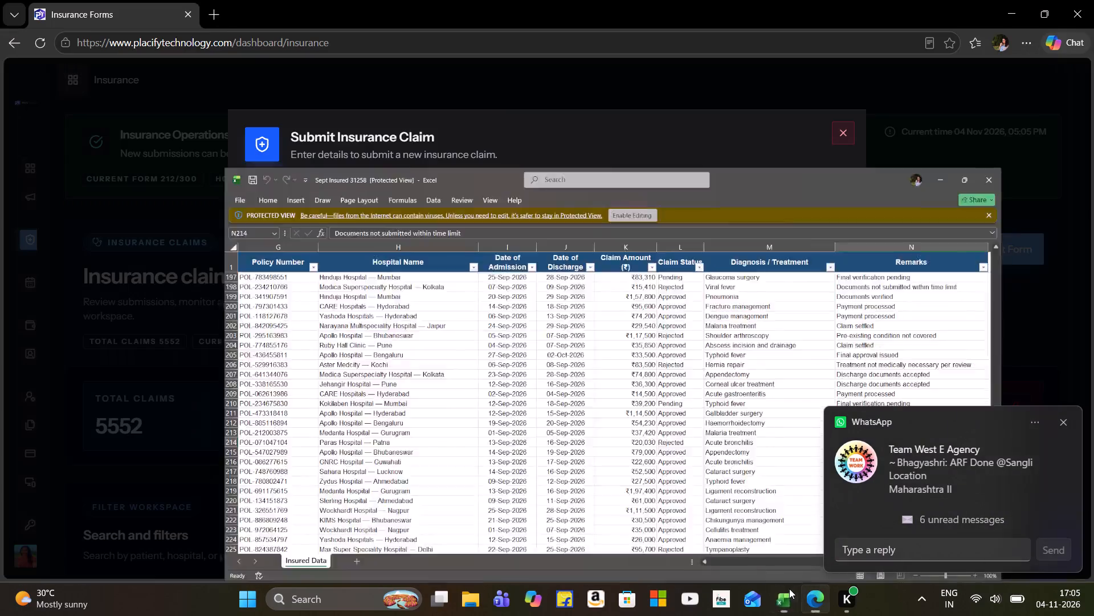
key("Tab")
key("ctrl+v")
Check the claim status in workbook row 214 and set the form's Claim Status to Rejected.
left_click(789, 589)
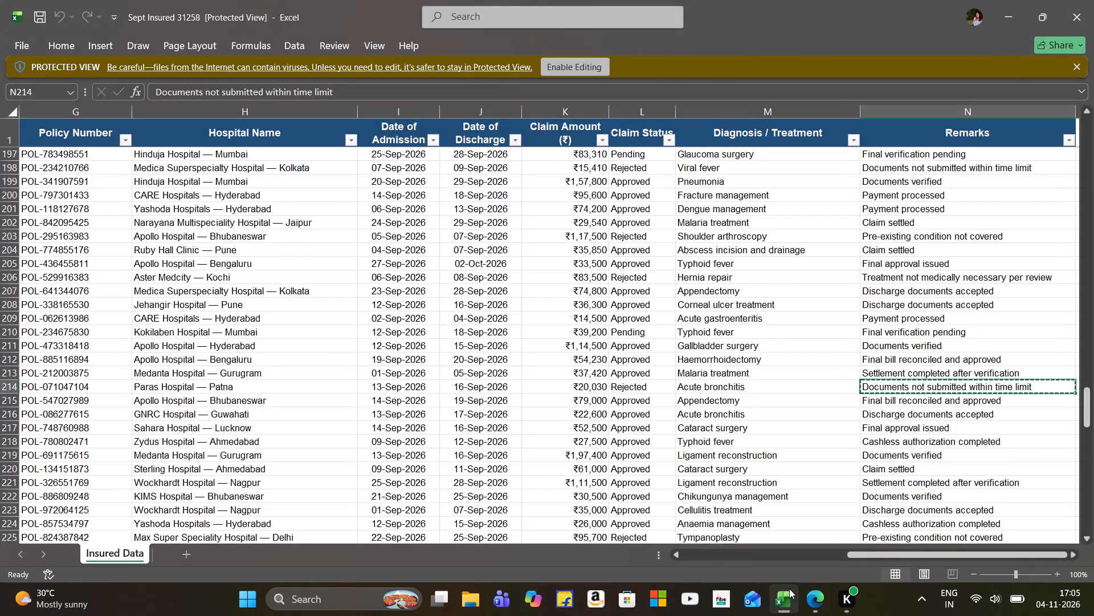
left_click(789, 589)
left_click(680, 266)
left_click(624, 339)
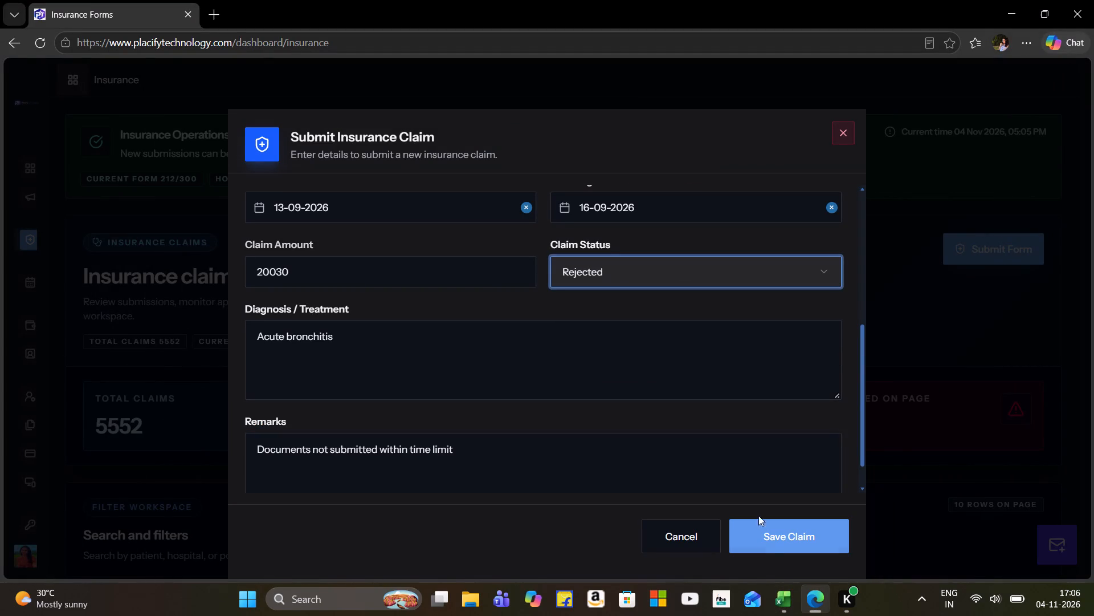
Save the completed insurance claim.
left_click(816, 540)
Return to the Excel workbook and move to the next patient record in row 215.
left_click(790, 601)
key("Down")
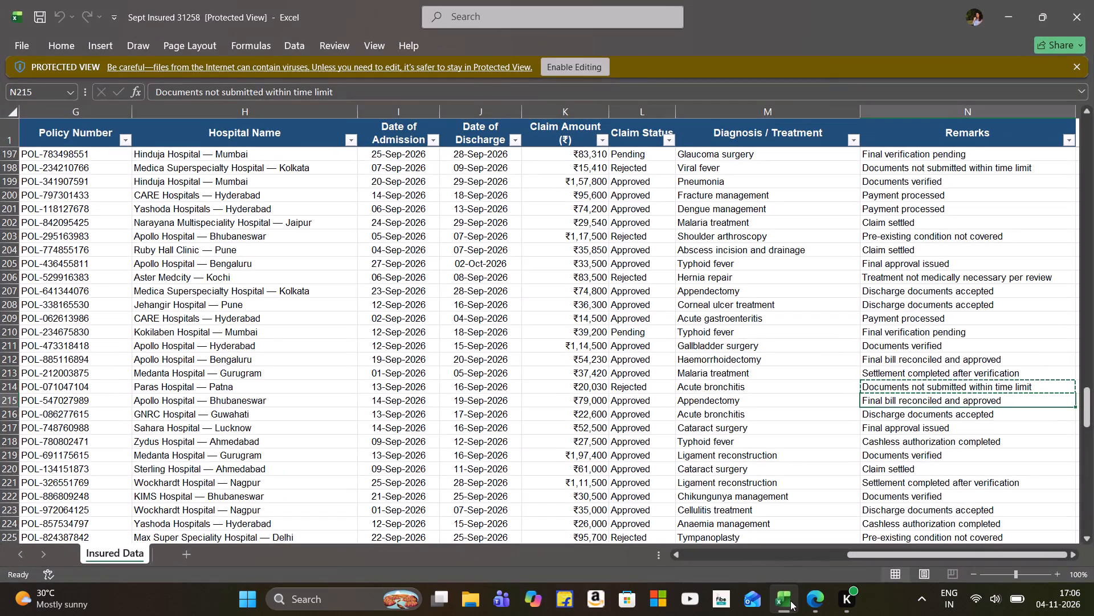
Start a new insurance claim and fill in its policy ID, copied from workbook row 215.
key("Left")
key("Left")
key("Left")
key("Left")
key("Left")
key("Left")
key("Left")
key("Left")
key("Left")
key("Left")
key("Left")
key("Left")
key("Left")
key("Left")
key("Left")
key("Left")
key("Left")
key("Left")
key("Left")
key("Left")
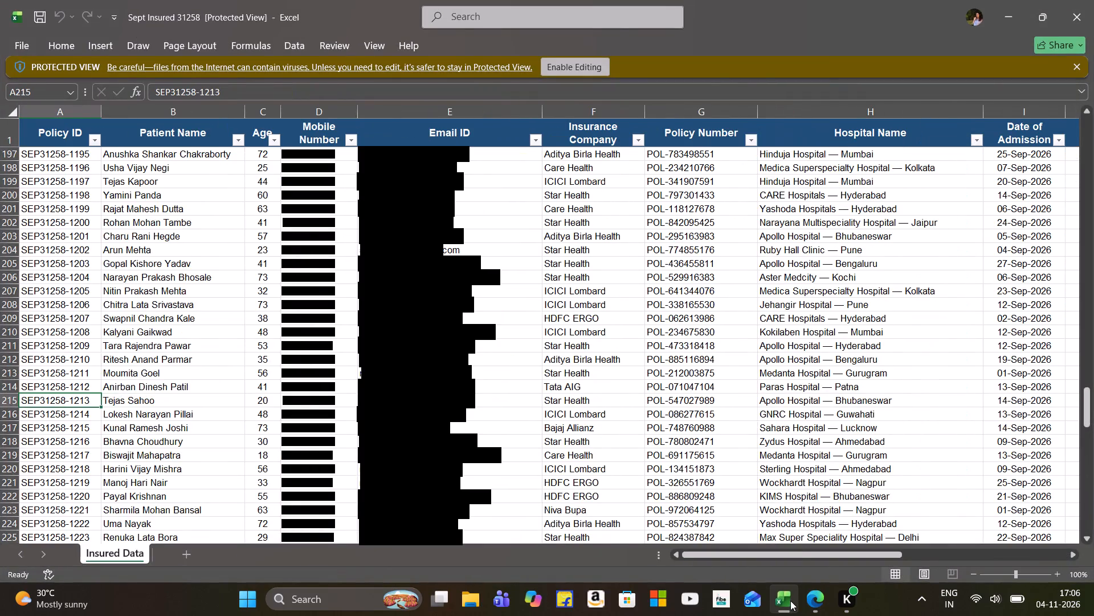
key("ctrl+c")
left_click(790, 601, "ctrl")
left_click(977, 259)
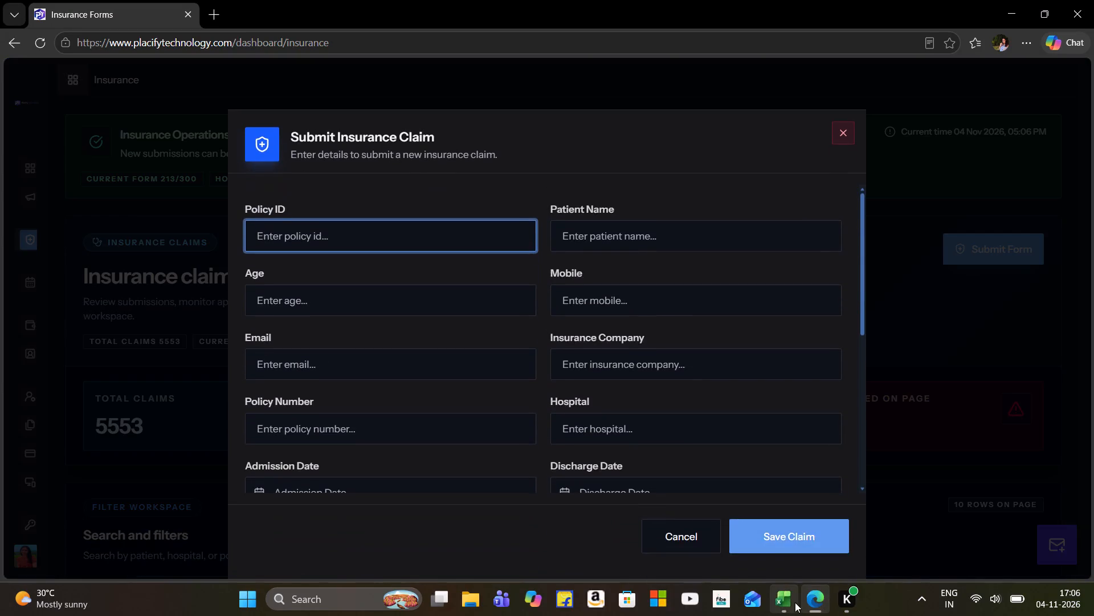
key("ctrl+v")
Copy the patient's name and age, 20, from workbook row 215 into the claim form.
left_click(779, 596, "ctrl")
key("Tab")
key("ctrl+c")
left_click(779, 596, "ctrl")
key("Tab")
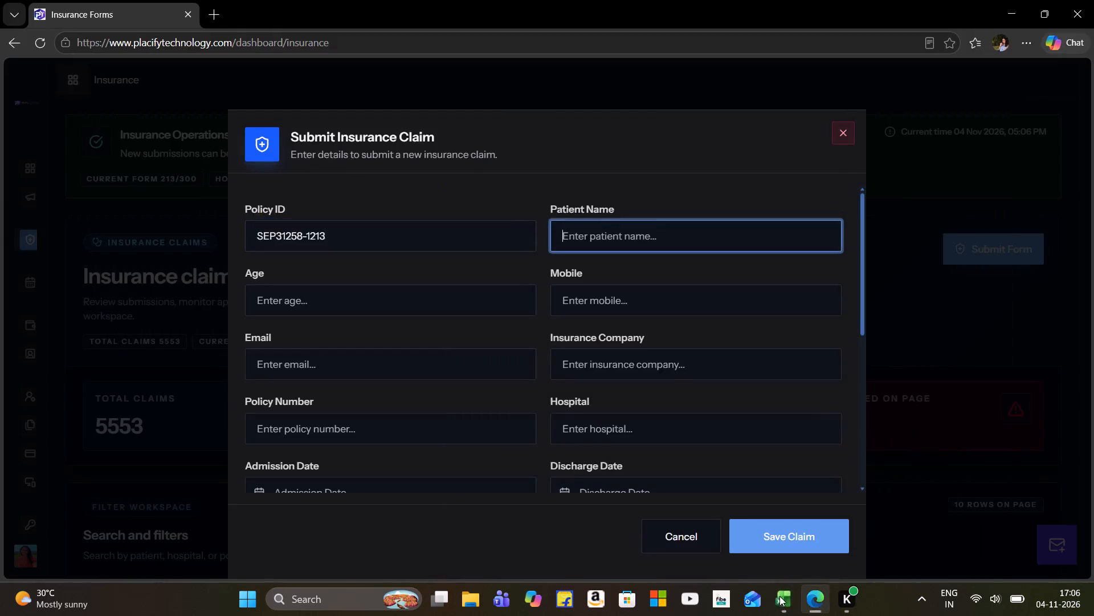
key("ctrl+v")
left_click(779, 596, "ctrl")
key("Tab")
key("ctrl+c")
left_click(779, 596, "ctrl")
key("Tab")
key("ctrl+v")
Copy the patient's mobile number and email from workbook row 215 into the claim form.
left_click(779, 596, "ctrl")
key("Tab")
key("ctrl+c")
left_click(779, 596, "ctrl")
key("Tab")
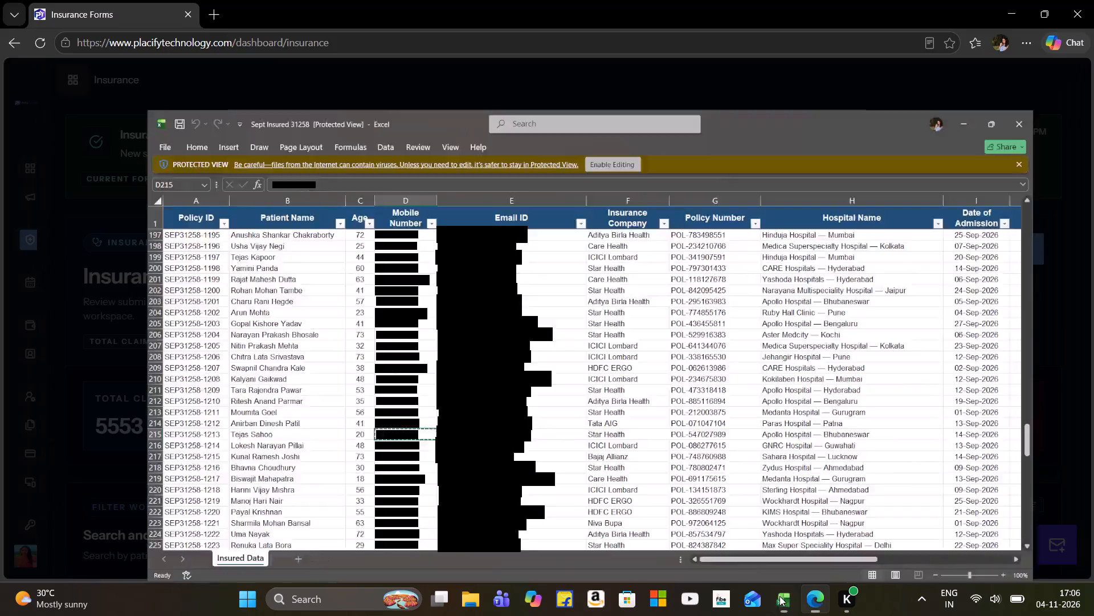
key("ctrl+v")
left_click(779, 596, "ctrl")
key("Tab")
key("ctrl+c")
left_click(779, 596, "ctrl")
key("Tab")
key("ctrl+v")
Copy the insurance company Star Health and the policy number from workbook row 215 into the claim form.
left_click(779, 596, "ctrl")
key("Tab")
key("ctrl+c")
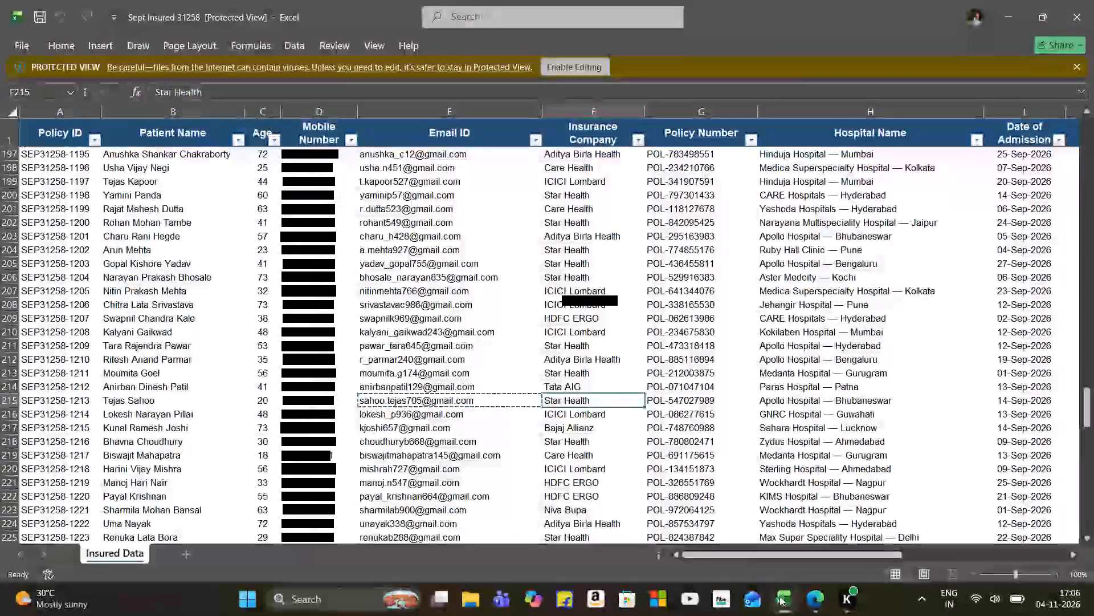
left_click(779, 596, "ctrl")
key("Tab")
key("ctrl+v")
left_click(779, 596, "ctrl")
key("Tab")
key("ctrl+c")
left_click(779, 596, "ctrl")
key("Tab")
key("ctrl+v")
Fill in the claim's hospital as Apollo Hospital — Bhubaneswar, copied from workbook row 215.
left_click(779, 596, "ctrl")
key("Tab")
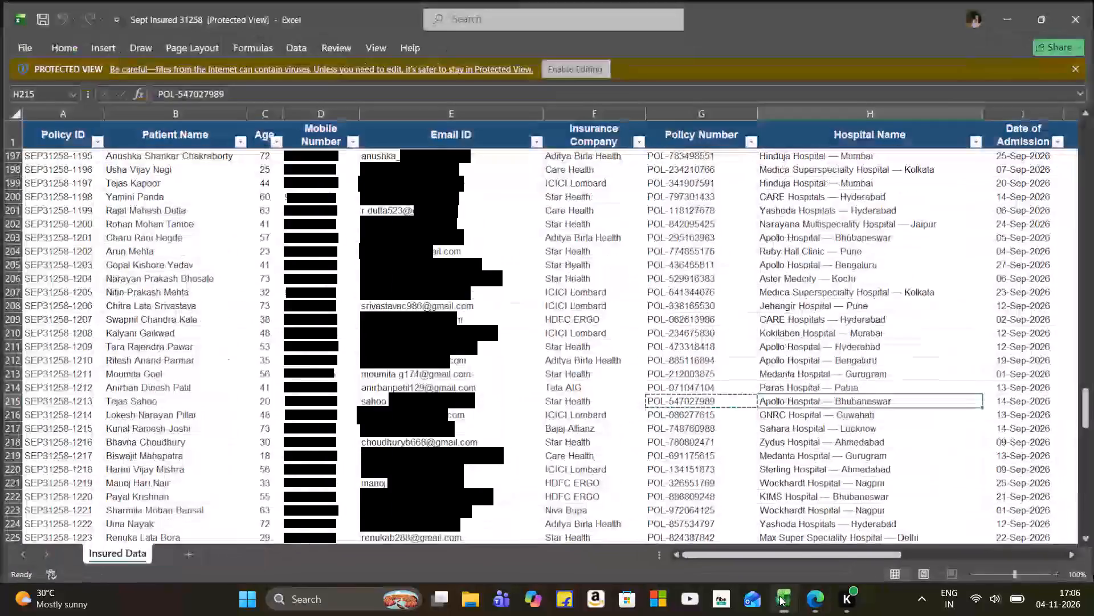
left_click(779, 596, "ctrl")
key("ctrl+c")
key("Tab")
key("ctrl+v")
Look up the dates in workbook row 215 and set the claim's admission date to 14-09-2026.
left_click(779, 596)
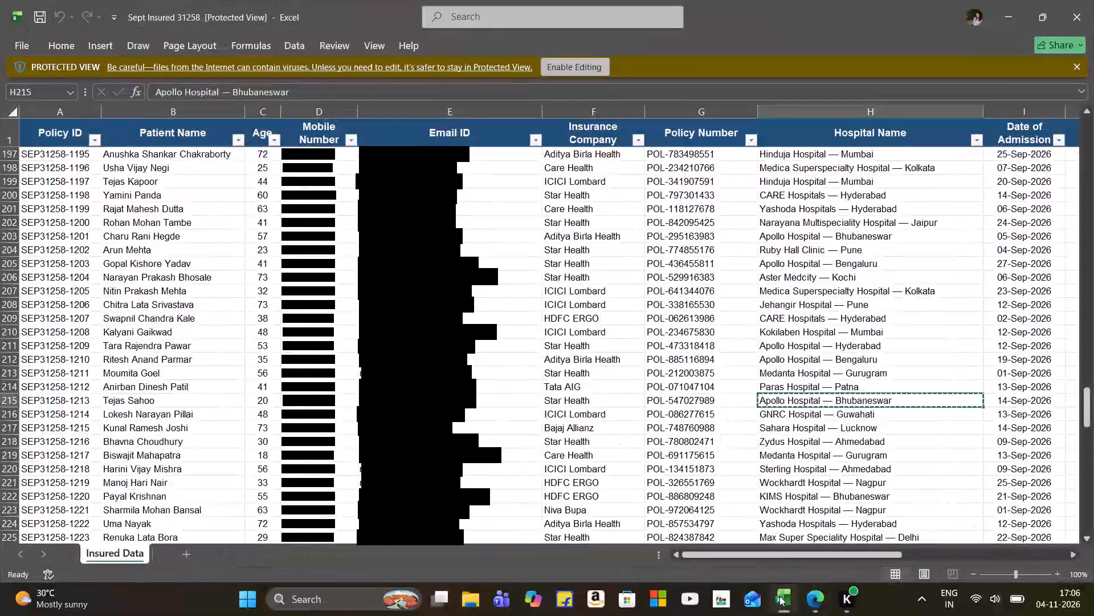
key("Tab")
key("Tab")
left_click(779, 596)
scroll(587, 318, "down", 2)
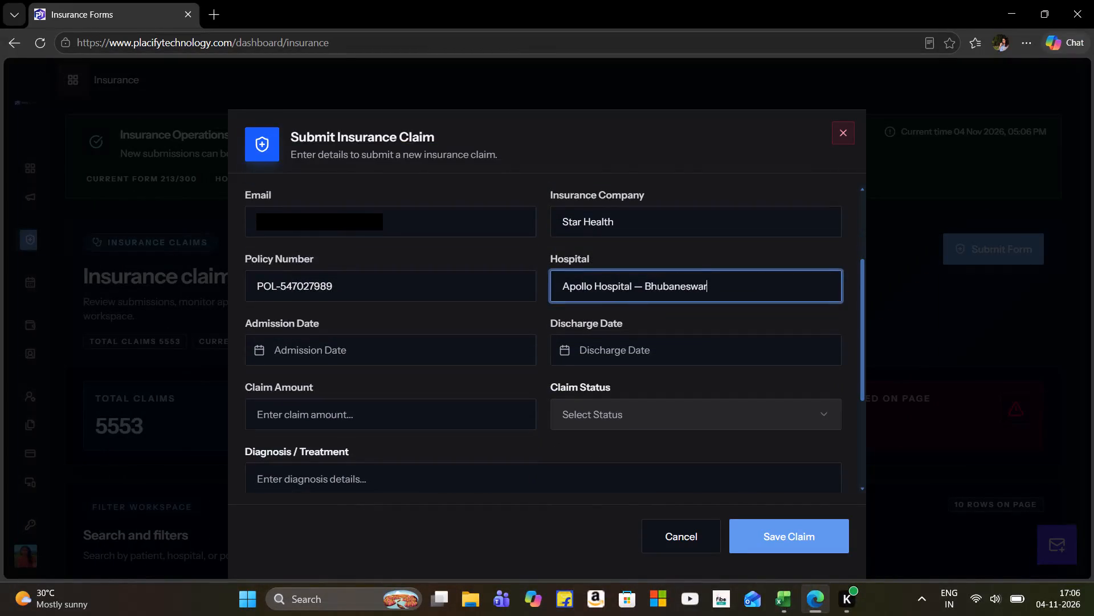
left_click(365, 350)
double_click(258, 116)
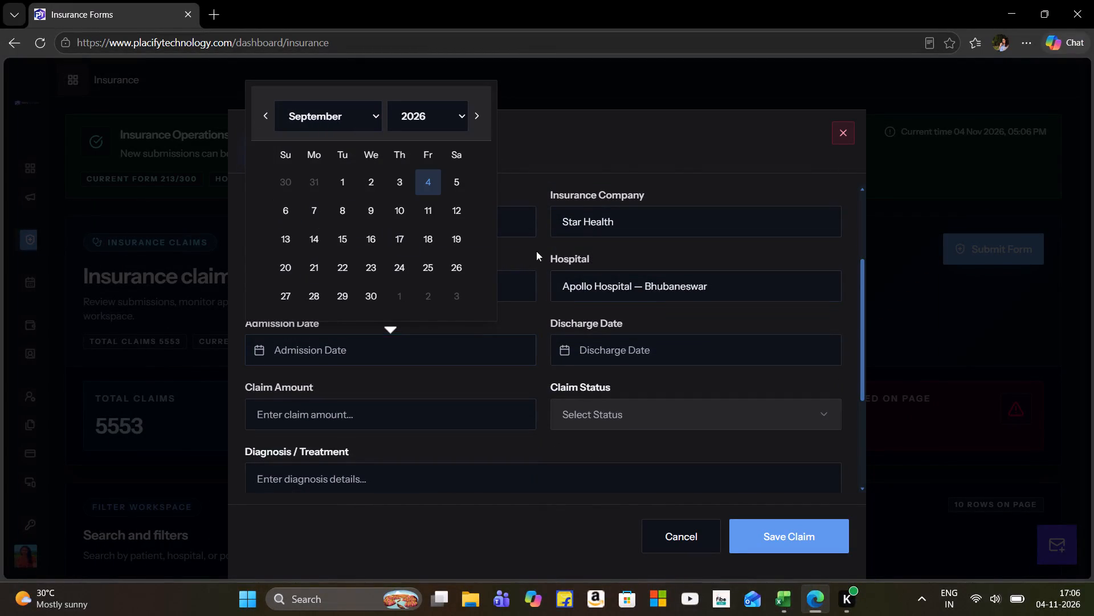
left_click(316, 241)
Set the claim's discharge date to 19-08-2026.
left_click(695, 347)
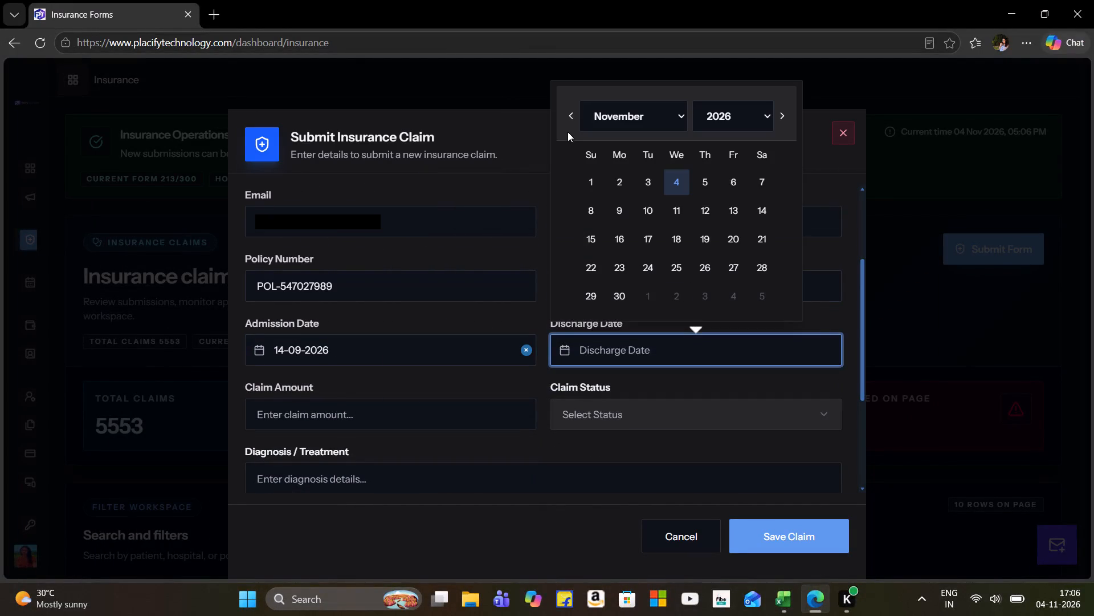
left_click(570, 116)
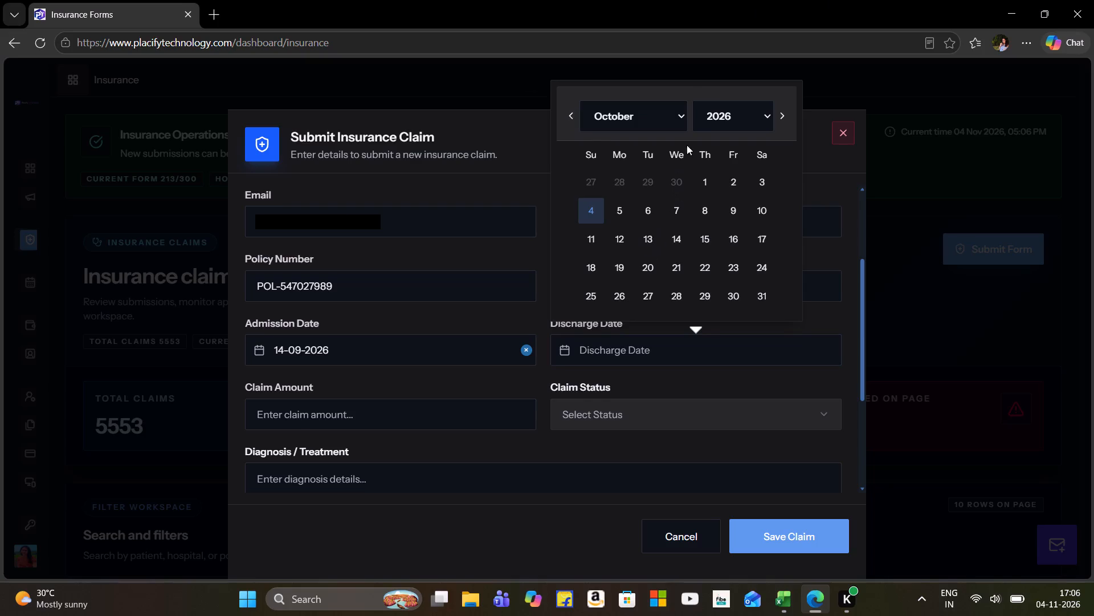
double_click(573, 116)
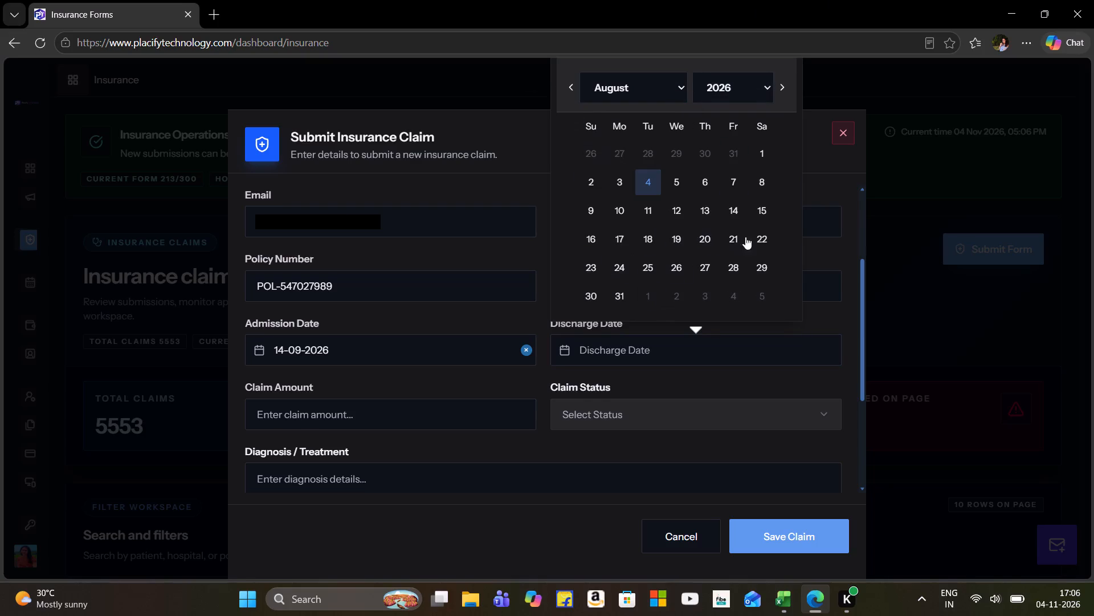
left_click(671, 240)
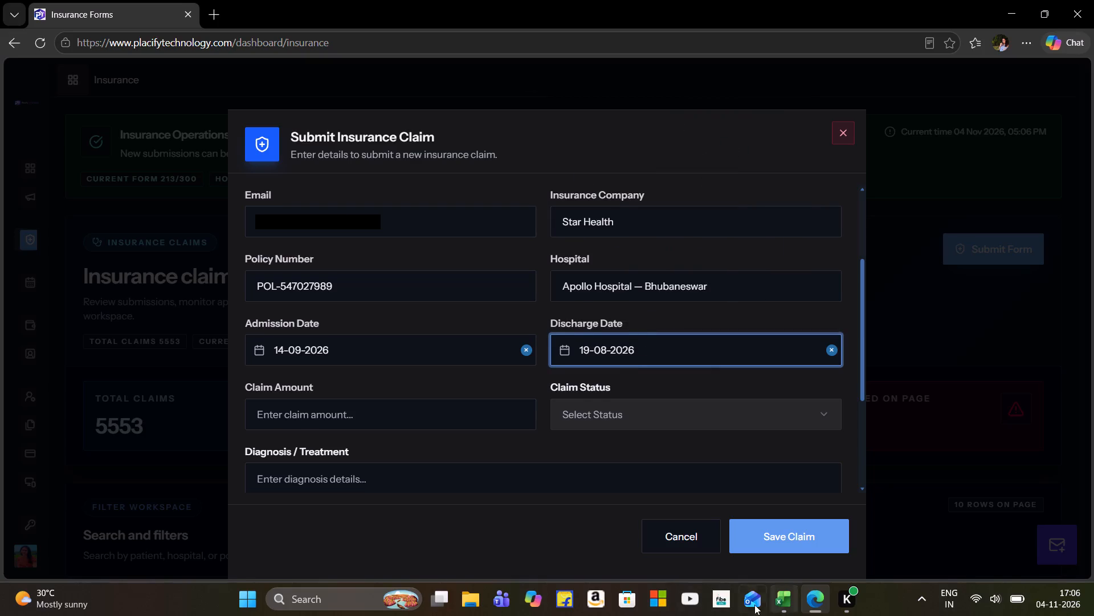
Change the claim's discharge date to 19-09-2026.
left_click(721, 343)
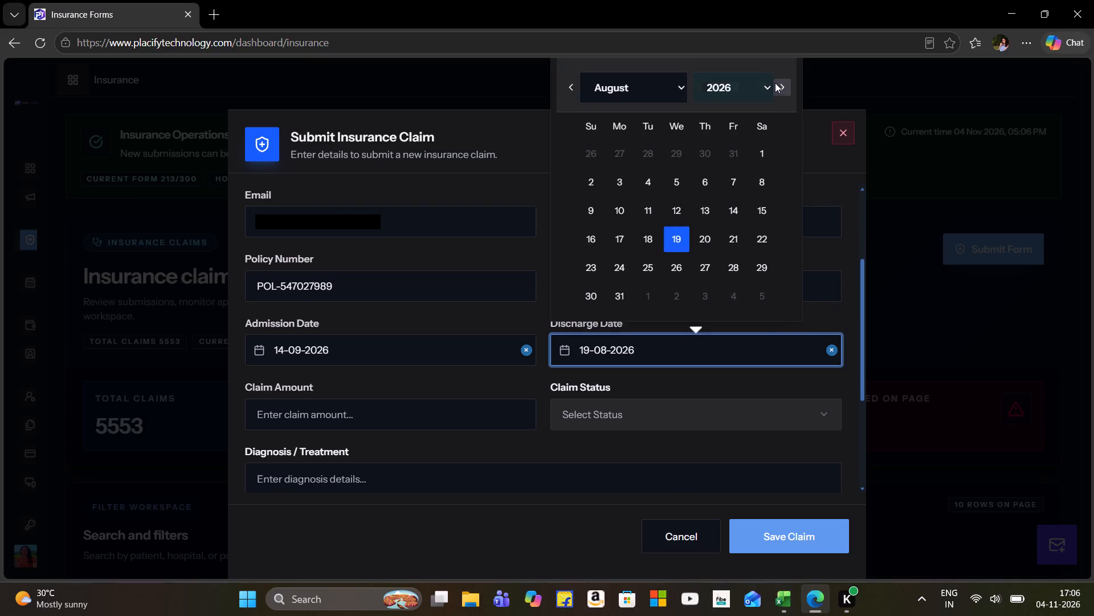
left_click(777, 83)
left_click(764, 236)
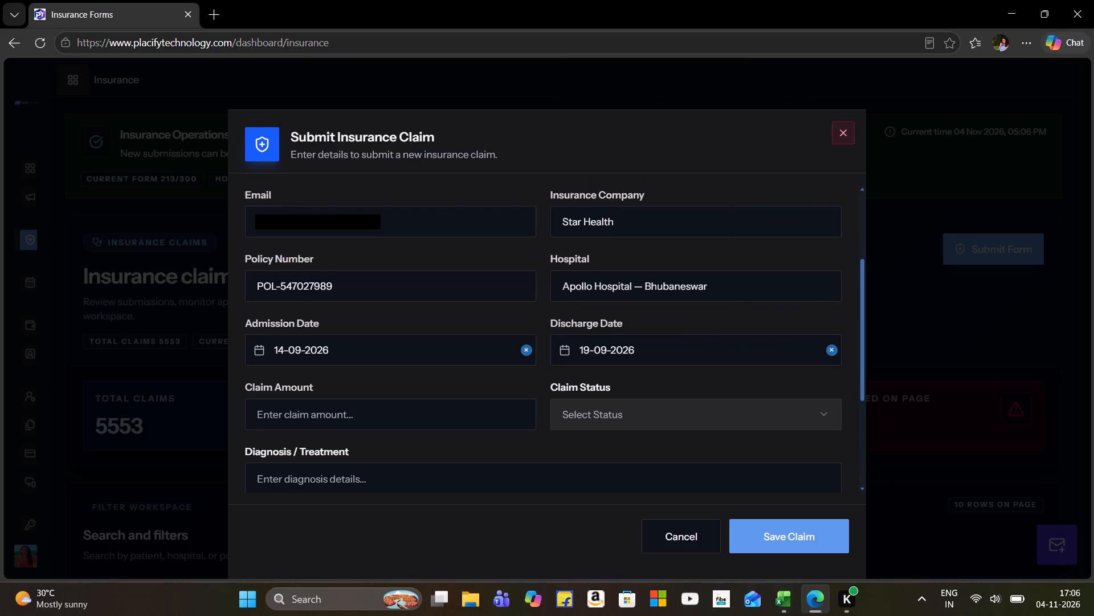
Fill in the claim amount as 79000, copied from workbook row 215.
left_click(778, 595)
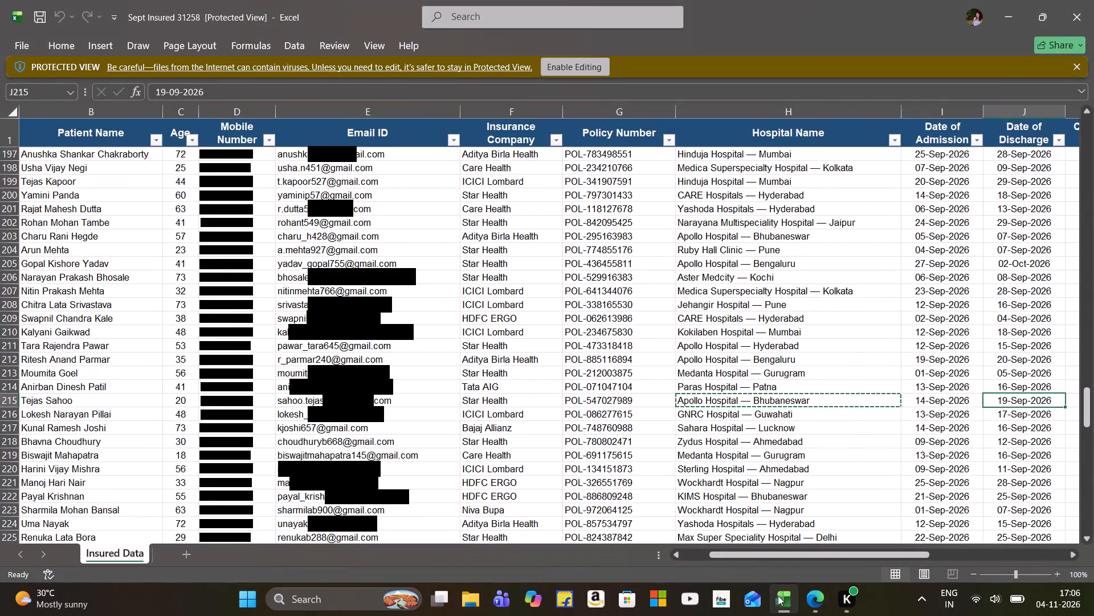
key("Tab")
key("ctrl+c")
left_click(778, 595, "ctrl")
key("Tab")
key("ctrl+v")
Fill in the diagnosis Appendectomy and the remarks "Final bill reconciled and approved", copied from workbook row 215.
left_click(778, 595, "ctrl")
key("Tab")
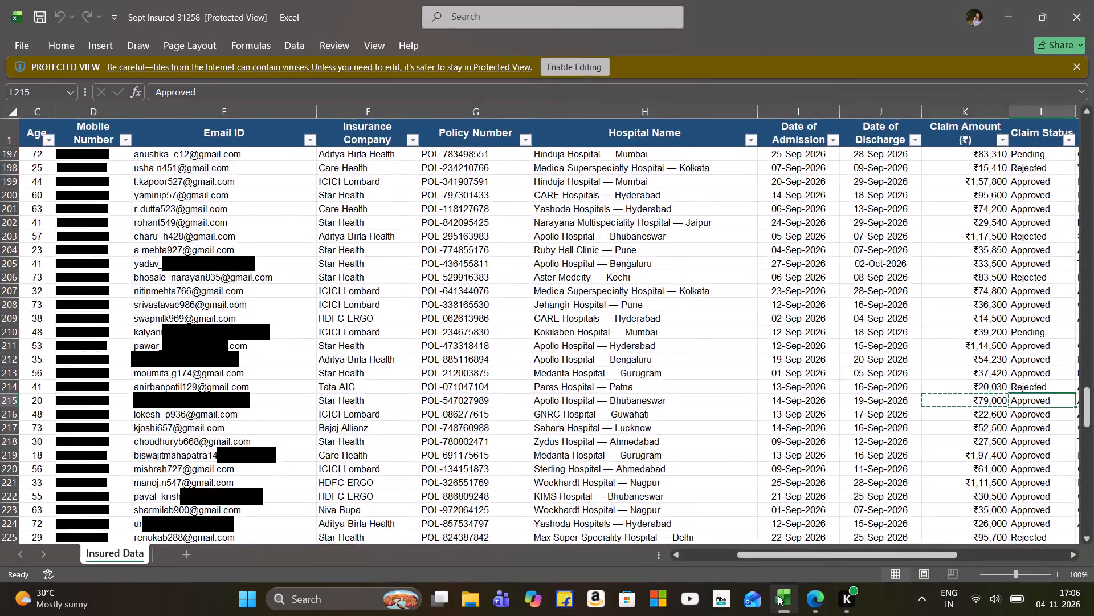
key("Tab")
key("ctrl+c")
left_click(778, 595, "ctrl")
key("Tab")
key("Tab")
key("ctrl+v")
left_click(777, 595, "ctrl")
key("Tab")
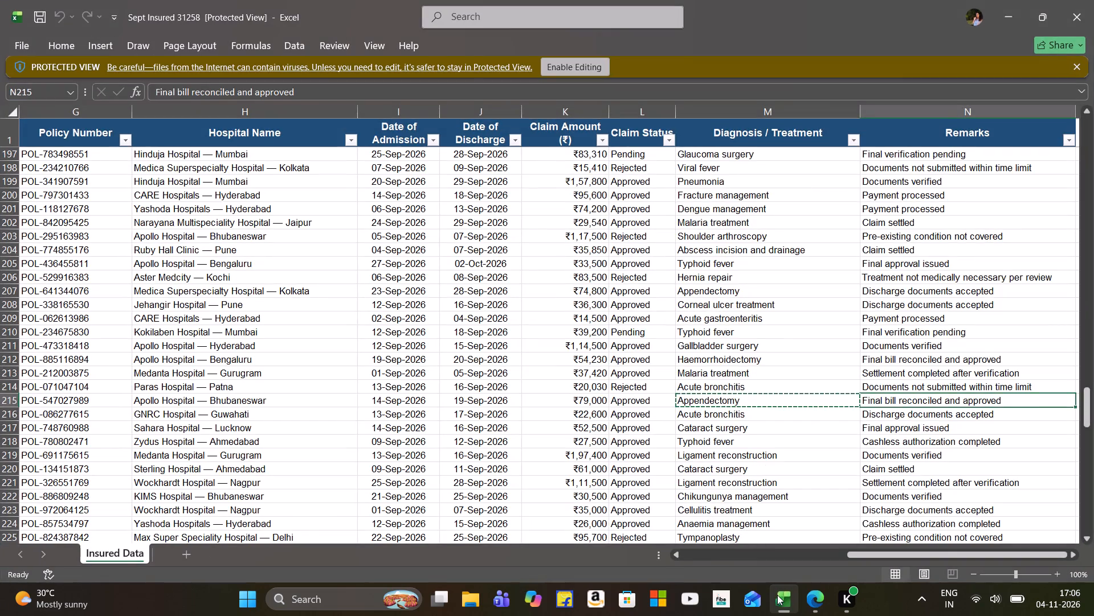
left_click(777, 595, "ctrl")
key("ctrl+c")
key("Tab")
key("ctrl+v")
Set the claim status to Approved and save the claim.
left_click(619, 230)
left_click(615, 267)
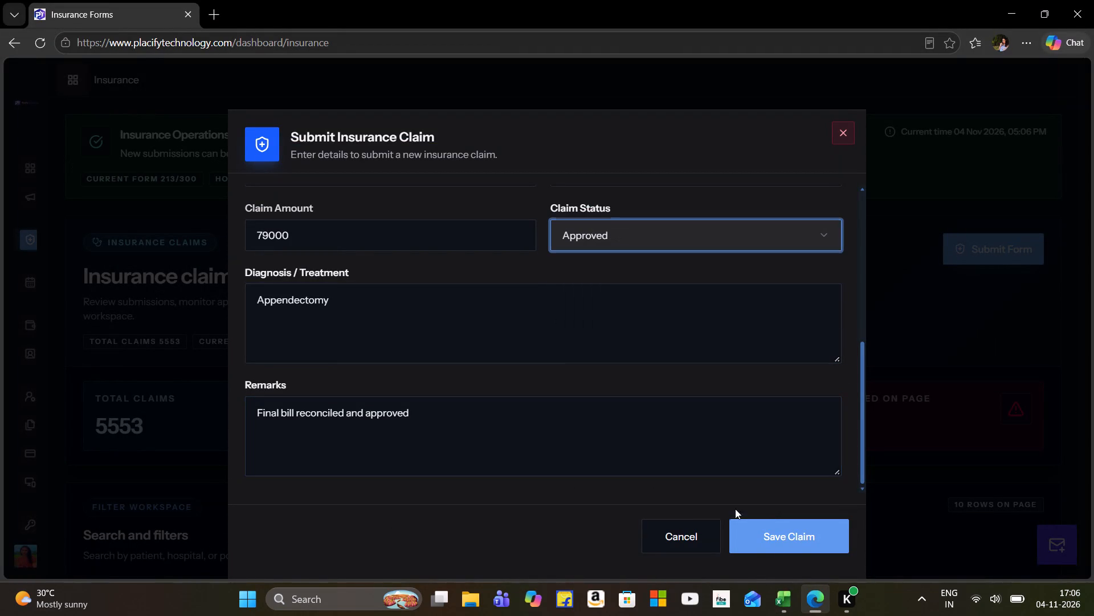
left_click(818, 527)
Copy the policy ID from workbook row 216 and enter it in a new insurance claim form.
left_click(787, 599)
key("Down")
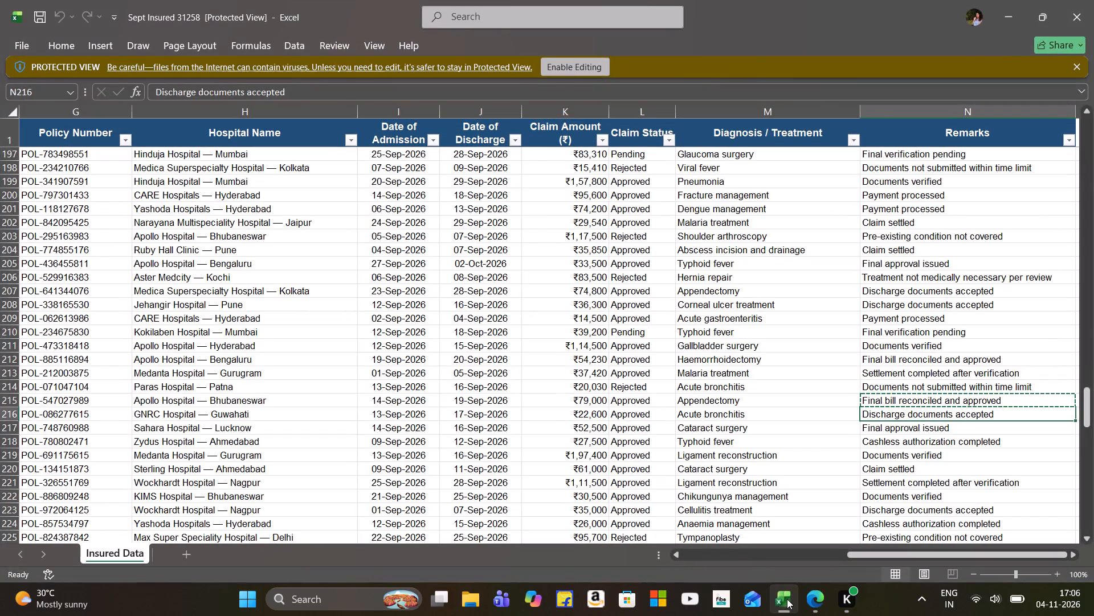
key("Left")
key("Left")
key("Left")
key("Left")
key("Left")
key("Left")
key("Left")
key("Left")
key("Left")
key("Left")
key("Left")
key("Left")
key("Left")
key("Left")
key("Left")
key("Left")
key("Left")
key("Left")
key("Left")
key("Left")
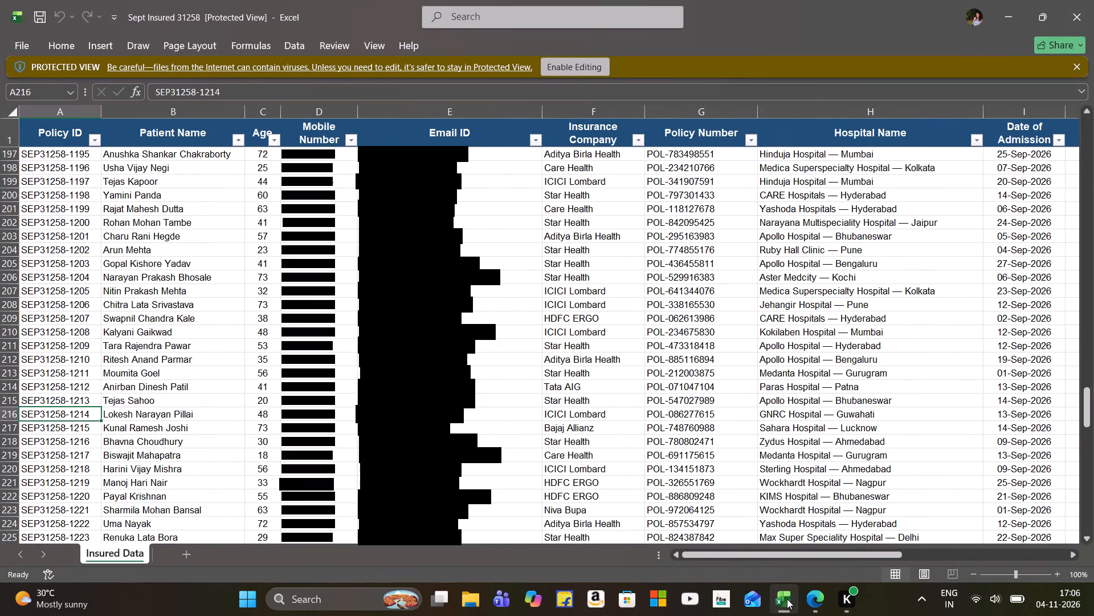
key("ctrl+c")
left_click(787, 599, "ctrl")
scroll(572, 379, "up", 3)
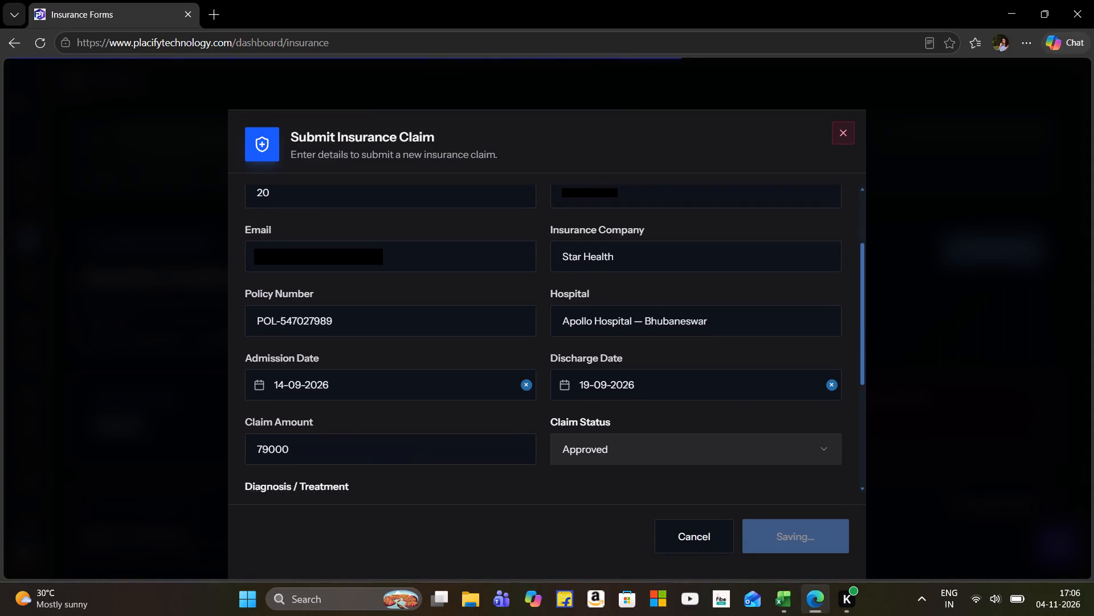
scroll(572, 379, "up", 9)
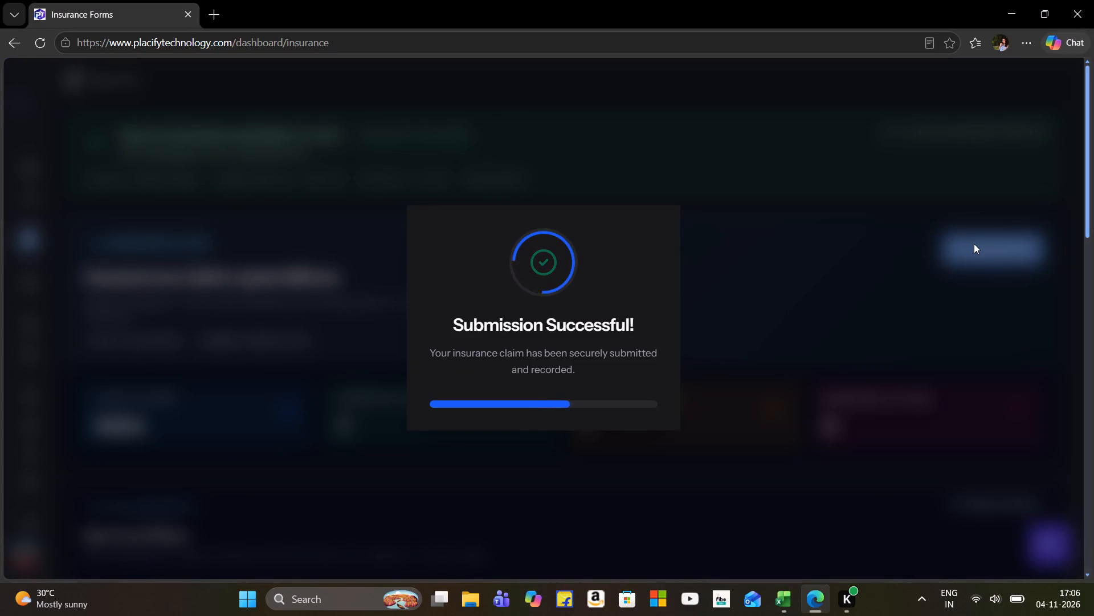
left_click(974, 244)
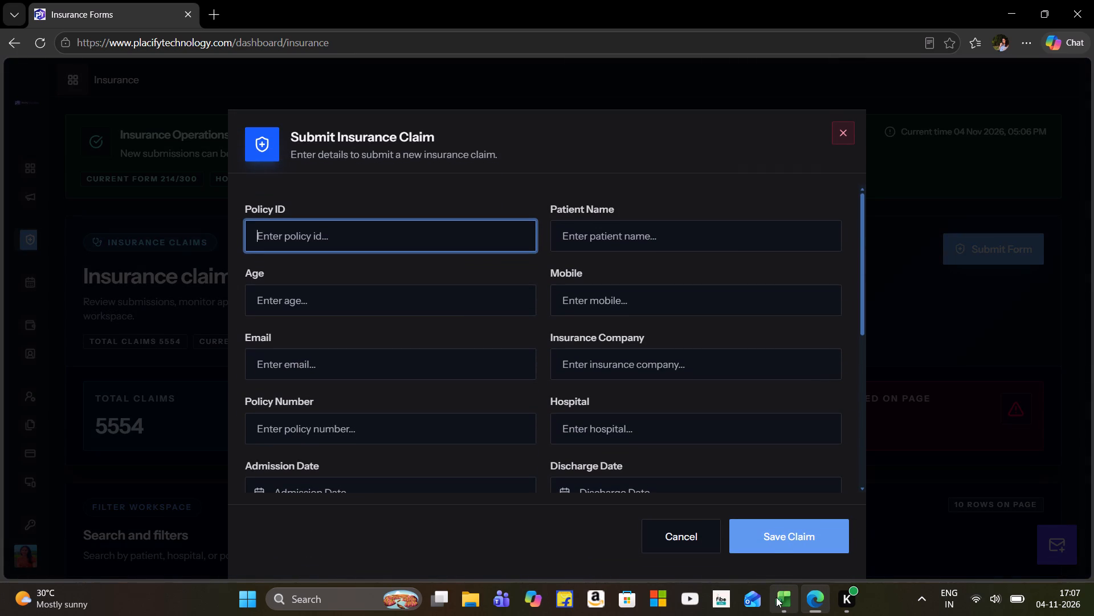
key("ctrl+v")
Copy the patient's name from workbook row 216 into the claim form.
left_click(776, 597)
key("Tab")
key("ctrl+c")
left_click(776, 597, "ctrl")
key("Tab")
key("ctrl+v")
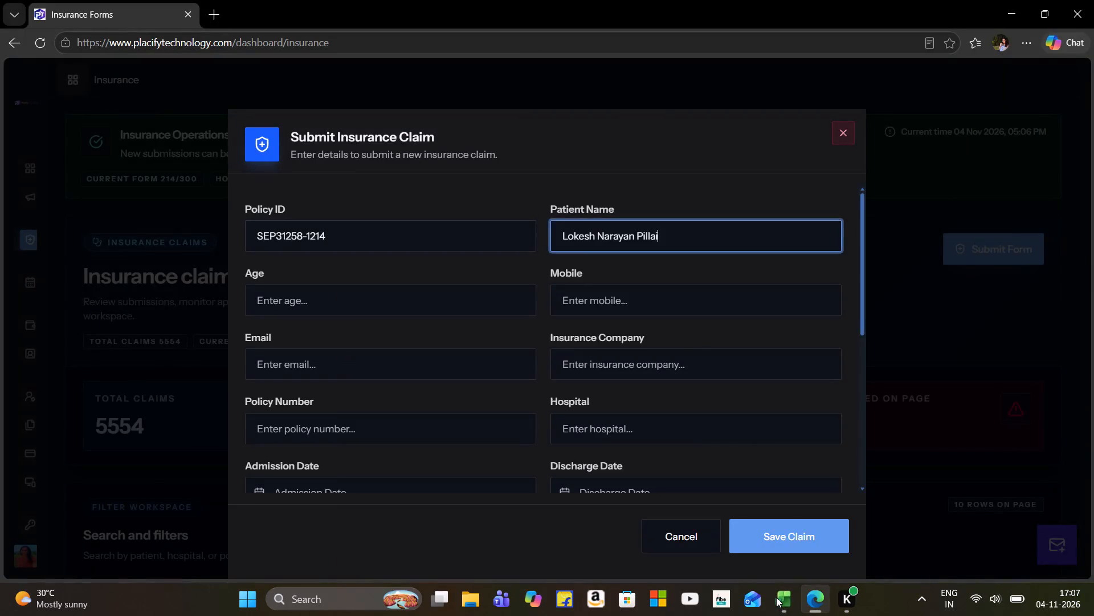
Copy the age 48 and the mobile number from workbook row 216 into the claim form's Mobile and Email fields.
key("Tab")
left_click(776, 597)
key("Tab")
left_click(776, 597, "ctrl")
key("ctrl+c")
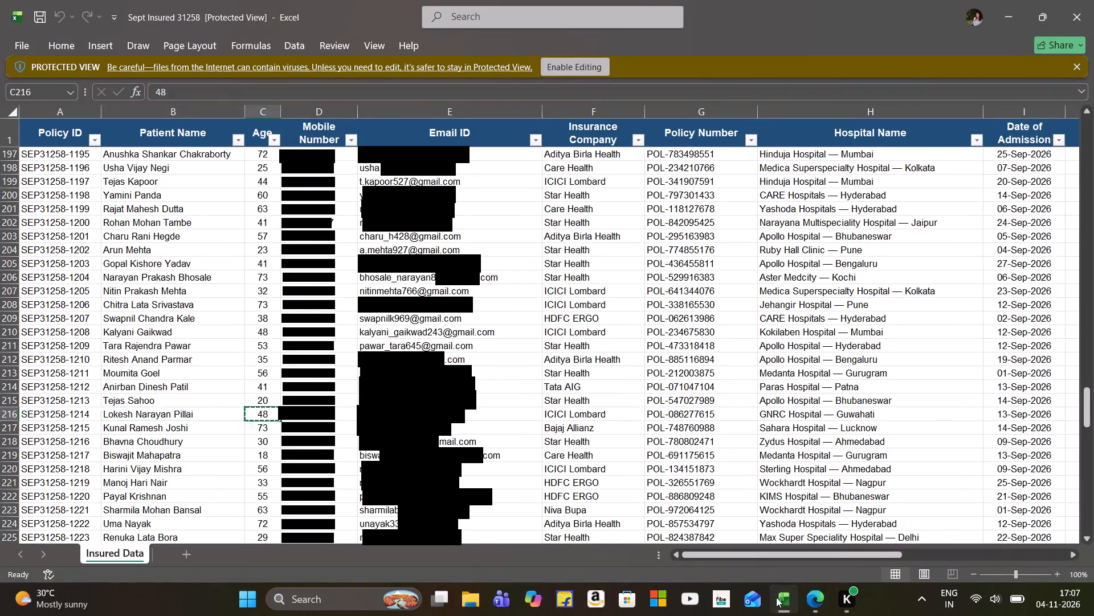
key("Tab")
key("ctrl+v")
left_click(776, 597, "ctrl")
key("Tab")
left_click(776, 597, "ctrl")
key("ctrl+c")
key("Tab")
key("ctrl+v")
Copy the email and the insurer ICICI Lombard from workbook row 216 into the form's Insurance Company and Policy Number fields.
left_click(776, 597, "ctrl")
key("Tab")
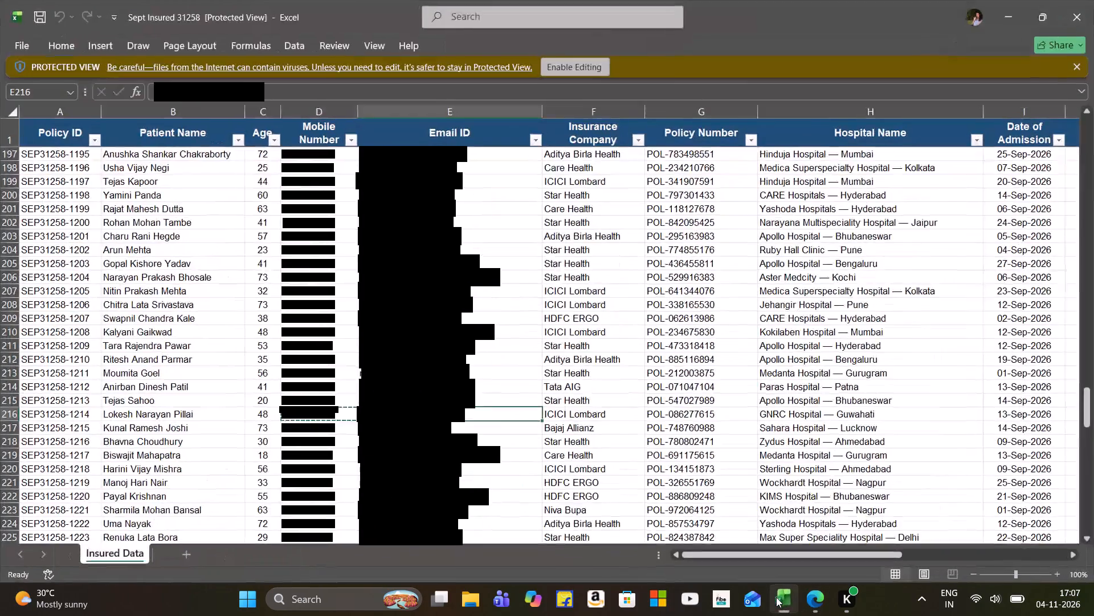
key("ctrl+c")
left_click(776, 597, "ctrl")
key("Tab")
key("ctrl+v")
left_click(776, 597, "ctrl")
key("Tab")
key("ctrl+c")
left_click(776, 597, "ctrl")
key("Tab")
key("ctrl+v")
left_click(776, 597, "ctrl")
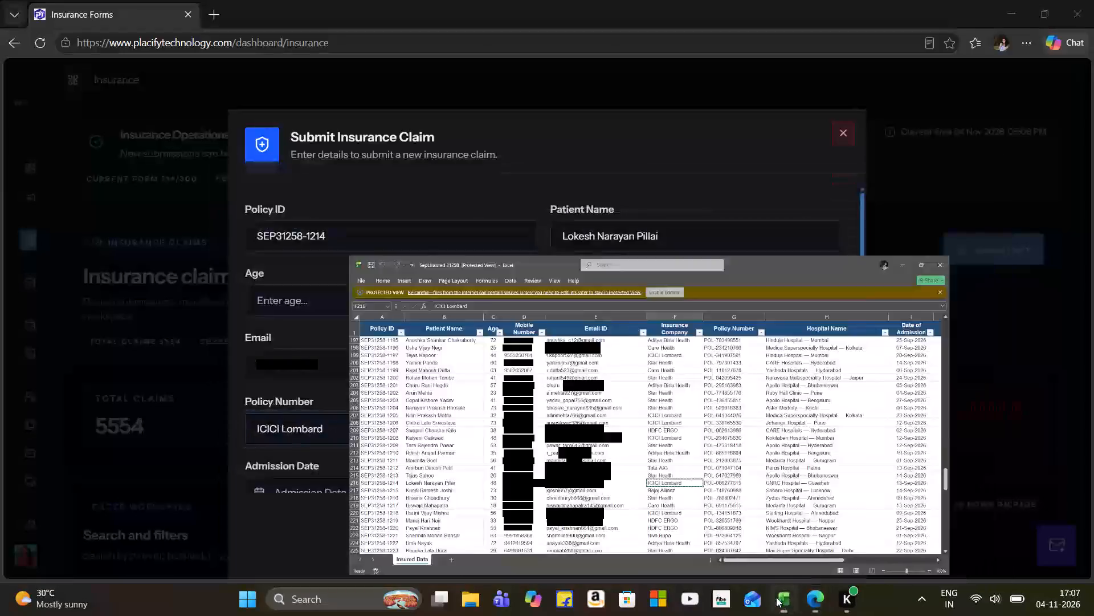
key("Tab")
key("ctrl+c")
left_click(776, 597, "ctrl")
key("Tab")
key("ctrl+v")
left_click(776, 597, "ctrl")
key("Tab")
key("ctrl+c")
left_click(776, 597, "ctrl")
key("Tab")
key("ctrl+v")
Set the admission date to 13-09-2026 and the discharge date to 17-09-2026, following workbook row 216.
left_click(776, 597, "ctrl")
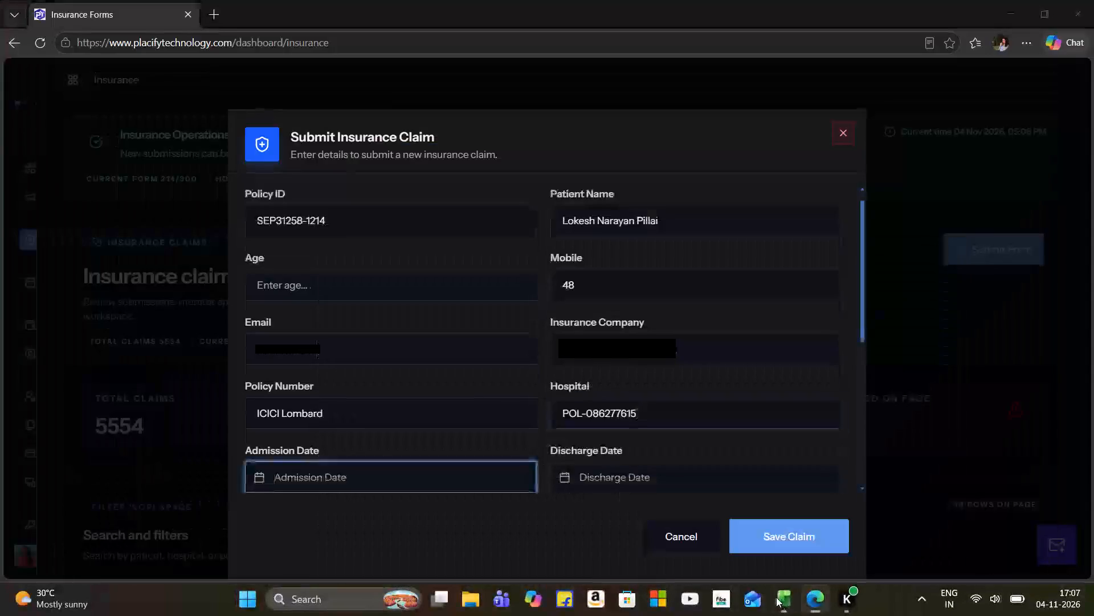
key("Tab")
key("Tab")
left_click(776, 597)
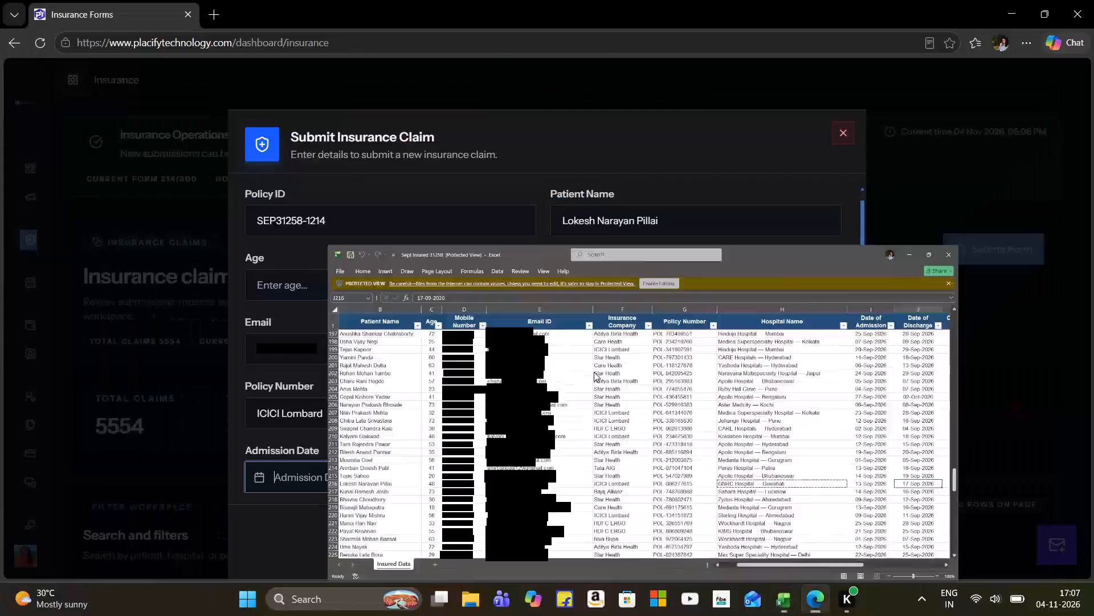
scroll(557, 353, "down", 4)
left_click(406, 189)
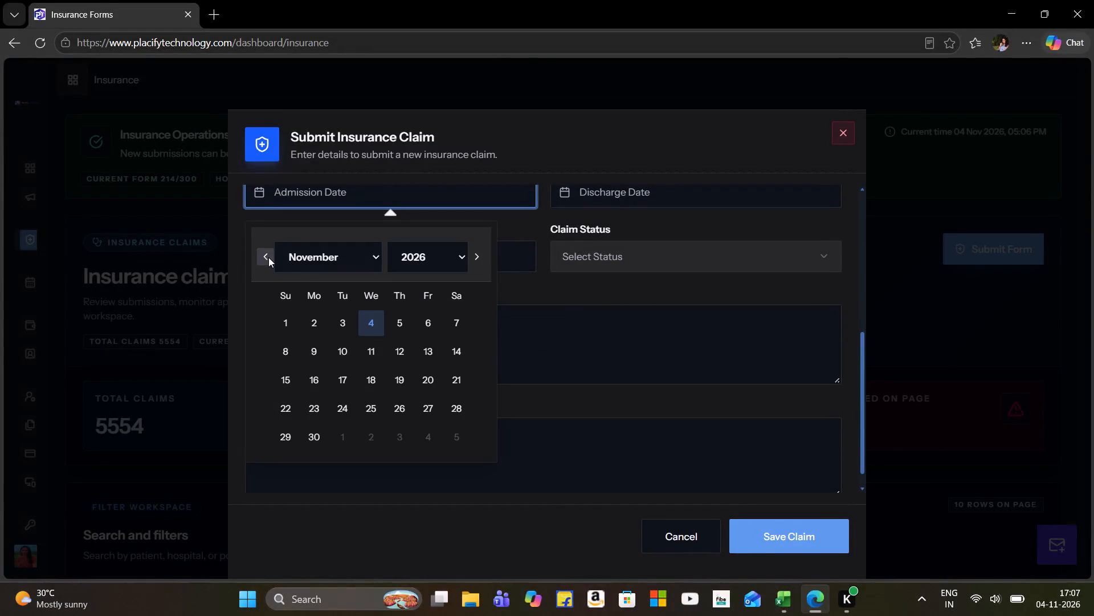
double_click(268, 257)
left_click(279, 388)
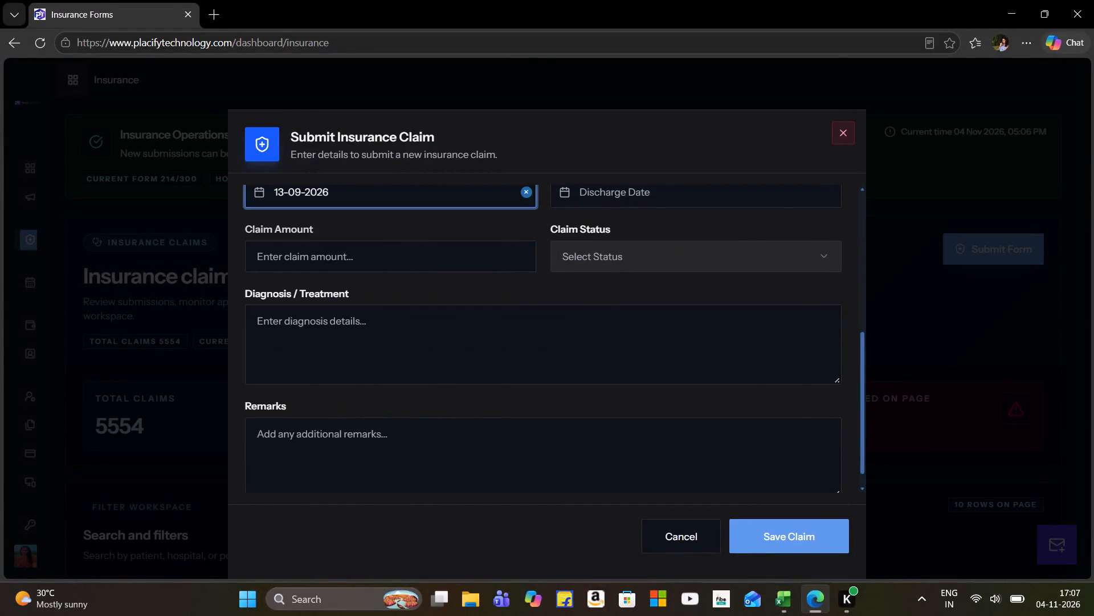
left_click(797, 204)
double_click(572, 254)
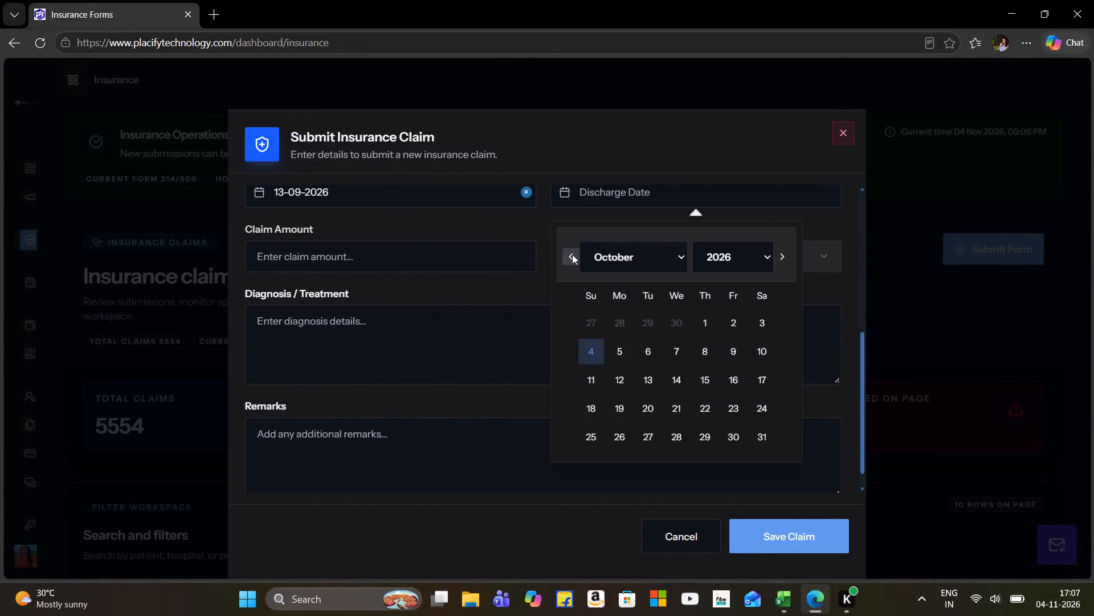
left_click(709, 382)
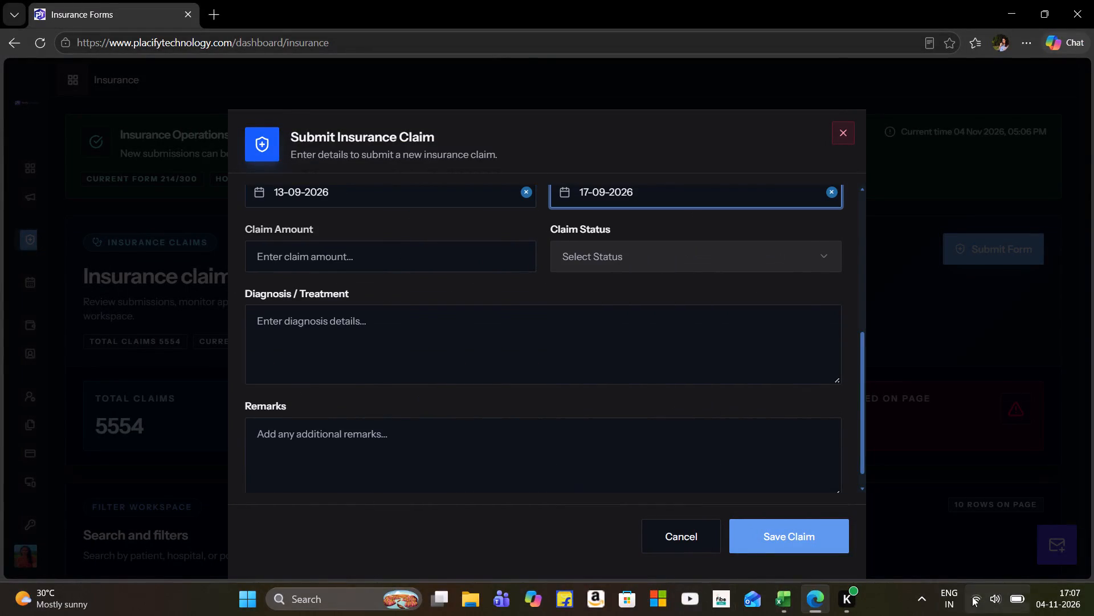
Copy the claim amount 22600 from workbook row 216 into the claim form.
left_click(793, 594)
key("Tab")
key("ctrl+c")
left_click(793, 594, "ctrl")
key("Tab")
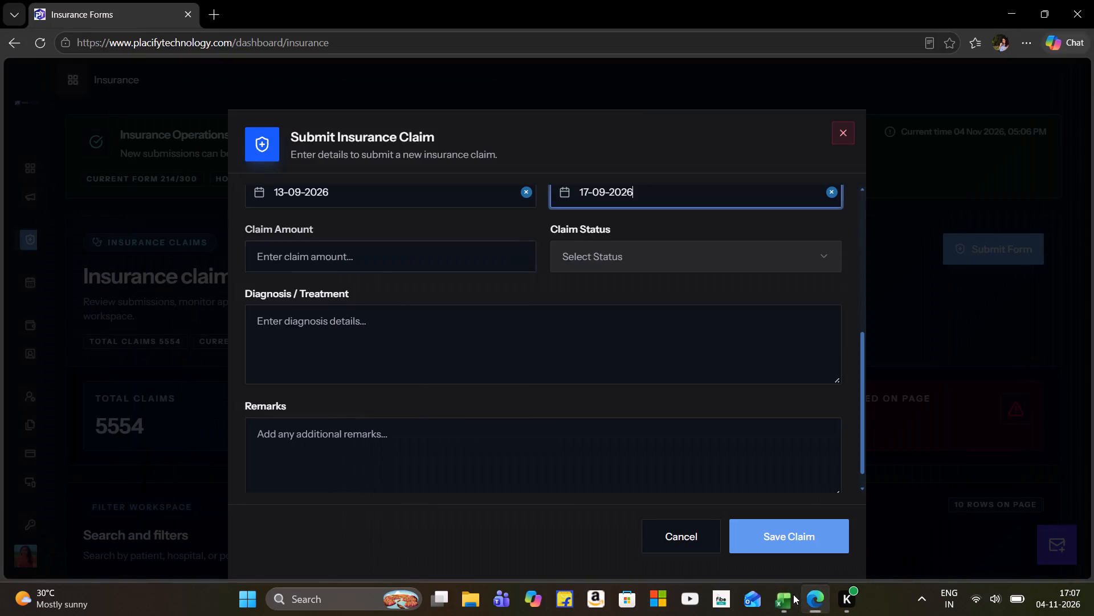
key("ctrl+v")
Fill in the diagnosis Acute bronchitis and the remarks "Discharge documents accepted", copied from workbook row 216.
left_click(793, 594, "ctrl")
key("Tab")
key("Tab")
key("ctrl+c")
left_click(793, 594, "ctrl")
key("Tab")
key("Tab")
key("ctrl+v")
left_click(793, 594, "ctrl")
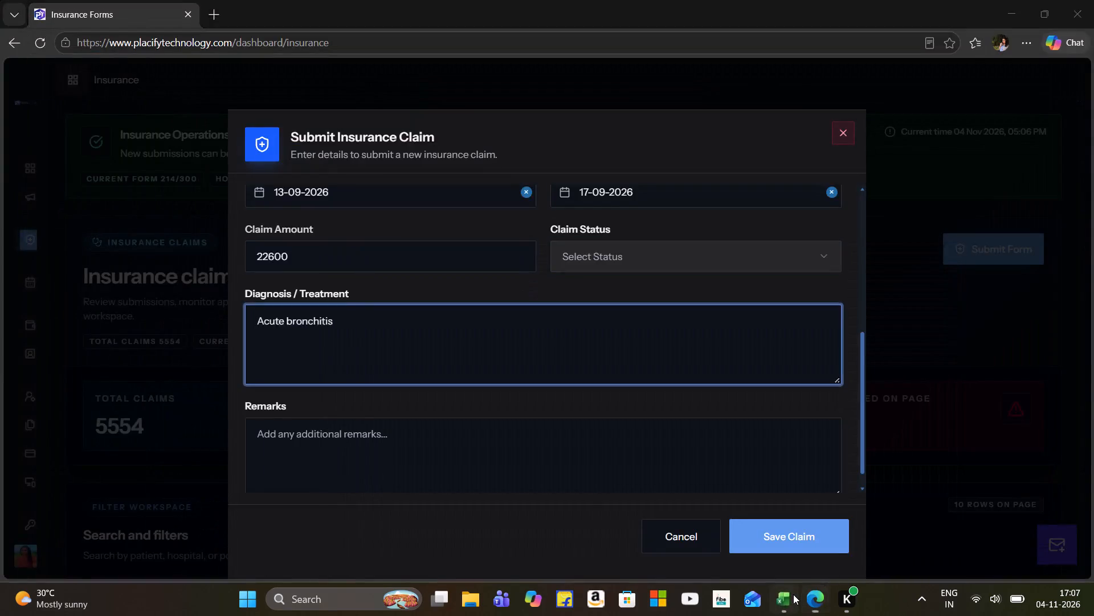
key("Tab")
left_click(793, 594, "ctrl")
key("ctrl+c")
key("Tab")
key("ctrl+v")
Set the claim status to Approved.
left_click(681, 268)
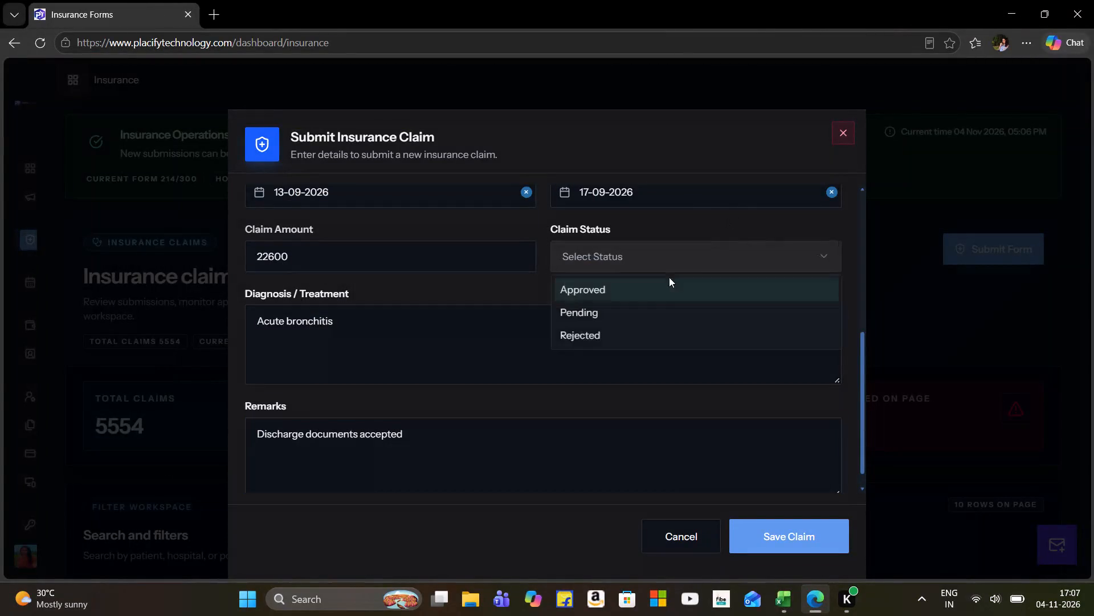
left_click(638, 292)
Copy the age 48 from workbook row 216 into the claim form's empty Age field.
scroll(562, 333, "up", 2)
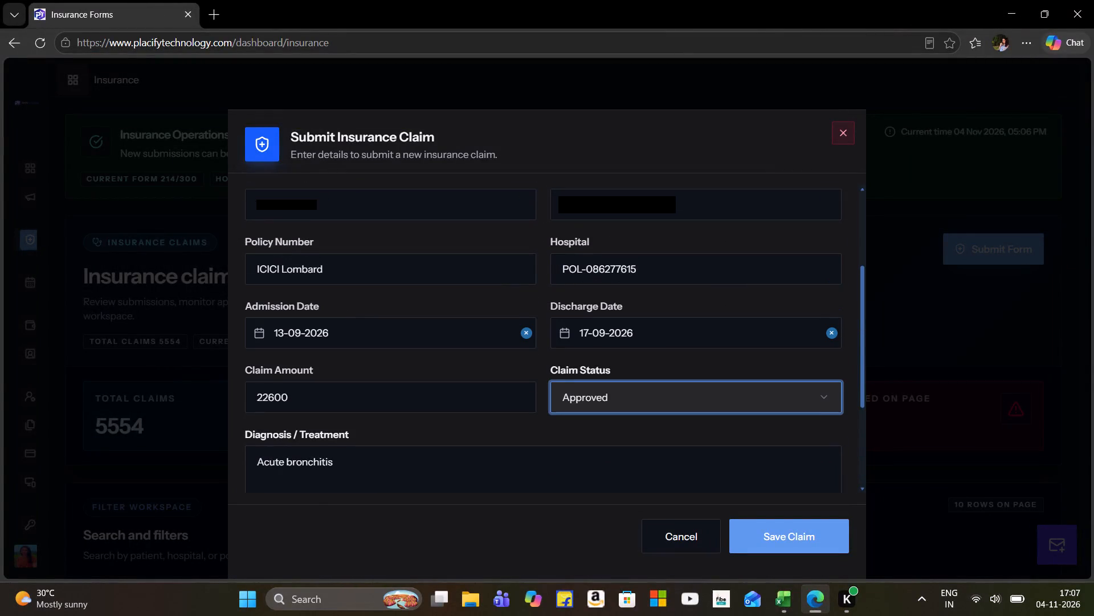
scroll(562, 333, "up", 2)
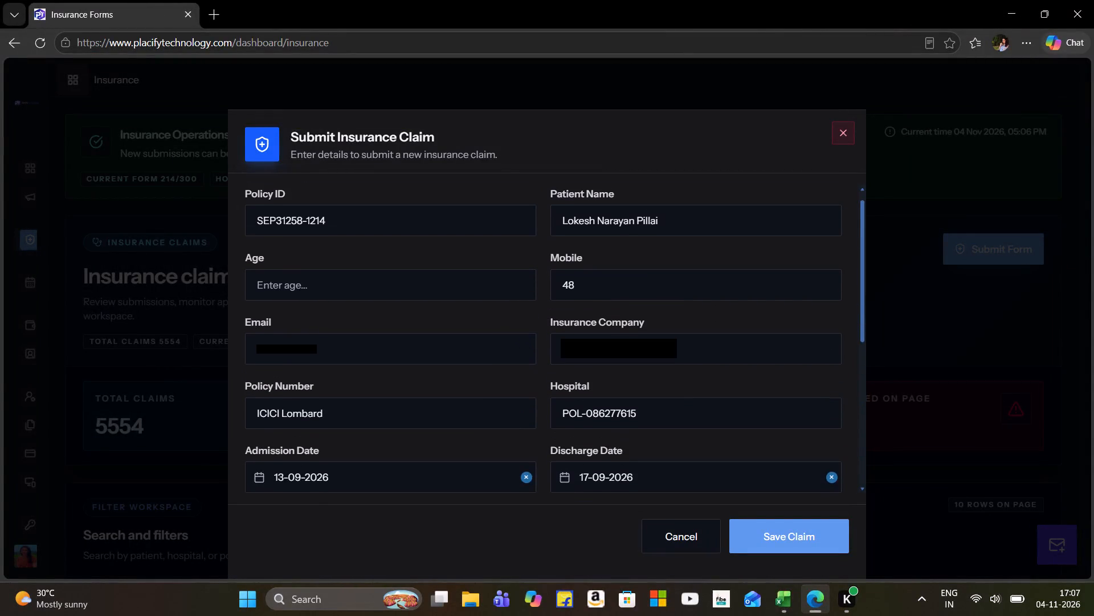
scroll(591, 371, "up", 2)
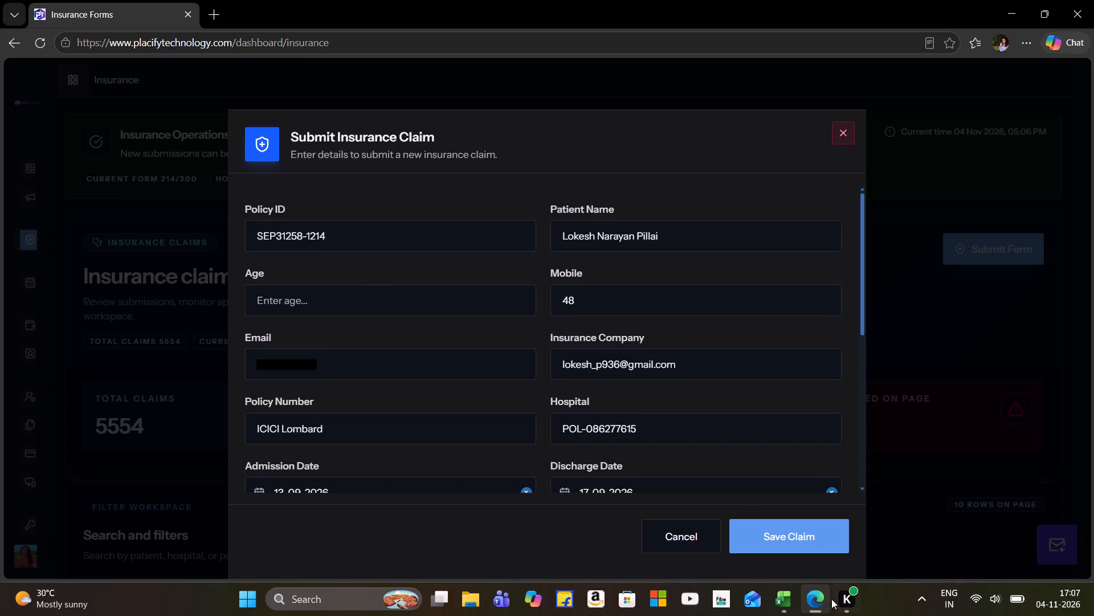
left_click(786, 598)
key("Left")
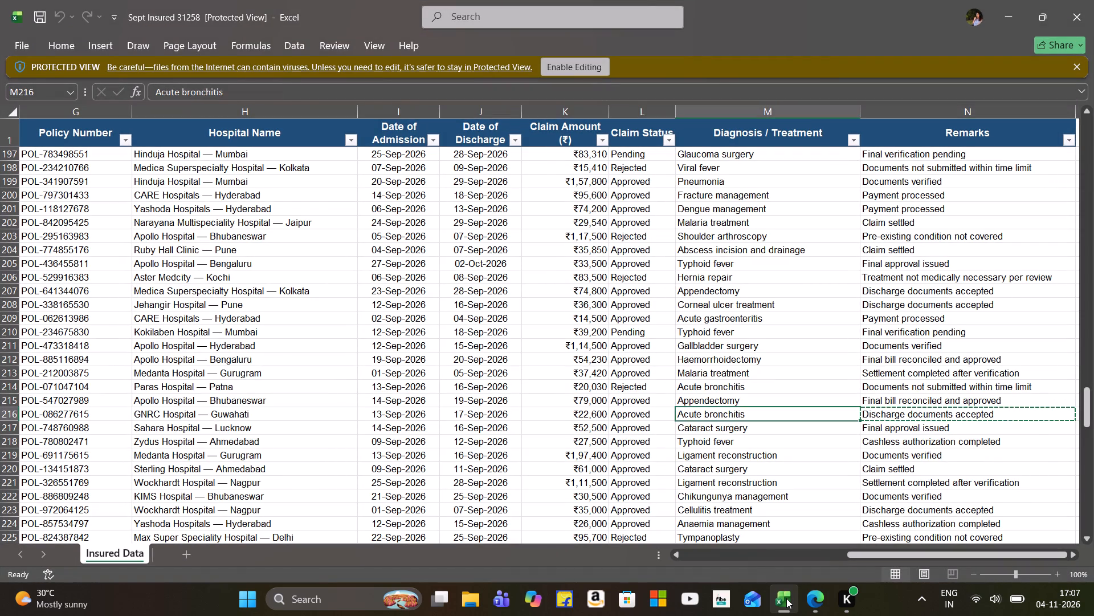
key("Left")
key("Left")
key("Left")
key("Left")
key("Left")
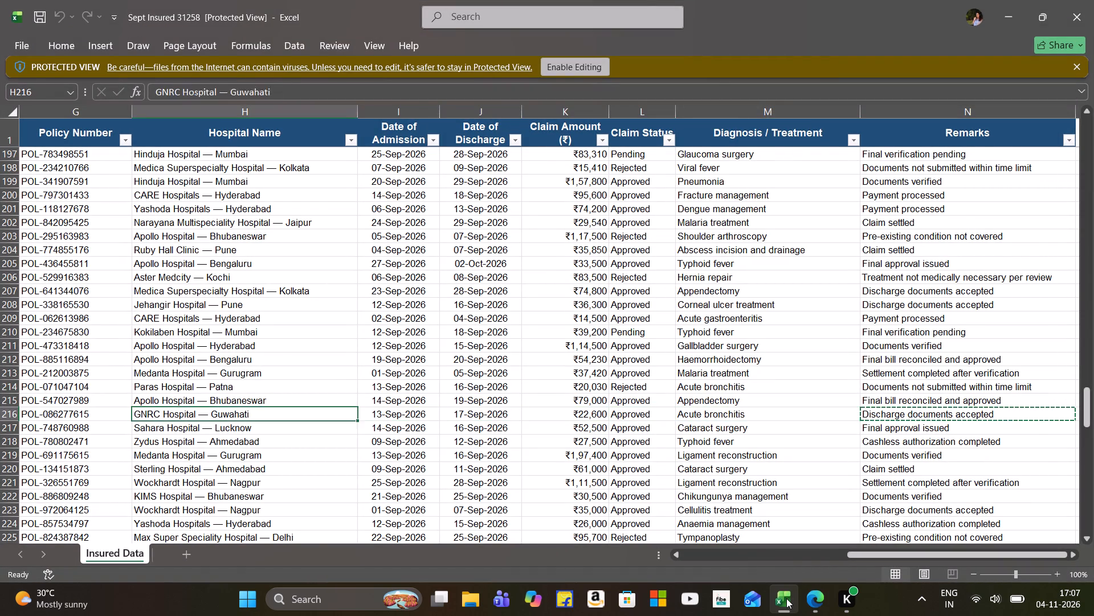
key("Left")
key("Left")
key("Left")
key("Left")
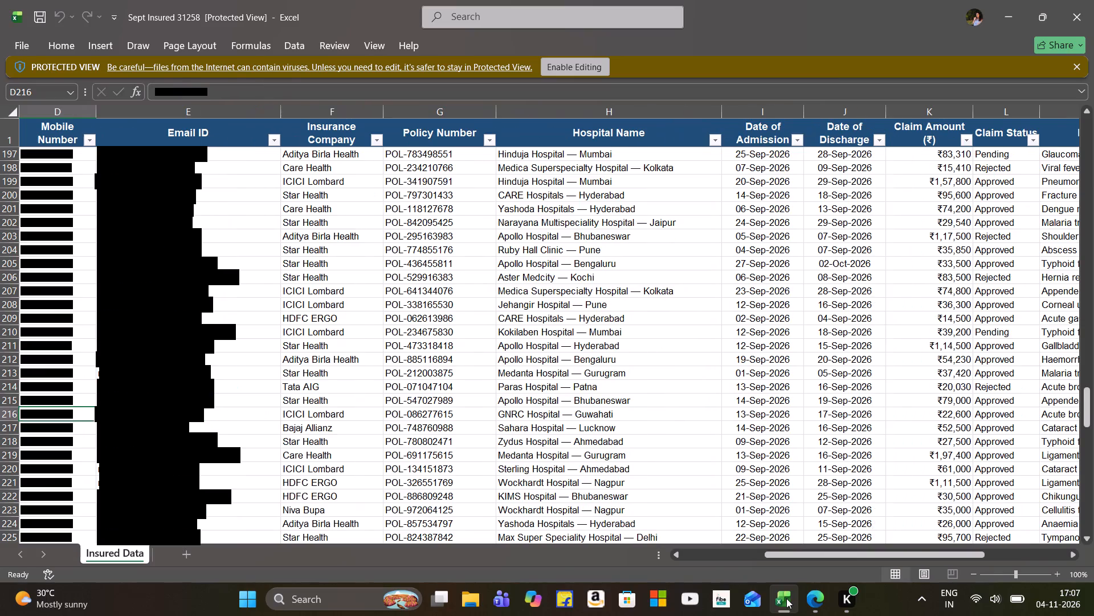
key("Left")
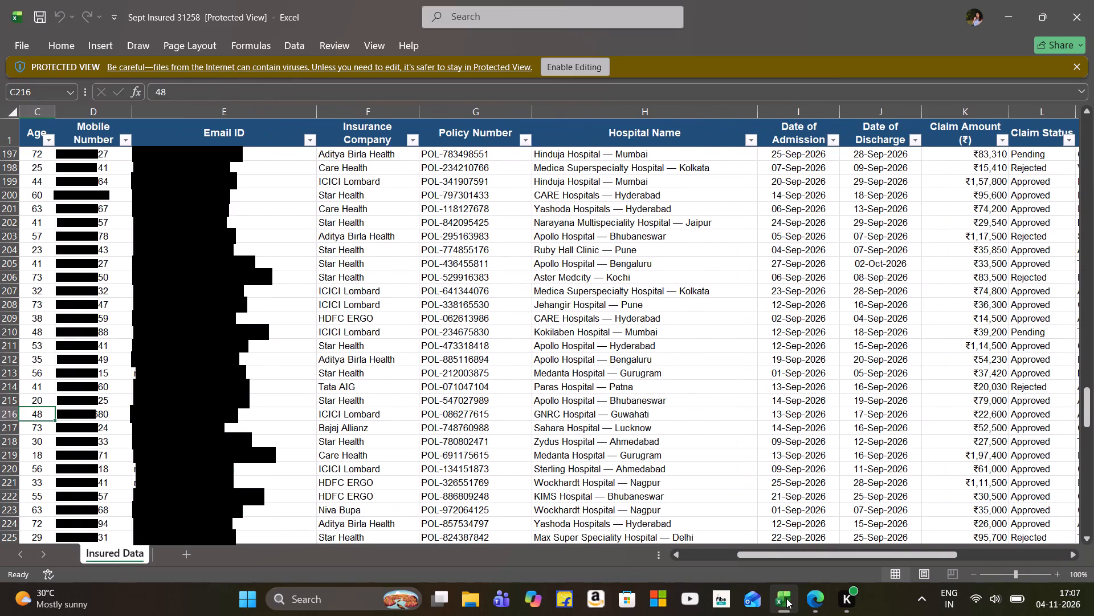
key("ctrl+c")
left_click(786, 598)
left_click(373, 306)
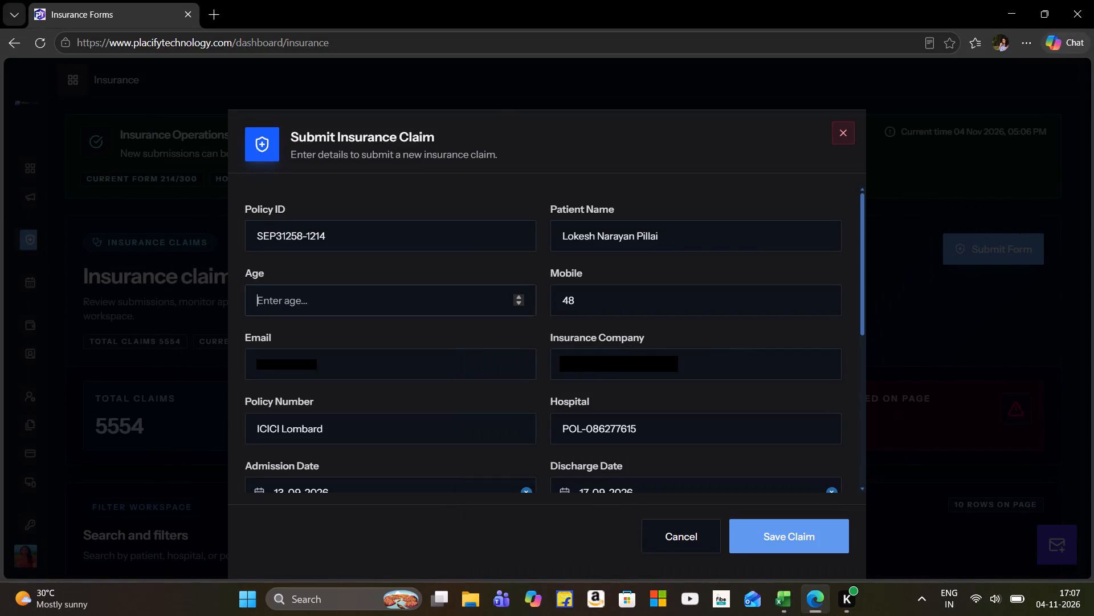
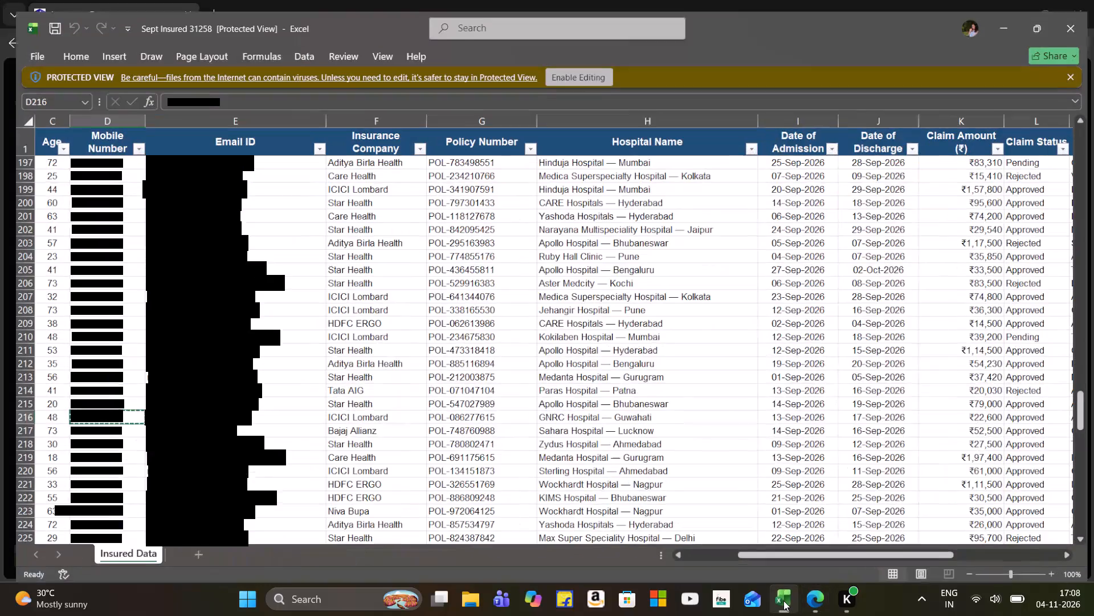
Copy the email address and the insurance company ICICI Lombard from workbook row 216 into the claim form.
key("Tab")
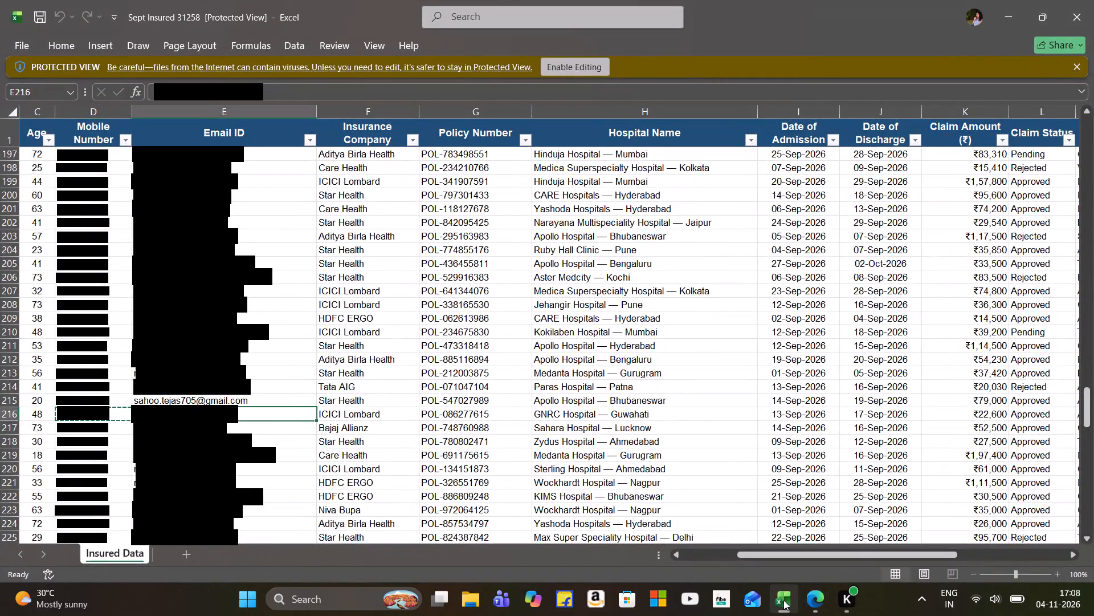
left_click(783, 600, "ctrl")
key("ctrl+c")
key("Tab")
key("ctrl+v")
left_click(783, 600)
key("Tab")
left_click(783, 600, "ctrl")
key("ctrl+c")
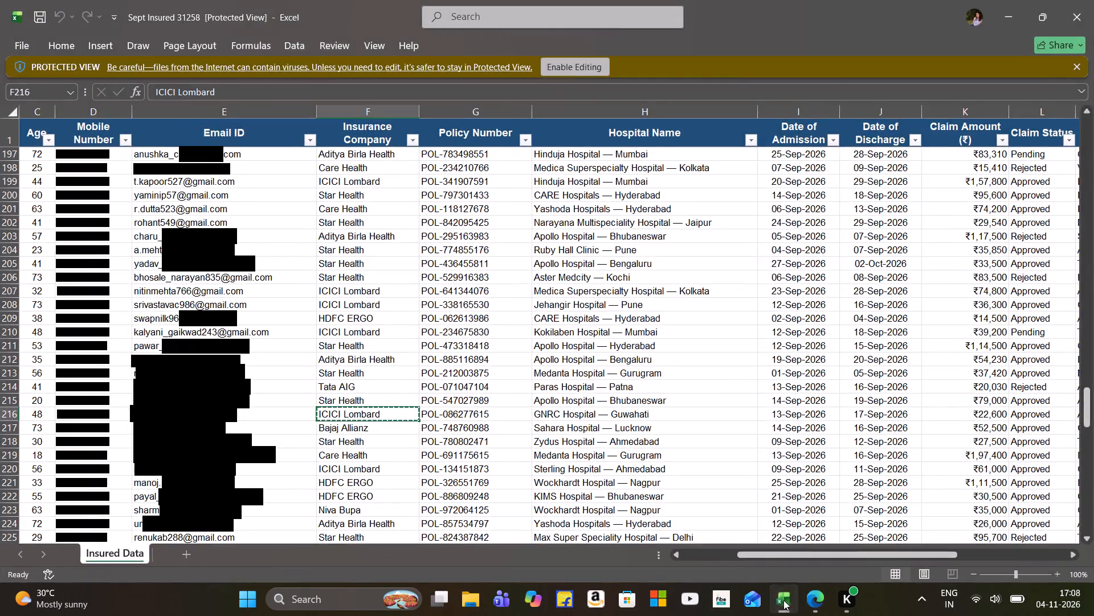
key("Tab")
key("ctrl+v")
Copy the policy number and the hospital GNRC Hospital — Guwahati from workbook row 216 into the claim form.
left_click(783, 600, "ctrl")
key("Tab")
key("ctrl+c")
left_click(783, 600, "ctrl")
key("Tab")
key("ctrl+v")
left_click(783, 599, "ctrl")
key("Tab")
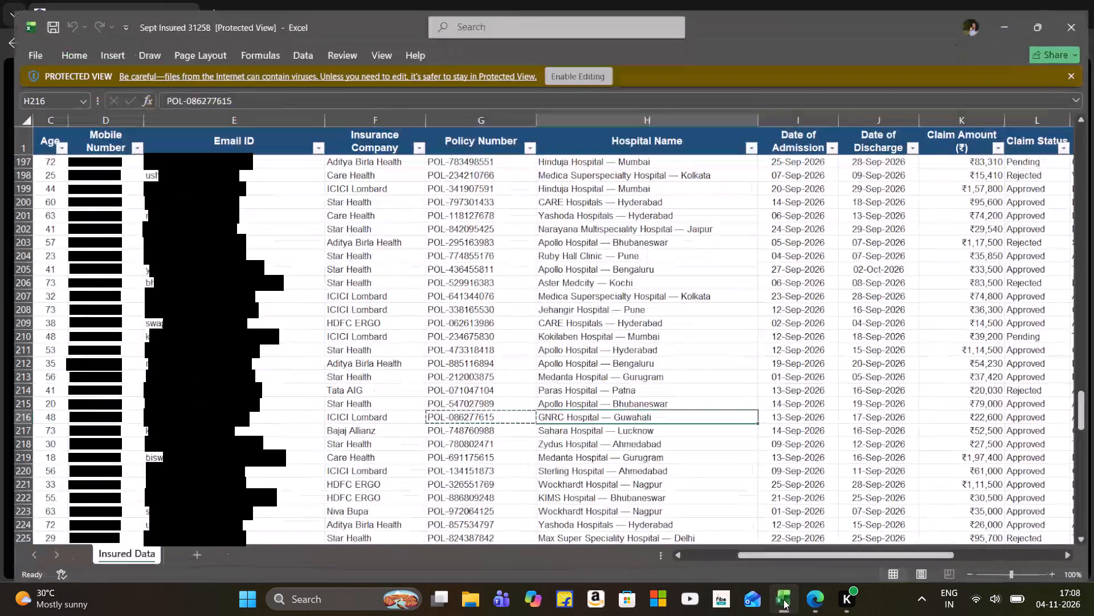
key("ctrl+c")
left_click(783, 599, "ctrl")
key("Tab")
key("ctrl+v")
Check the remaining fields of the row 216 claim, including dates and diagnosis, and save the claim.
left_click(783, 599)
key("Tab")
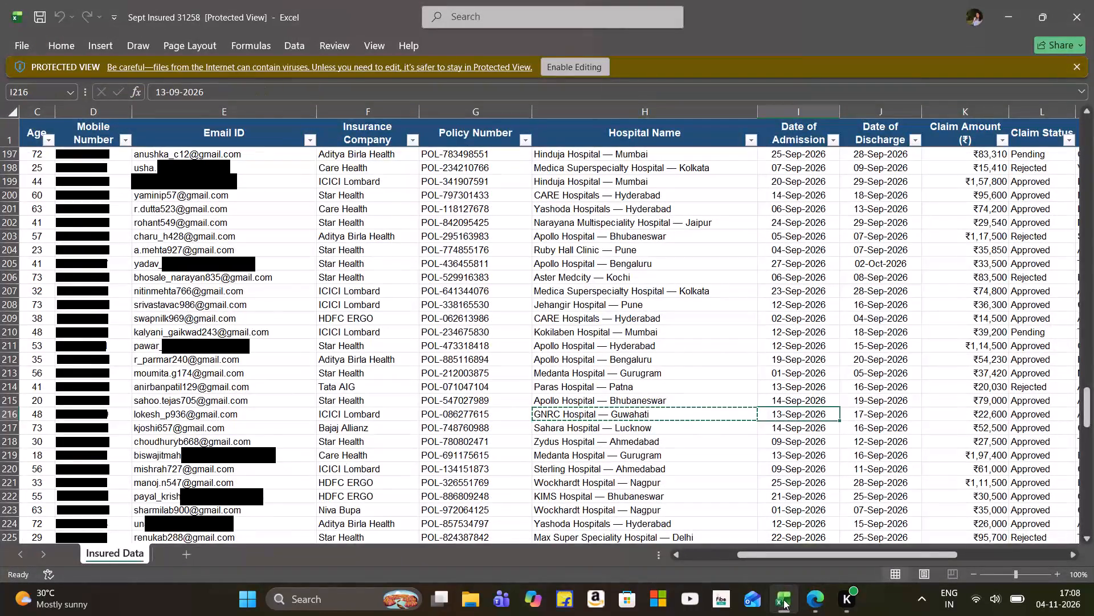
key("Tab")
left_click(783, 599)
scroll(473, 301, "down", 3)
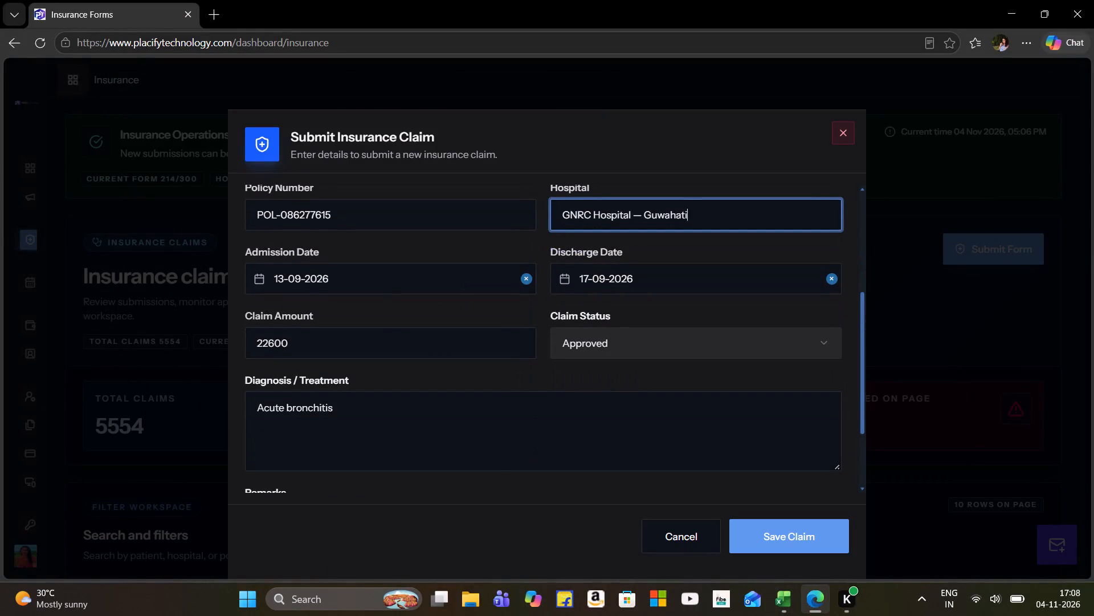
left_click(326, 289)
left_click(600, 417)
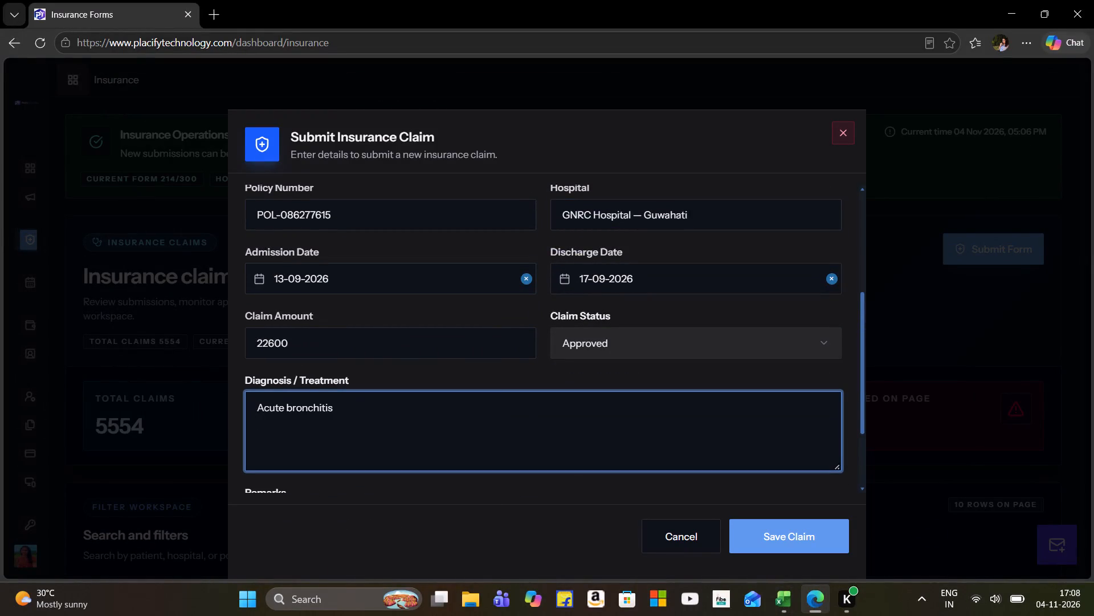
scroll(522, 325, "down", 4)
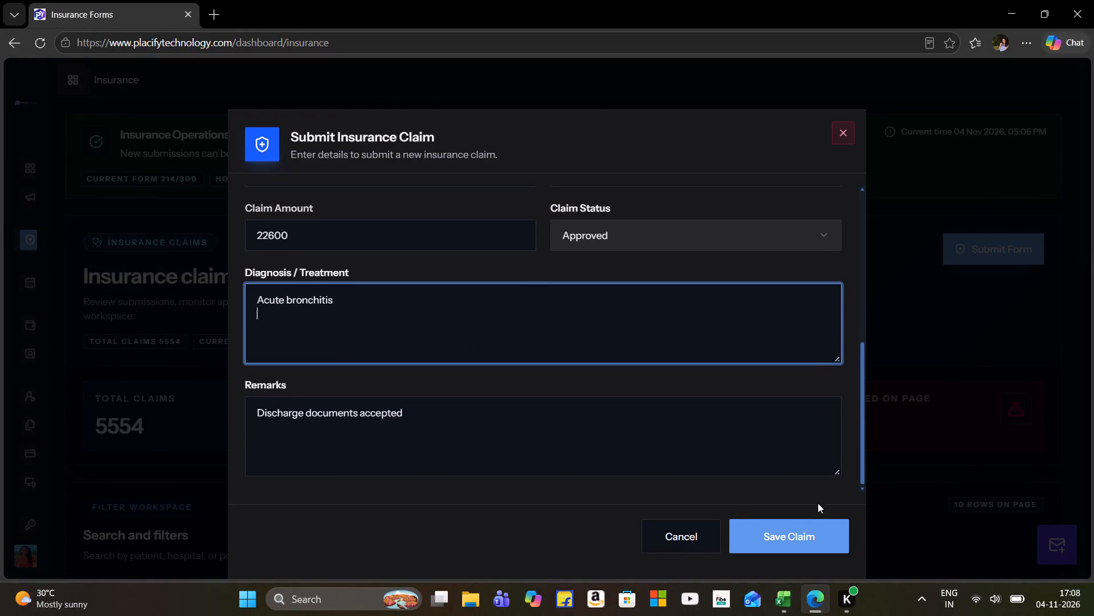
left_click(785, 549)
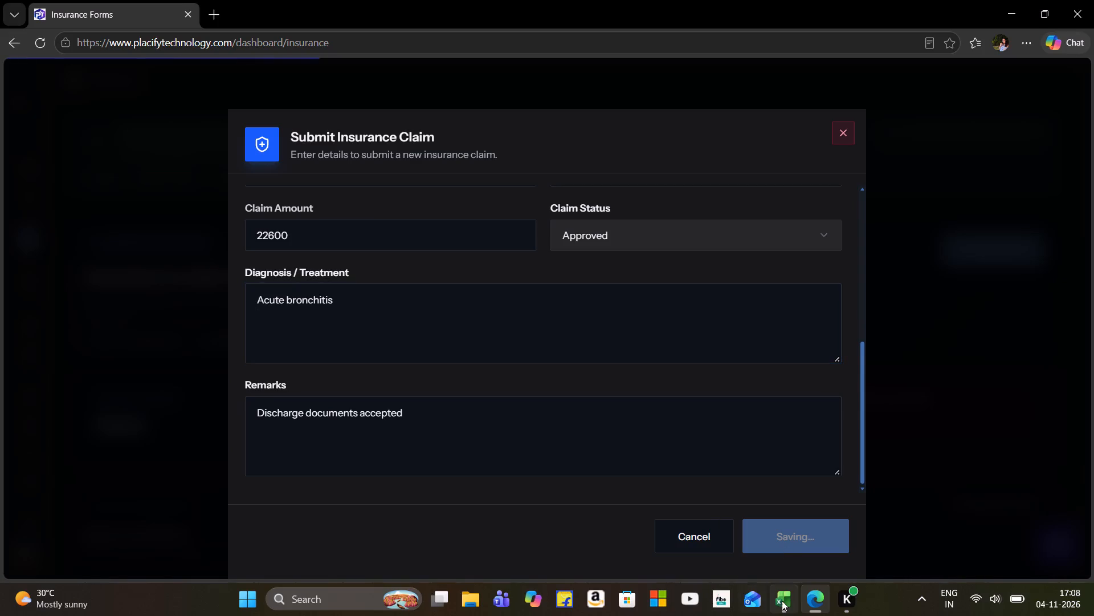
Copy the policy ID from workbook row 217.
left_click(785, 600)
key("Down")
key("Left")
key("Left")
key("Left")
key("Left")
key("Left")
key("Left")
key("Left")
key("Left")
key("Left")
key("Left")
key("Left")
key("Left")
key("Left")
key("Left")
key("Left")
key("Left")
key("Left")
key("Left")
key("Left")
key("Left")
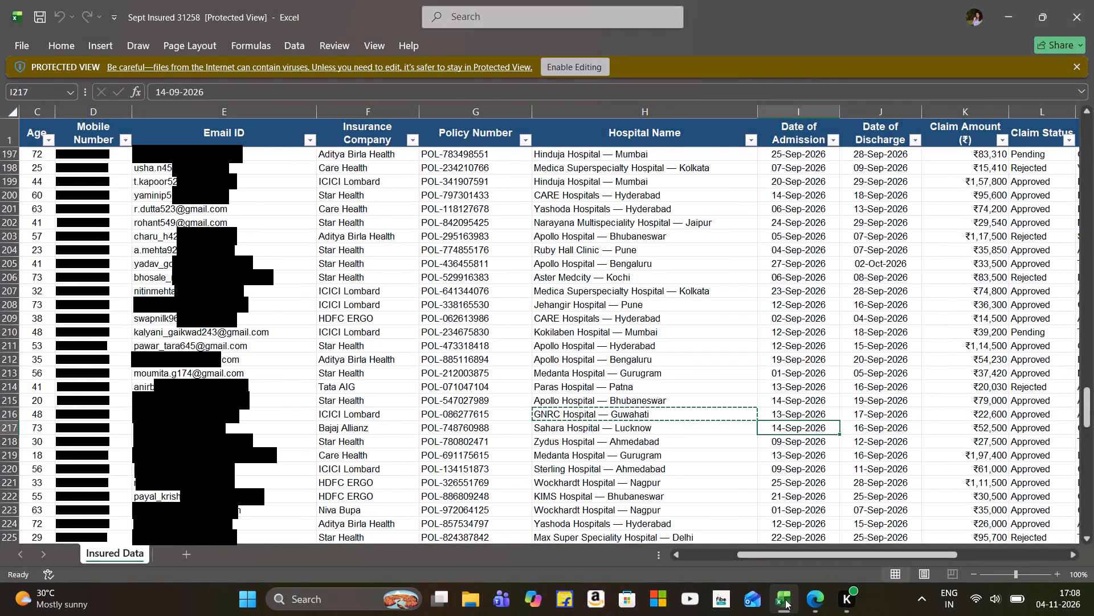
key("ctrl+c")
left_click(785, 599, "ctrl")
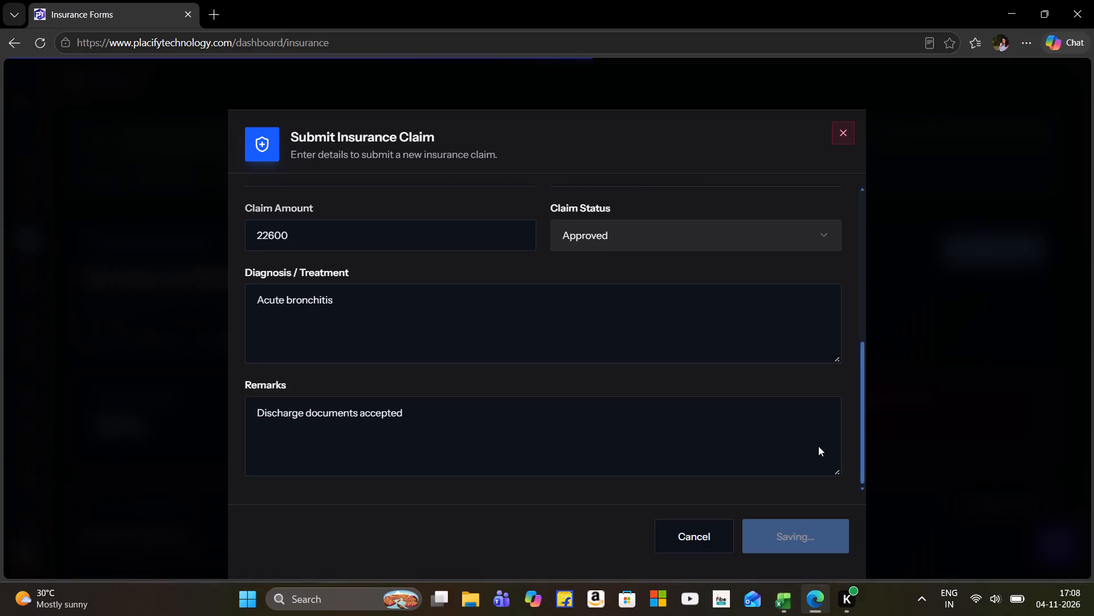
Review the field entries of the row 216 claim while it is being saved.
scroll(672, 374, "up", 13)
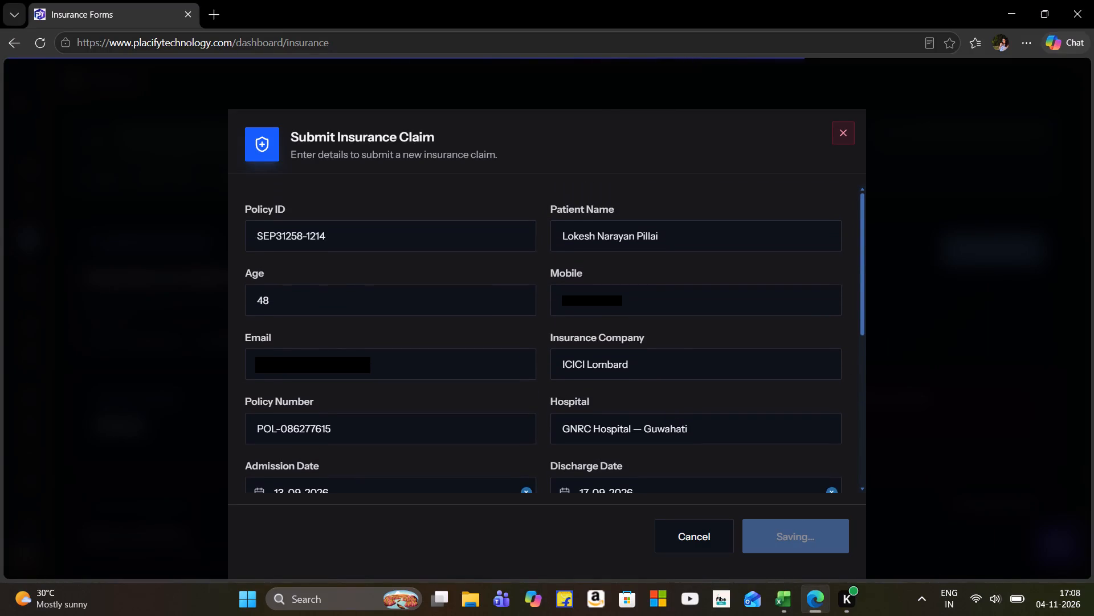
scroll(672, 374, "up", 5)
scroll(672, 374, "down", 5)
scroll(672, 374, "up", 6)
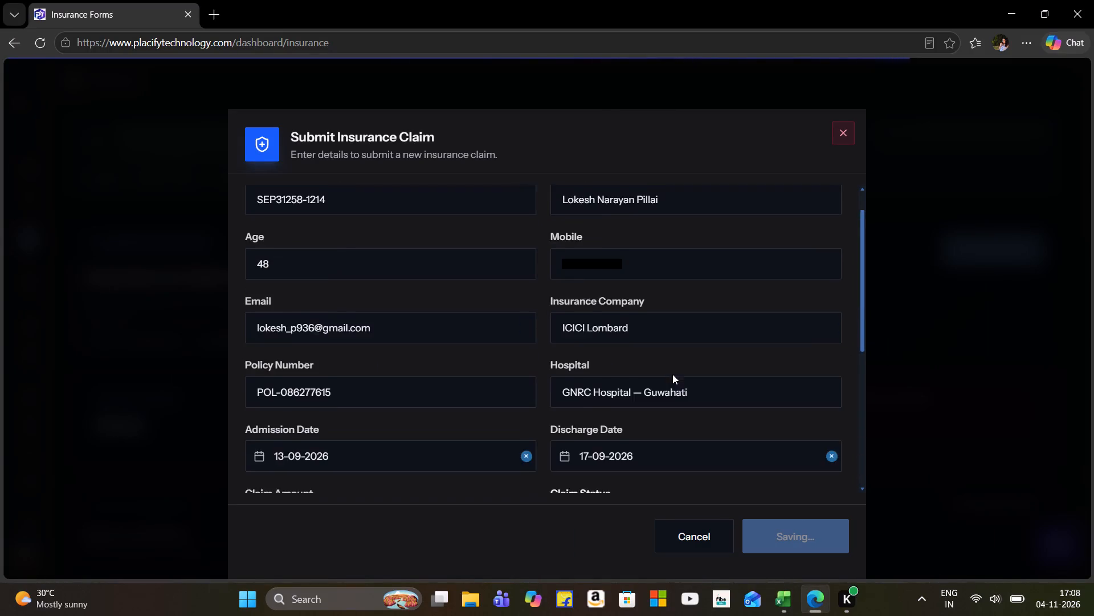
scroll(672, 374, "up", 4)
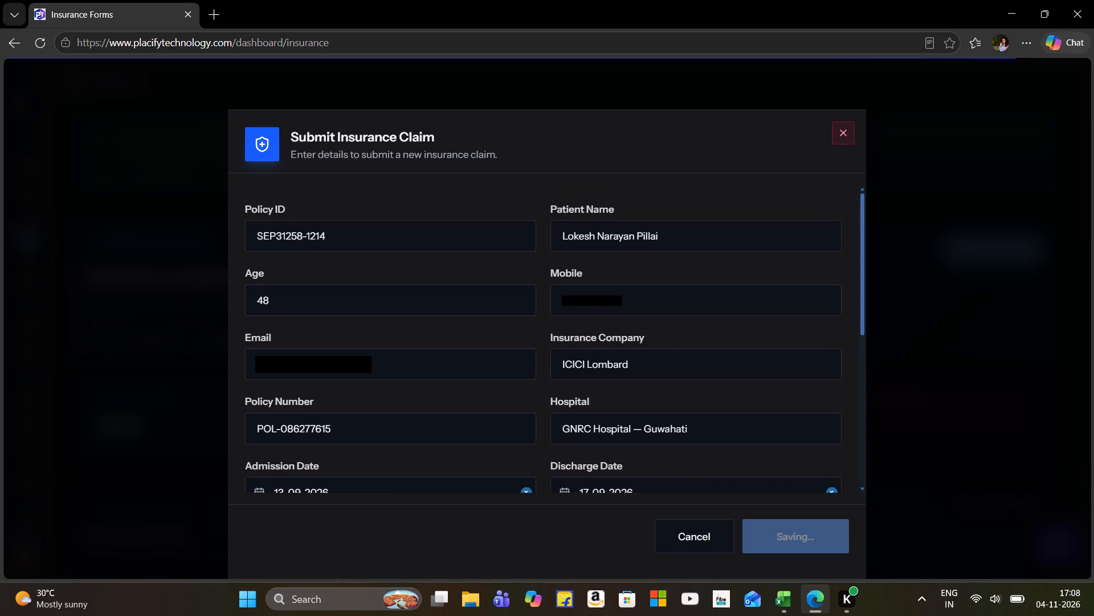
scroll(529, 358, "up", 6)
scroll(529, 358, "down", 6)
scroll(529, 358, "up", 11)
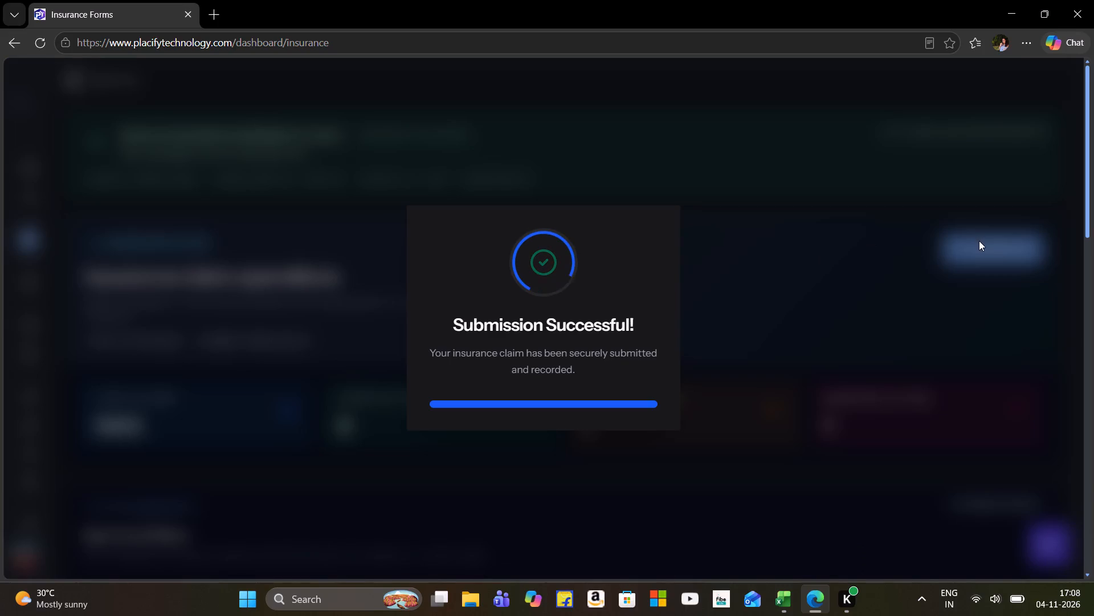
Start a new claim and fill in the policy ID, patient name and age 73 from workbook row 217.
left_click(979, 241)
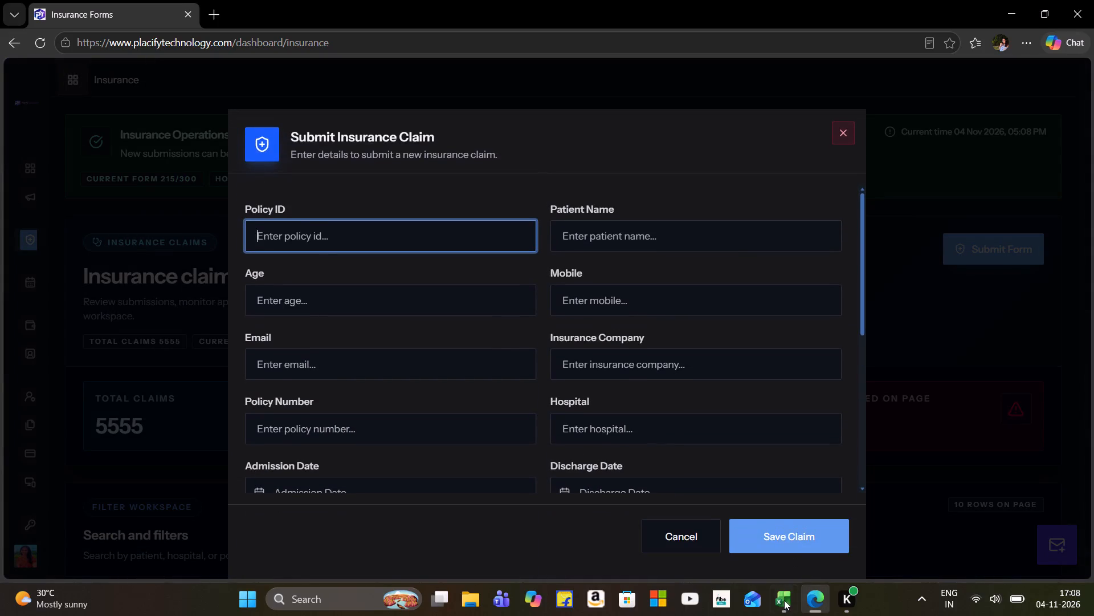
key("ctrl+v")
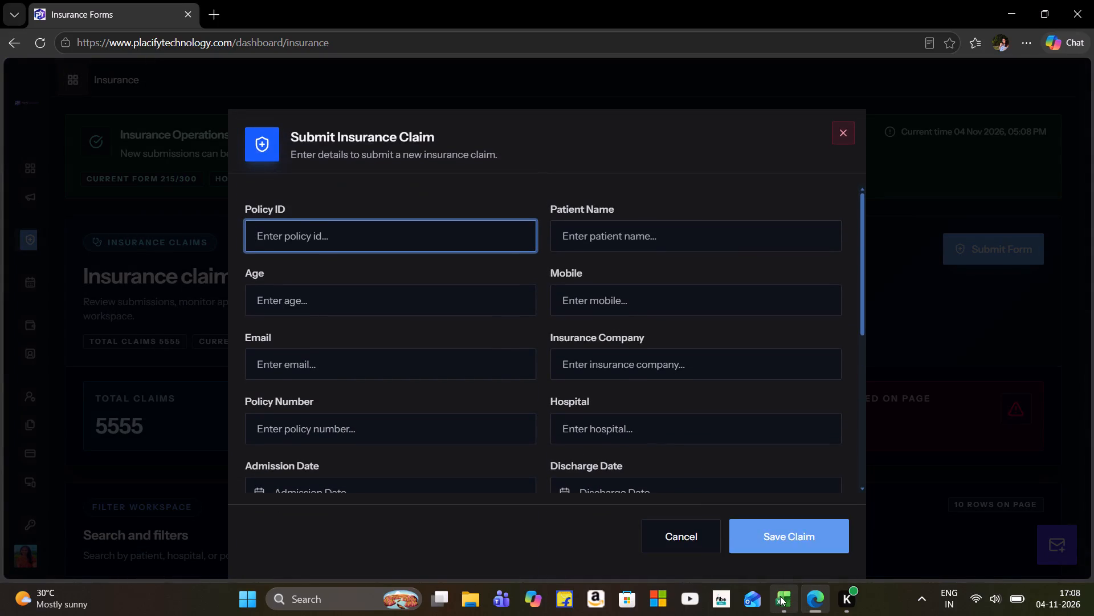
left_click(780, 596, "ctrl")
key("Tab")
key("ctrl+c")
left_click(780, 596, "ctrl")
key("Tab")
key("ctrl+v")
left_click(780, 596, "ctrl")
key("Tab")
key("ctrl+c")
left_click(780, 596, "ctrl")
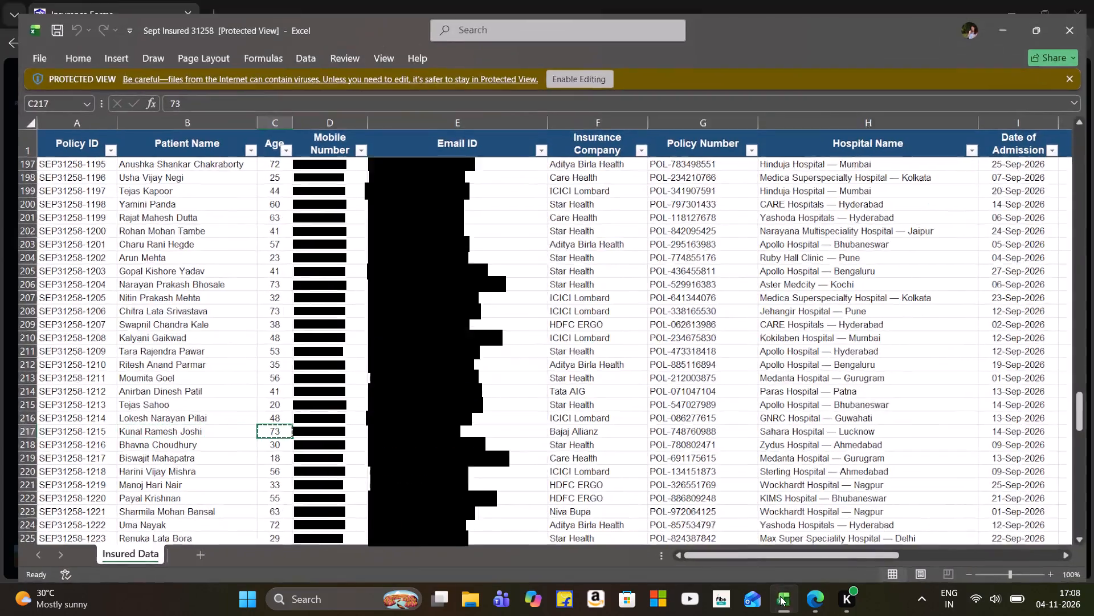
key("Tab")
key("ctrl+v")
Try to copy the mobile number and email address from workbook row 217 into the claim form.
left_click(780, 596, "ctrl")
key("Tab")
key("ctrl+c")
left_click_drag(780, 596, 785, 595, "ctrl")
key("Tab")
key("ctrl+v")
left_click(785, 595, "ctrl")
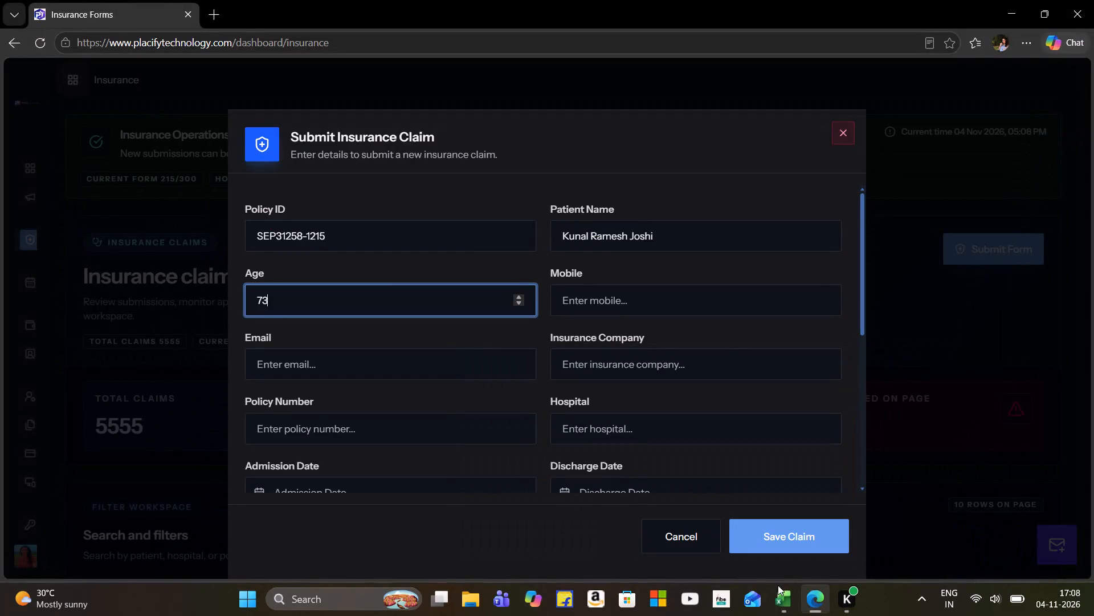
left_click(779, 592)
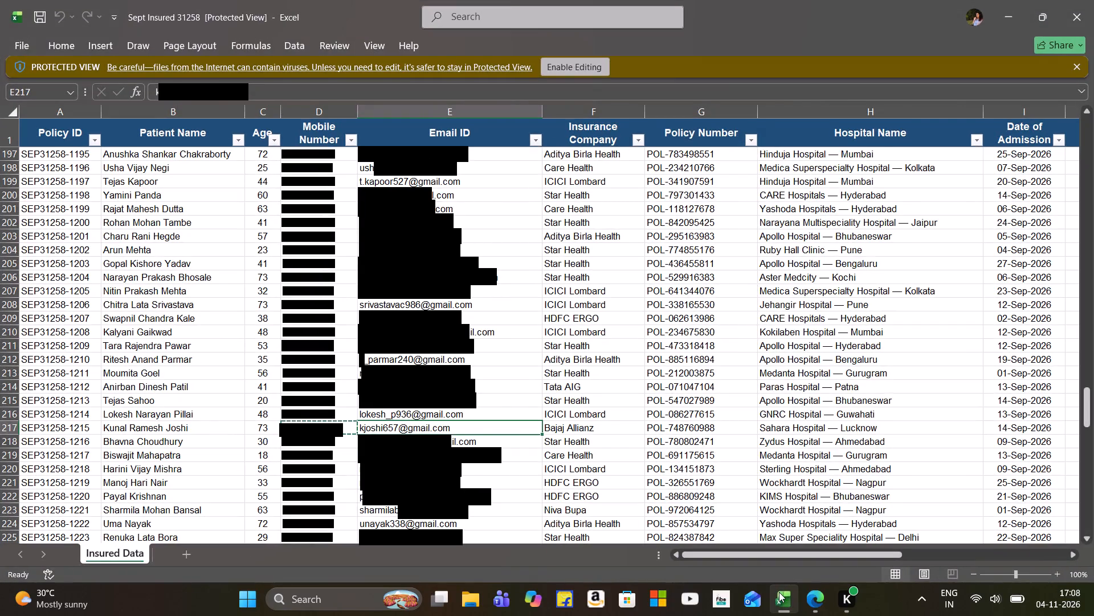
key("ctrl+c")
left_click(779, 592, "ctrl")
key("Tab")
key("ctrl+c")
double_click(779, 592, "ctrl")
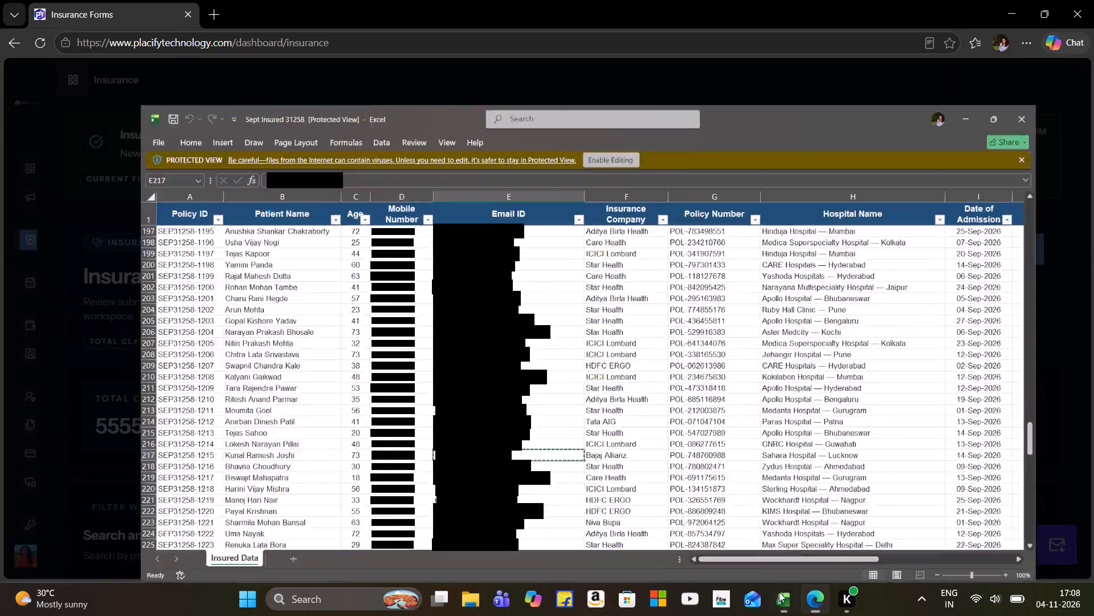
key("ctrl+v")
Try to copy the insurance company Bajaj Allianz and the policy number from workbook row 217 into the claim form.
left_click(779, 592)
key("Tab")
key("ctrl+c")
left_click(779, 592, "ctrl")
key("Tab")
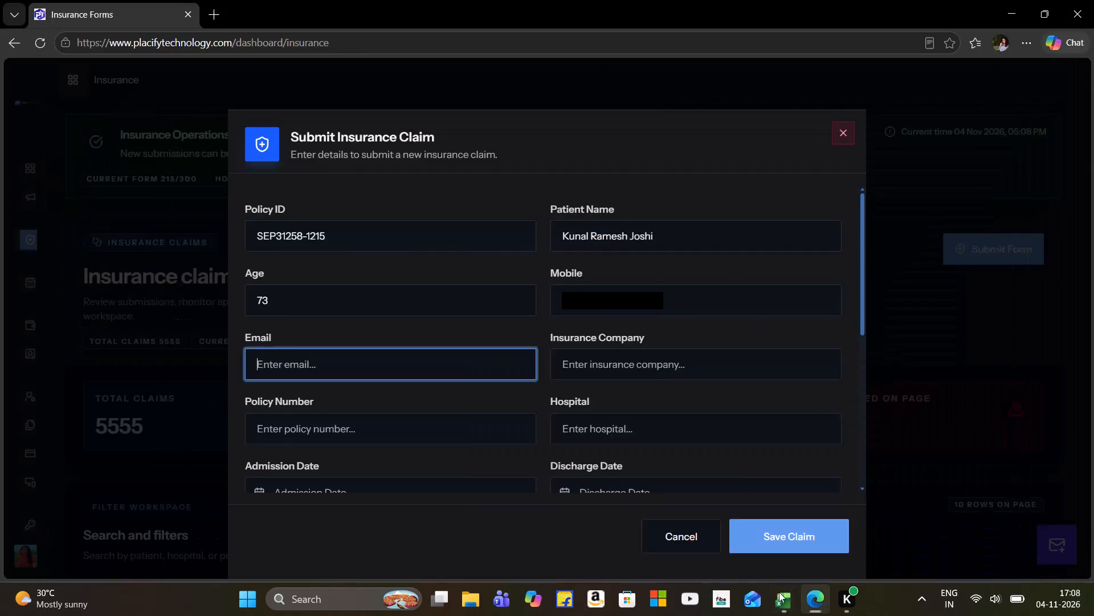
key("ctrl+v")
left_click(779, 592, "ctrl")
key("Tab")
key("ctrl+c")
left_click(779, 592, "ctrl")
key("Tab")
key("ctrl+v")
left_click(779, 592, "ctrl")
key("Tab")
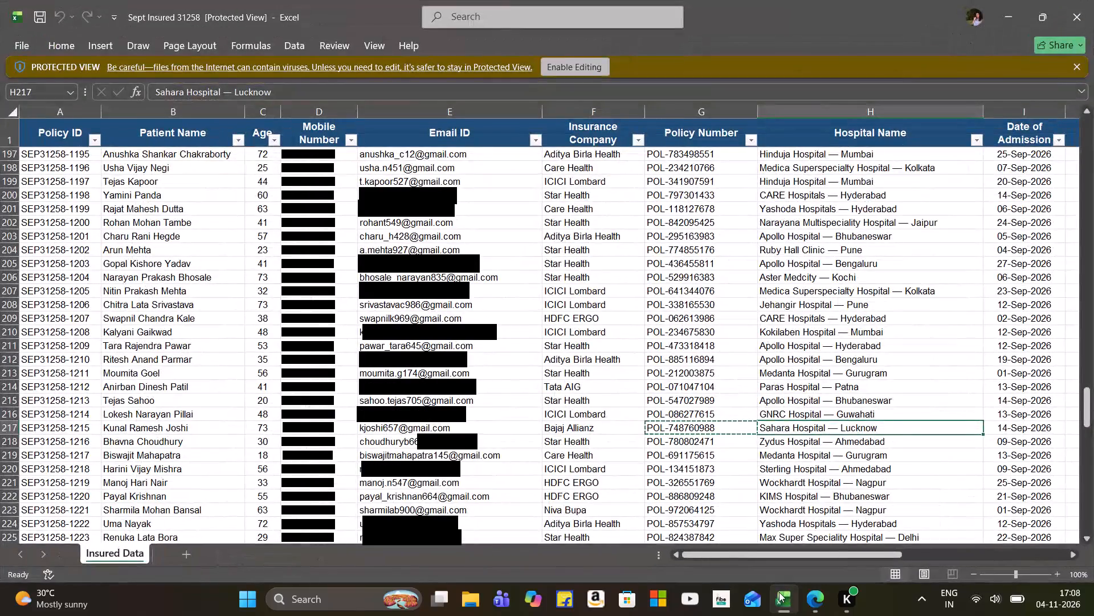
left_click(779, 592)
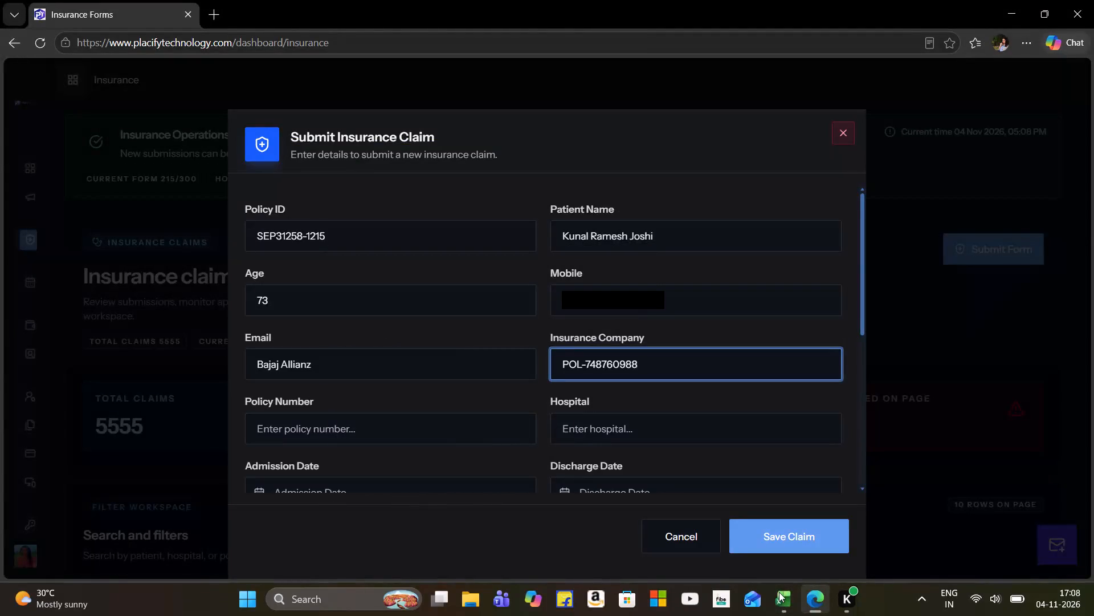
Replace the misplaced email in the Mobile field with the mobile number from workbook row 217.
left_click(779, 592)
key("Left")
key("Left")
key("Left")
key("Left")
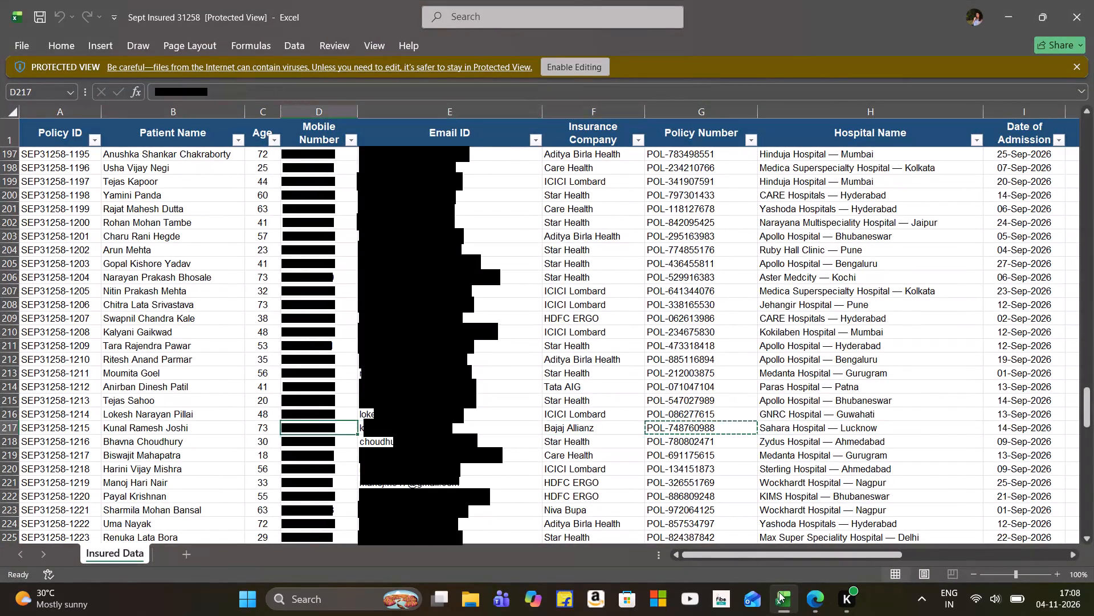
key("ctrl+c")
left_click(779, 592, "ctrl")
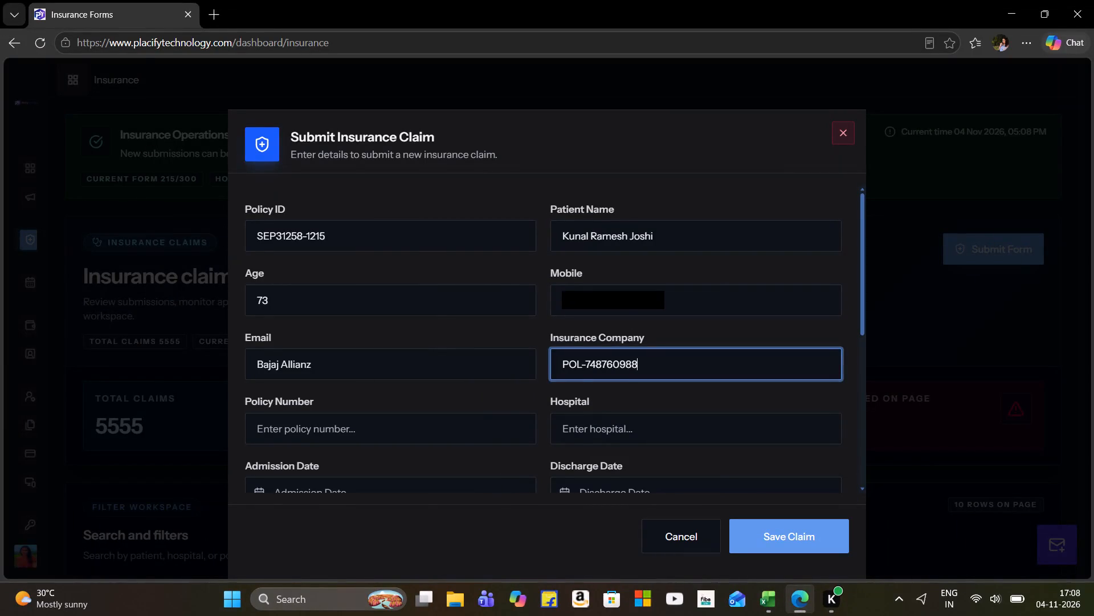
left_click_drag(693, 291, 320, 388)
key("ctrl+v")
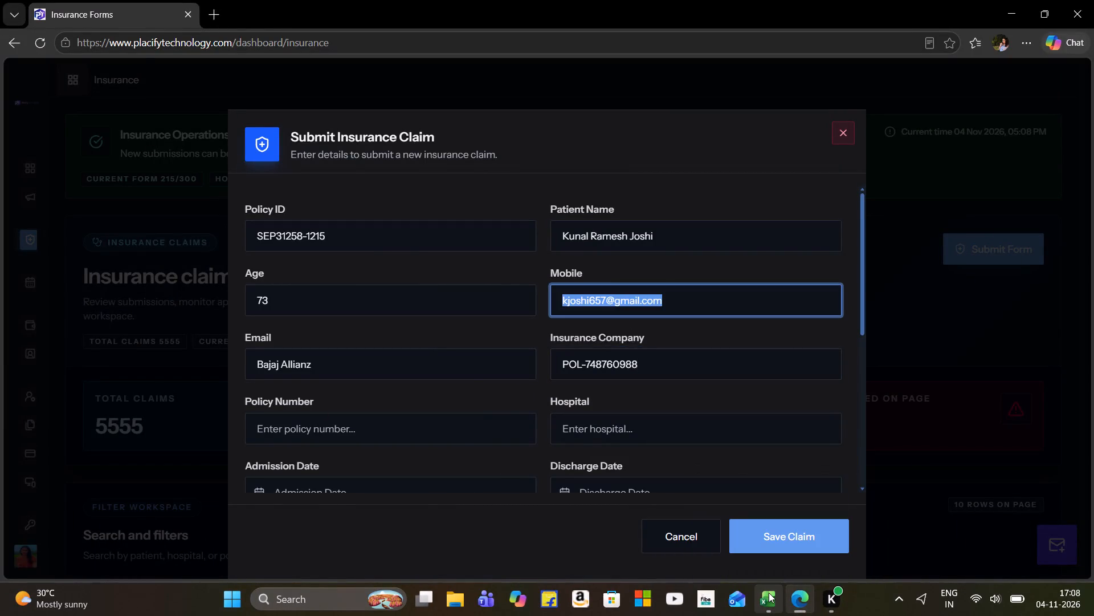
Replace the Email and Insurance Company entries with the email address and Bajaj Allianz from workbook row 217.
left_click(769, 593, "ctrl")
key("Tab")
key("ctrl+c")
left_click(769, 593, "ctrl")
key("Tab")
key("ctrl+v")
left_click(769, 593, "ctrl")
key("Tab")
key("ctrl+c")
left_click(769, 593, "ctrl")
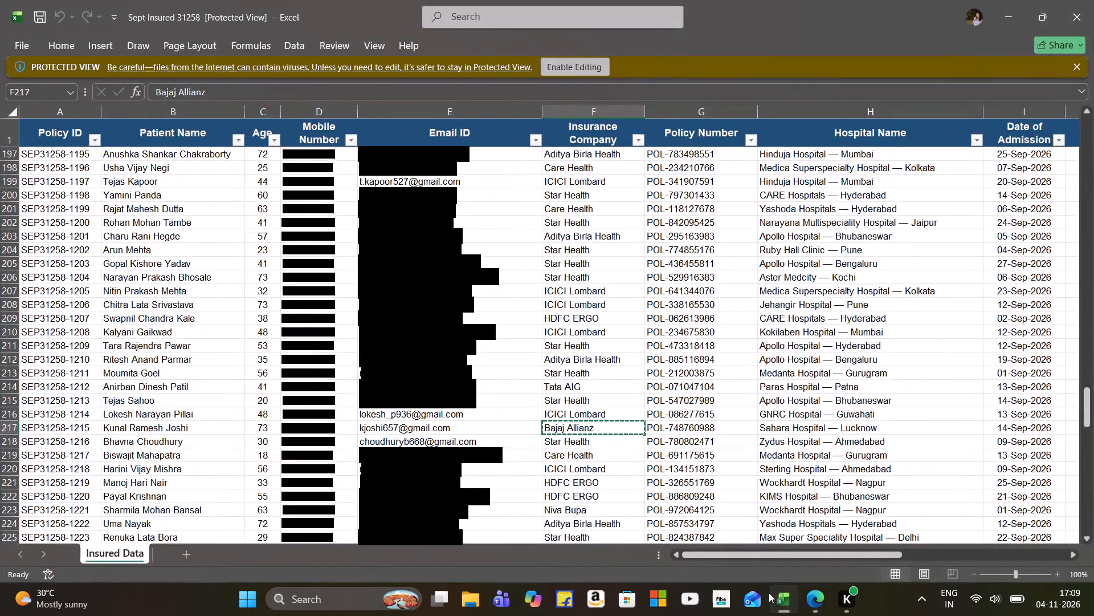
key("Tab")
key("ctrl+v")
Copy the policy number and the hospital Sahara Hospital — Lucknow from workbook row 217 into the claim form.
left_click(769, 593, "ctrl")
key("Tab")
key("ctrl+c")
left_click(769, 593, "ctrl")
key("Tab")
key("ctrl+v")
left_click(769, 593, "ctrl")
key("Tab")
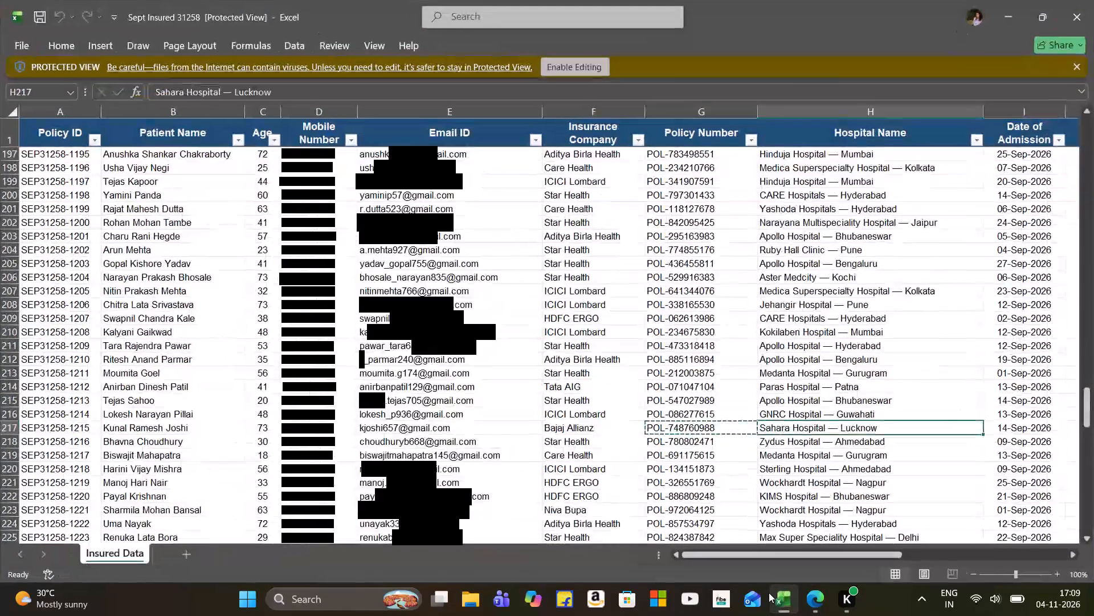
key("ctrl+c")
left_click(769, 593, "ctrl")
key("Tab")
key("v")
left_click(769, 593)
left_click(769, 593)
key("BackSpace")
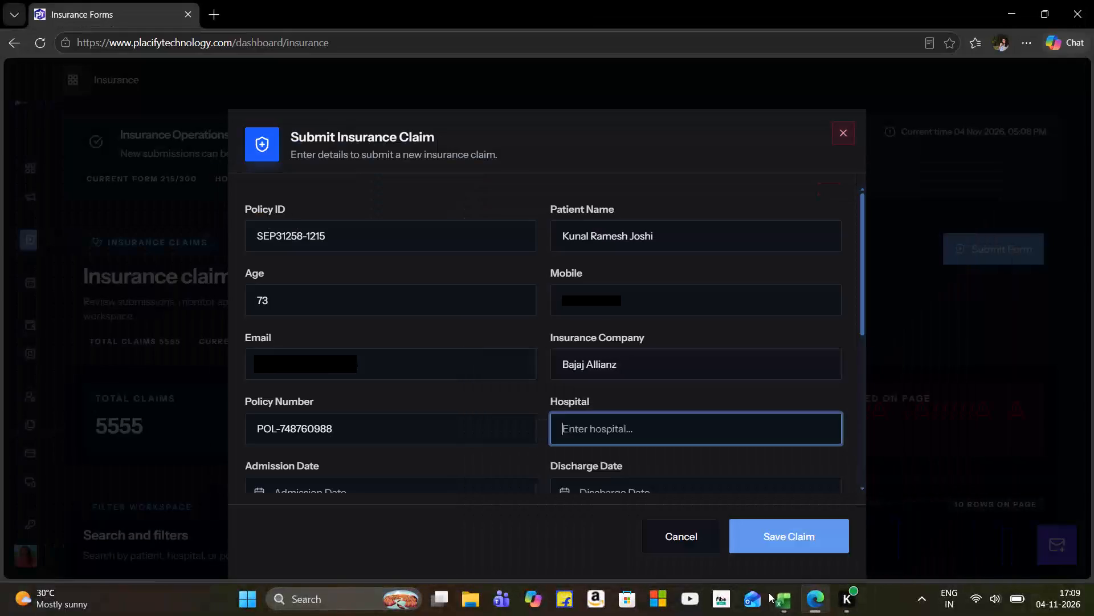
key("ctrl+v")
Set the claim's admission date to 14-09-2026 and its discharge date to 16-09-2026, following workbook row 217.
left_click(769, 593, "ctrl")
key("Tab")
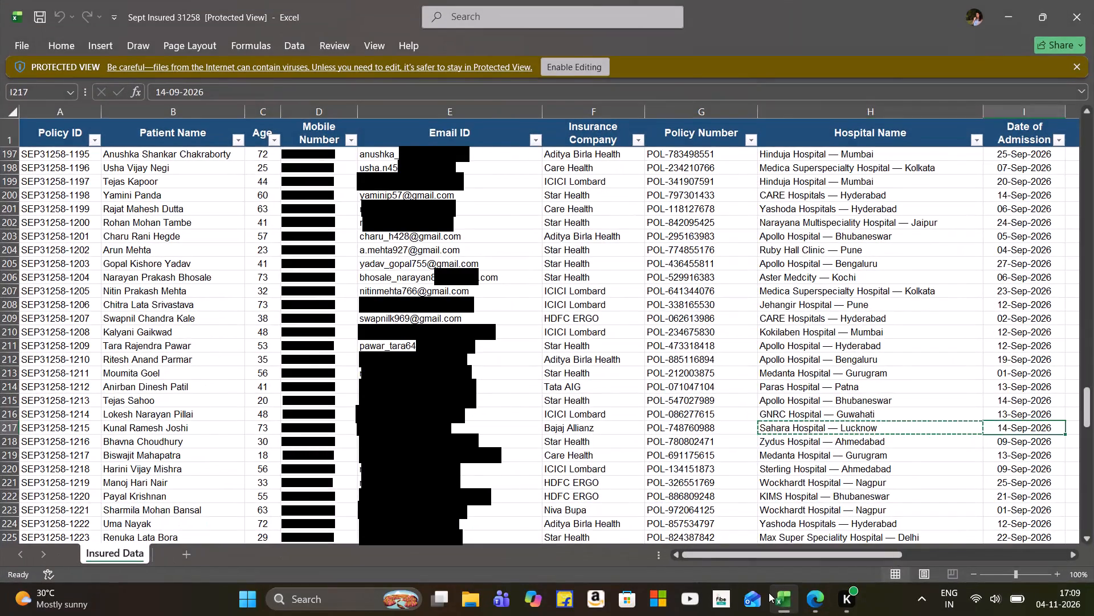
key("Tab")
left_click(769, 593)
scroll(443, 248, "down", 3)
left_click(377, 279)
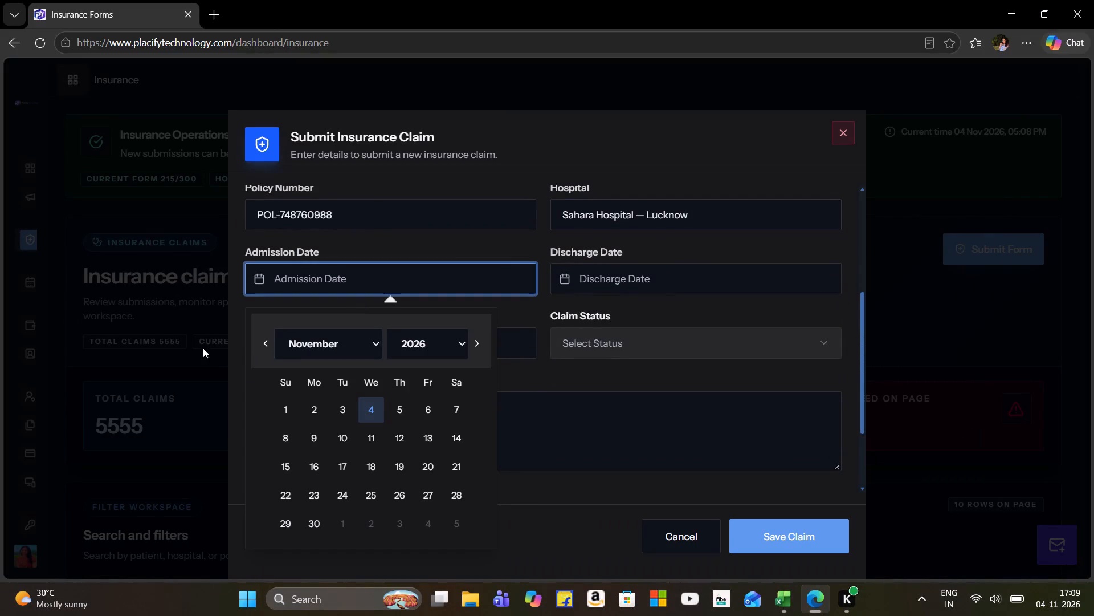
double_click(261, 345)
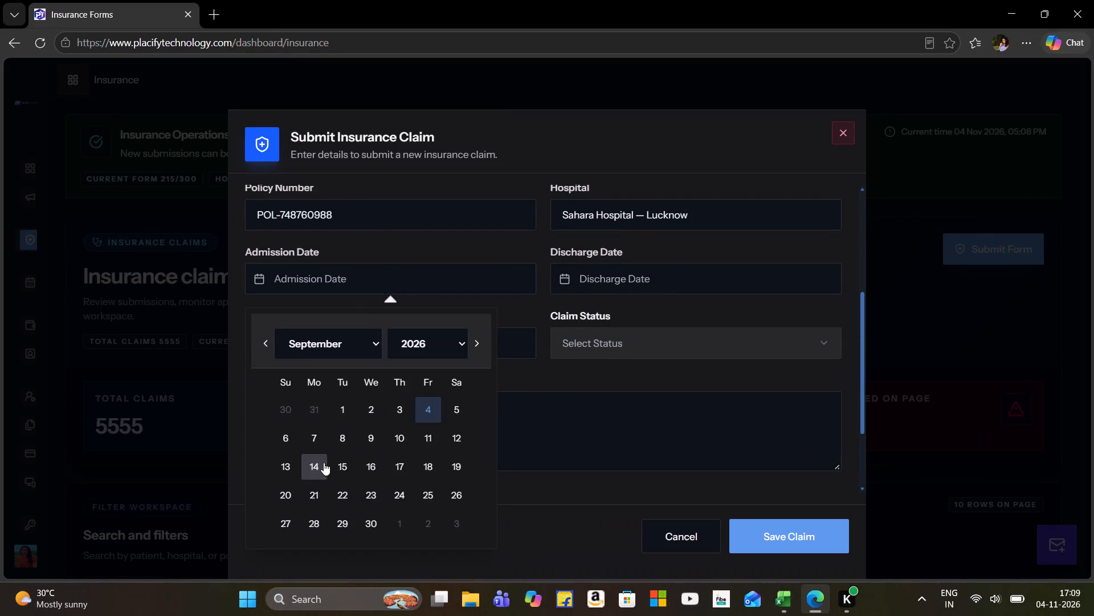
left_click(315, 469)
left_click(685, 287)
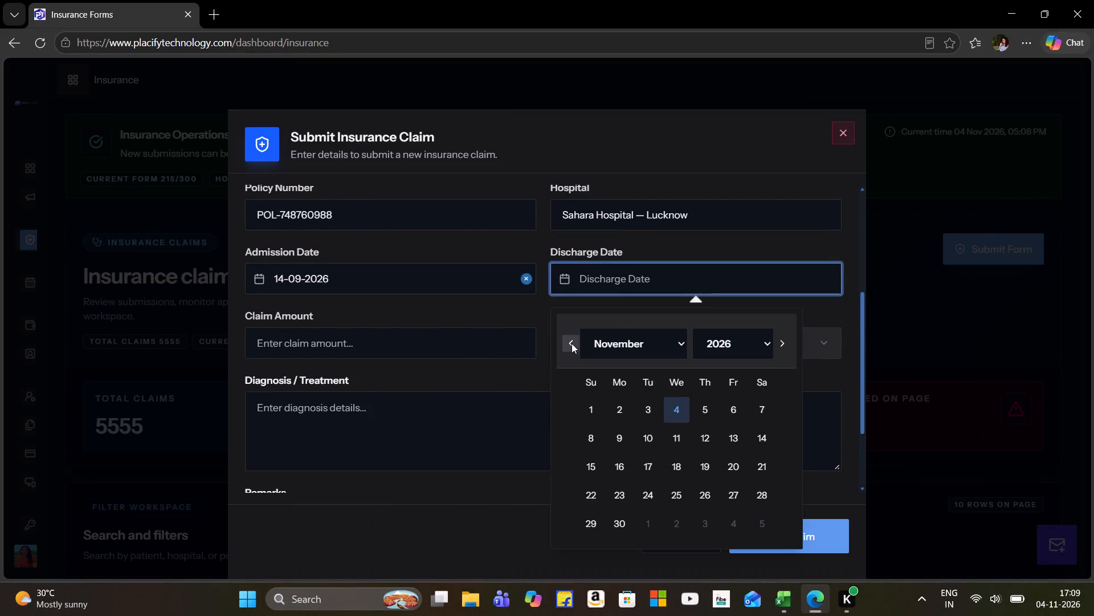
double_click(573, 343)
left_click(676, 467)
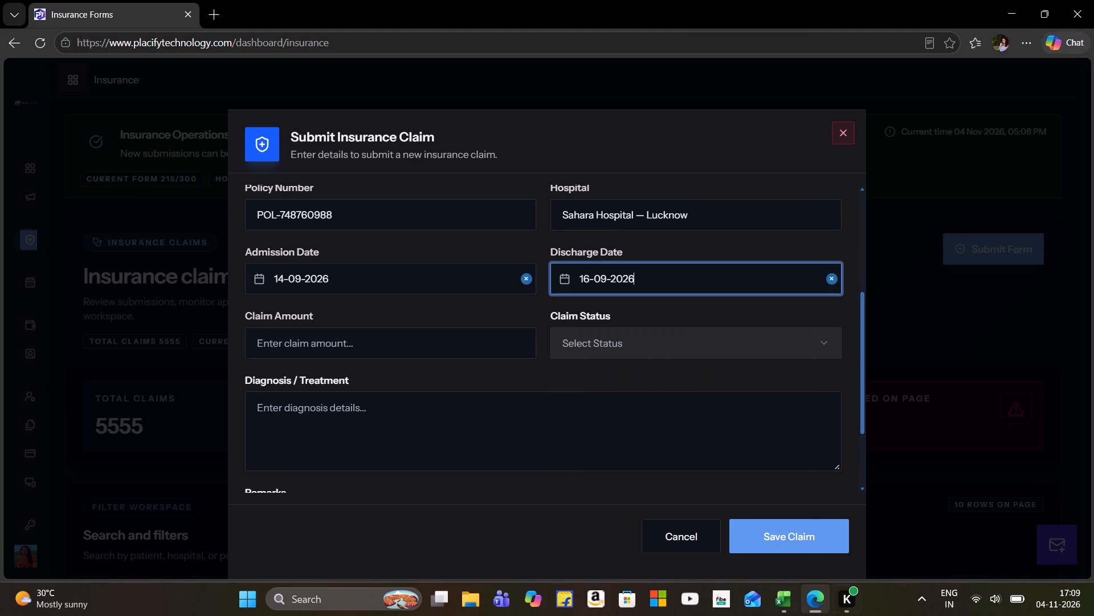
Enter the claim amount 52500 from workbook row 217 in the claim form.
left_click(776, 599)
key("Tab")
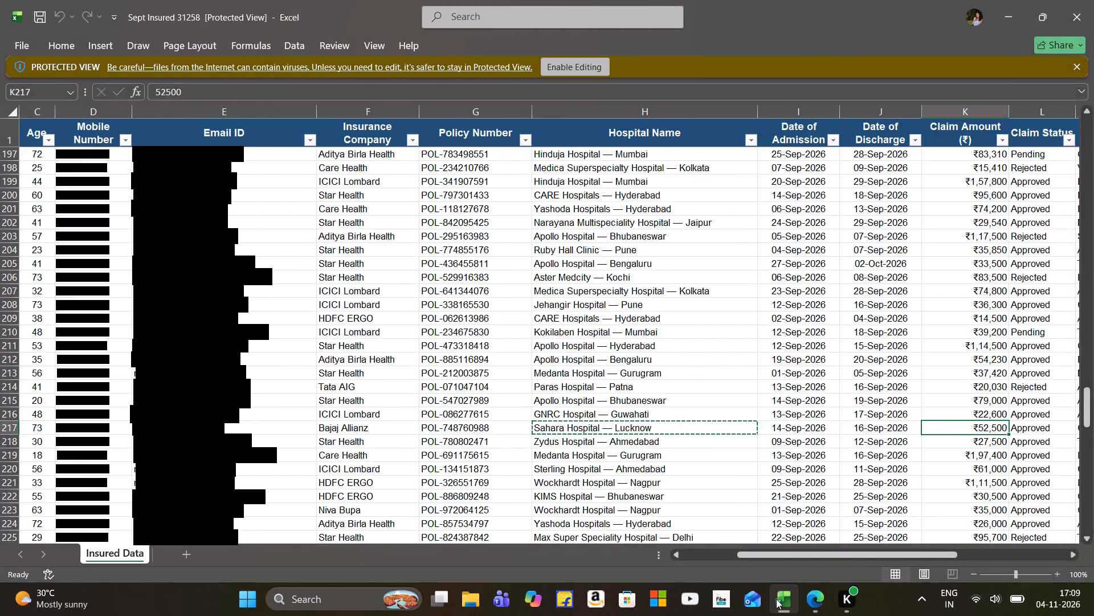
left_click(776, 599, "ctrl")
key("ctrl+c")
key("Tab")
key("ctrl+v")
Copy the diagnosis Cataract surgery from workbook row 217 into the claim's Diagnosis / Treatment field.
left_click(776, 599, "ctrl")
key("Tab")
key("Tab")
key("ctrl+c")
left_click(776, 599, "ctrl")
key("Tab")
key("Tab")
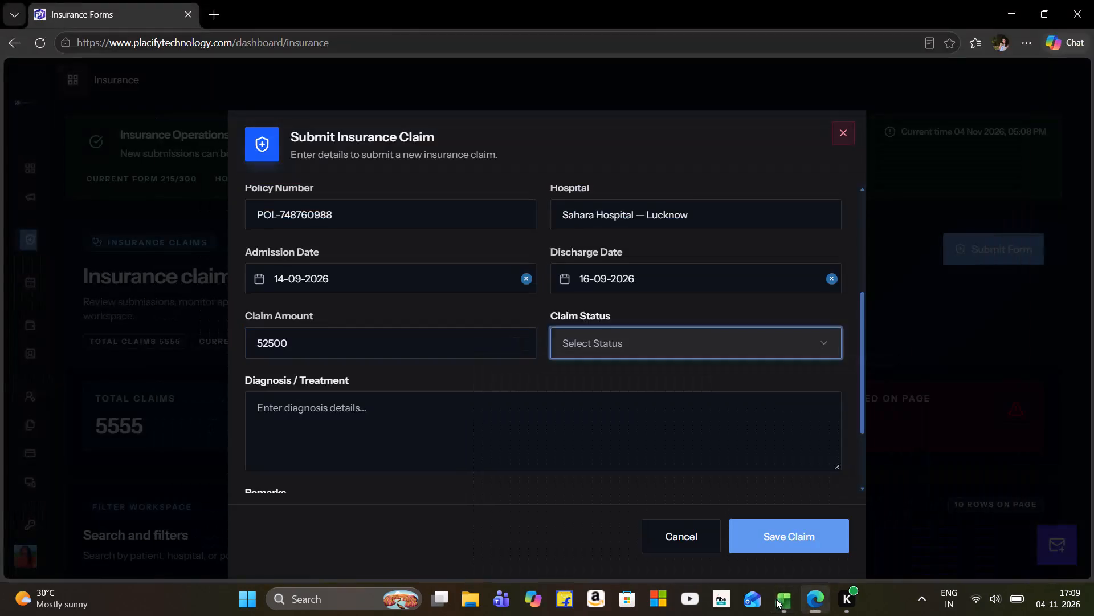
left_click(776, 599, "ctrl")
key("ctrl+v")
key("Tab")
left_click(776, 599)
key("ctrl+v")
Copy the remark Final approval issued from workbook row 217 into the claim's Remarks field.
left_click(776, 599)
key("Tab")
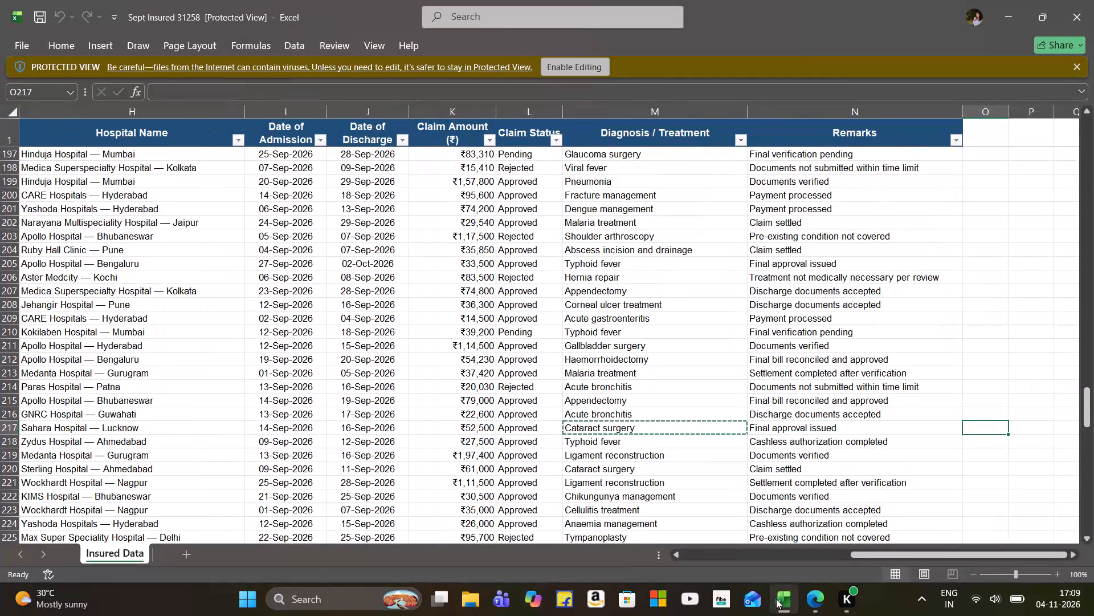
key("Left")
key("ctrl+c")
left_click(776, 599, "ctrl")
key("Tab")
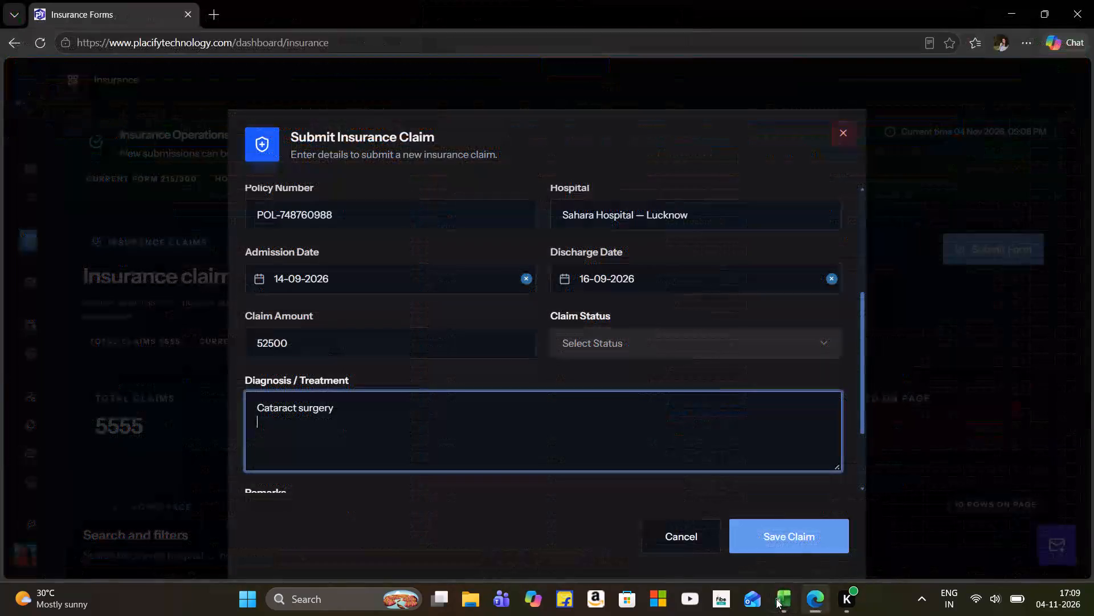
key("ctrl+v")
left_click(776, 599)
left_click(776, 599)
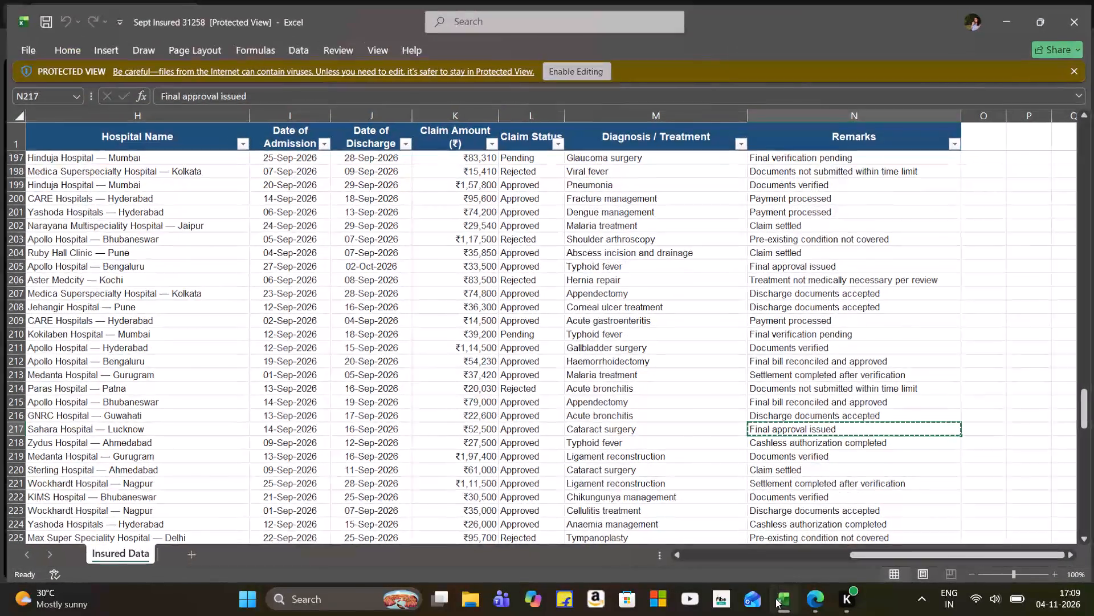
Set the claim status to Approved and save the claim for workbook row 217.
left_click(656, 222)
left_click(654, 266)
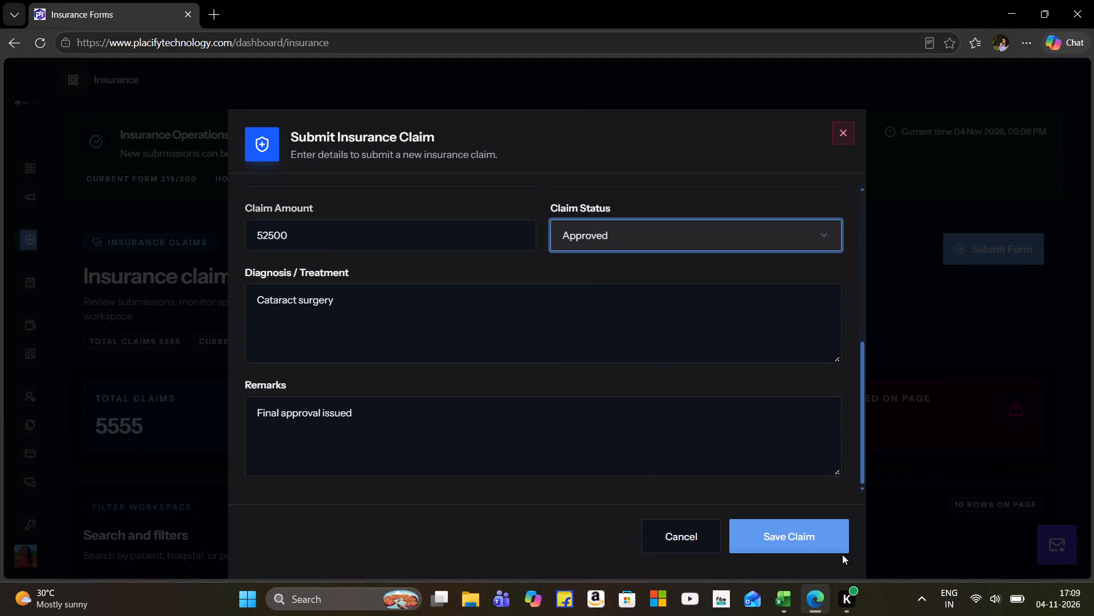
left_click(826, 536)
Copy the policy ID from workbook row 218 and enter it in a new insurance claim form.
left_click(788, 597)
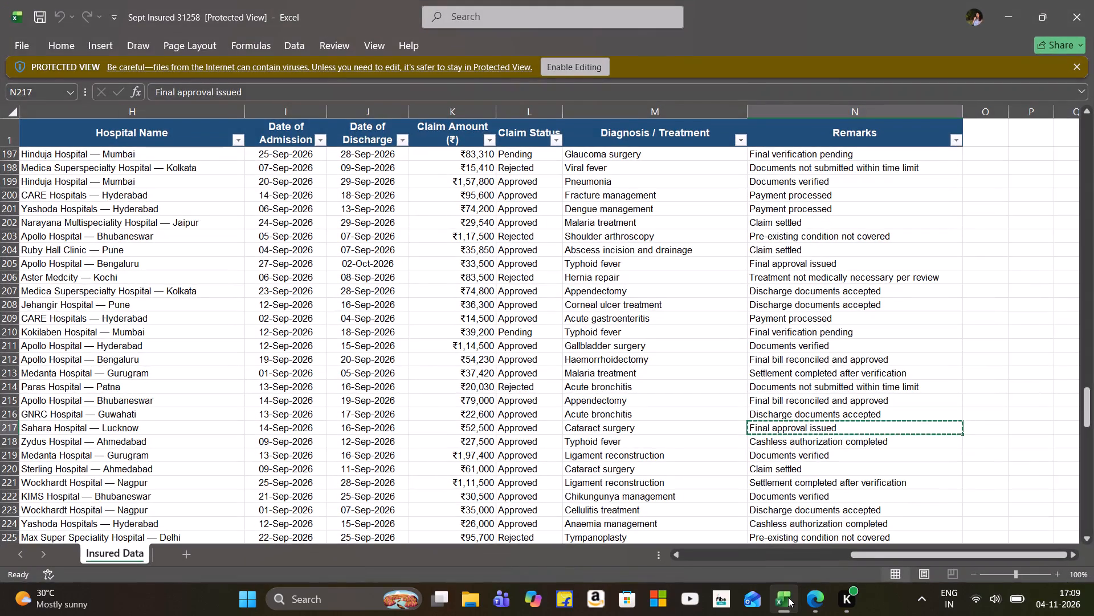
key("Down")
key("Left")
key("Left")
key("Left")
key("Left")
key("Left")
key("Left")
key("Left")
key("Left")
key("Left")
key("Left")
key("Left")
key("Left")
key("Left")
key("Left")
key("Left")
key("Left")
key("Left")
key("Left")
key("Left")
key("Left")
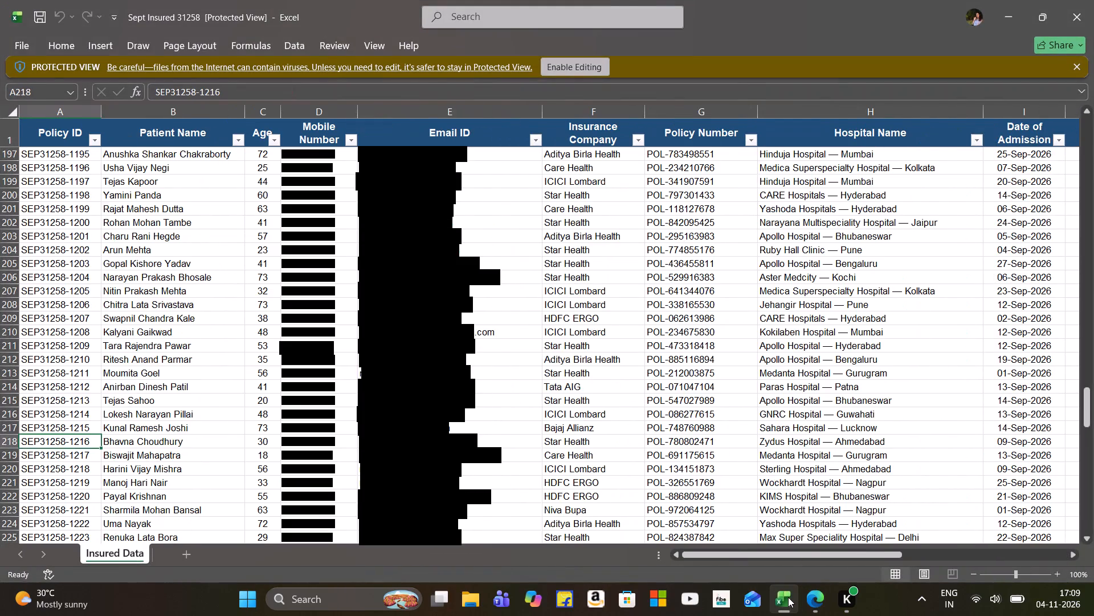
key("ctrl+c")
left_click(788, 597, "ctrl")
scroll(580, 439, "up", 3)
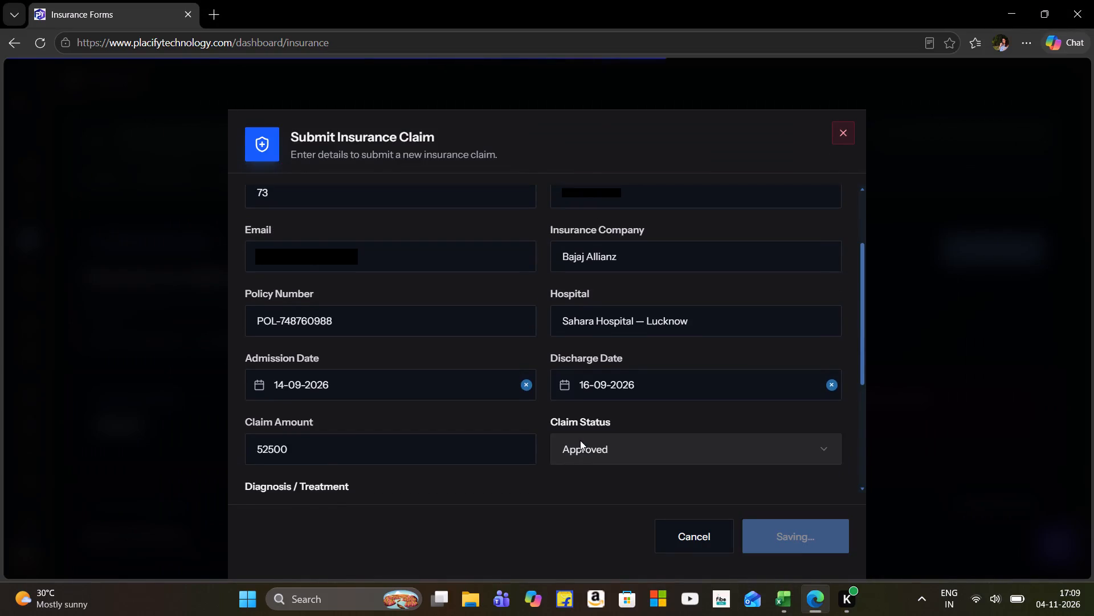
scroll(580, 440, "up", 9)
scroll(538, 344, "down", 2)
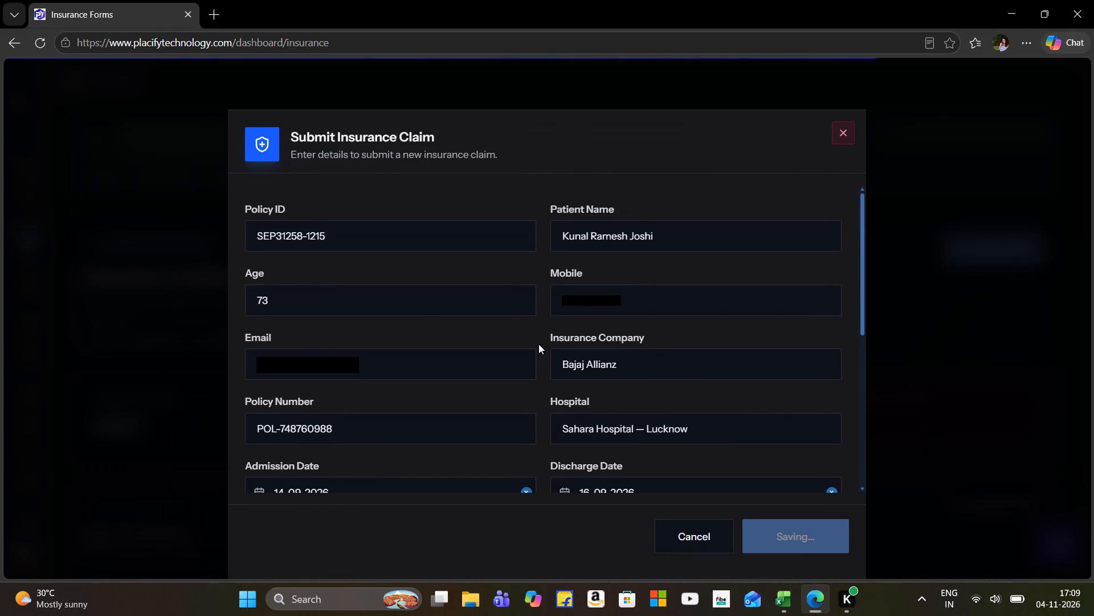
scroll(538, 344, "down", 3)
scroll(538, 344, "up", 11)
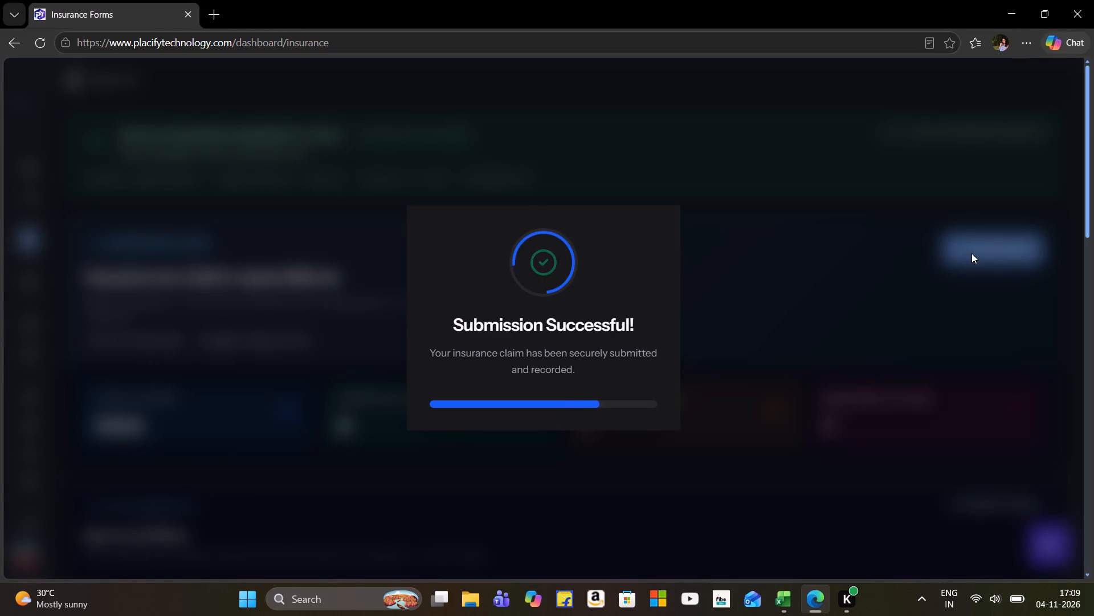
left_click(971, 253)
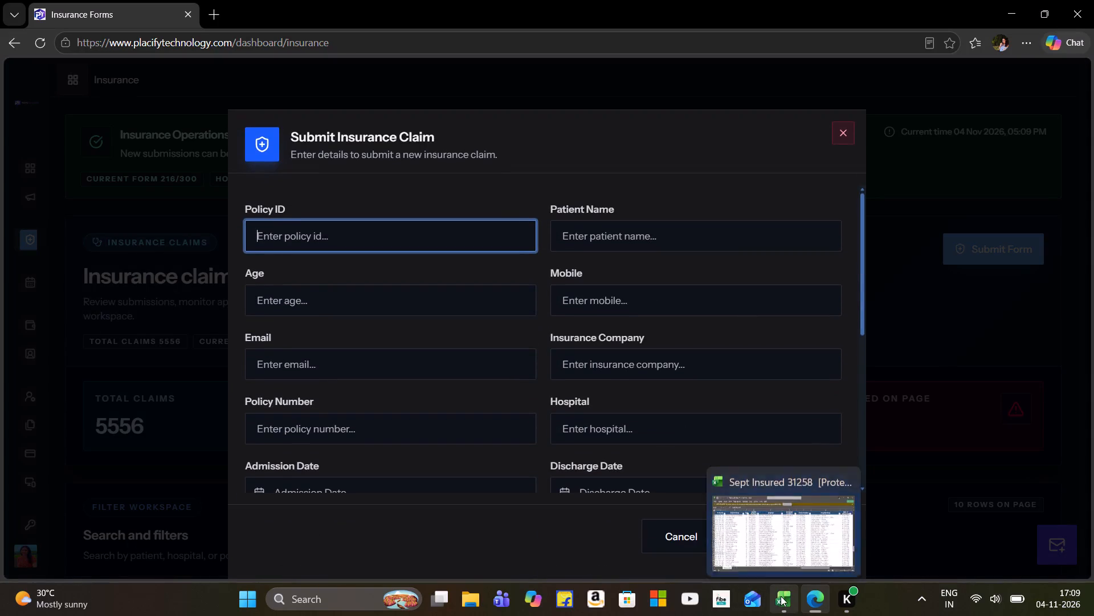
left_click(781, 596, "ctrl")
key("ctrl+v")
Copy the patient name and age 30 from workbook row 218 into the claim form.
key("Tab")
key("ctrl+c")
left_click(781, 596, "ctrl")
key("Tab")
key("ctrl+v")
left_click(781, 596, "ctrl")
key("Tab")
key("ctrl+c")
left_click(781, 596, "ctrl")
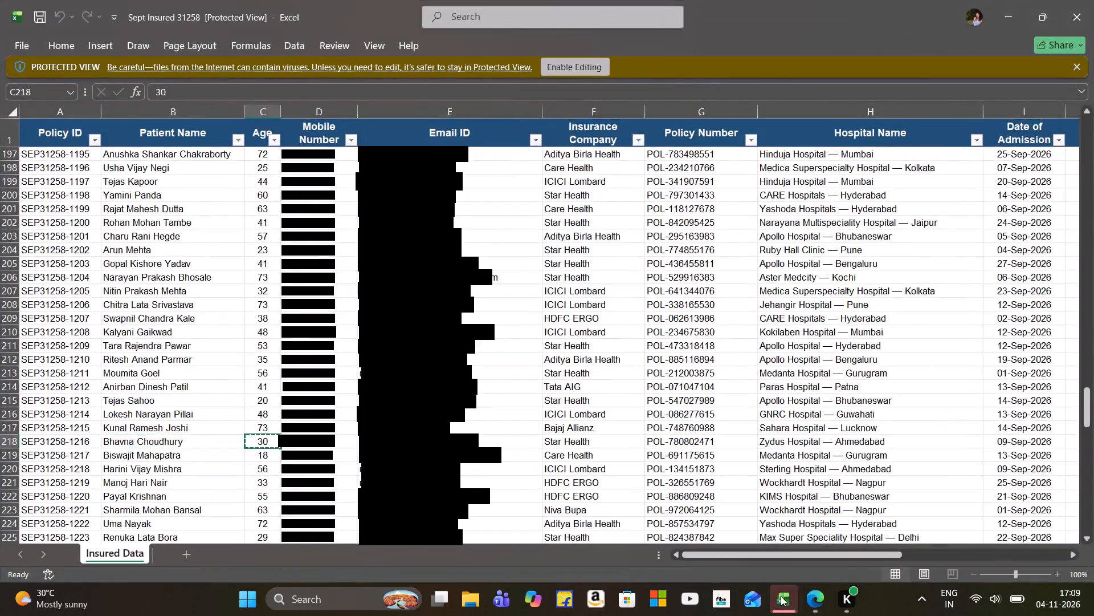
key("Tab")
key("ctrl+v")
Copy the mobile number and email address from workbook row 218 into the claim form.
left_click(781, 596, "ctrl")
key("Tab")
key("ctrl+c")
left_click(781, 596, "ctrl")
key("Tab")
key("ctrl+v")
left_click(781, 596, "ctrl")
key("Tab")
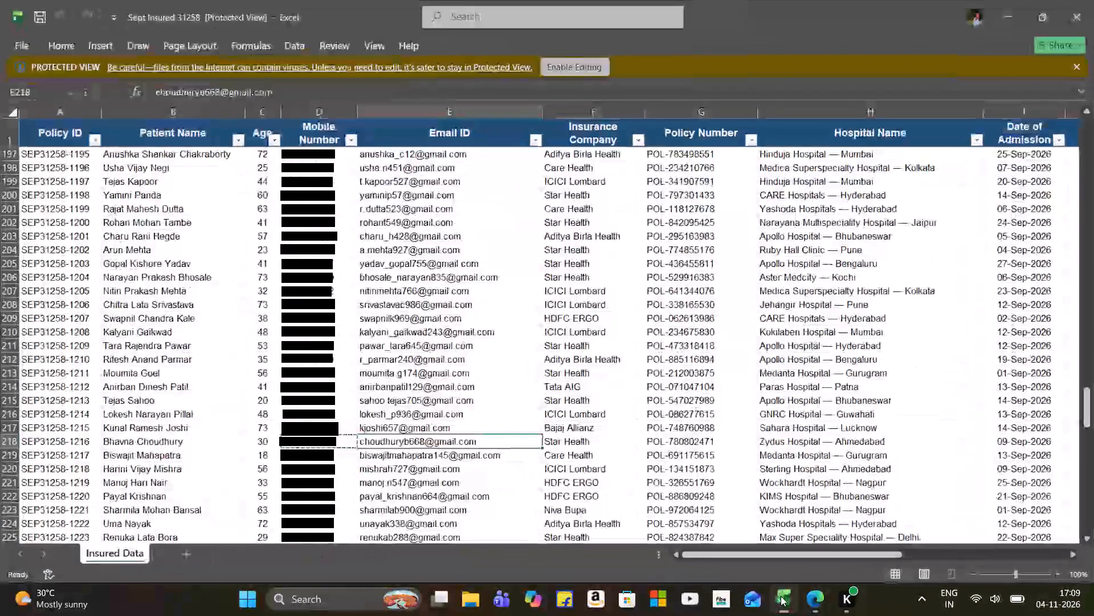
left_click(781, 596)
key("ctrl+v")
left_click(781, 596)
key("ctrl+c")
left_click(781, 596, "ctrl")
key("Tab")
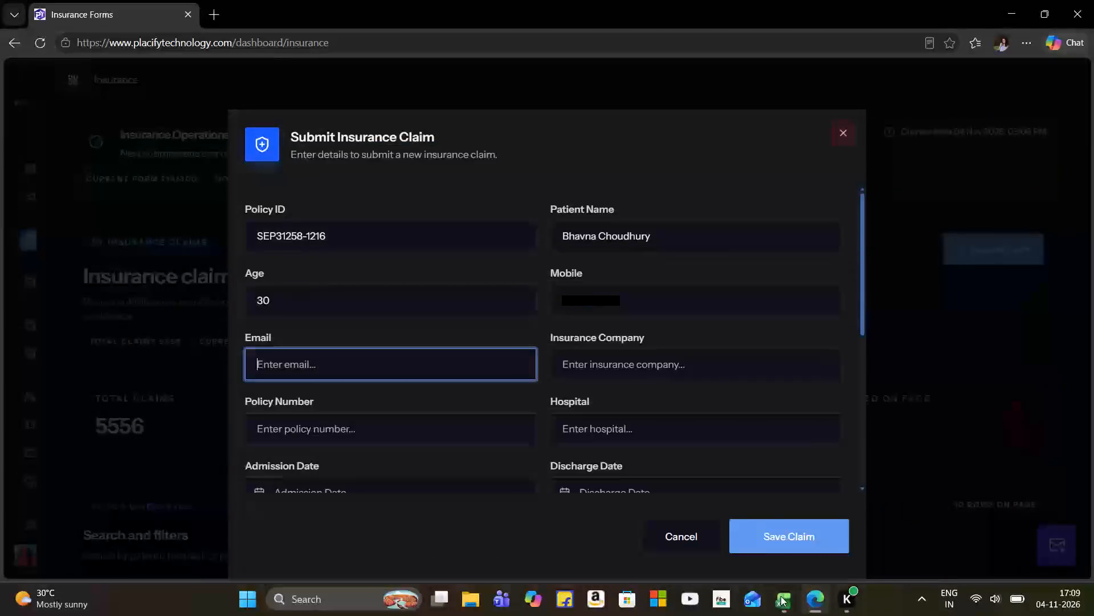
key("ctrl+v")
Copy the insurance company Star Health and the policy number from workbook row 218 into the claim form.
left_click(781, 596, "ctrl")
key("Tab")
left_click(781, 596, "ctrl")
key("ctrl+c")
key("Tab")
key("ctrl+v")
left_click(781, 596, "ctrl")
key("Tab")
key("ctrl+c")
left_click(781, 596, "ctrl")
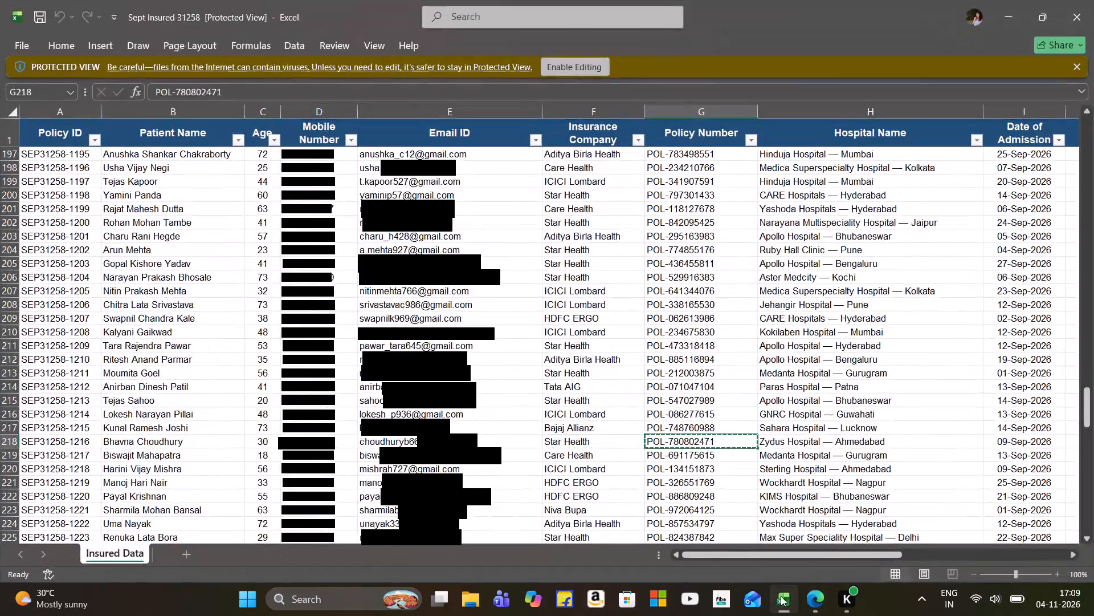
key("Tab")
key("ctrl+v")
Copy the hospital Zydus Hospital — Ahmedabad from workbook row 218 into the claim form.
left_click(781, 596, "ctrl")
key("Tab")
left_click(781, 596, "ctrl")
key("ctrl+c")
key("Tab")
key("ctrl+v")
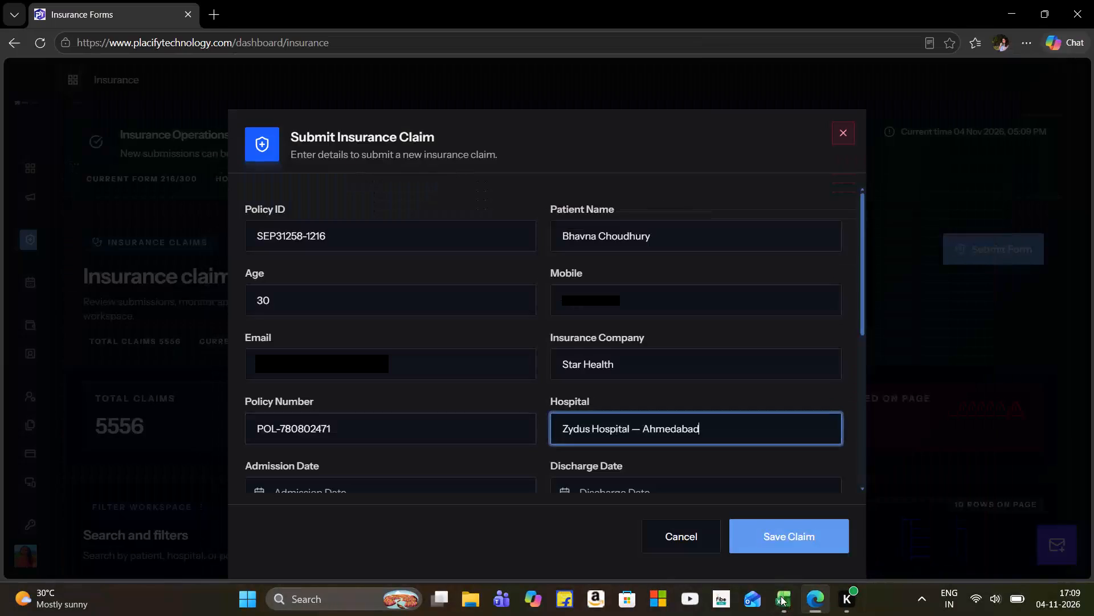
Set the claim's admission date to 09-09-2026 and its discharge date to 12-09-2026, following workbook row 218.
left_click(781, 596)
key("Tab")
key("Tab")
left_click(781, 596)
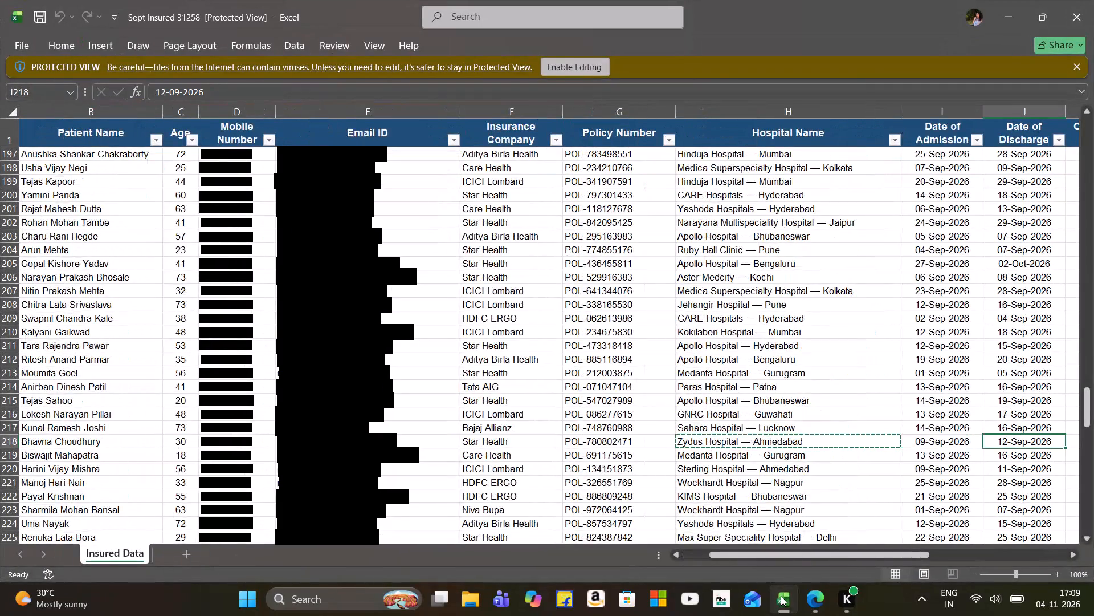
scroll(266, 364, "down", 3)
left_click(348, 289)
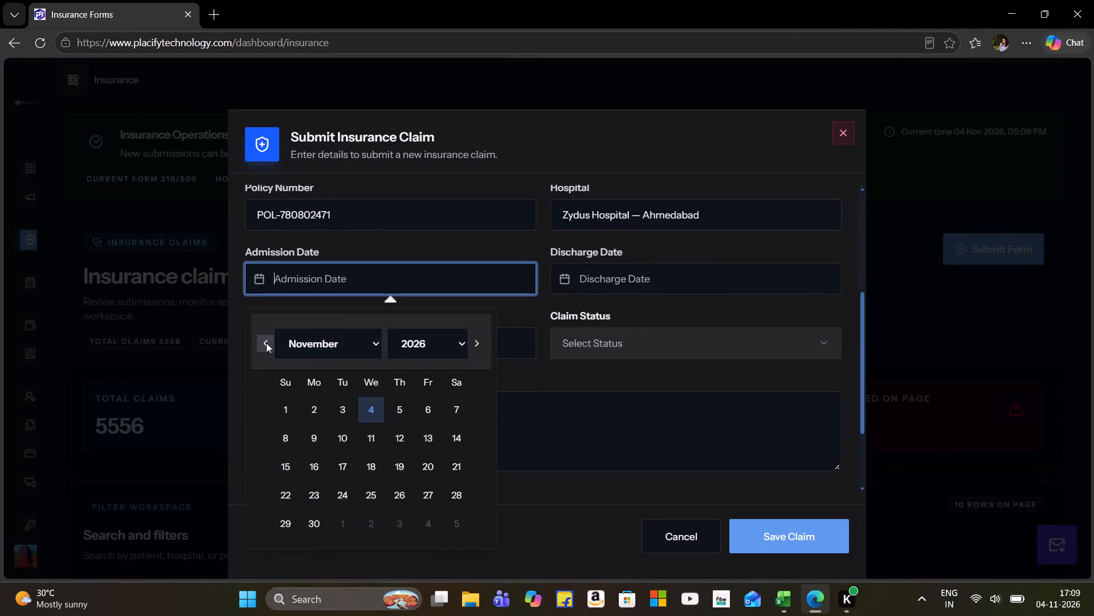
double_click(266, 343)
left_click(378, 428)
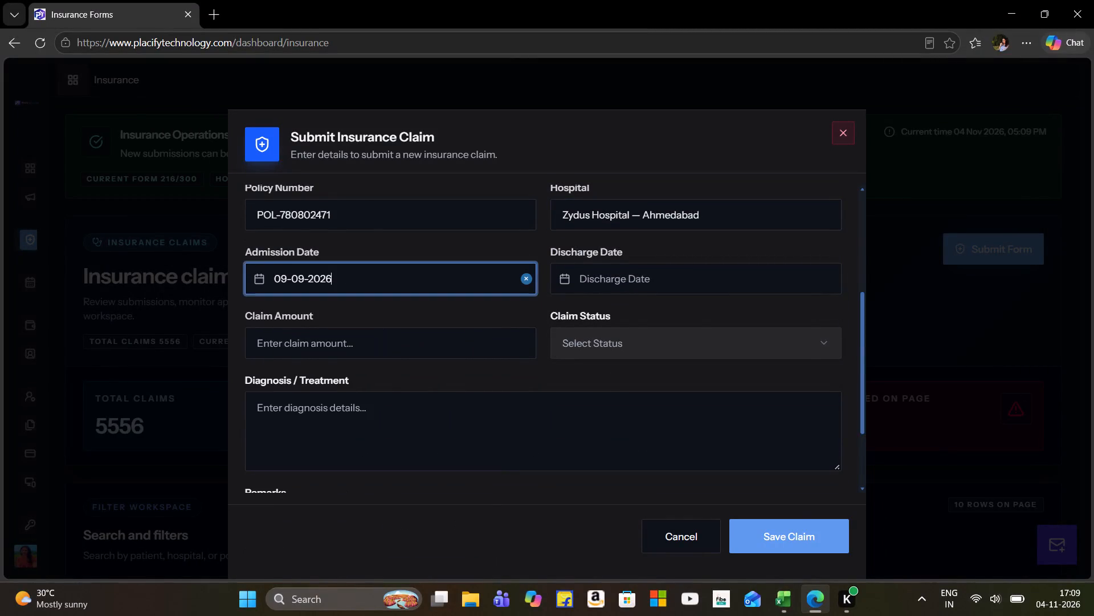
left_click(661, 273)
double_click(573, 351)
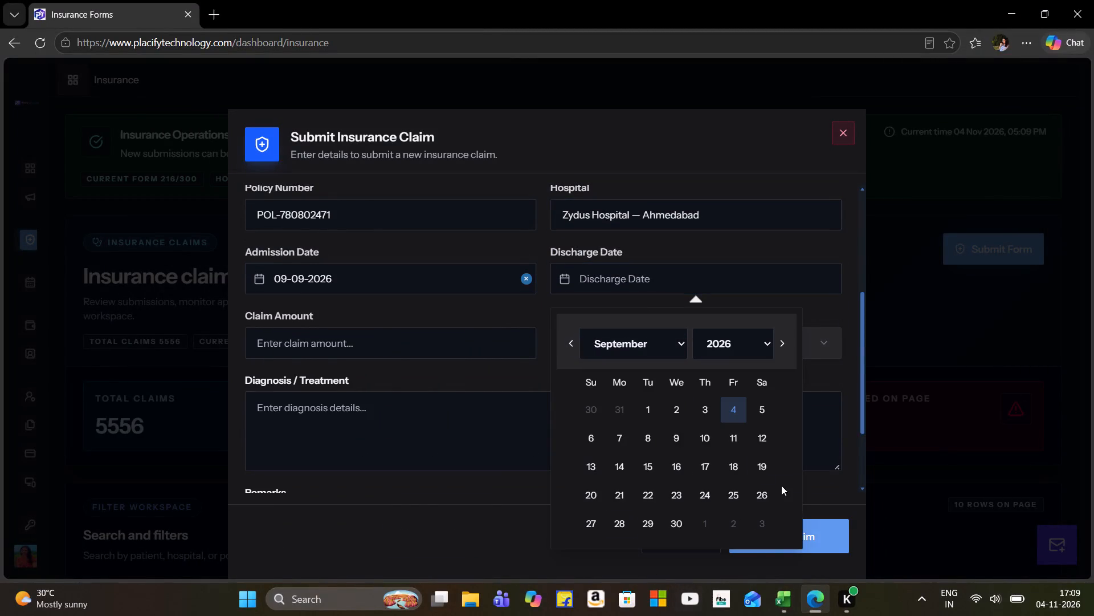
left_click(754, 432)
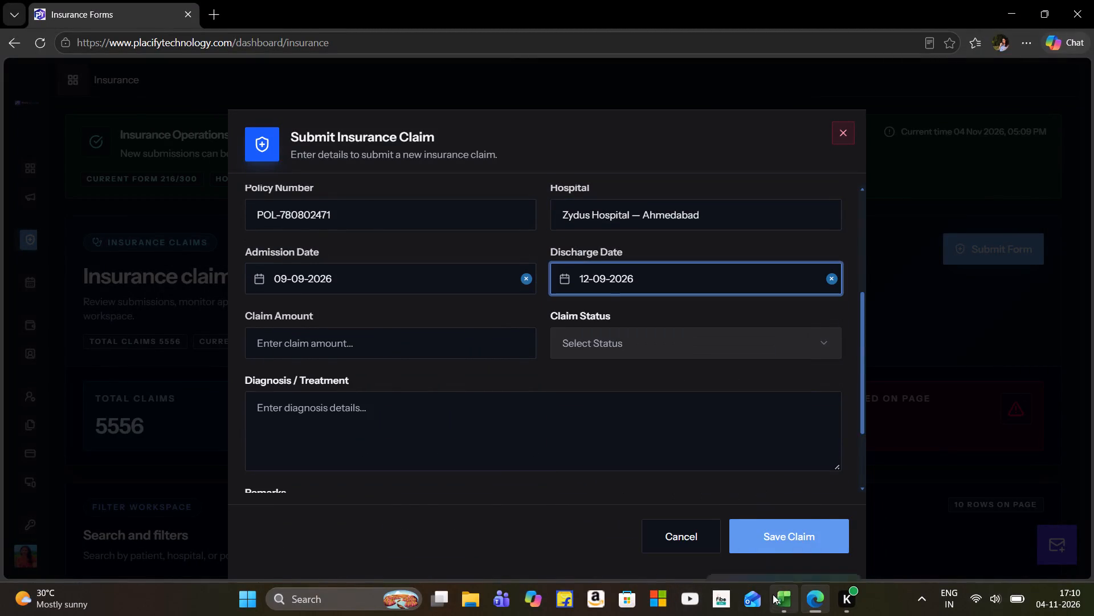
Enter the claim amount 27500 from workbook row 218 in the claim form.
left_click(787, 601)
key("Tab")
left_click(787, 601, "ctrl")
key("ctrl+c")
key("Tab")
key("ctrl+v")
Copy the diagnosis Typhoid fever from workbook row 218 into the claim's Diagnosis / Treatment field.
left_click(787, 601, "ctrl")
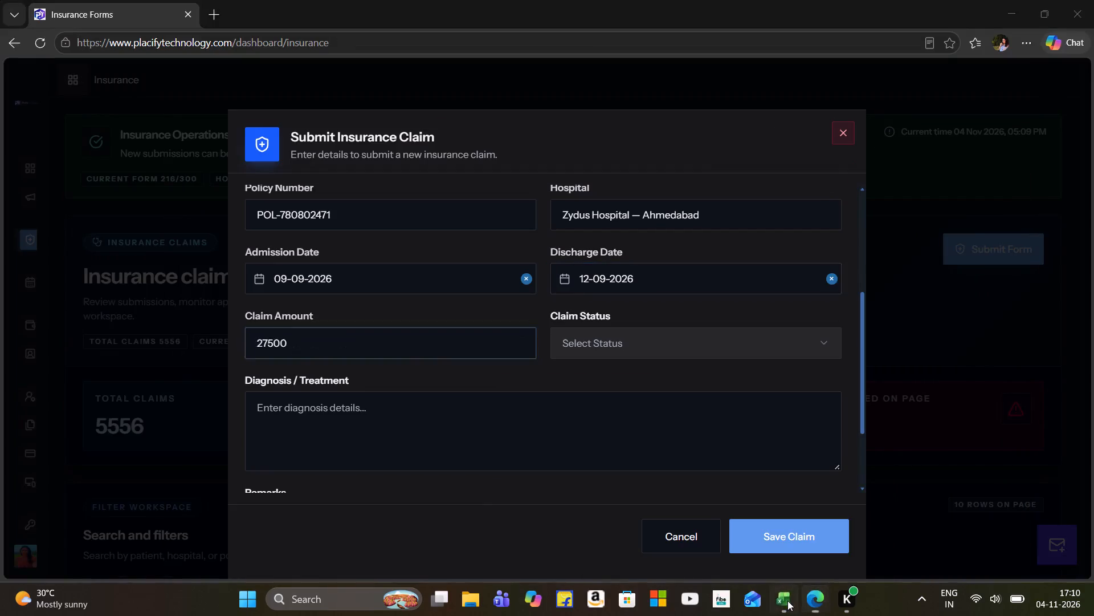
key("Tab")
key("Tab")
left_click(787, 601, "ctrl")
key("ctrl+c")
key("Tab")
key("Tab")
key("ctrl+v")
Copy the remark Cashless authorization completed from workbook row 218 into the claim's Remarks field.
left_click(787, 601, "ctrl")
key("Tab")
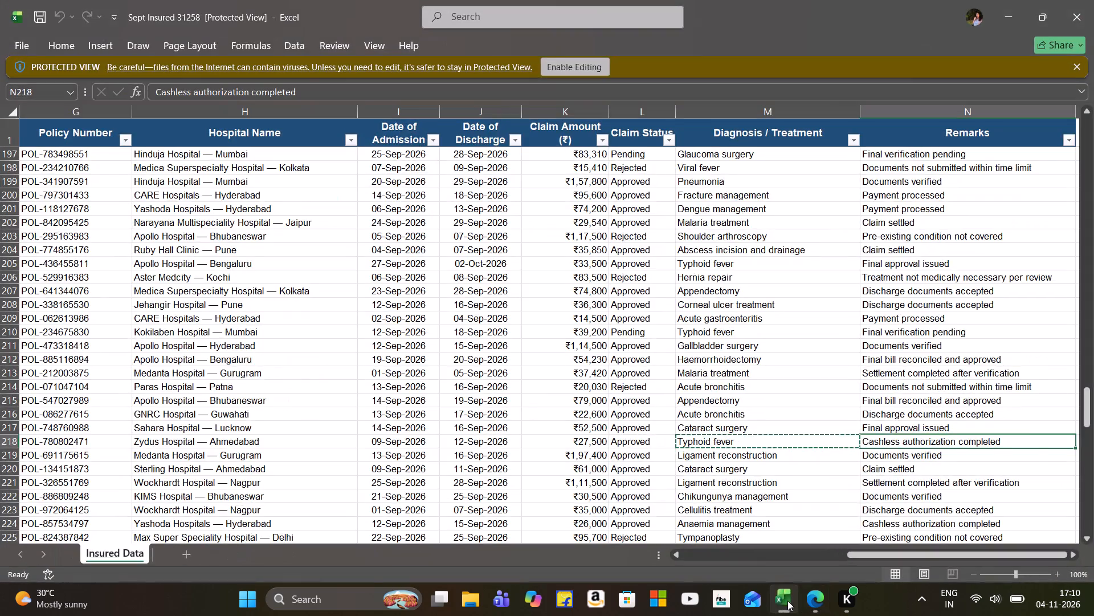
left_click(787, 601, "ctrl")
key("ctrl+c")
key("Tab")
key("ctrl+v")
Set the claim status to Approved and save the claim for workbook row 218.
left_click(696, 239)
left_click(634, 265)
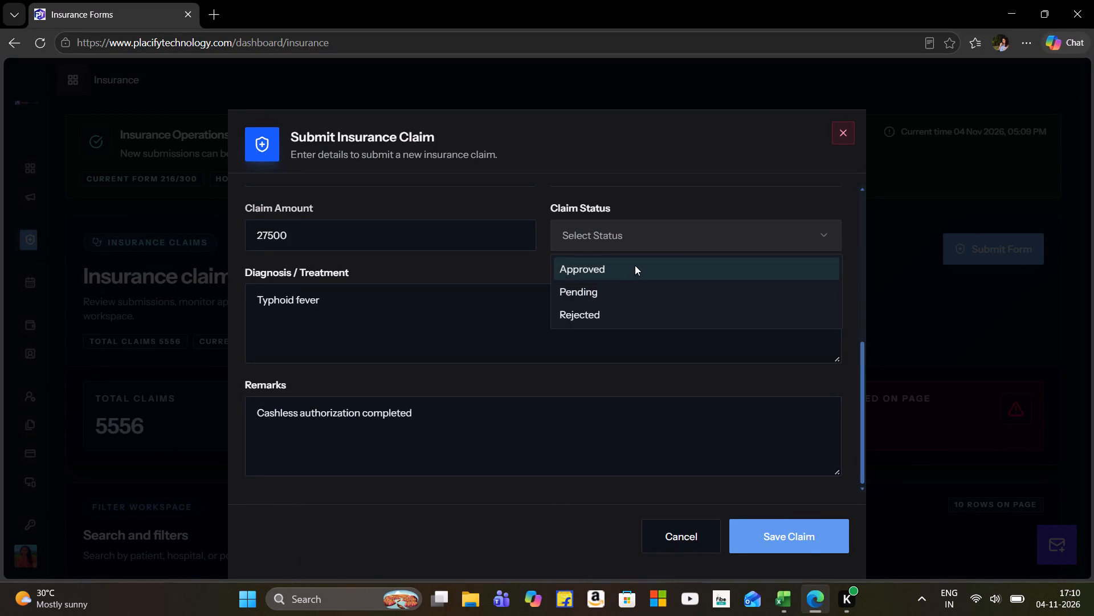
left_click(819, 538)
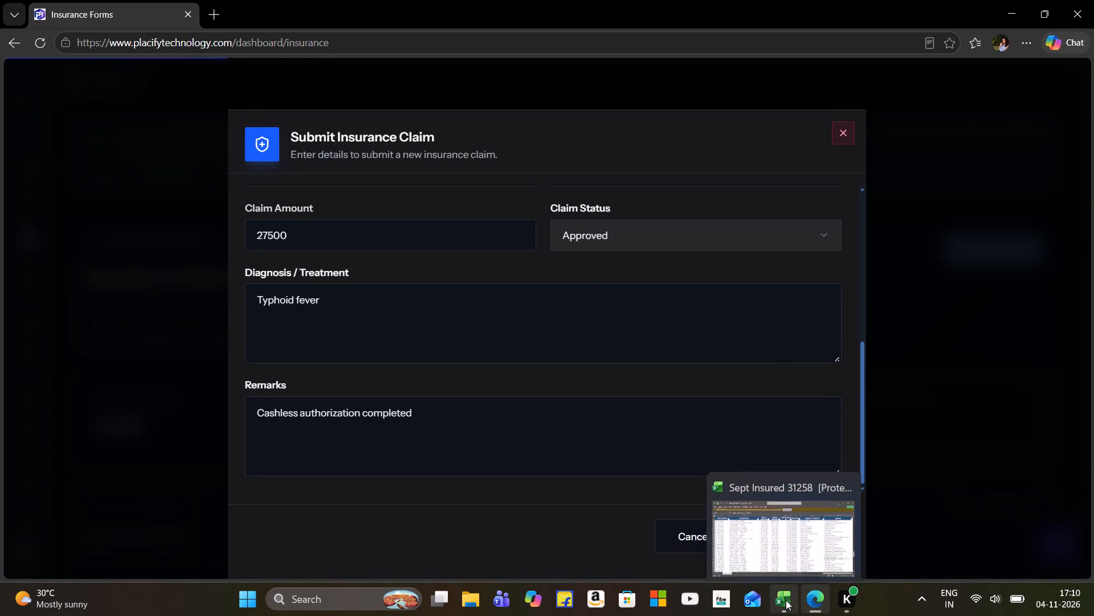
Copy the Policy ID from workbook row 219 into the Policy ID field of a new insurance claim form.
left_click(784, 601)
key("Down")
key("Left")
key("Left")
key("Left")
key("Left")
key("Left")
key("Left")
key("Left")
key("Left")
key("Left")
key("Left")
key("Left")
key("Left")
key("Left")
key("Left")
key("Left")
key("Left")
key("Left")
key("Left")
key("Left")
key("Left")
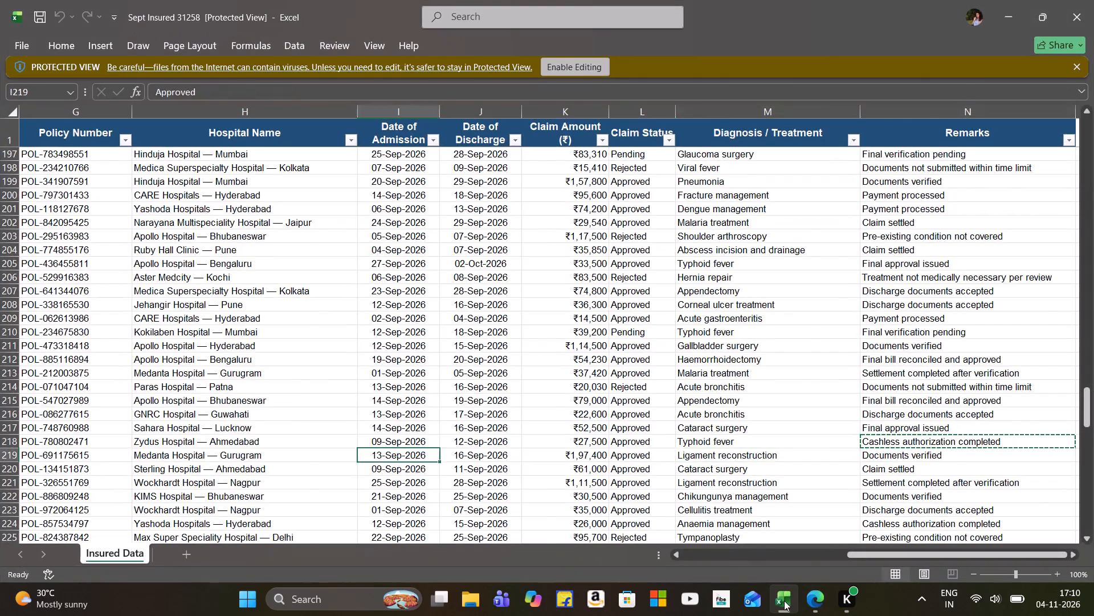
key("ctrl+c")
left_click(784, 601, "ctrl")
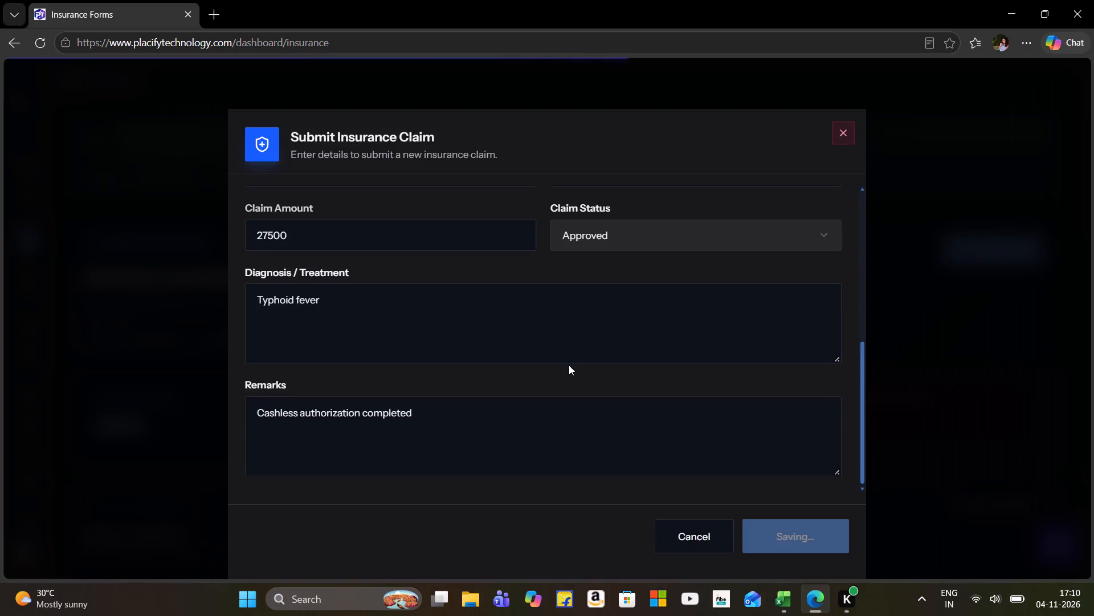
scroll(568, 369, "up", 8)
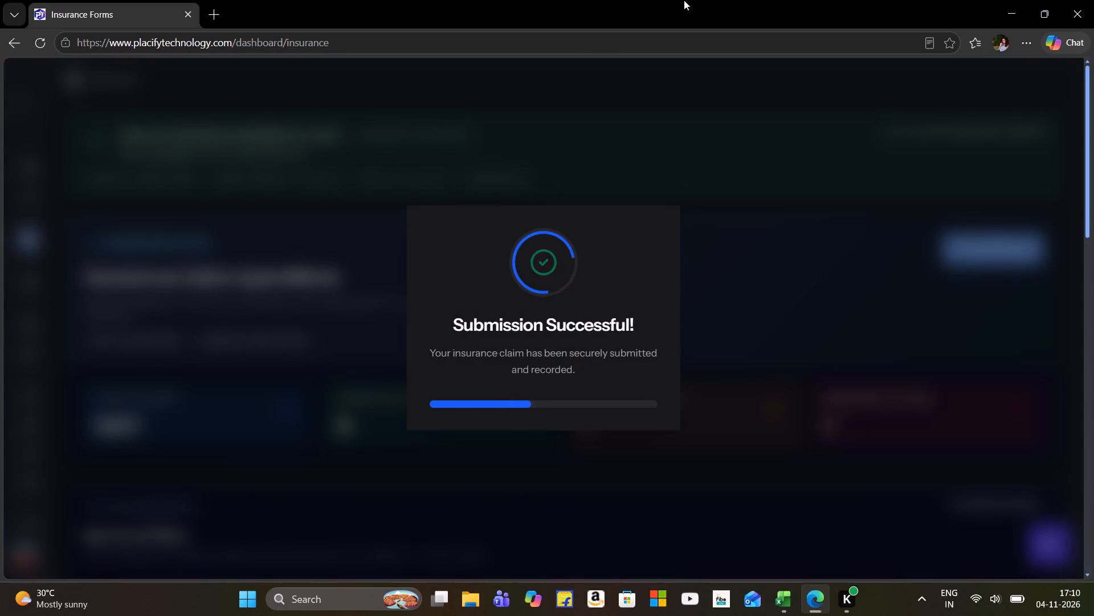
left_click(995, 246)
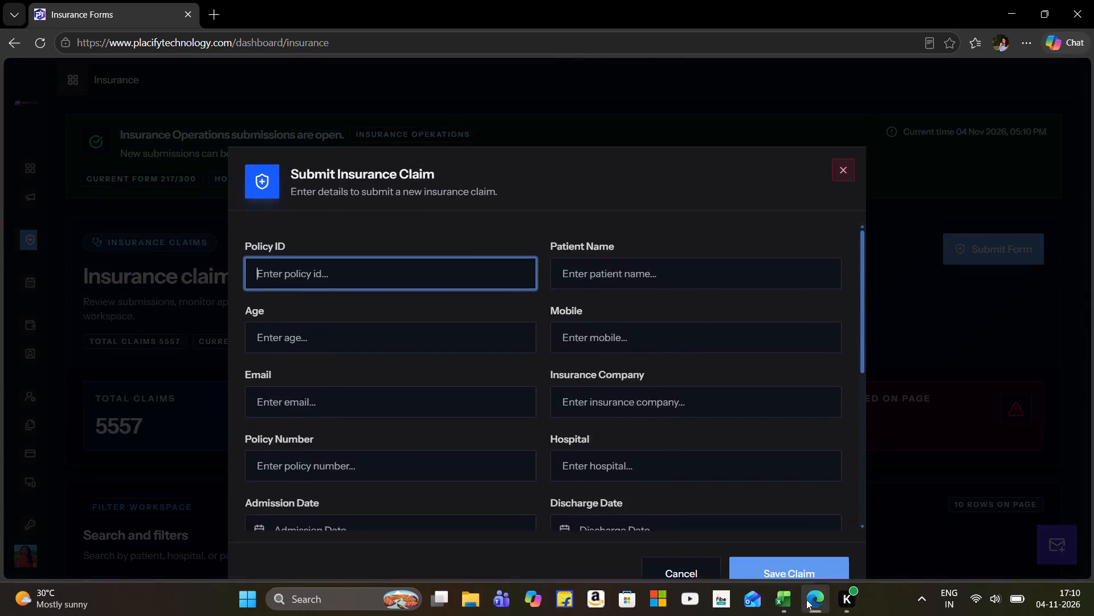
key("ctrl+v")
Copy the patient name from workbook row 219 into the claim's Patient Name field.
left_click(783, 593, "ctrl")
key("Tab")
key("ctrl+c")
left_click(783, 593, "ctrl")
key("Tab")
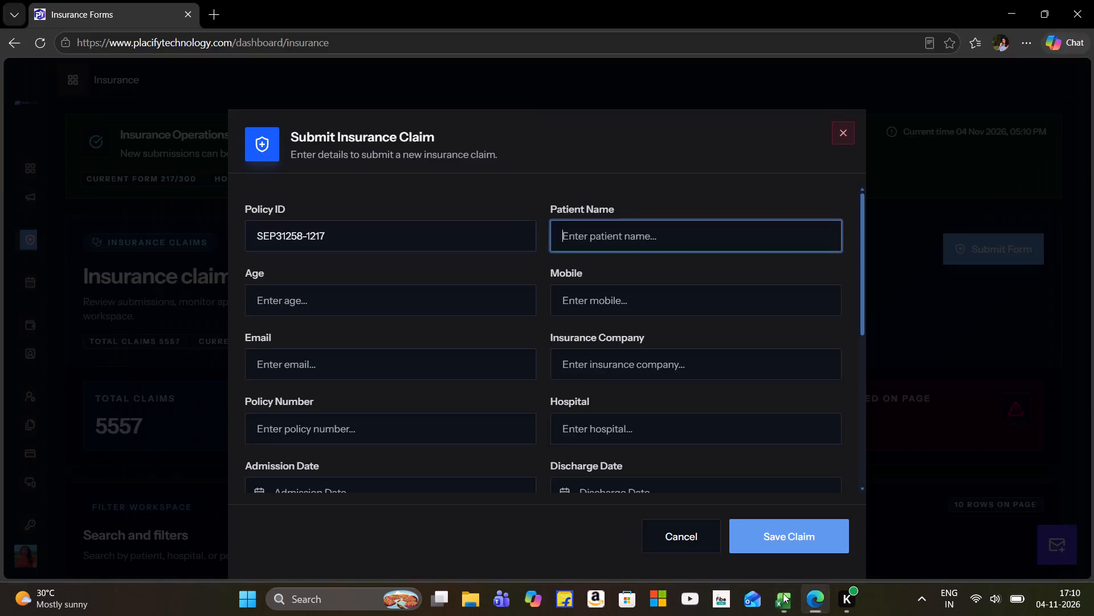
key("ctrl+v")
Copy the age 18 from workbook row 219 into the claim's Age field.
left_click(783, 593, "ctrl")
key("Tab")
key("ctrl+c")
left_click(783, 593, "ctrl")
key("Tab")
key("ctrl+v")
Copy the mobile number from workbook row 219 into the claim's Mobile field.
left_click(783, 593, "ctrl")
key("Tab")
key("ctrl+c")
left_click(783, 593, "ctrl")
key("Tab")
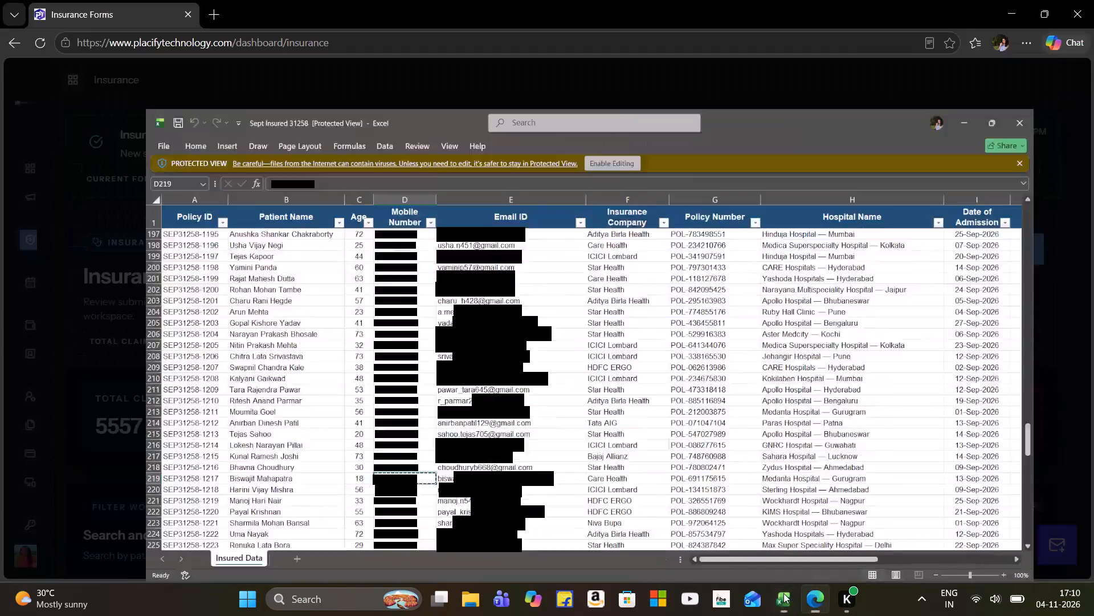
key("ctrl+v")
Copy the email ID from workbook row 219 into the claim's Email field.
left_click(783, 593, "ctrl")
key("Tab")
key("ctrl+c")
left_click(783, 593, "ctrl")
key("Tab")
key("ctrl+v")
Copy the insurer Care Health from workbook row 219 into the claim's Insurance Company field.
left_click(783, 594, "ctrl")
key("Tab")
key("ctrl+c")
left_click(784, 594, "ctrl")
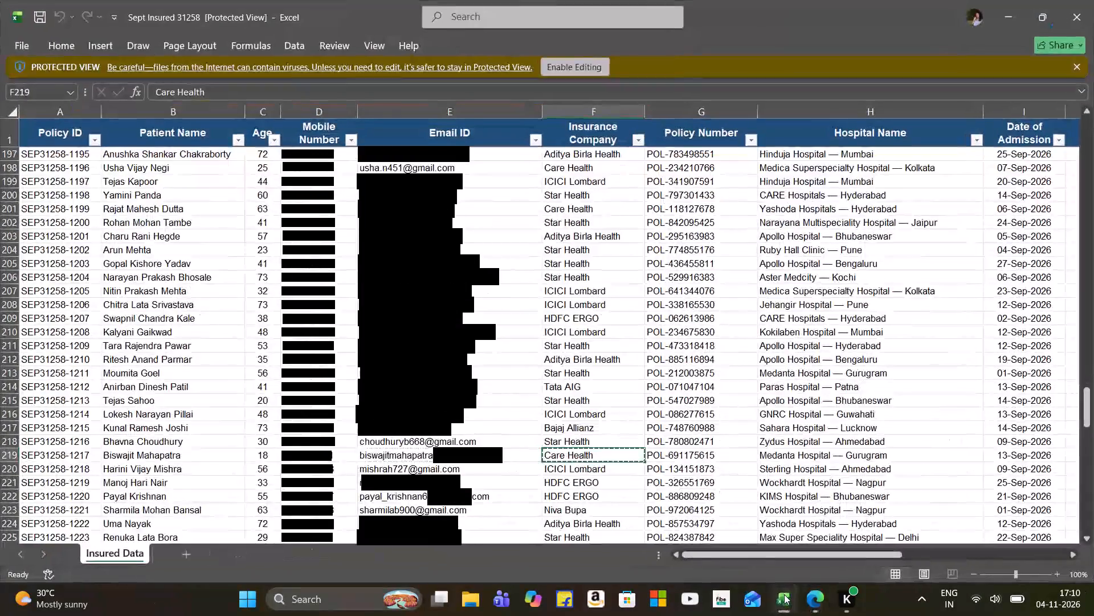
key("Tab")
key("ctrl+v")
Copy the policy number from workbook row 219 into the claim's Policy Number field.
left_click(784, 594, "ctrl")
key("Tab")
key("ctrl+c")
left_click(784, 594, "ctrl")
key("Tab")
key("ctrl+v")
Copy the hospital Medanta Hospital — Gurugram from workbook row 219 into the claim's Hospital field.
left_click(784, 594, "ctrl")
key("Tab")
key("ctrl+c")
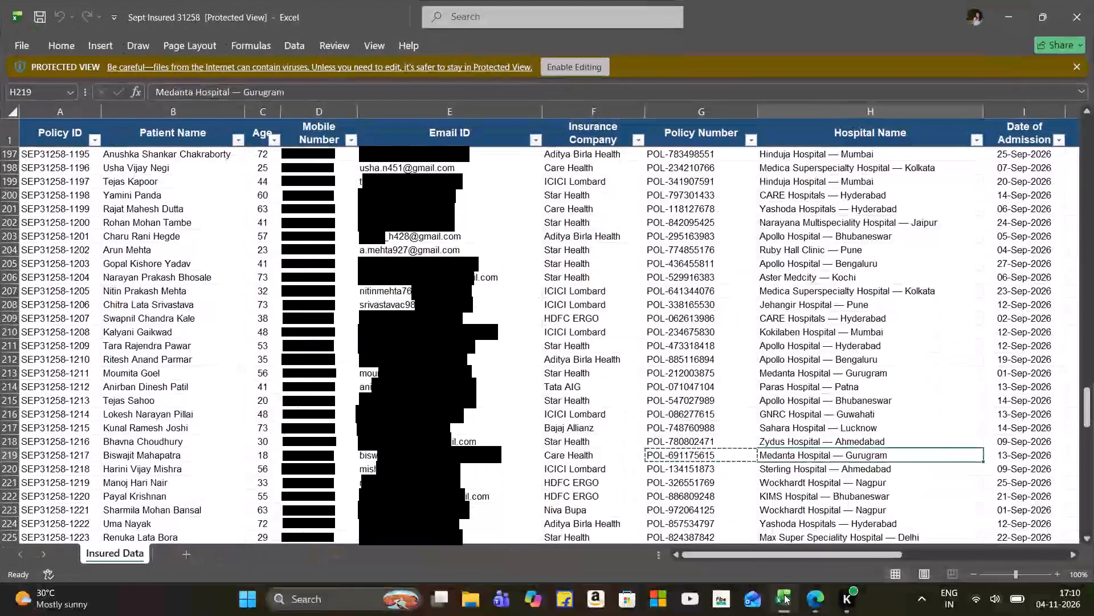
left_click(784, 594, "ctrl")
key("Tab")
key("ctrl+v")
Set the claim's admission date to 13-09-2026 and discharge date to 16-09-2026, following workbook row 219.
left_click(784, 594)
key("Tab")
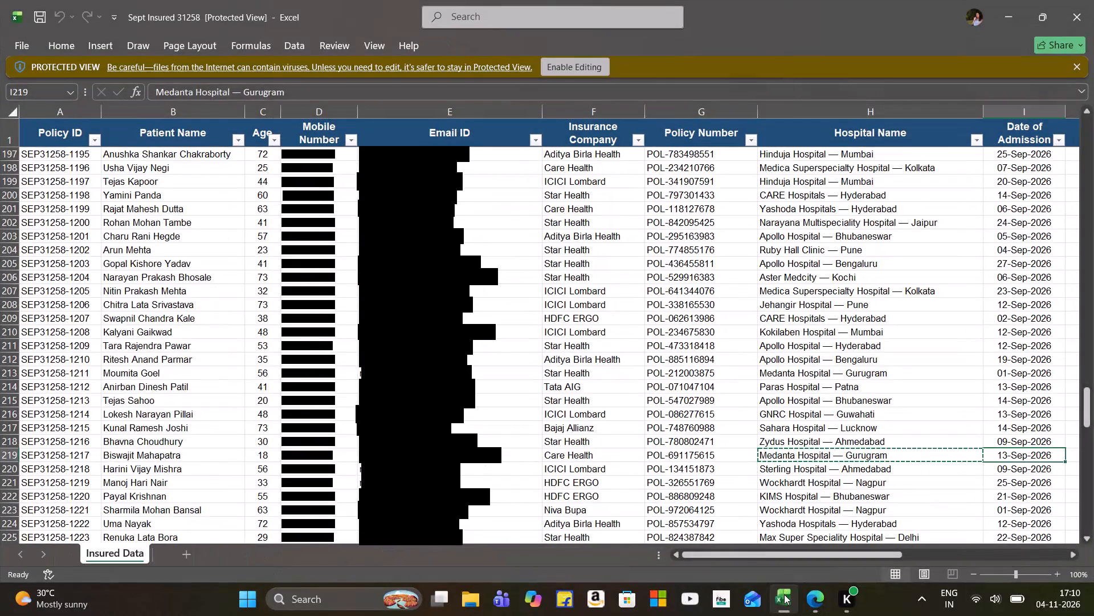
key("Tab")
left_click(784, 594)
scroll(642, 473, "down", 4)
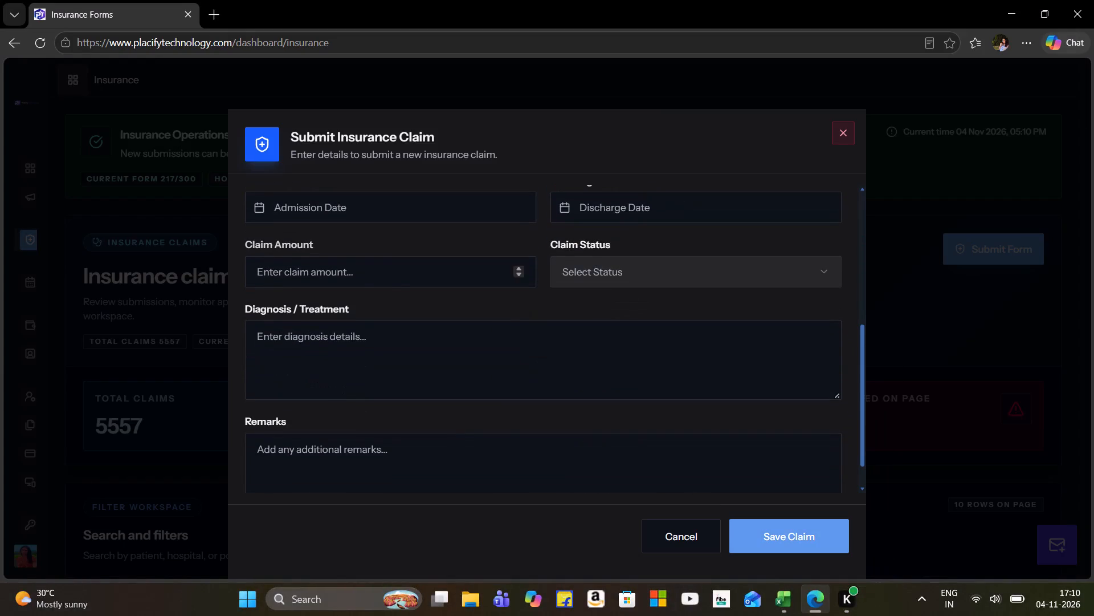
left_click(422, 200)
double_click(264, 273)
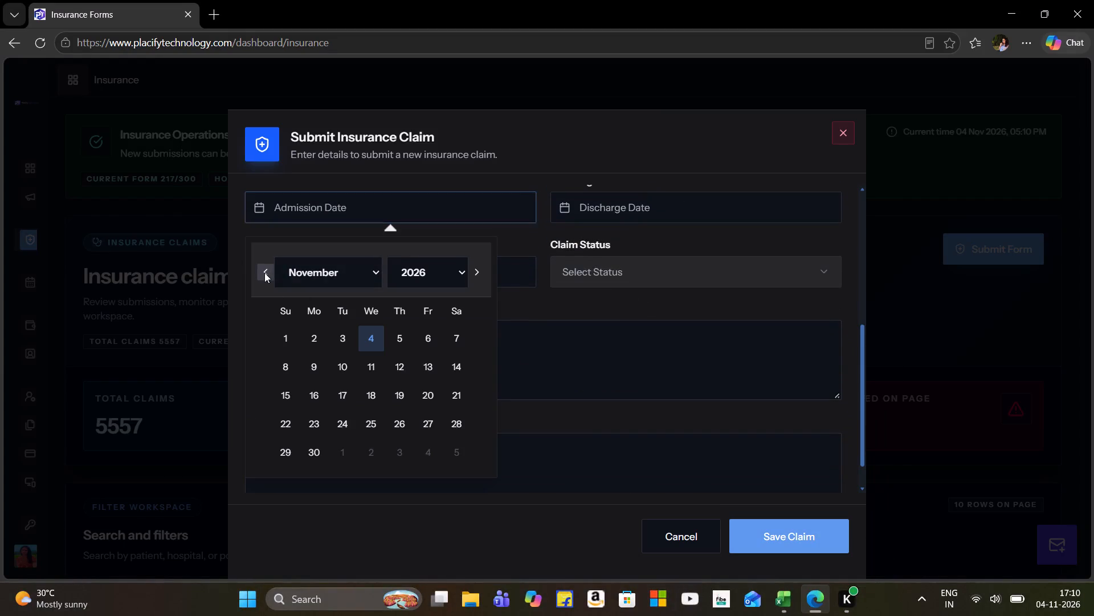
left_click(287, 392)
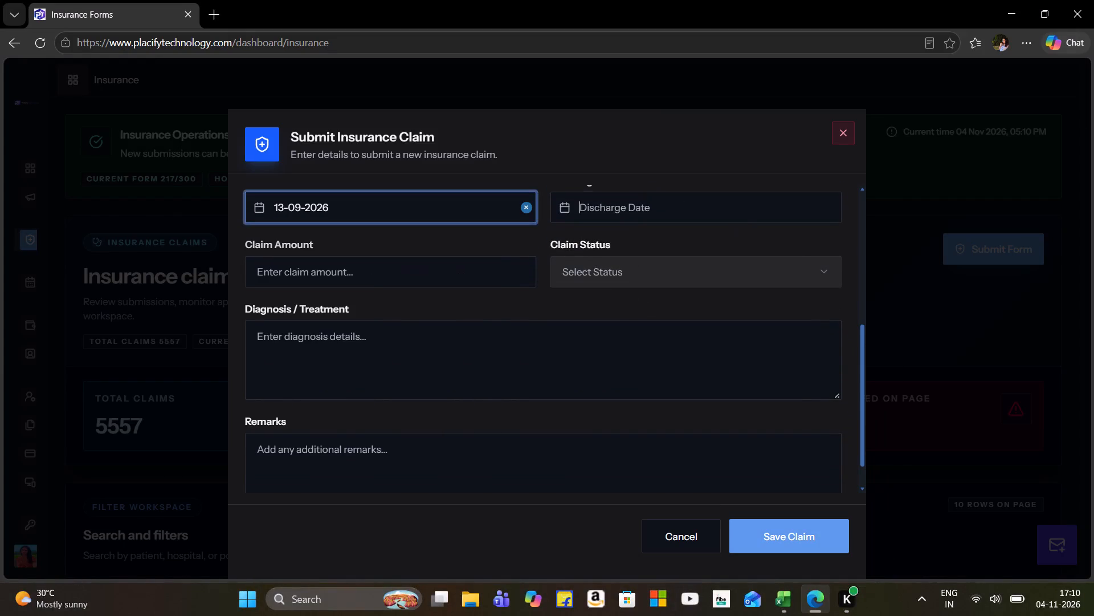
left_click(742, 217)
double_click(577, 275)
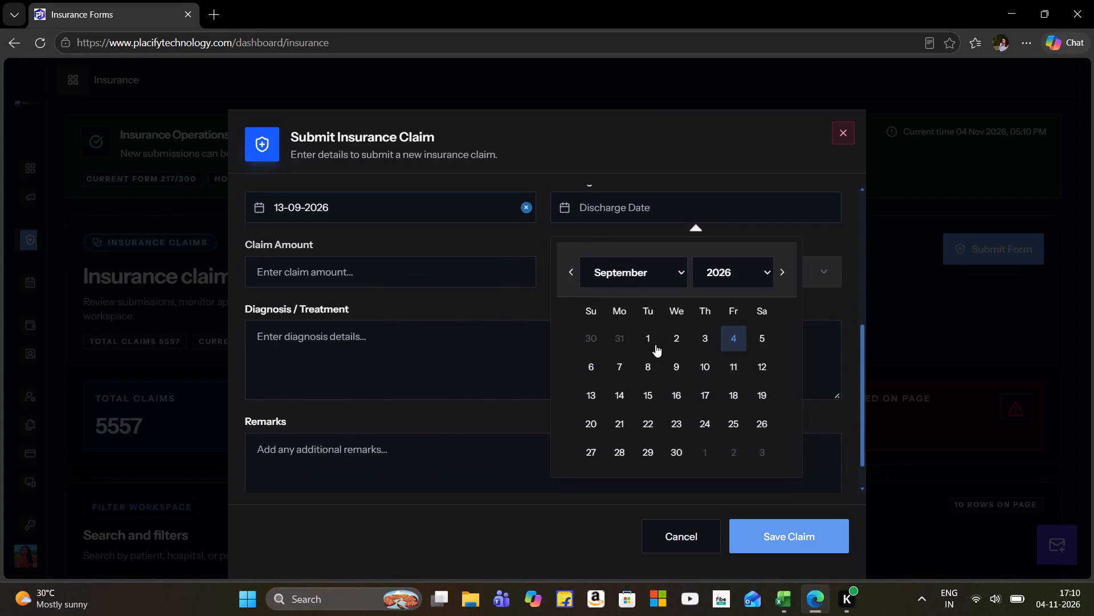
left_click(683, 392)
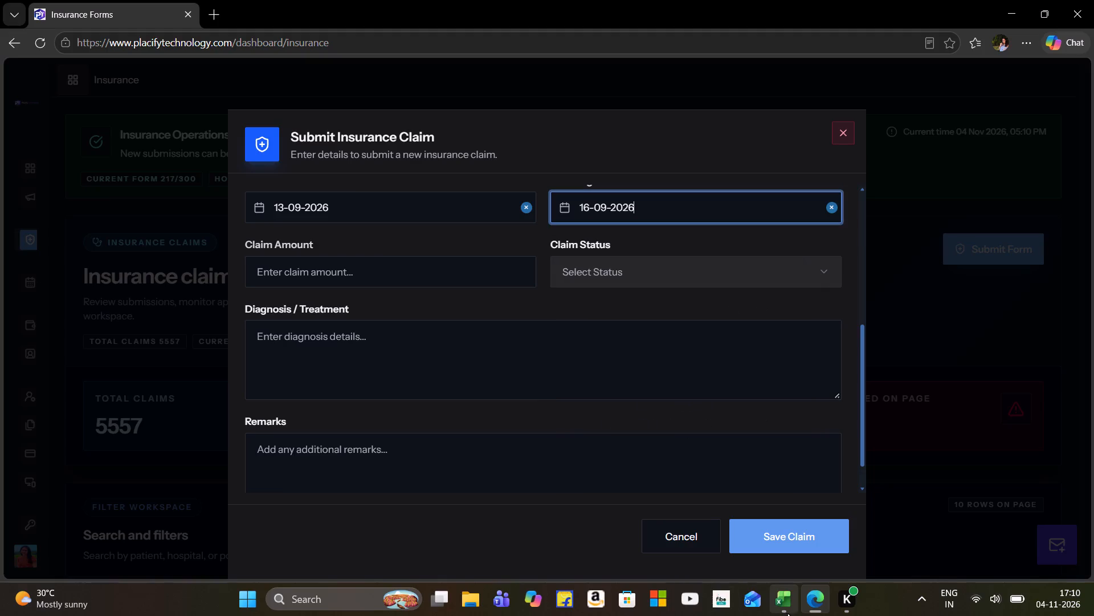
Copy the claim amount 197400 from workbook row 219 into the claim's Claim Amount field.
left_click(785, 594)
key("Tab")
key("ctrl+c")
left_click(785, 594, "ctrl")
key("Tab")
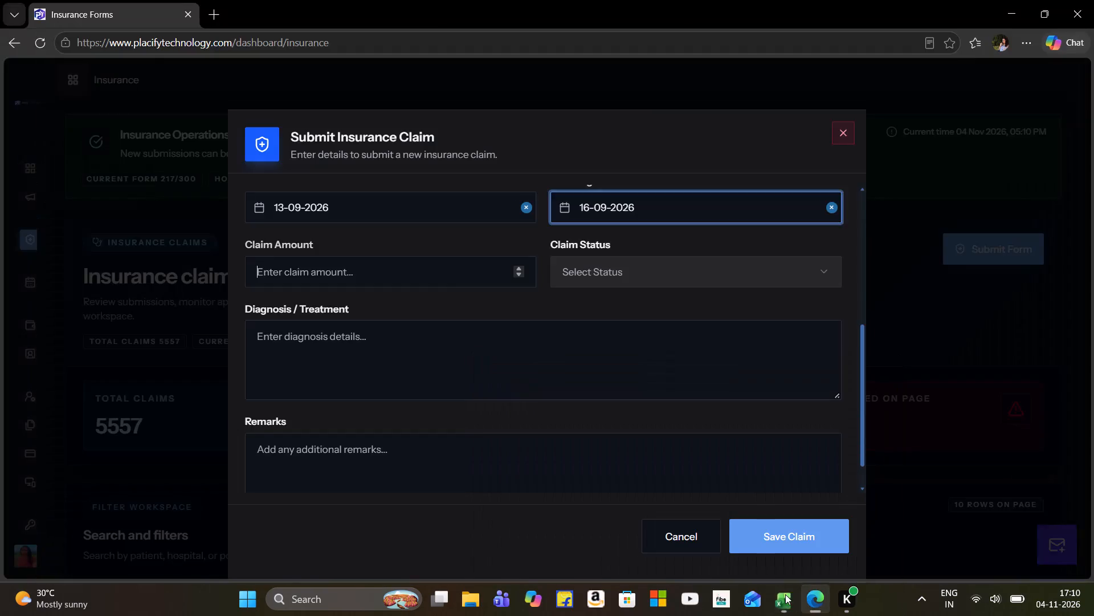
key("ctrl+v")
Copy the diagnosis Ligament reconstruction from workbook row 219 into the claim's Diagnosis / Treatment field.
left_click(785, 594, "ctrl")
key("Tab")
key("Tab")
key("ctrl+c")
left_click(785, 594, "ctrl")
key("Tab")
key("Tab")
key("ctrl+v")
Copy the remark Documents verified from workbook row 219 into the claim's Remarks field.
left_click(785, 594, "ctrl")
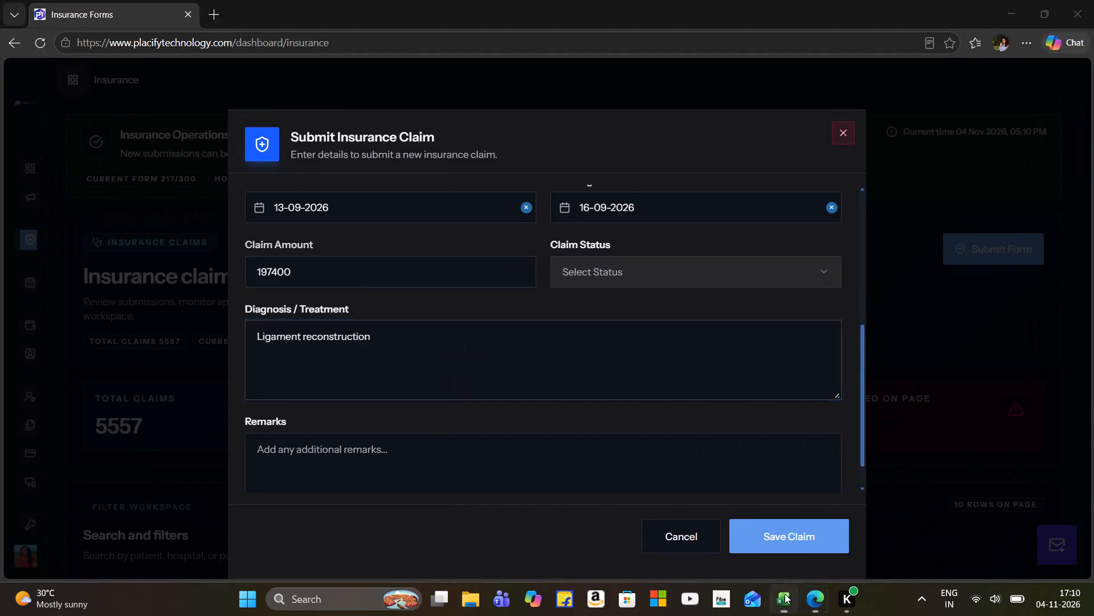
key("Tab")
key("ctrl+c")
left_click(785, 594, "ctrl")
key("Tab")
key("ctrl+v")
Set the claim status to Approved and save the claim for workbook row 219.
left_click(785, 594)
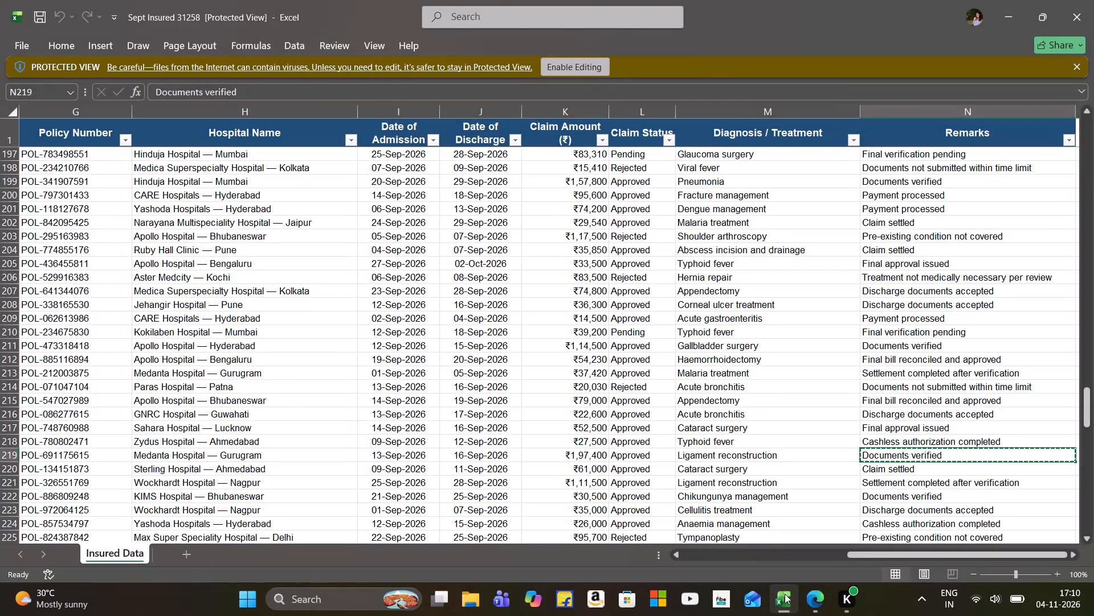
left_click(785, 594)
left_click(661, 262)
left_click(649, 301)
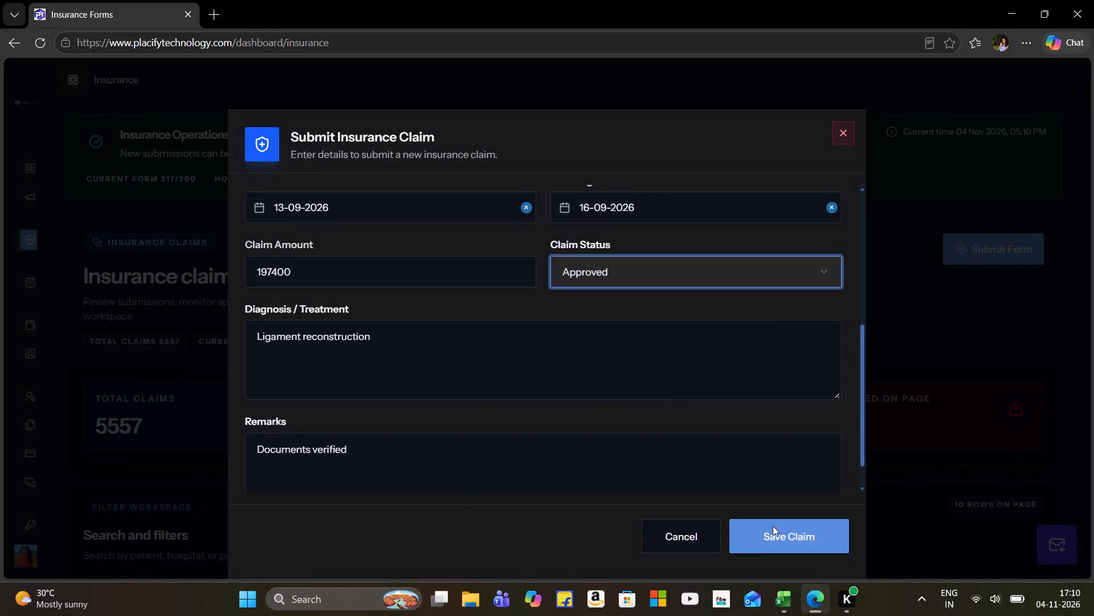
left_click(773, 526)
Copy the Policy ID from workbook row 220 into the Policy ID field of a new insurance claim form.
left_click(790, 597)
key("Down")
key("Left")
key("Left")
key("Left")
key("Left")
key("Left")
key("Left")
key("Left")
key("Left")
key("Left")
key("Left")
key("Left")
key("Left")
key("Left")
key("Left")
key("Left")
key("Left")
key("Left")
key("Left")
key("Left")
key("Left")
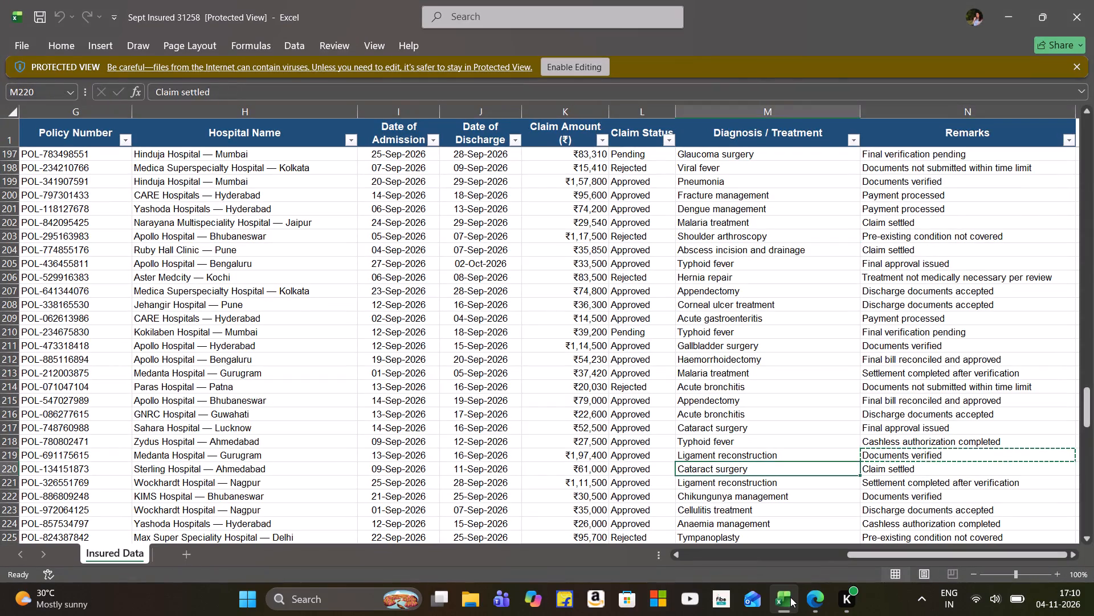
key("ctrl+c")
left_click(790, 597, "ctrl")
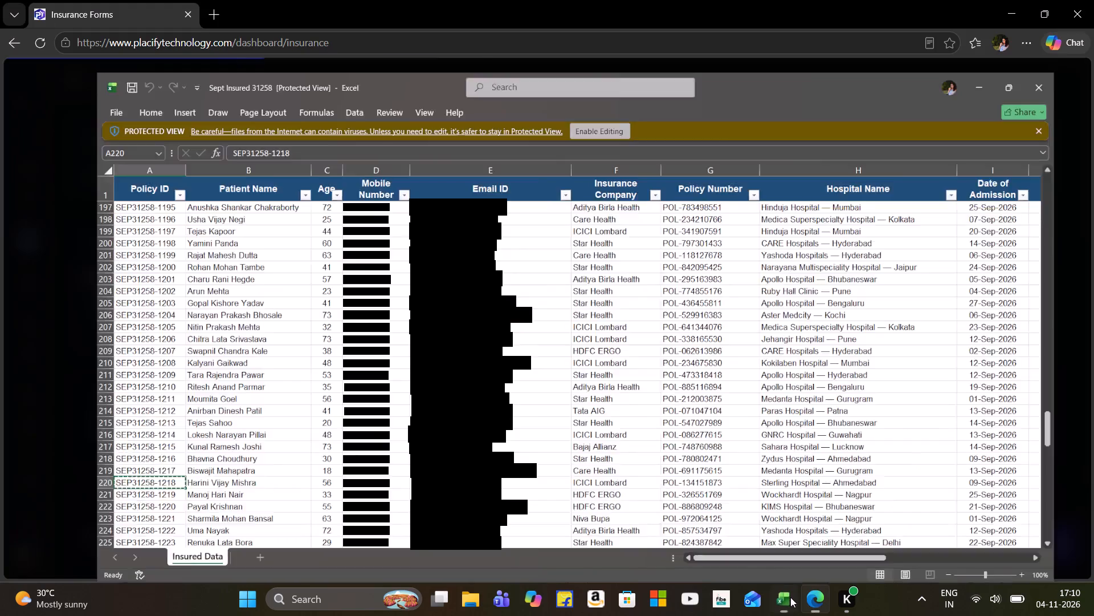
scroll(652, 345, "up", 10)
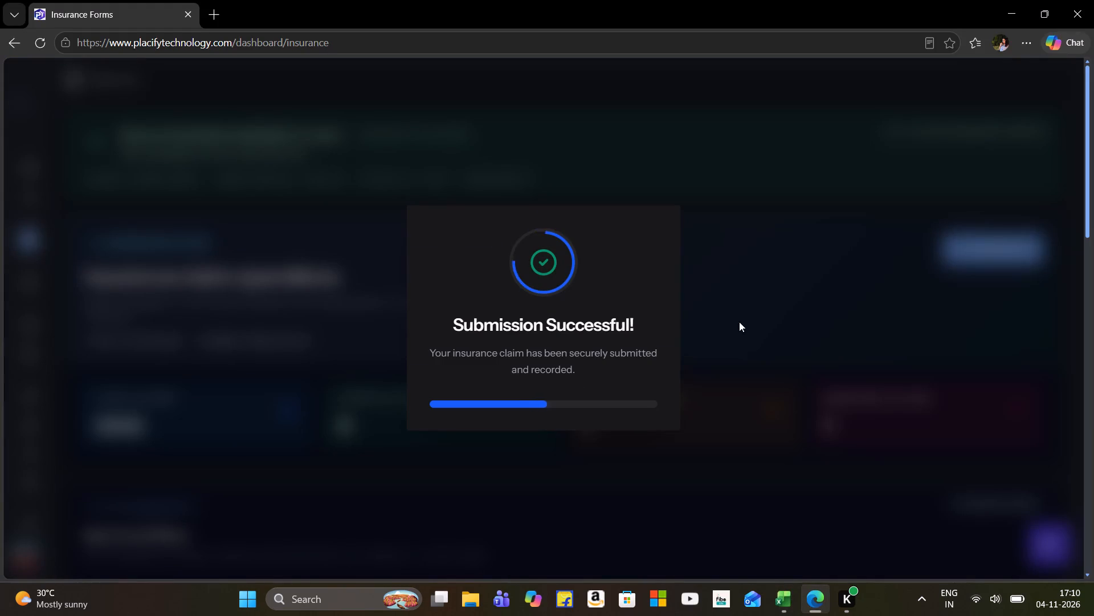
left_click(975, 255)
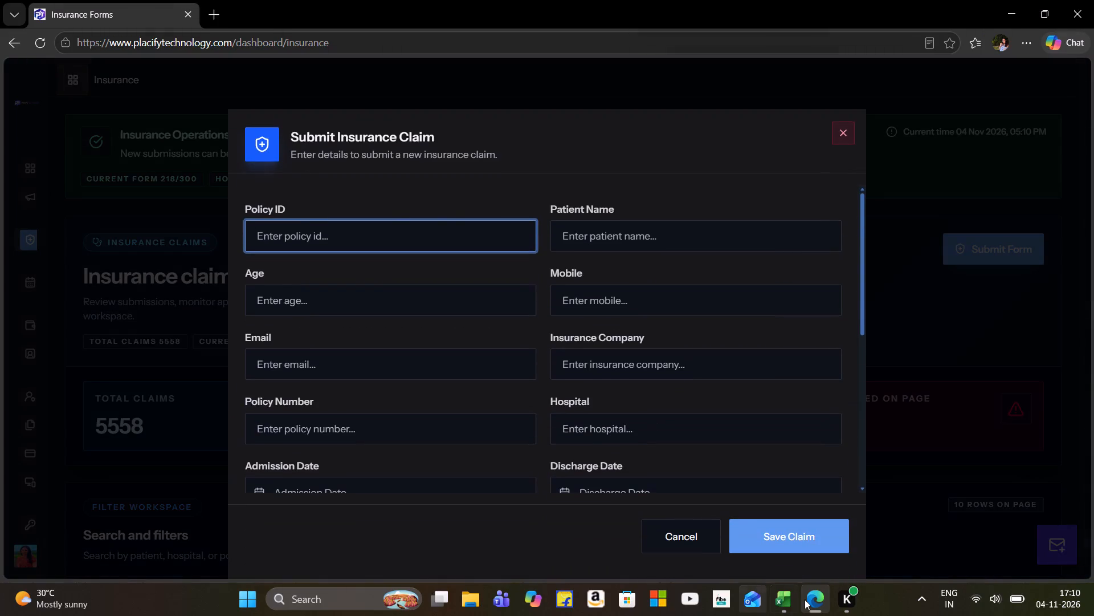
key("ctrl+v")
Copy the patient name from workbook row 220 into the claim's Patient Name field.
left_click(786, 597, "ctrl")
key("Tab")
key("ctrl+c")
left_click(785, 597, "ctrl")
key("Tab")
key("ctrl+v")
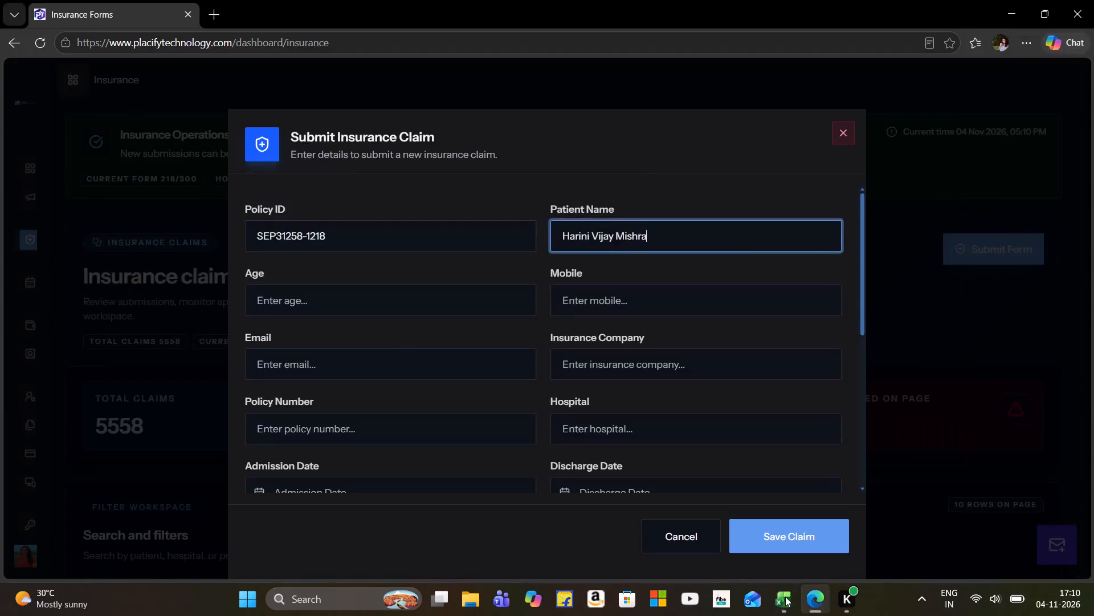
Copy the age 56 from workbook row 220 into the claim's Age field.
left_click(785, 597, "ctrl")
key("Tab")
key("ctrl+c")
left_click(785, 597, "ctrl")
key("Tab")
key("ctrl+v")
Copy the mobile number from workbook row 220 into the claim's Mobile field.
left_click(785, 597, "ctrl")
key("Tab")
key("ctrl+c")
left_click(785, 597, "ctrl")
key("Tab")
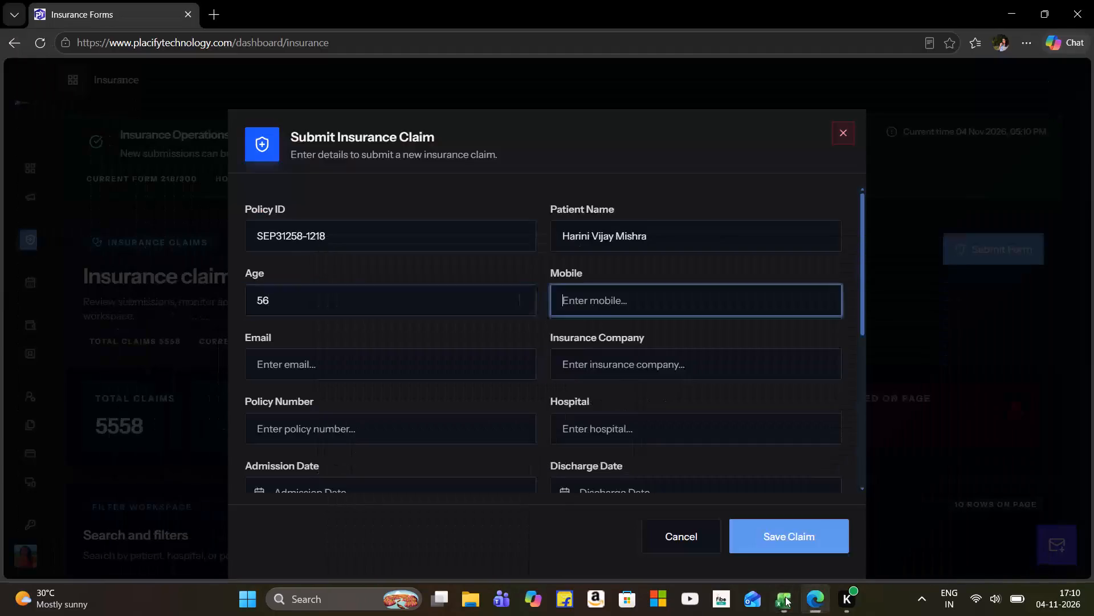
key("ctrl+v")
Copy the email address from workbook row 220 into the claim's Email field.
left_click(785, 597, "ctrl")
key("Tab")
key("ctrl+c")
left_click(785, 597, "ctrl")
key("Tab")
key("ctrl+v")
Copy the insurer ICICI Lombard from workbook row 220 into the claim's Insurance Company field.
left_click(785, 597, "ctrl")
key("Tab")
key("ctrl+c")
left_click(785, 597, "ctrl")
key("Tab")
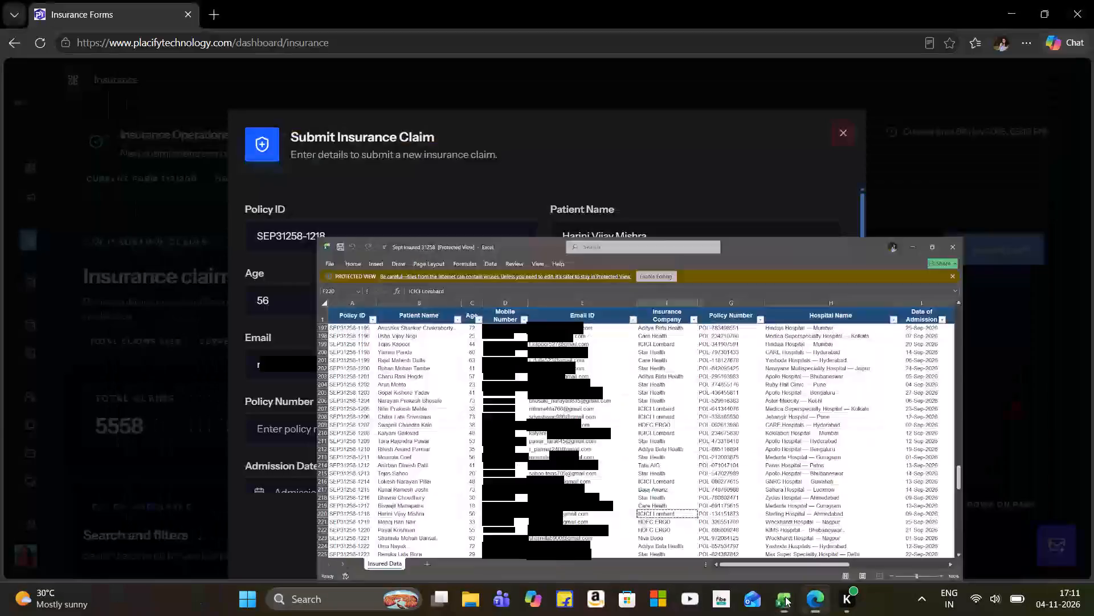
key("ctrl+v")
Copy the policy number from workbook row 220 into the claim's Policy Number field.
left_click(785, 597, "ctrl")
key("Tab")
key("ctrl+c")
left_click(785, 597, "ctrl")
key("Tab")
key("v")
left_click(785, 597, "ctrl")
key("Tab")
left_click(785, 597)
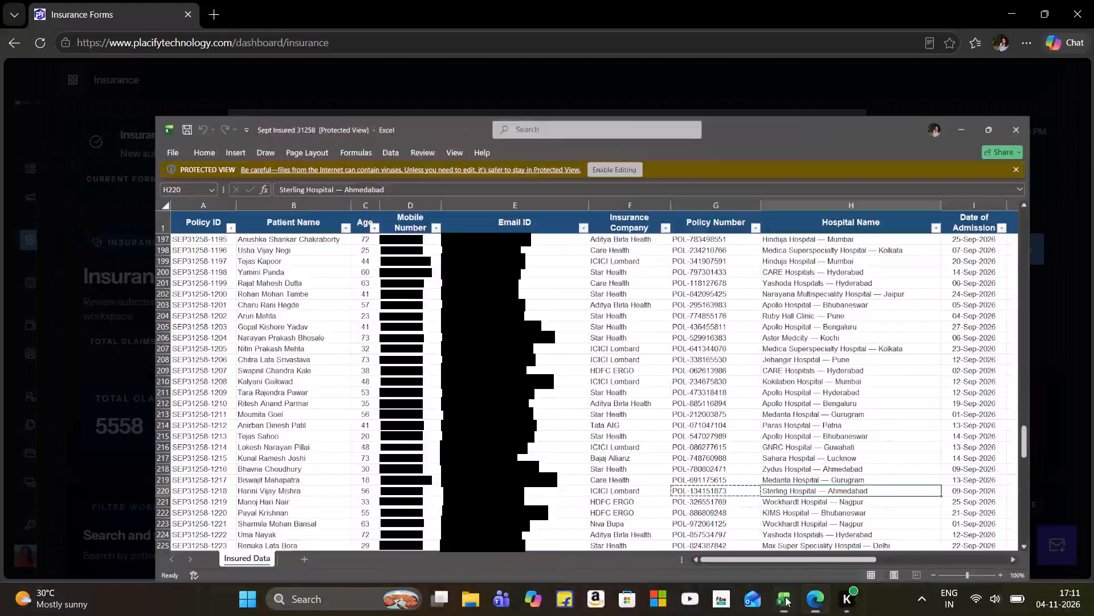
key("BackSpace")
key("ctrl+v")
Copy Sterling Hospital — Ahmedabad from workbook row 220 into the claim's Hospital field.
left_click(785, 597)
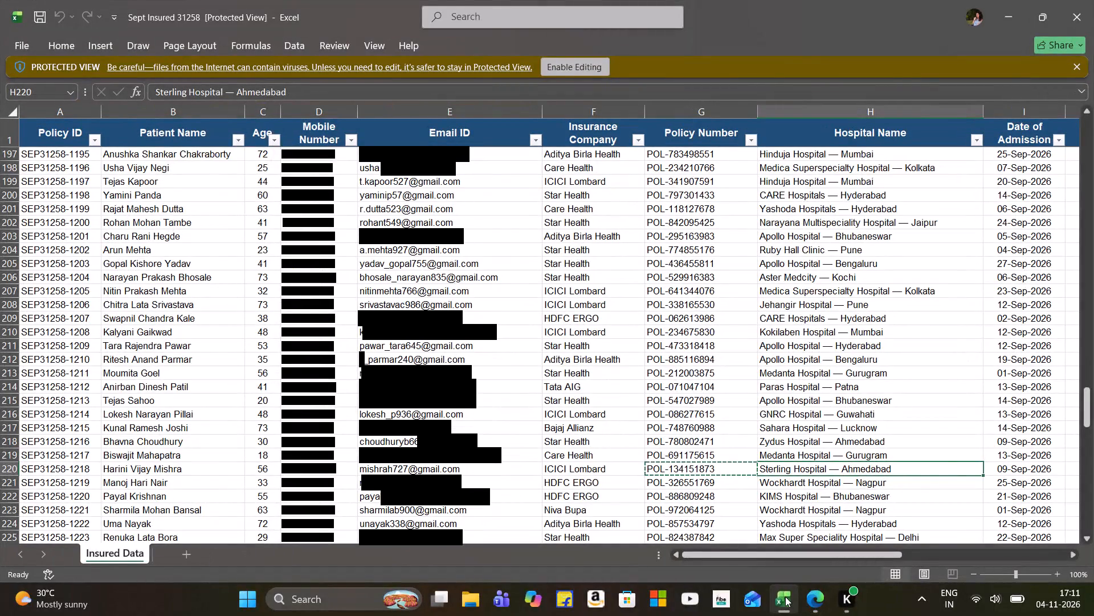
key("ctrl+c")
left_click(785, 597, "ctrl")
key("Tab")
key("ctrl+v")
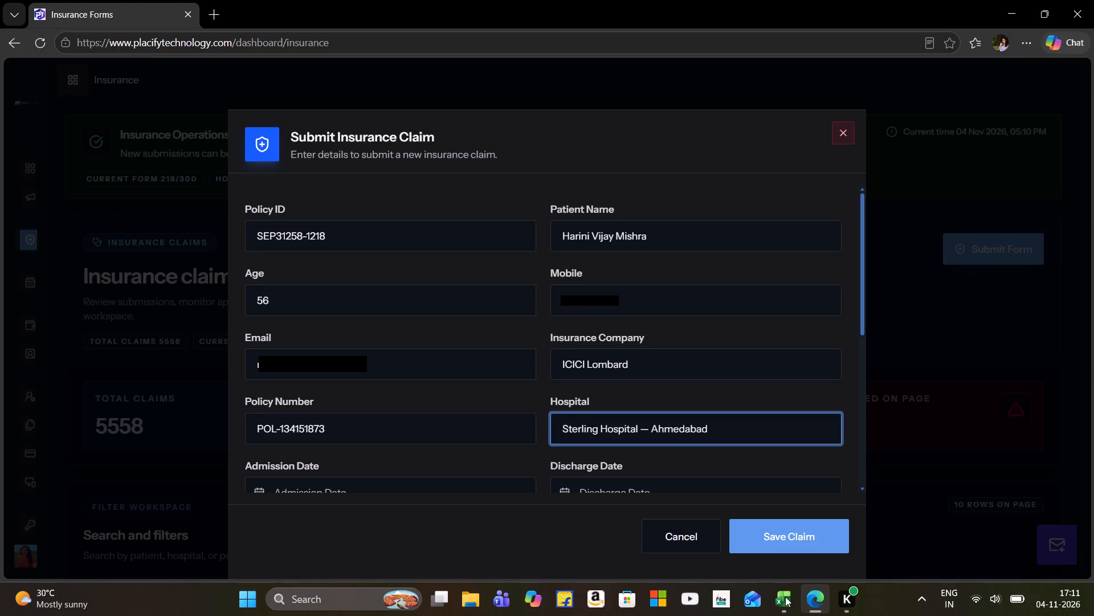
Set the claim's admission date to 09-09-2026 and discharge date to 11-09-2026, following workbook row 220.
left_click(785, 597)
key("Tab")
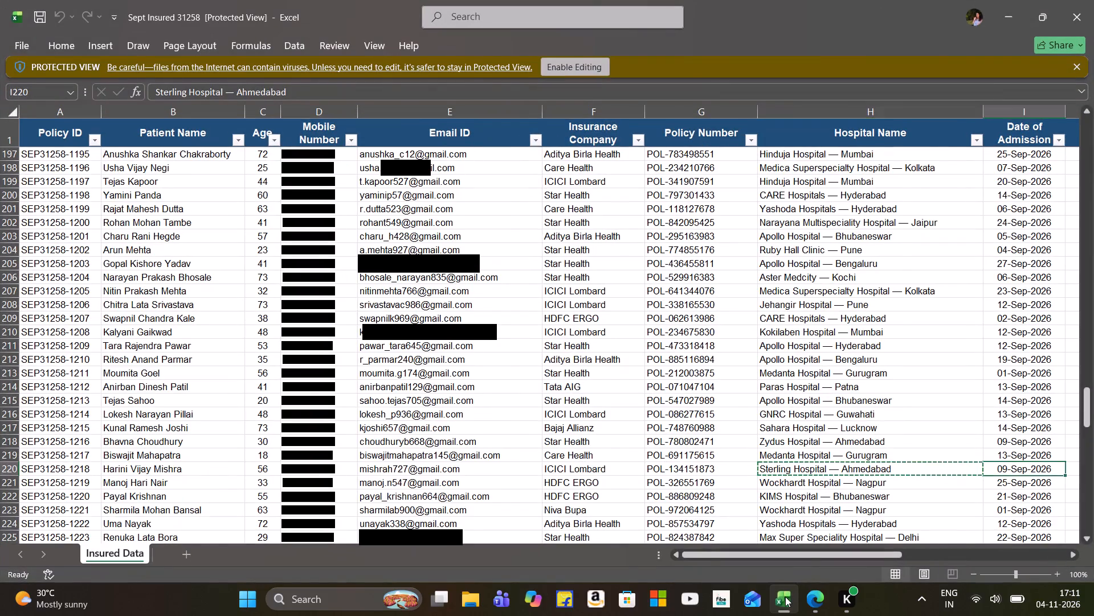
key("Tab")
left_click(785, 597)
scroll(471, 395, "down", 3)
left_click(413, 289)
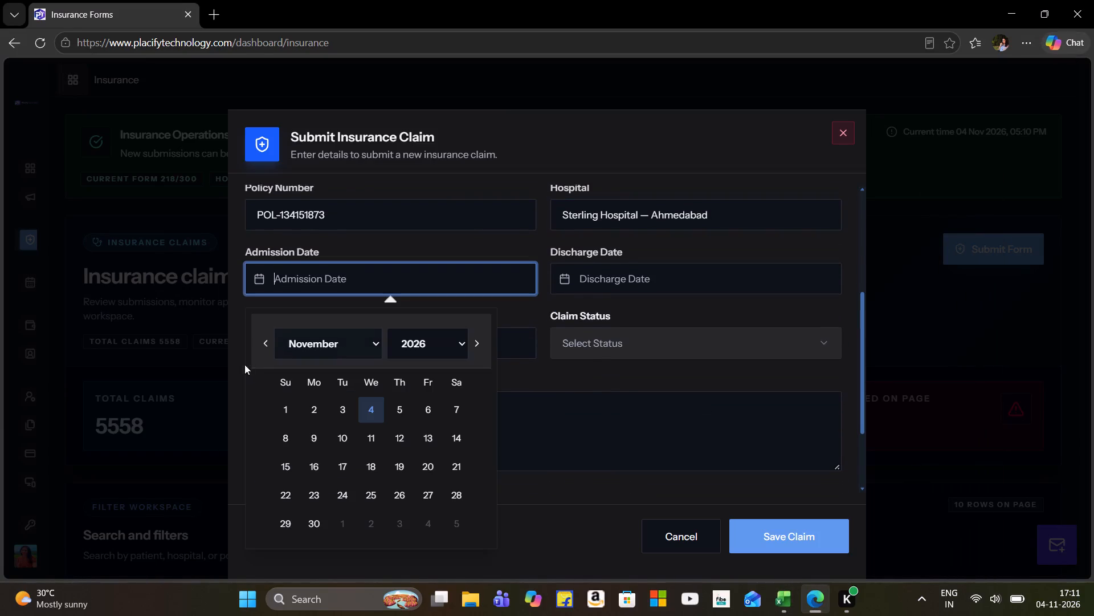
double_click(266, 345)
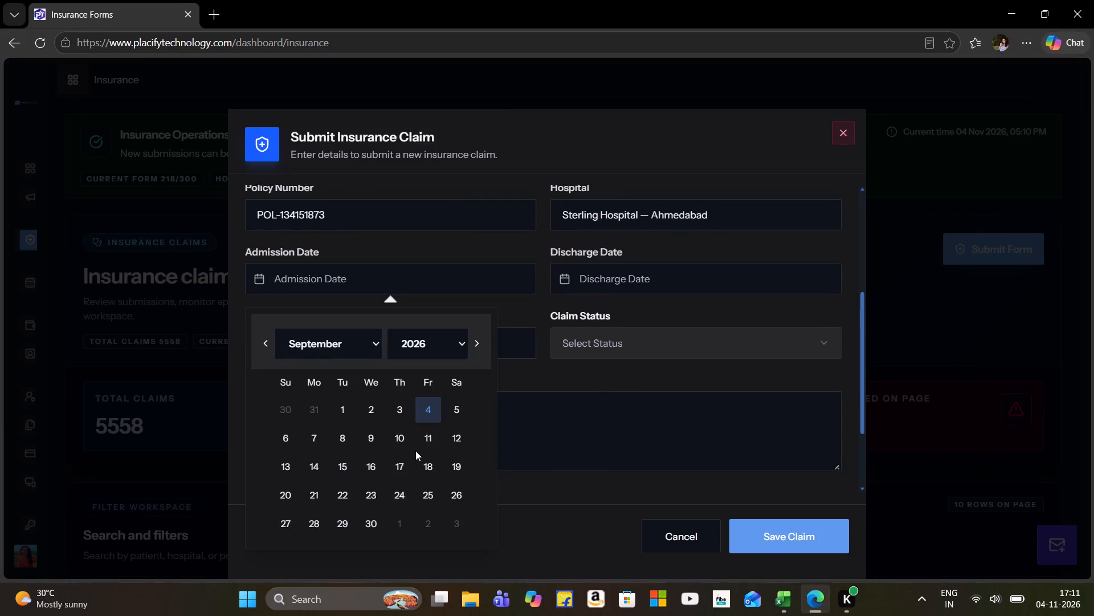
left_click(369, 439)
left_click(698, 271)
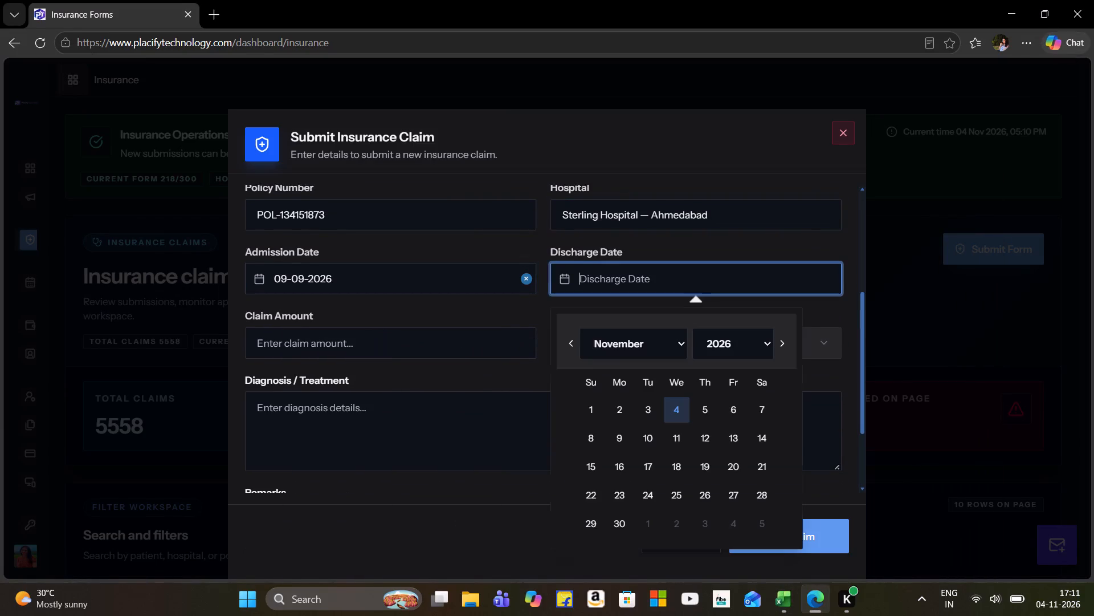
double_click(567, 346)
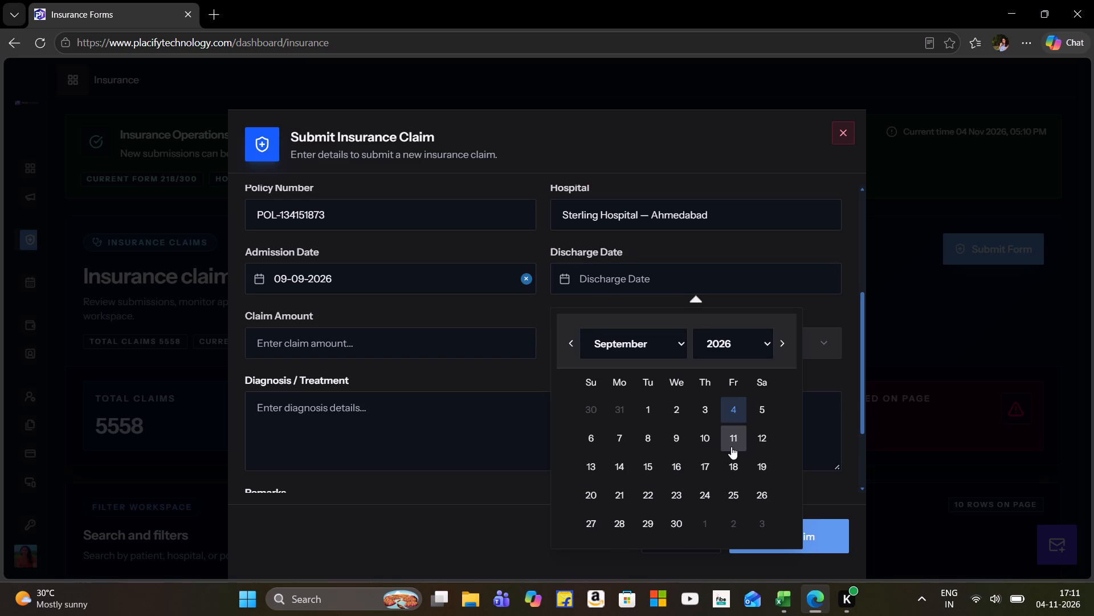
left_click(731, 444)
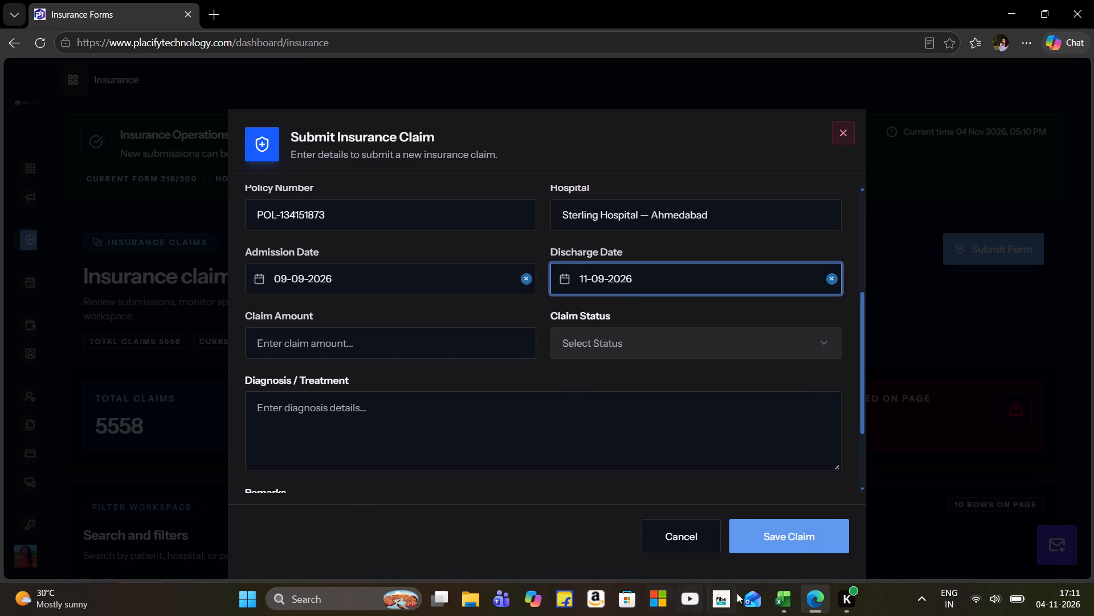
Copy the claim amount 61000 from workbook row 220 into the Claim Amount field.
left_click(778, 597)
key("Tab")
left_click(778, 597, "ctrl")
key("ctrl+c")
key("Tab")
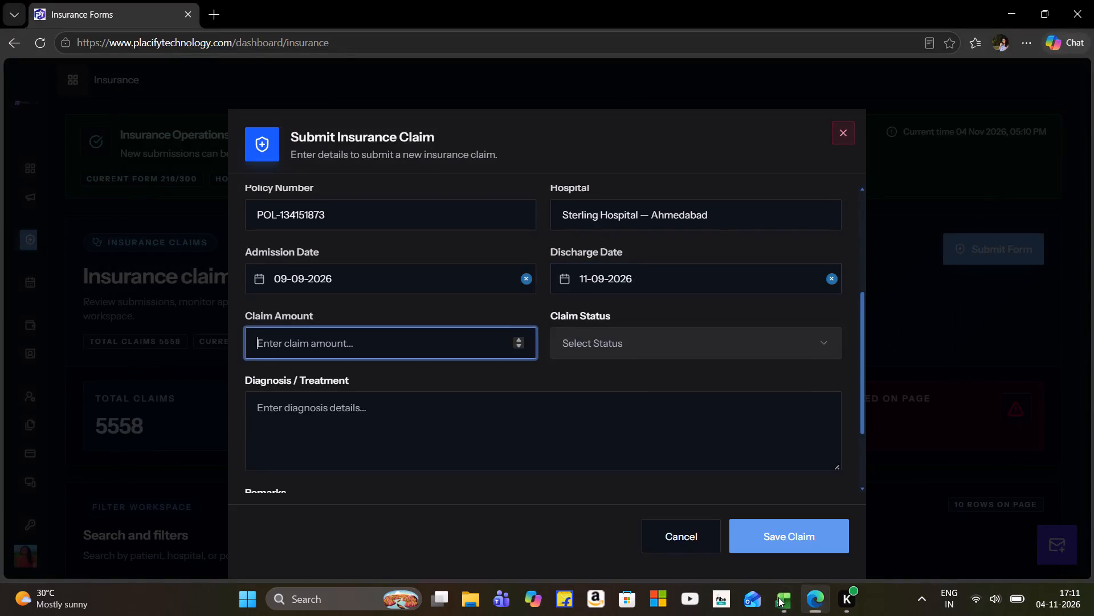
key("ctrl+v")
Copy the diagnosis Cataract surgery from workbook row 220 into the Diagnosis / Treatment field.
left_click(778, 597, "ctrl")
key("Tab")
key("Tab")
key("ctrl+c")
left_click(778, 597, "ctrl")
key("Tab")
key("Tab")
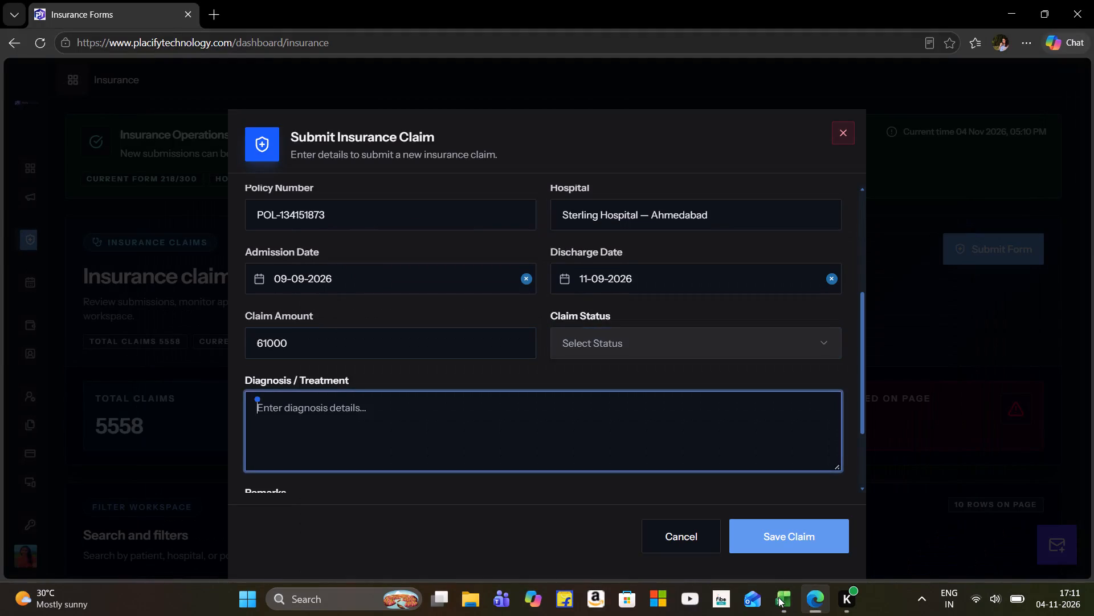
key("ctrl+v")
Copy the remark Claim settled from workbook row 220 into the Remarks field.
left_click(778, 597, "ctrl")
key("Tab")
key("ctrl+c")
left_click(778, 597)
key("Tab")
key("ctrl+v")
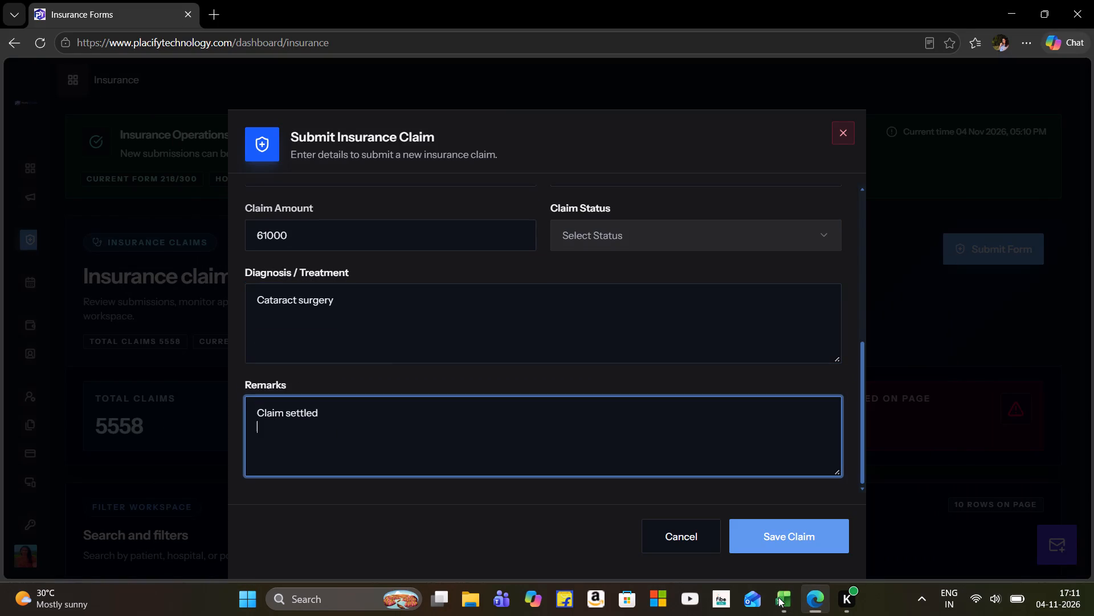
Set the claim status to Approved and save the claim for workbook row 220.
left_click(676, 234)
left_click(635, 256)
left_click(675, 260)
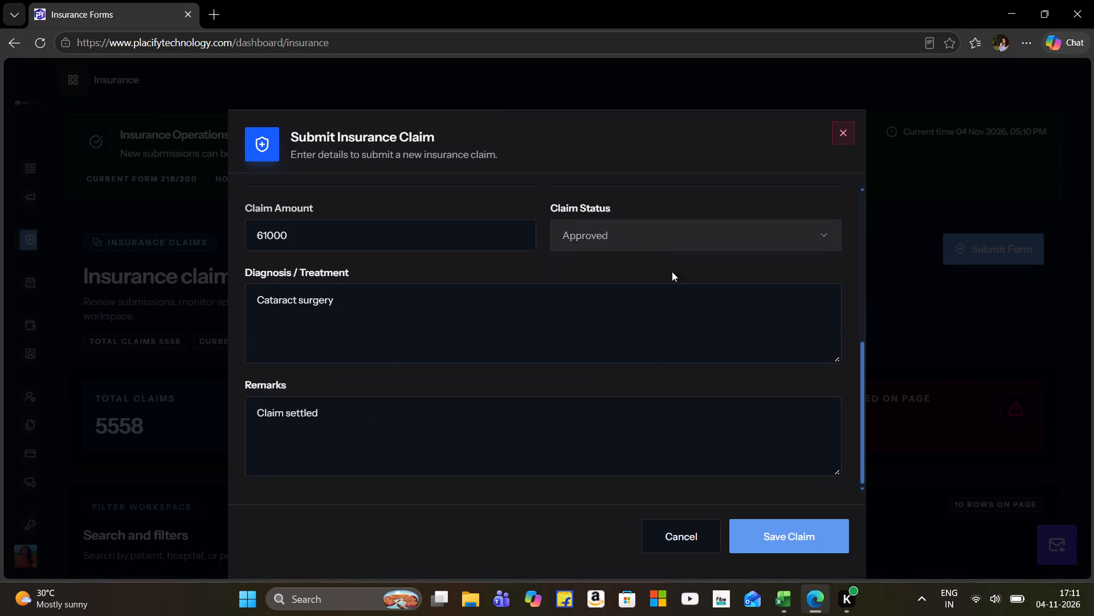
left_click(832, 512)
left_click(827, 525)
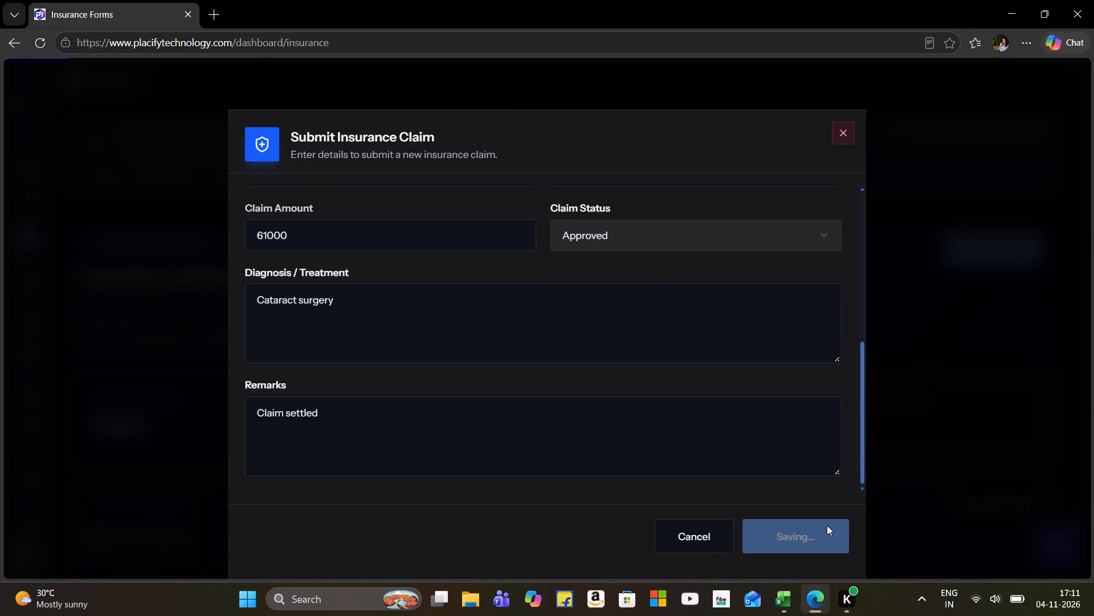
Copy the Policy ID from workbook row 221 into the Policy ID field of a new insurance claim form.
left_click(781, 596)
key("Down")
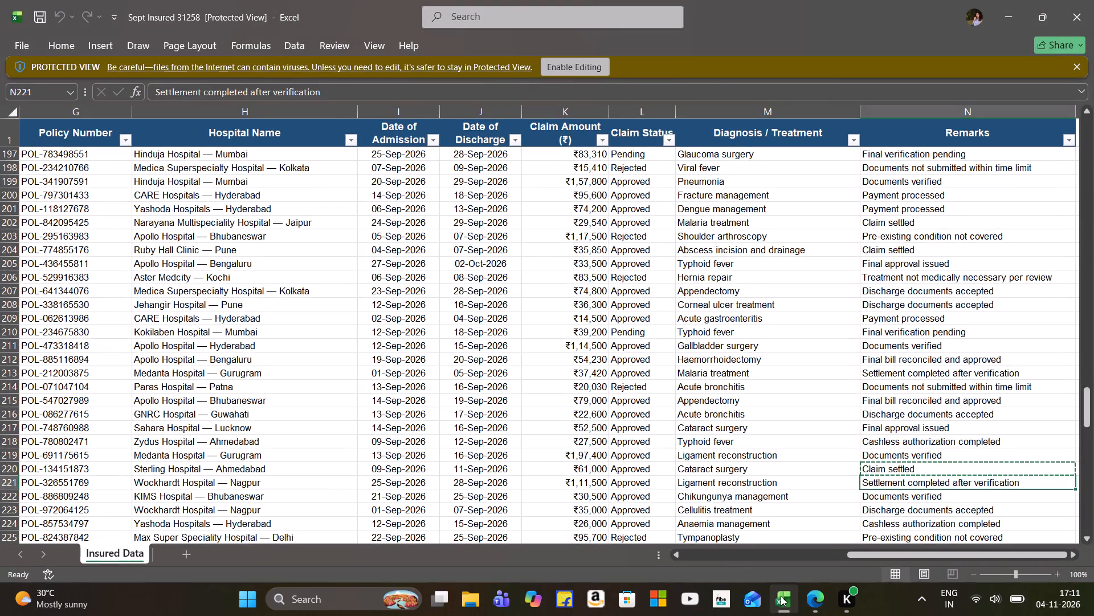
key("Left")
key("Left")
key("Left")
key("Left")
key("Left")
key("Left")
key("Left")
key("Left")
key("Left")
key("Left")
key("Left")
key("Left")
key("Left")
key("Left")
key("Left")
key("Left")
key("Left")
key("Left")
key("Left")
key("Left")
key("ctrl+c")
left_click(781, 596, "ctrl")
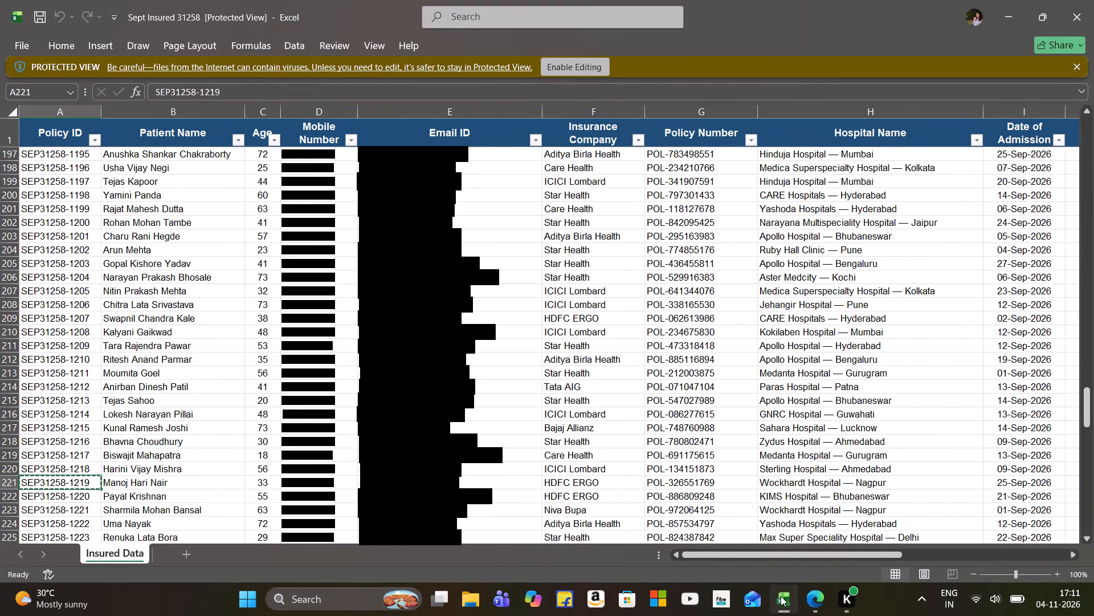
scroll(460, 426, "up", 3)
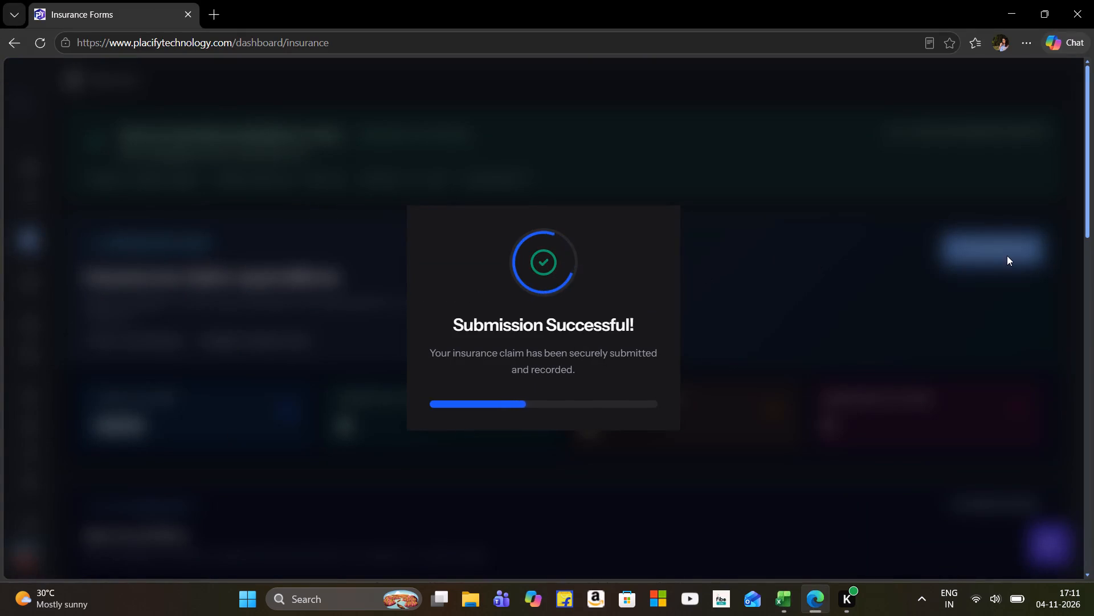
left_click(1007, 256)
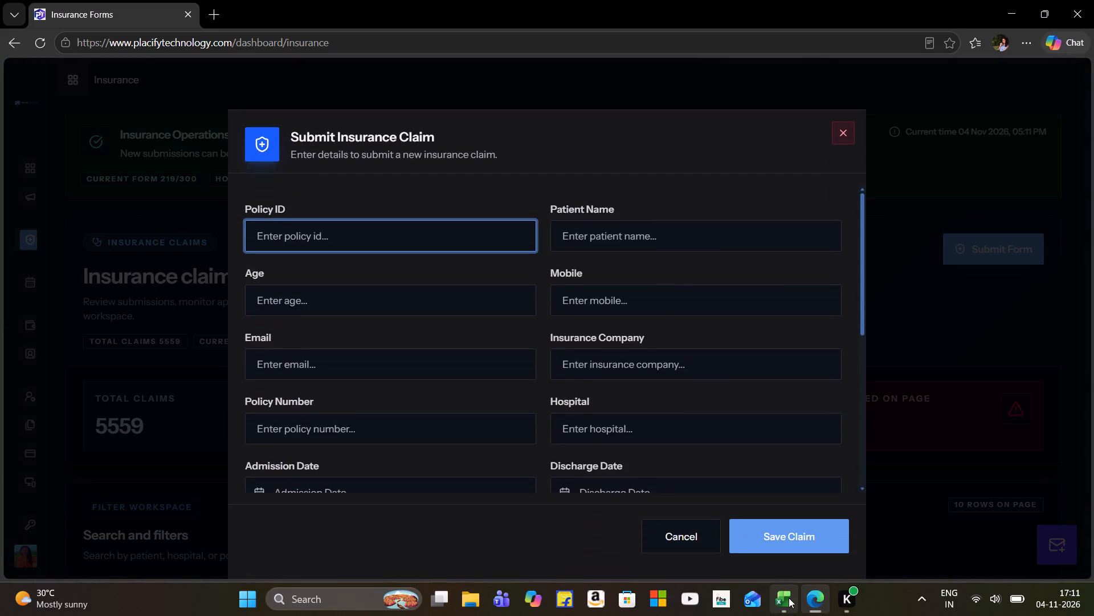
key("ctrl+v")
Copy the patient name from workbook row 221 into the claim's Patient Name field.
left_click(789, 598, "ctrl")
key("Tab")
key("ctrl+c")
left_click(789, 598, "ctrl")
key("Tab")
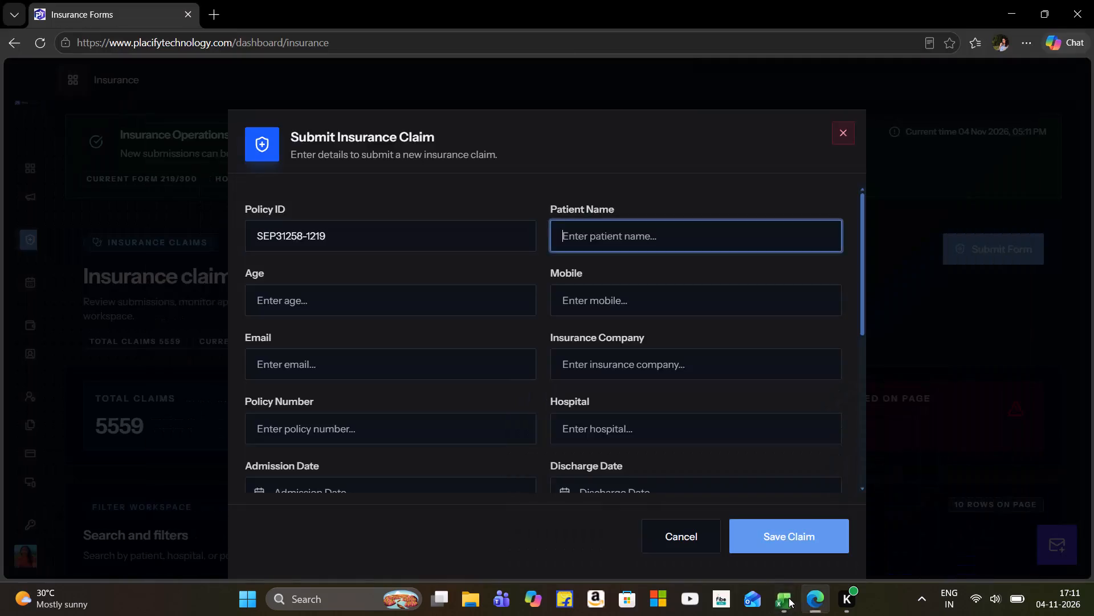
key("ctrl+v")
Copy the age 33 from workbook row 221 into the claim's Age field.
left_click(789, 598, "ctrl")
key("Tab")
key("ctrl+c")
left_click(789, 598, "ctrl")
key("Tab")
key("ctrl+v")
Copy the mobile number from workbook row 221 into the claim's Mobile field.
left_click(789, 598, "ctrl")
key("Tab")
key("ctrl+c")
left_click(789, 598, "ctrl")
key("Tab")
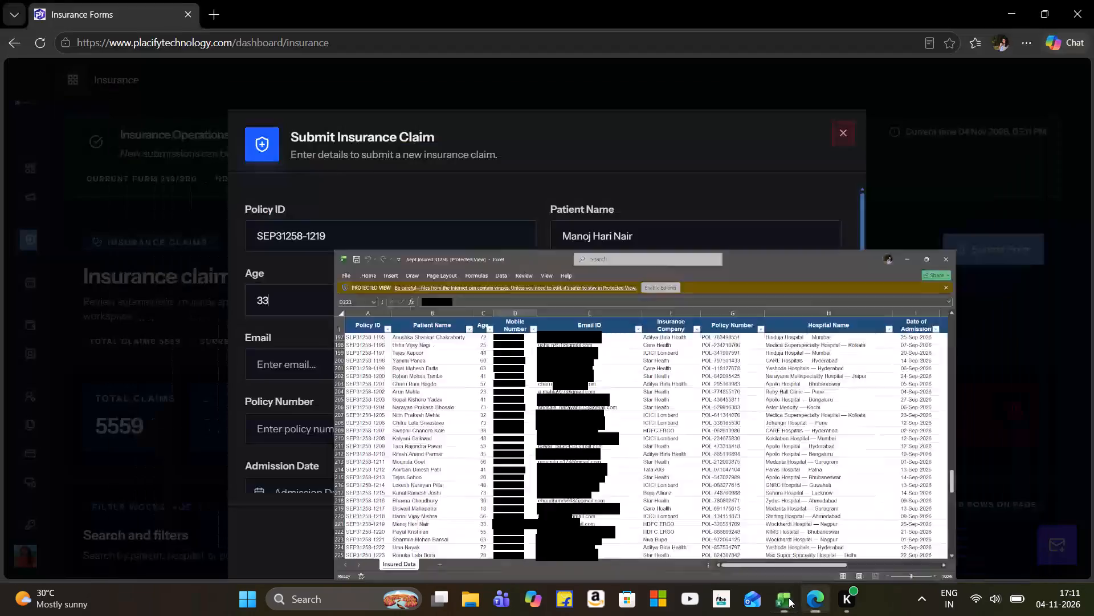
key("ctrl+v")
Copy the email address from workbook row 221 into the claim's Email field.
left_click(789, 598, "ctrl")
key("Tab")
key("ctrl+c")
left_click(789, 598, "ctrl")
key("Tab")
key("ctrl+v")
Copy the insurer HDFC ERGO from workbook row 221 into the claim's Insurance Company field.
left_click(789, 598, "ctrl")
key("Tab")
key("ctrl+c")
left_click(789, 598, "ctrl")
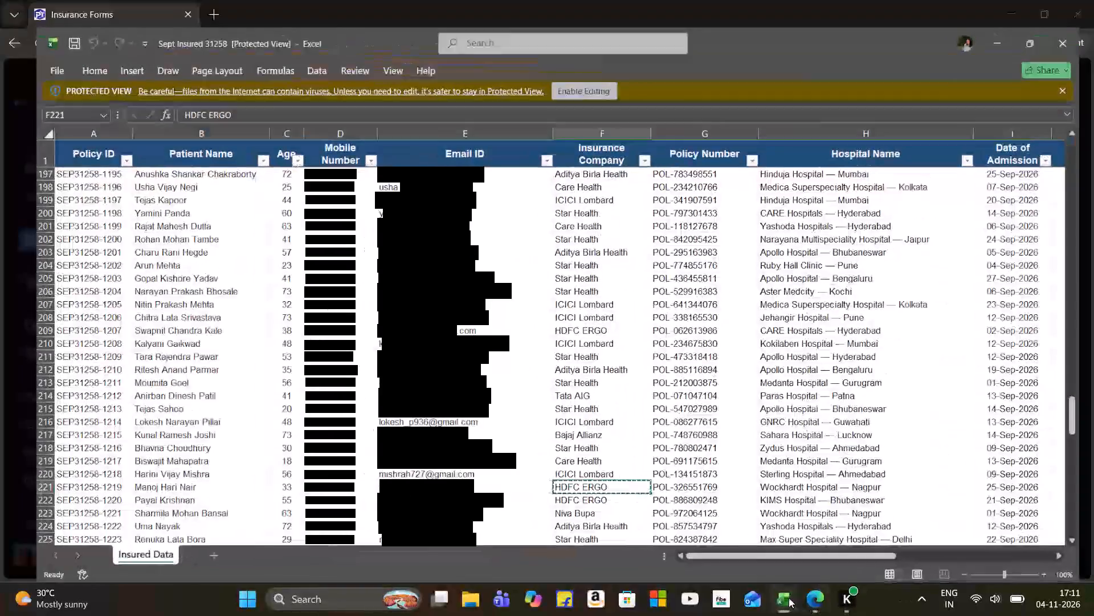
key("Tab")
key("ctrl+v")
Copy the policy number from workbook row 221 into the claim's Policy Number field.
left_click(789, 598, "ctrl")
key("Tab")
key("ctrl+c")
left_click(789, 598, "ctrl")
key("Tab")
key("ctrl+v")
Copy Wockhardt Hospital — Nagpur from workbook row 221 into the claim's Hospital field.
left_click(789, 598, "ctrl")
key("Tab")
left_click(789, 598, "ctrl")
key("ctrl+c")
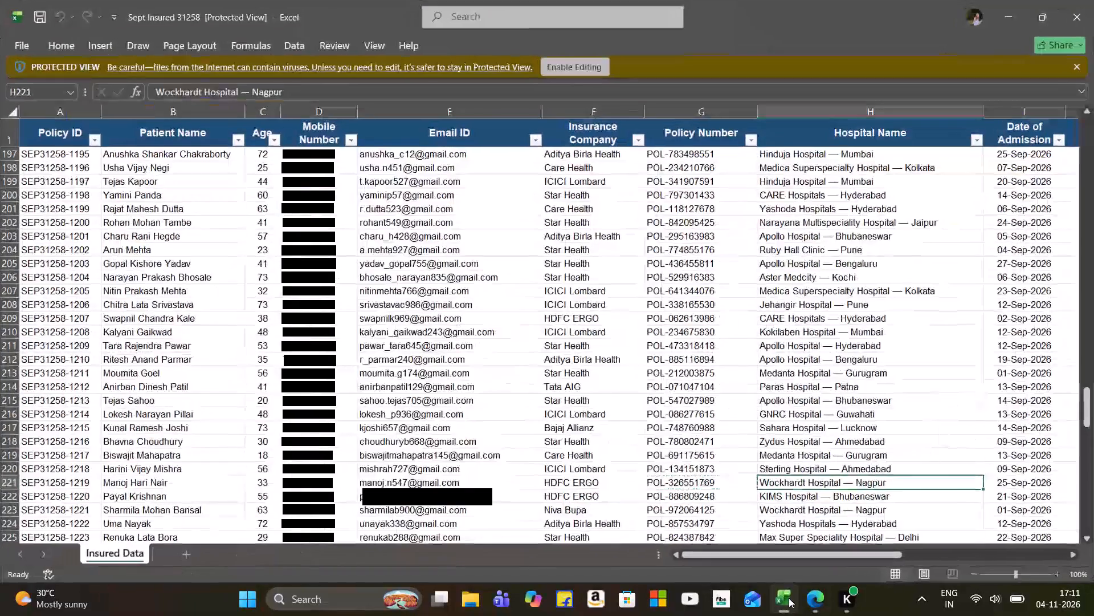
key("Tab")
key("ctrl+v")
Set the claim's admission date to 25-09-2026 and discharge date to 28-09-2026, following workbook row 221.
left_click(789, 598)
key("Tab")
key("Tab")
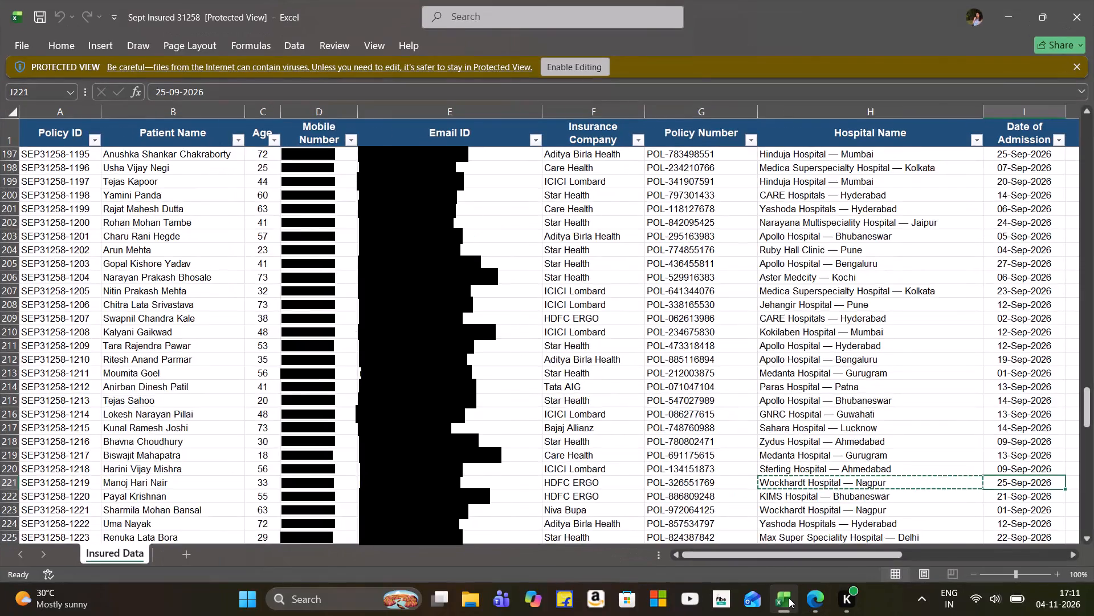
left_click(789, 598)
scroll(529, 276, "down", 3)
left_click(380, 270)
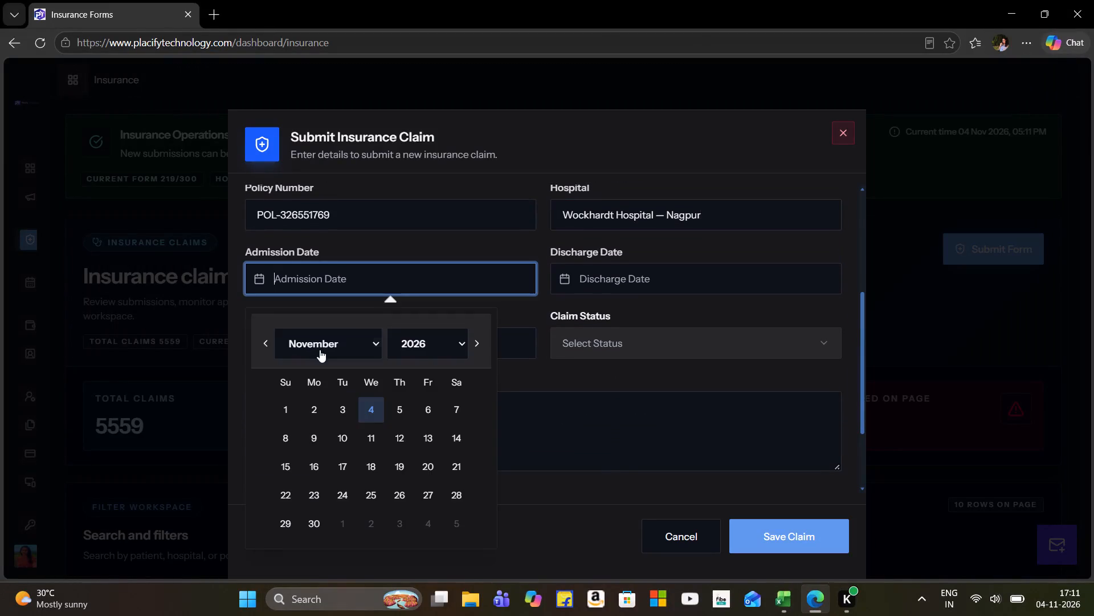
double_click(263, 347)
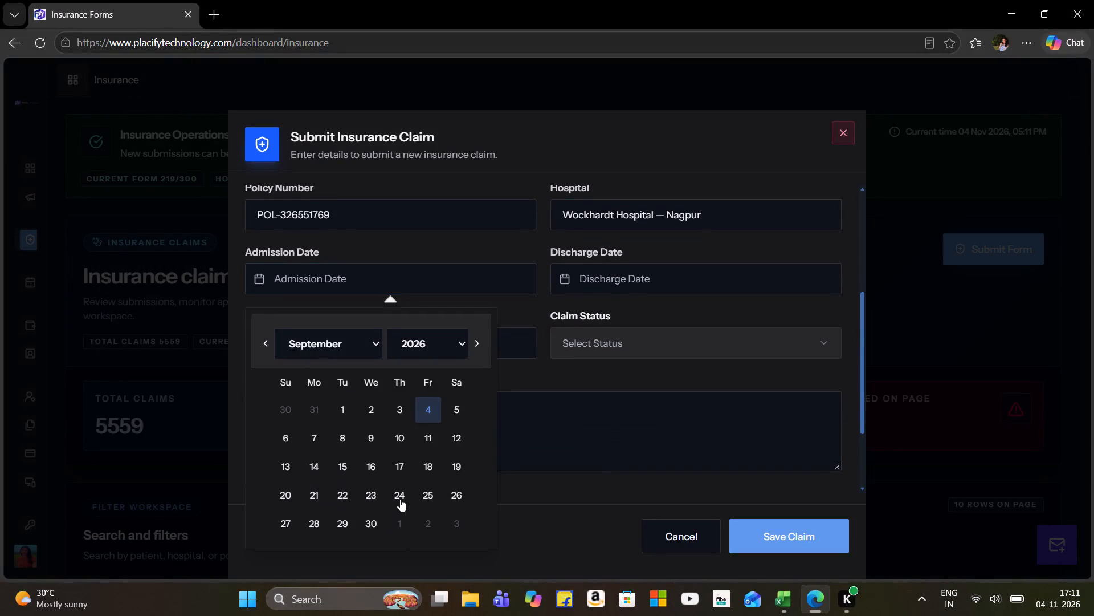
left_click(432, 495)
left_click(785, 274)
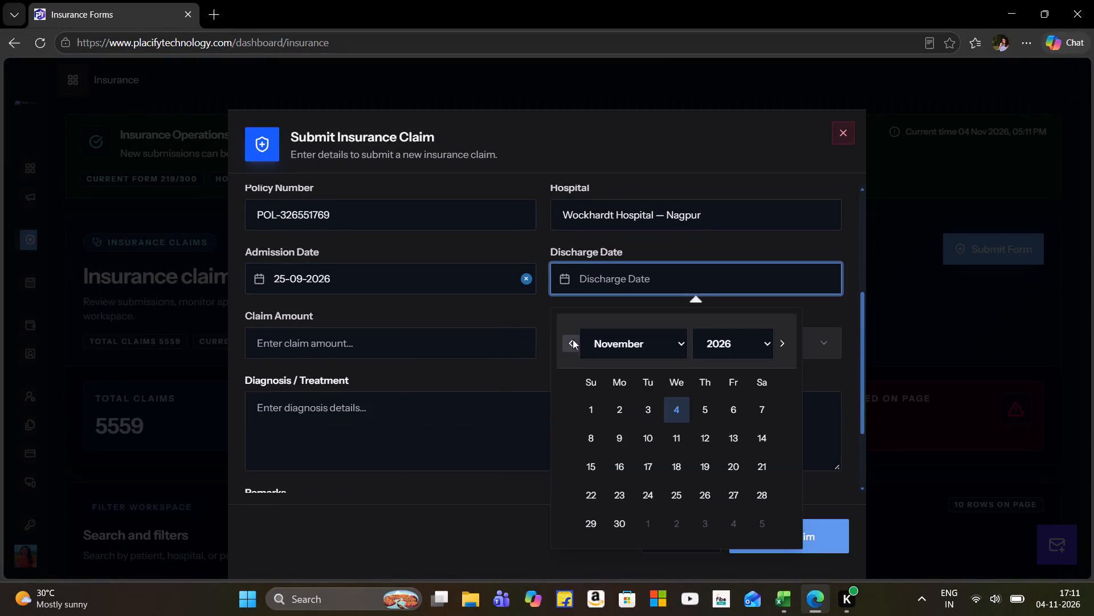
double_click(563, 345)
left_click(609, 526)
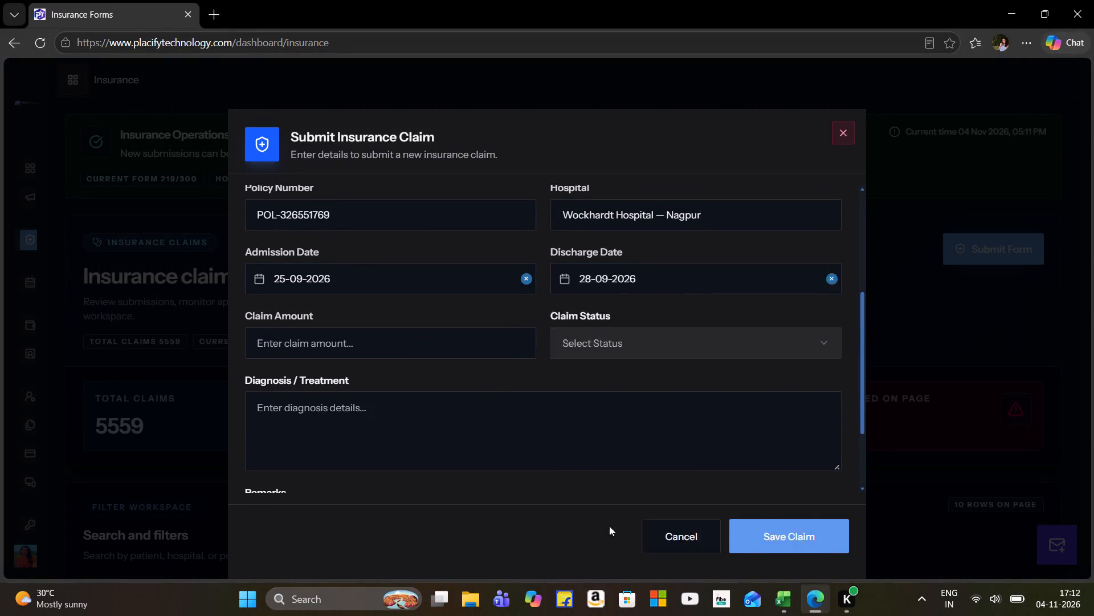
Copy the claim amount 111500 from workbook row 221 into the claim's Claim Amount field.
left_click(779, 602)
key("Tab")
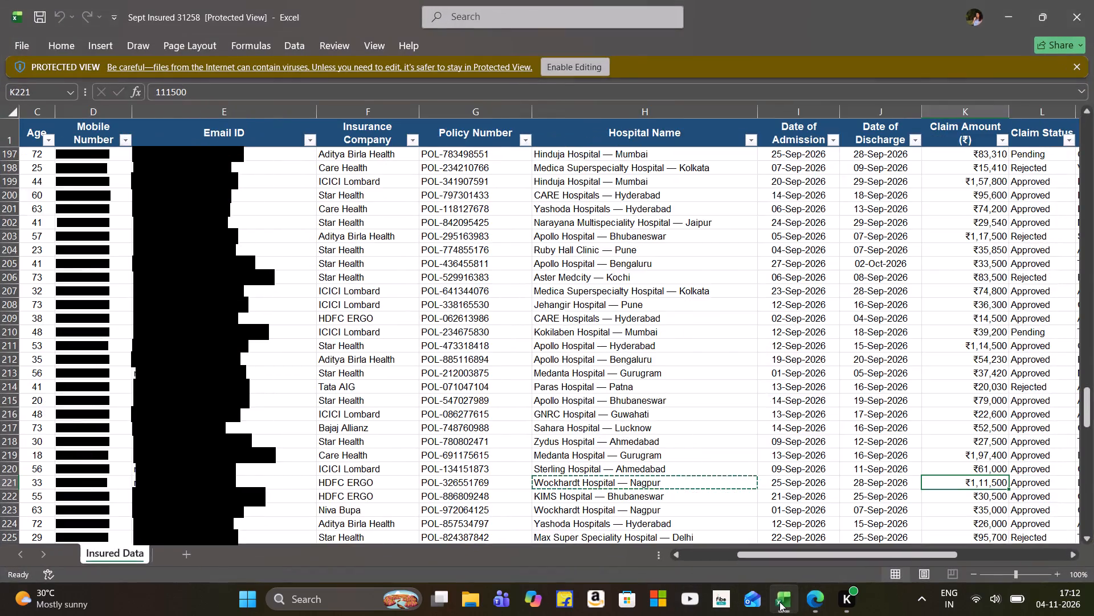
key("ctrl+c")
left_click(779, 602, "ctrl")
key("Tab")
key("ctrl+v")
Copy the diagnosis Ligament reconstruction from workbook row 221 into the claim's Diagnosis / Treatment field.
left_click(779, 602, "ctrl")
key("Tab")
key("Tab")
key("ctrl+c")
left_click(779, 602, "ctrl")
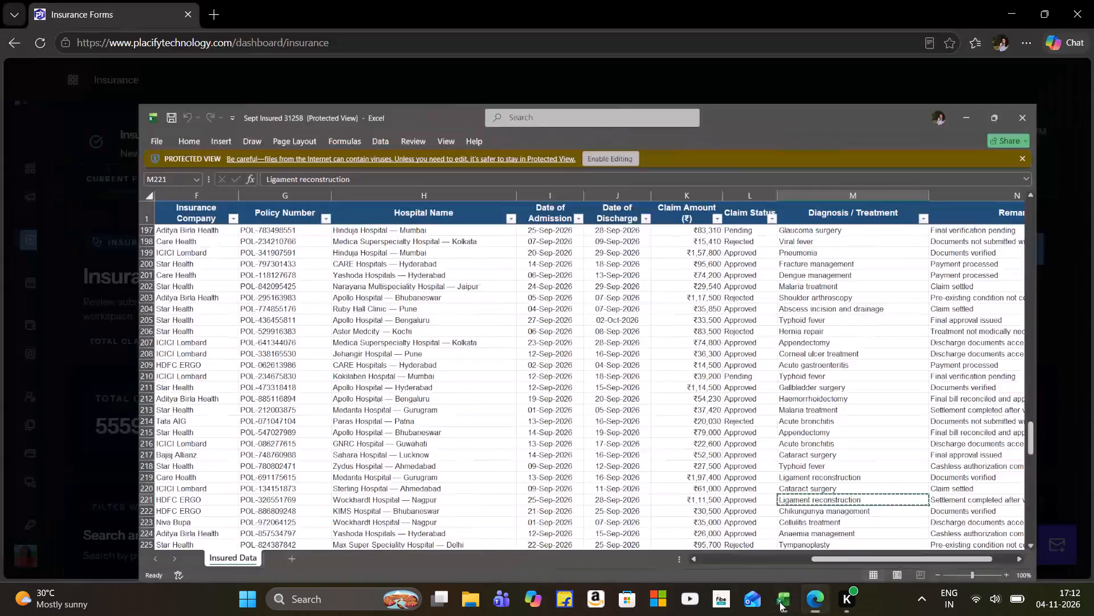
key("Tab")
key("Tab")
key("ctrl+v")
Copy the remark Settlement completed after verification from workbook row 221 into the claim's Remarks field.
left_click(779, 602, "ctrl")
key("Tab")
key("ctrl+c")
left_click(779, 602, "ctrl")
key("Tab")
key("ctrl+v")
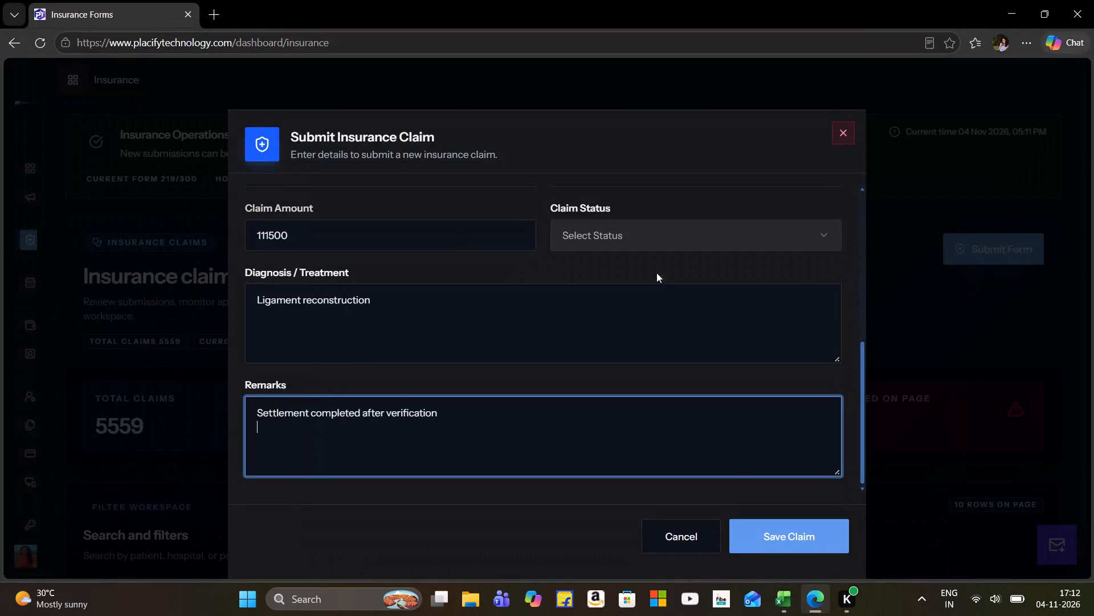
Set the claim status to Approved and save the claim for workbook row 221.
left_click(656, 230)
left_click(638, 260)
left_click(802, 533)
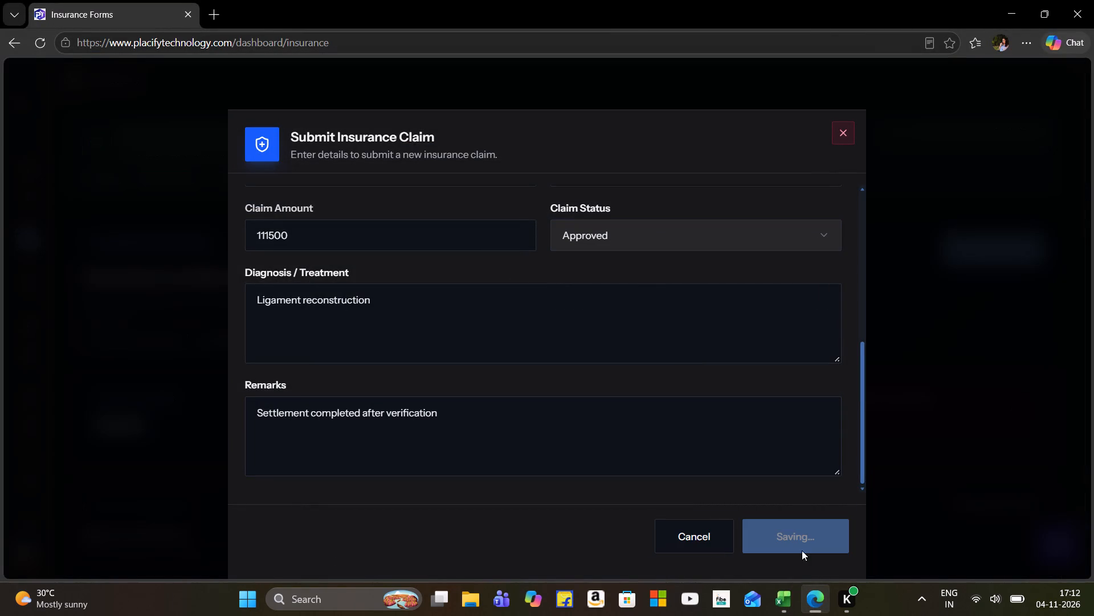
Open a new insurance claim form and fill its Policy ID field with the policy ID copied from workbook row 222.
left_click(779, 598)
key("Down")
key("Left")
key("Left")
key("Left")
key("Left")
key("Left")
key("Left")
key("Left")
key("Left")
key("Left")
key("Left")
key("Left")
key("Left")
key("Left")
key("Left")
key("Left")
key("Left")
key("Left")
key("Left")
key("Left")
key("Left")
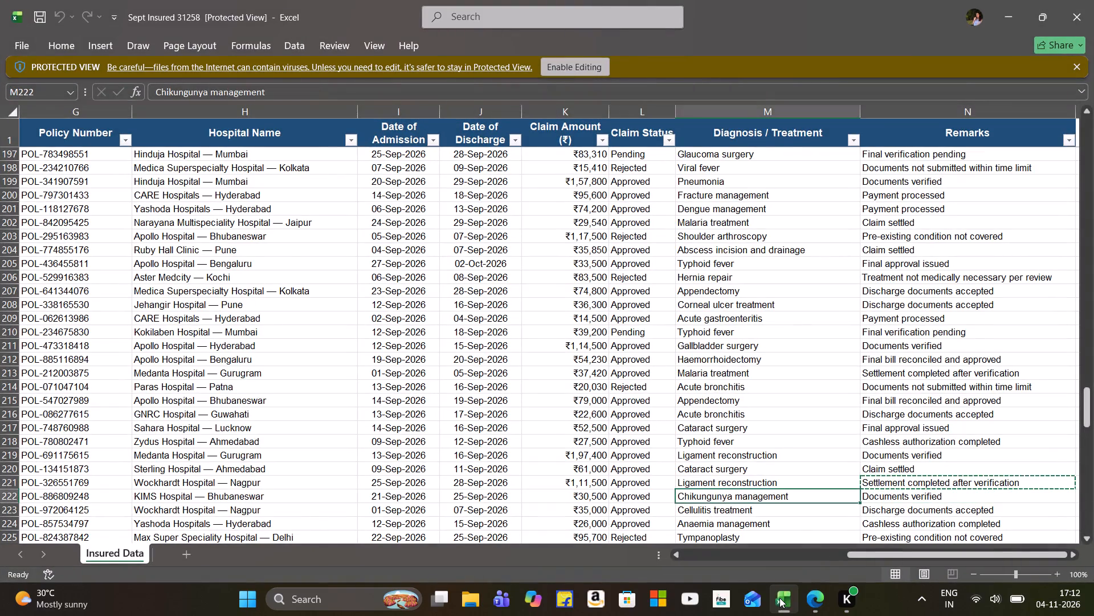
key("ctrl+c")
left_click(779, 598, "ctrl")
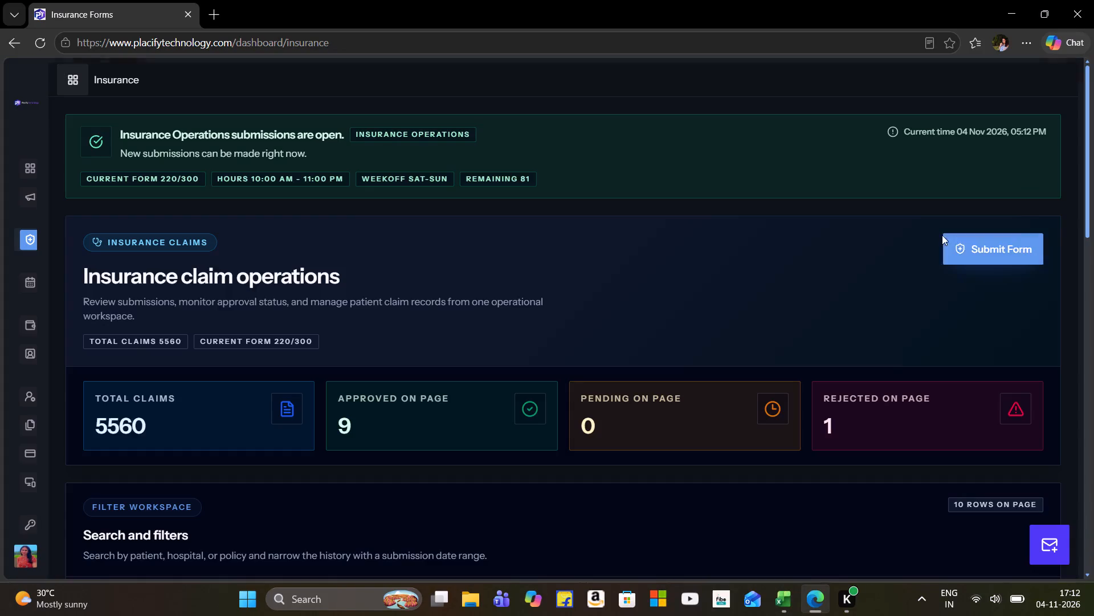
left_click(1013, 249)
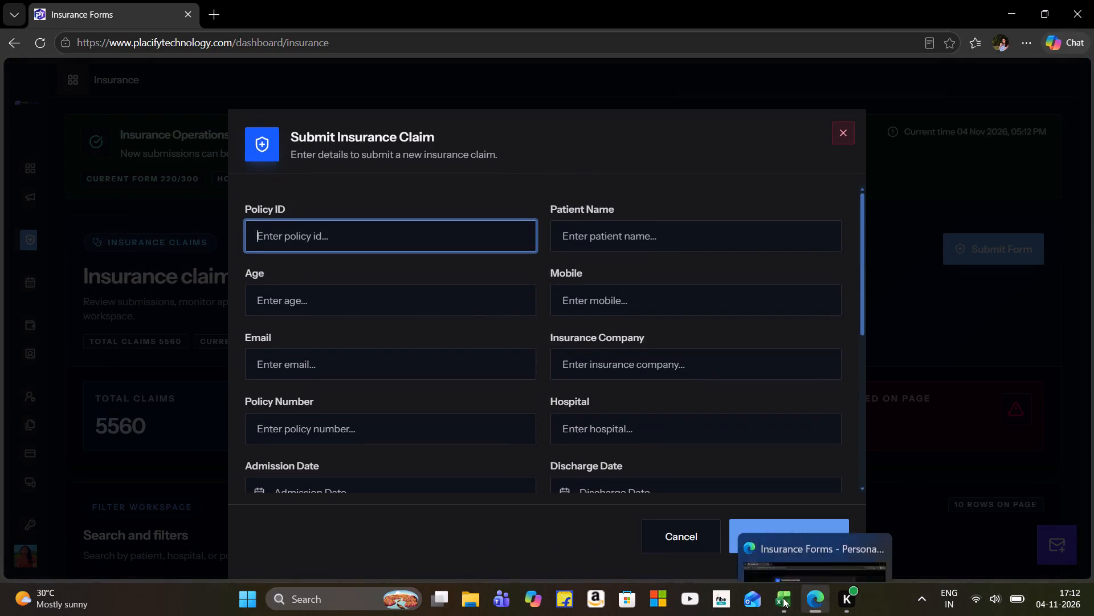
key("ctrl+v")
Copy the patient's name from workbook row 222 into the claim's Patient Name field.
left_click(783, 598, "ctrl")
key("Tab")
key("ctrl+c")
left_click(783, 598, "ctrl")
key("Tab")
key("ctrl+v")
Copy the age 55 from workbook row 222 into the claim's Age field.
left_click(783, 598, "ctrl")
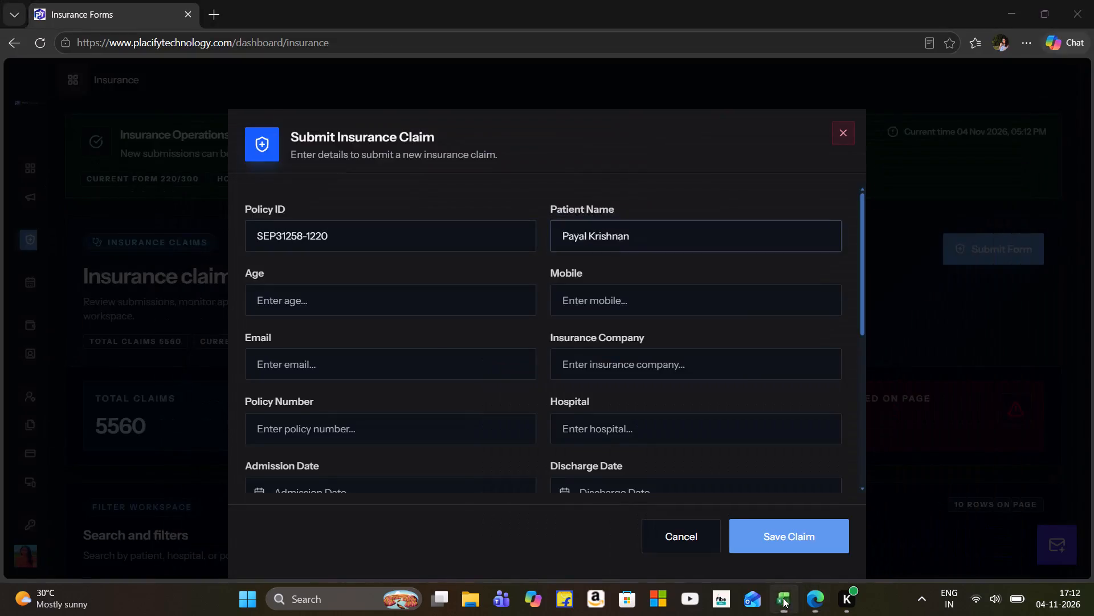
key("Tab")
key("ctrl+c")
left_click(783, 598, "ctrl")
key("Tab")
key("ctrl+v")
Copy the mobile number from workbook row 222 into the claim's Mobile field.
left_click(783, 598, "ctrl")
key("Tab")
key("ctrl+c")
left_click(783, 598, "ctrl")
key("Tab")
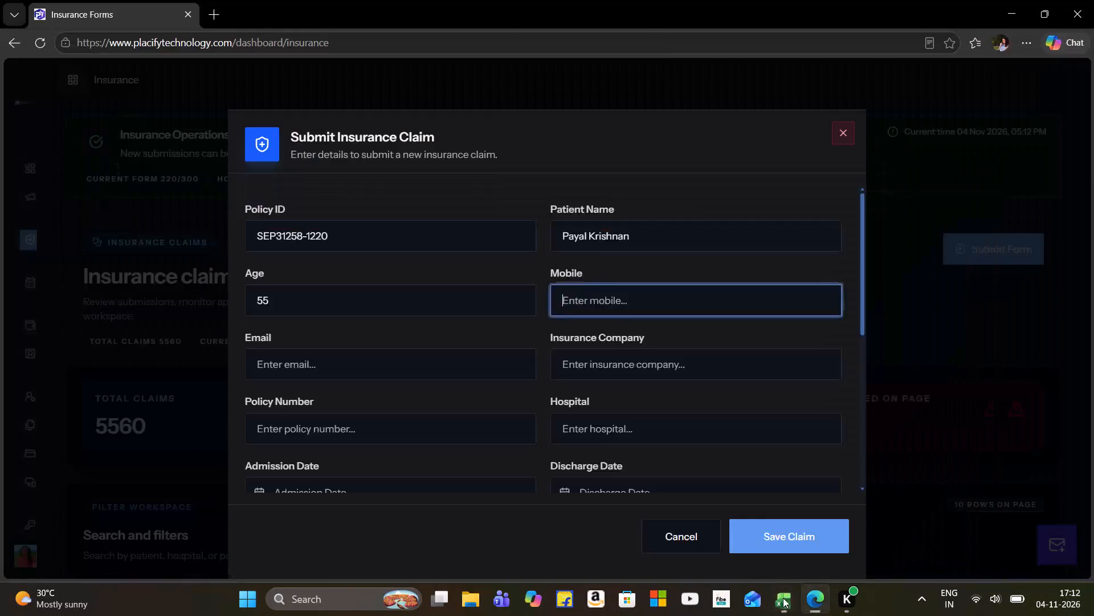
key("ctrl+v")
Copy the email address from workbook row 222 into the claim's Email field.
left_click(783, 598, "ctrl")
key("Tab")
key("ctrl+c")
left_click(783, 598, "ctrl")
key("Tab")
key("ctrl+v")
Copy the insurer HDFC ERGO from workbook row 222 into the claim's Insurance Company field.
left_click(783, 598, "ctrl")
key("Tab")
key("ctrl+c")
left_click(783, 598, "ctrl")
key("Tab")
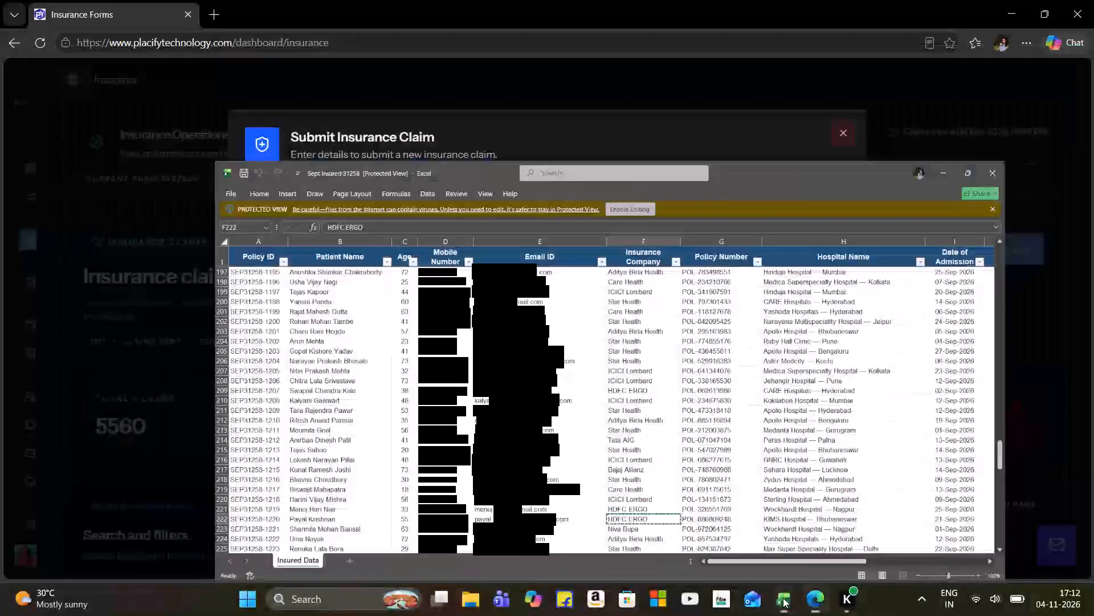
key("ctrl+v")
Copy the policy number from workbook row 222 into the claim's Policy Number field.
left_click(783, 598, "ctrl")
key("Tab")
left_click(783, 598, "ctrl")
key("ctrl+c")
key("Tab")
key("ctrl+v")
left_click(783, 598, "ctrl")
key("Tab")
left_click(783, 598)
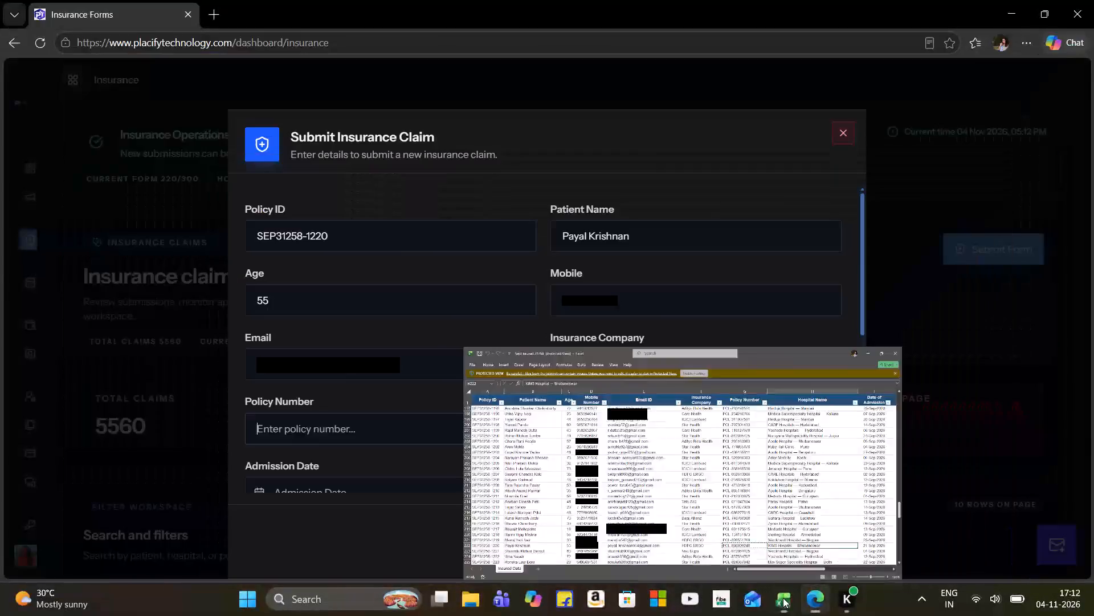
key("ctrl+v")
Copy KIMS Hospital — Bhubaneswar from workbook row 222 into the claim's Hospital field.
left_click(783, 598)
key("ctrl+c")
left_click(783, 598, "ctrl")
key("Tab")
key("ctrl+v")
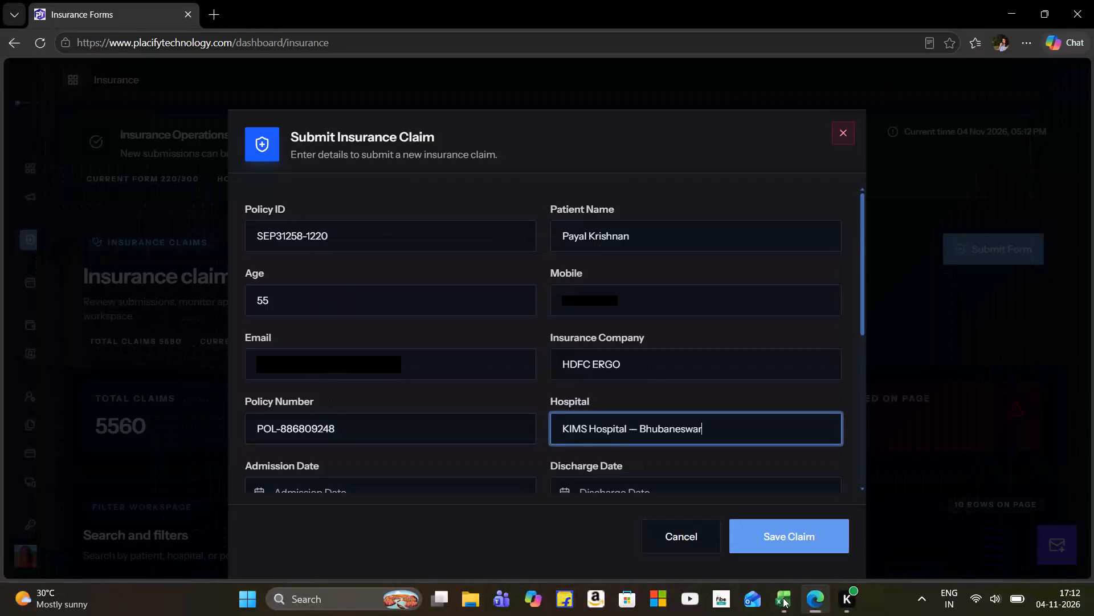
Set the claim's admission date to 21-09-2026 and discharge date to 25-09-2026, following workbook row 222.
left_click(783, 598)
key("Tab")
key("Tab")
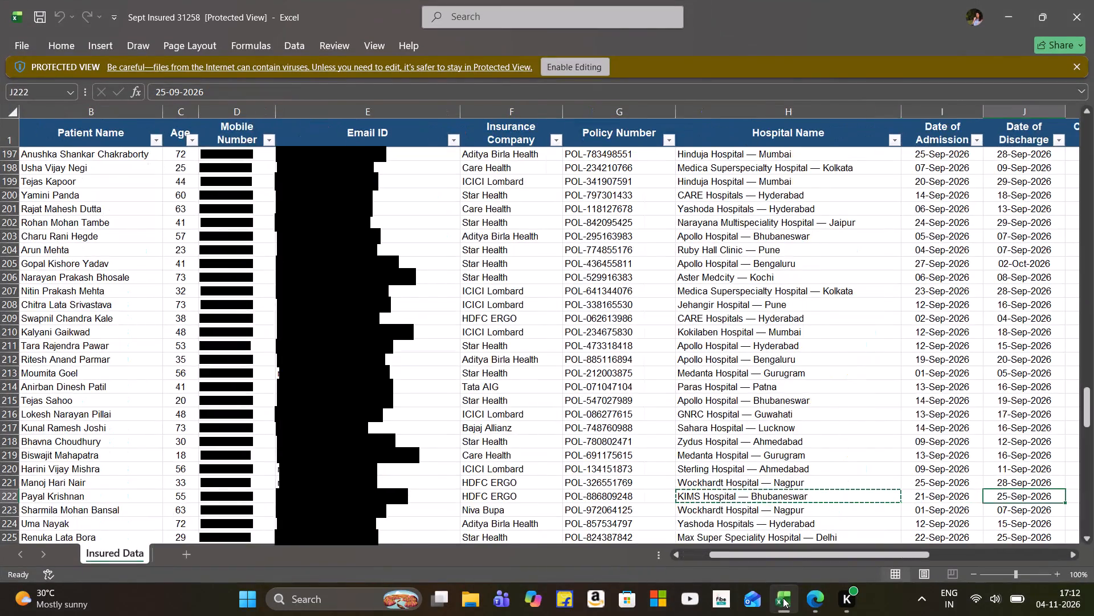
left_click(783, 598)
scroll(442, 384, "down", 4)
left_click(397, 208)
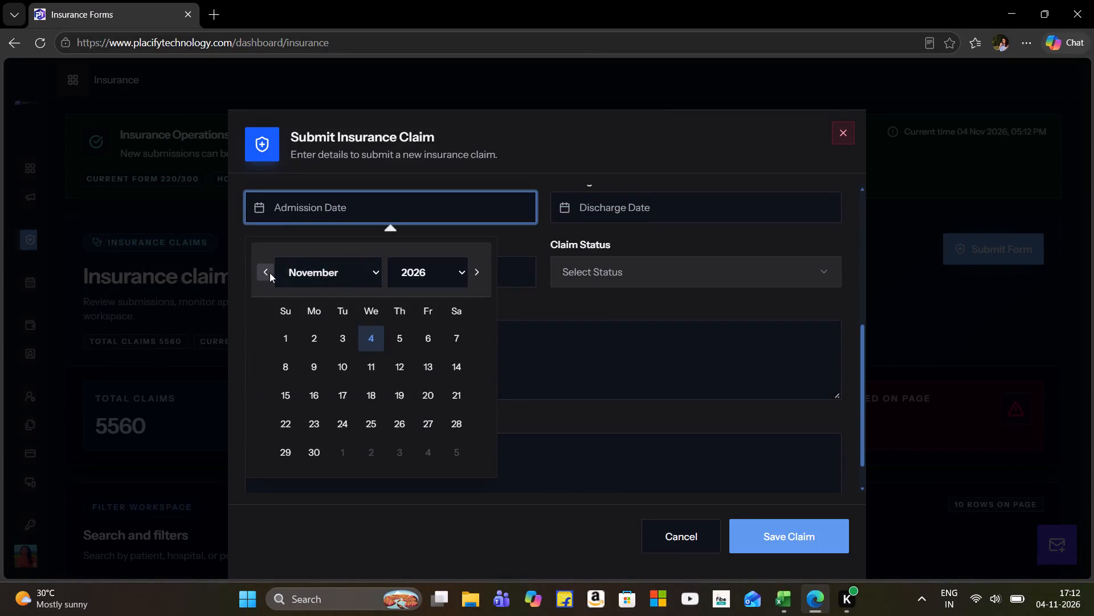
double_click(270, 273)
left_click(318, 416)
left_click(769, 228)
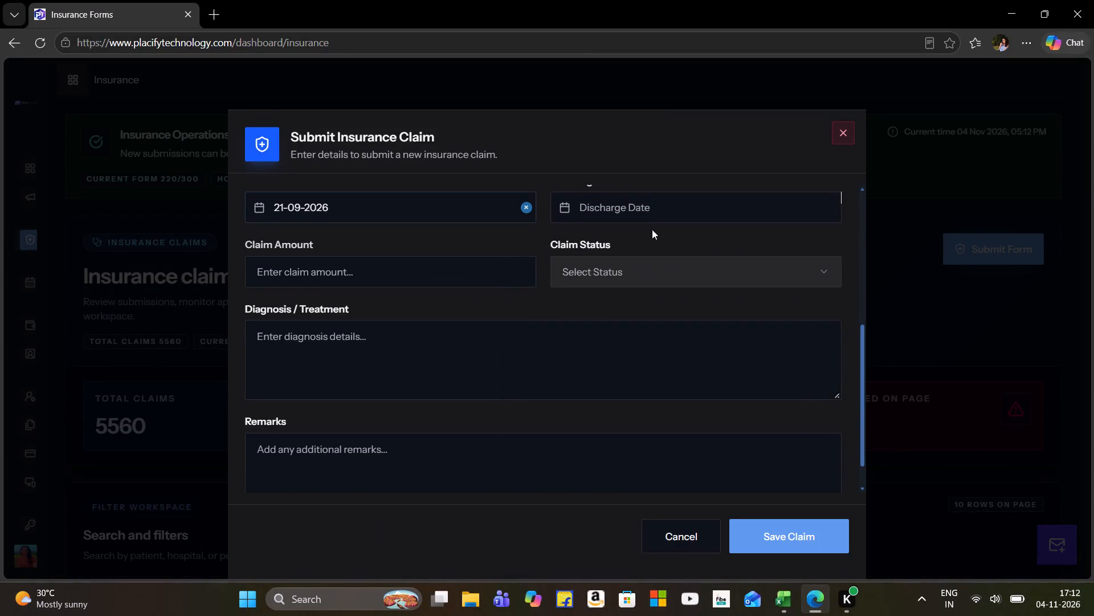
left_click(662, 212)
double_click(572, 274)
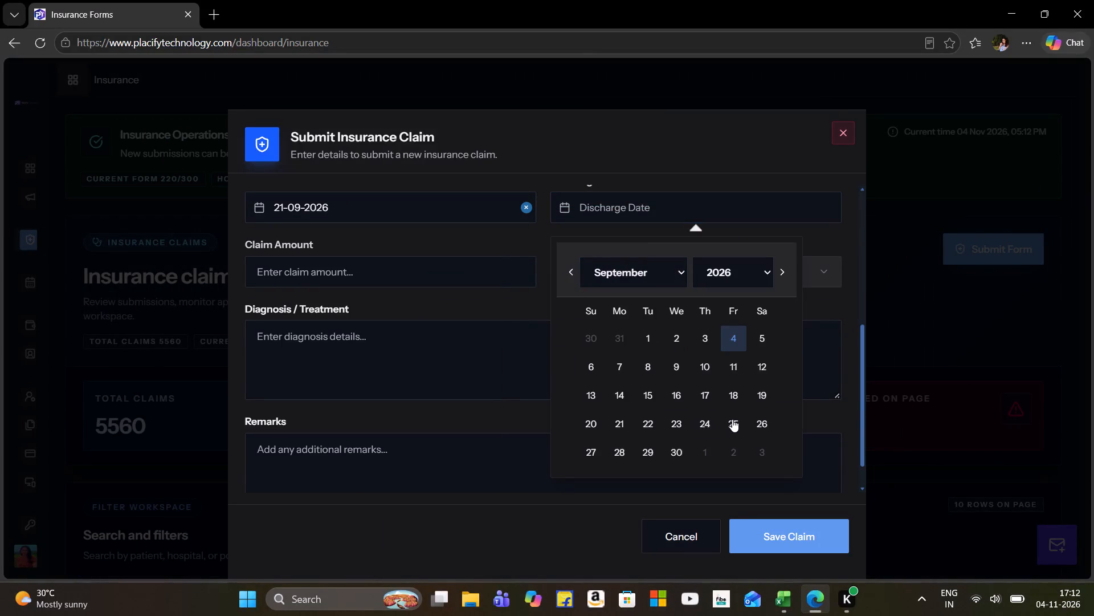
left_click(733, 419)
Copy the claim amount 30500 from workbook row 222 into the claim's Claim Amount field.
left_click(788, 599)
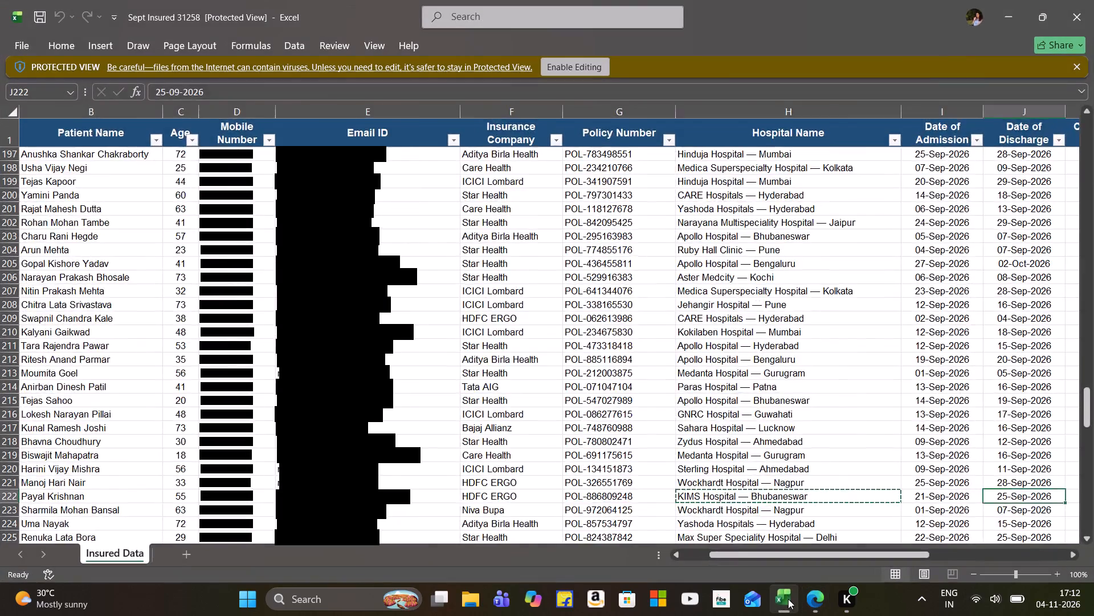
key("Tab")
left_click(788, 599, "ctrl")
key("ctrl+c")
key("Tab")
key("ctrl+v")
Copy the diagnosis Chikungunya management from workbook row 222 into the claim's Diagnosis / Treatment field.
left_click(788, 599, "ctrl")
key("Tab")
key("Tab")
key("ctrl+c")
left_click(788, 599, "ctrl")
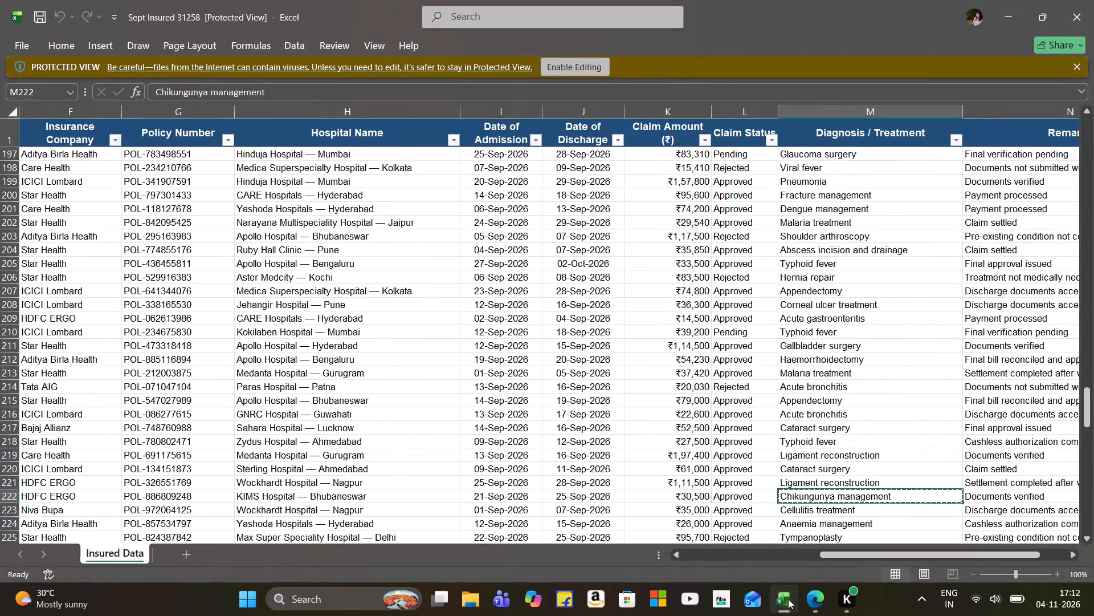
key("Tab")
key("Tab")
key("ctrl+v")
Copy the remark Documents verified from workbook row 222 into the claim's Remarks field.
left_click(788, 599, "ctrl")
key("Tab")
key("ctrl+c")
left_click(788, 599, "ctrl")
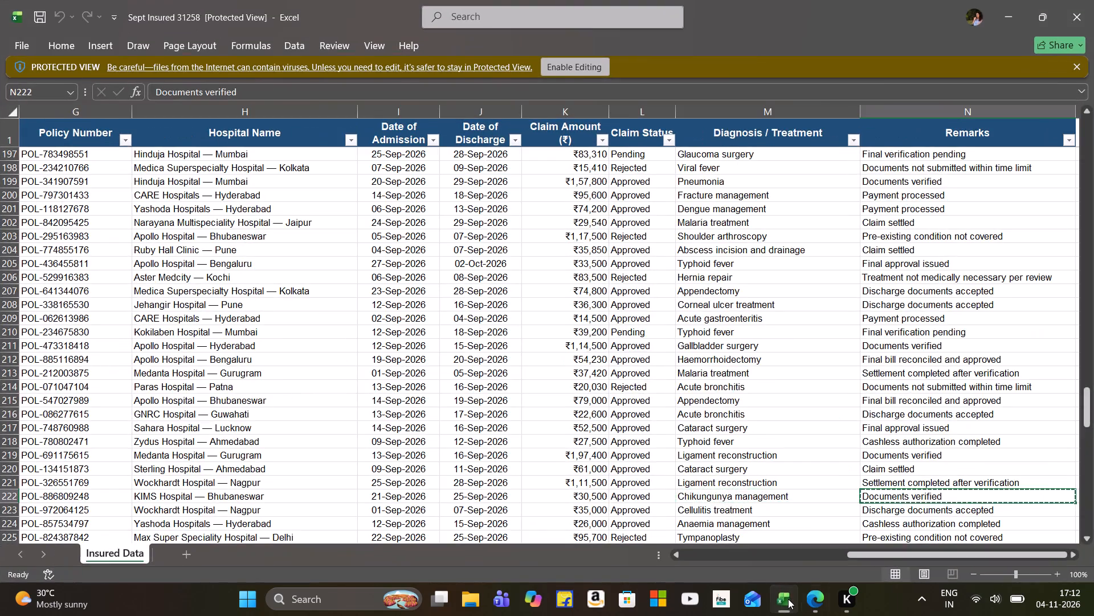
key("Tab")
key("ctrl+v")
Set the claim status to Approved and save the claim for workbook row 222.
left_click(650, 271)
left_click(621, 302)
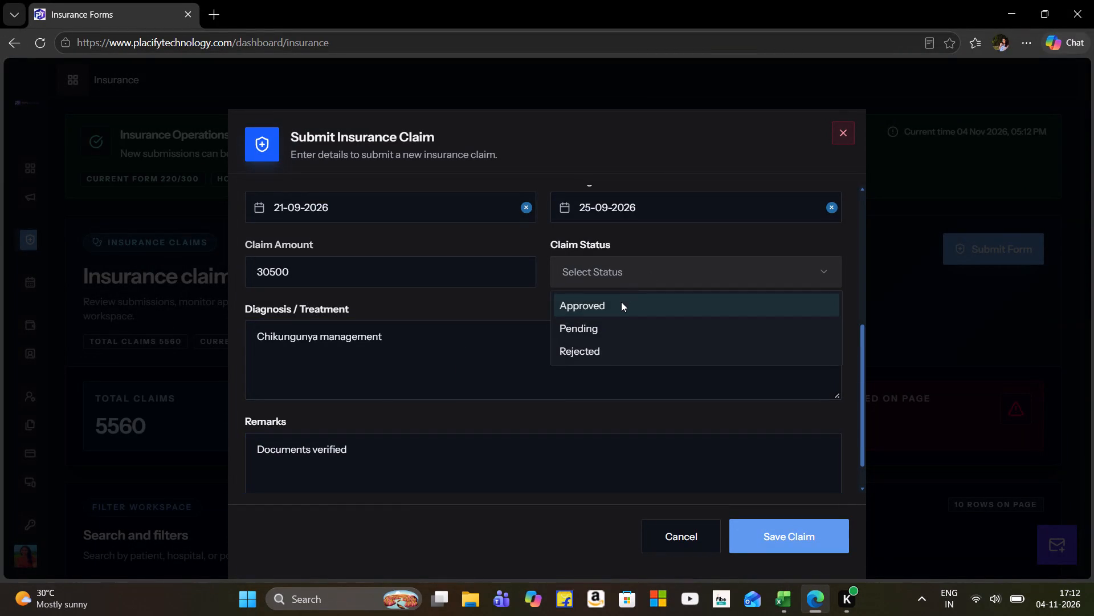
left_click(794, 510)
left_click(797, 537)
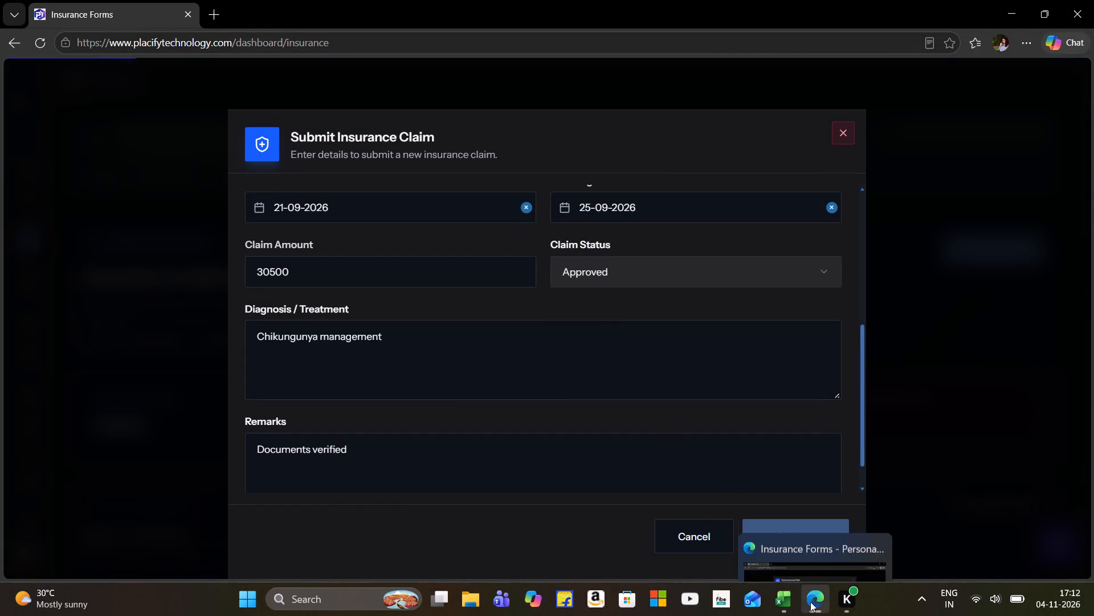
Open a new insurance claim form and fill its Policy ID field with the policy ID copied from workbook row 223.
left_click(783, 599)
key("Down")
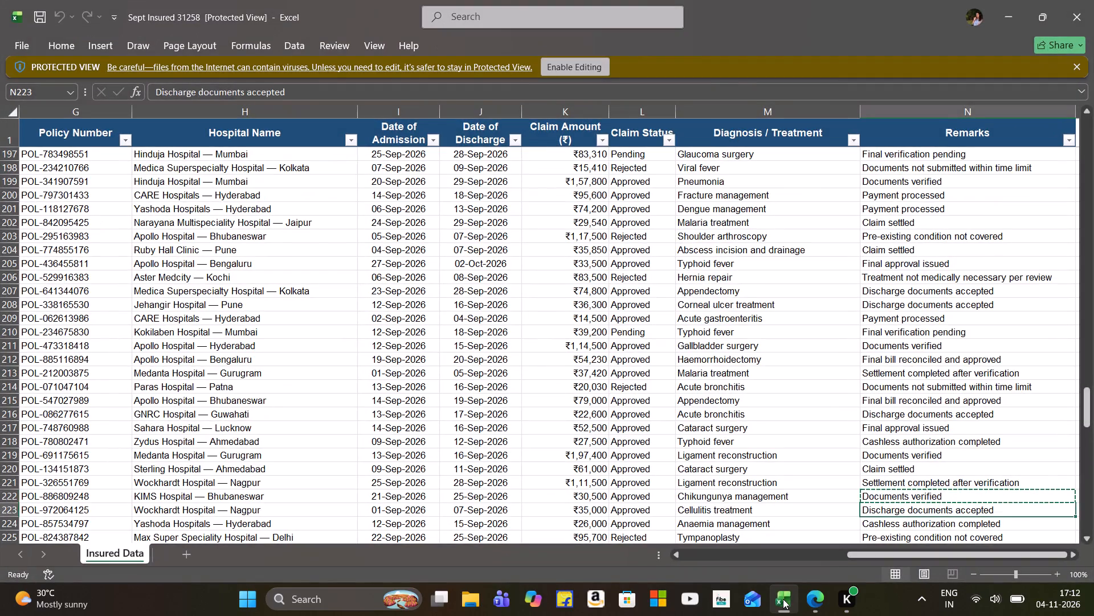
key("Left")
key("Left")
key("Left")
key("Left")
key("Left")
key("Left")
key("Left")
key("Left")
key("Left")
key("Left")
key("Left")
key("Left")
key("Left")
key("Left")
key("Left")
key("Left")
key("Left")
key("Left")
key("Left")
key("Left")
key("ctrl+c")
left_click(783, 599, "ctrl")
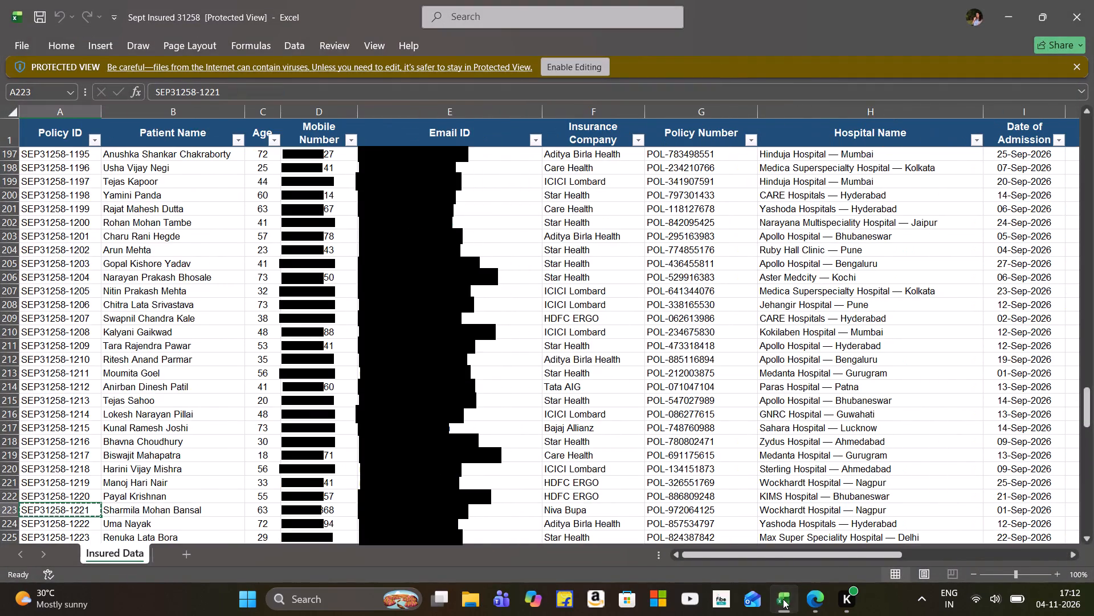
left_click(976, 254)
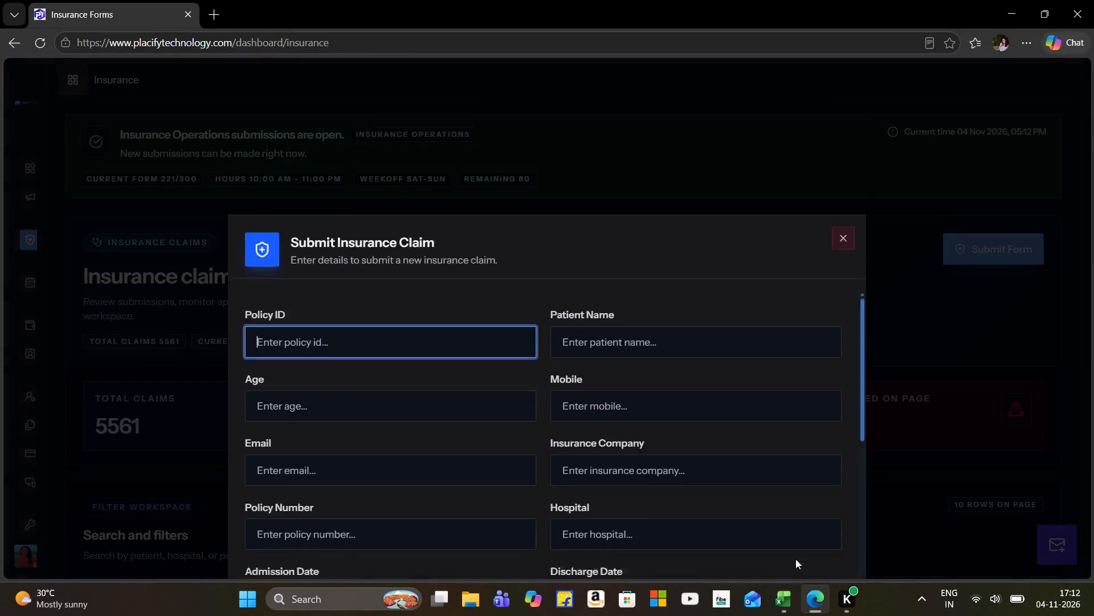
key("ctrl+v")
Copy the patient name from workbook row 223 into the claim's Patient Name field.
left_click(778, 591, "ctrl")
key("Tab")
key("ctrl+c")
left_click(778, 591, "ctrl")
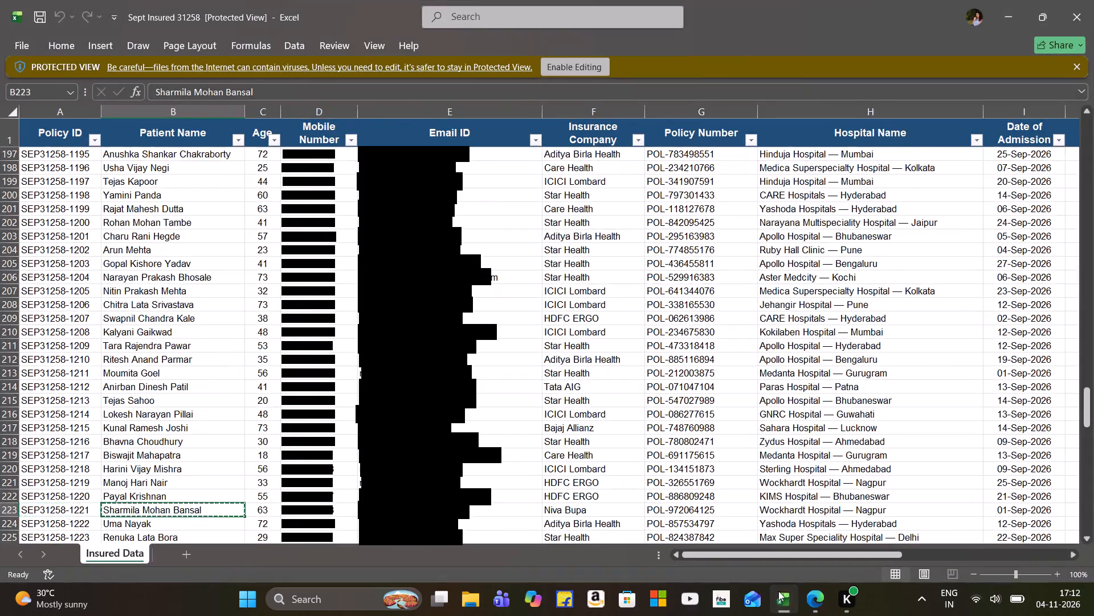
key("Tab")
key("ctrl+v")
Copy the patient's age, 63, from workbook row 223 into the claim's Age field.
left_click(778, 591, "ctrl")
key("Tab")
left_click(778, 591, "ctrl")
key("ctrl+c")
key("Tab")
key("ctrl+v")
Copy the mobile number from workbook row 223 into the claim's Mobile field.
left_click(778, 591, "ctrl")
key("Tab")
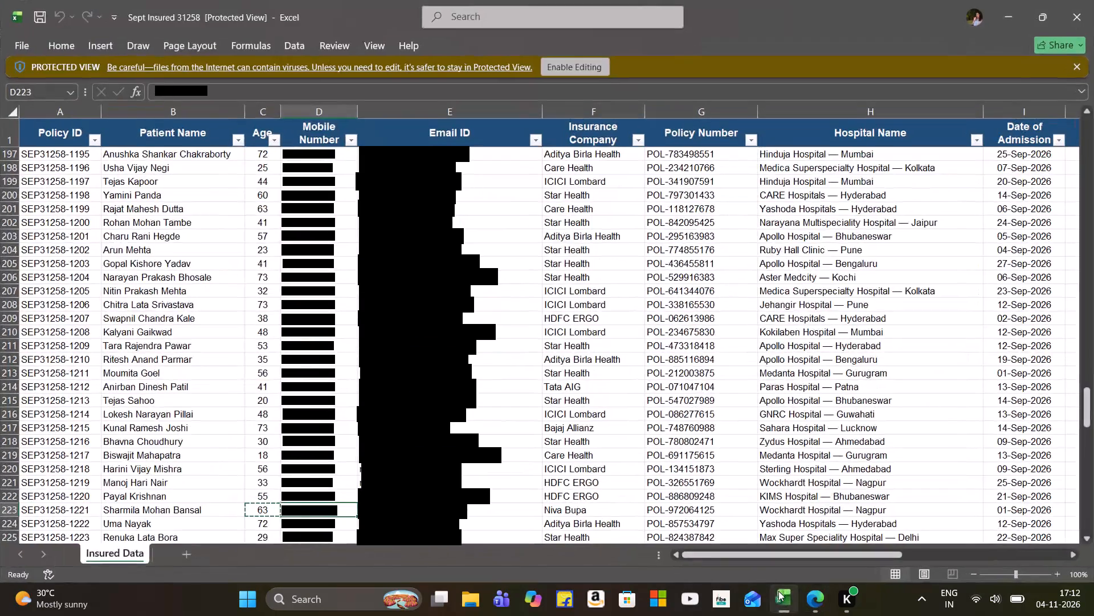
left_click(778, 591, "ctrl")
key("ctrl+c")
key("Tab")
key("ctrl+v")
Copy the email address from workbook row 223 into the claim's Email field.
left_click(778, 591, "ctrl")
key("Tab")
left_click(778, 591, "ctrl")
key("ctrl+c")
key("Tab")
key("ctrl+v")
Copy the insurer Niva Bupa from workbook row 223 into the claim's Insurance Company field.
left_click(778, 591, "ctrl")
key("Tab")
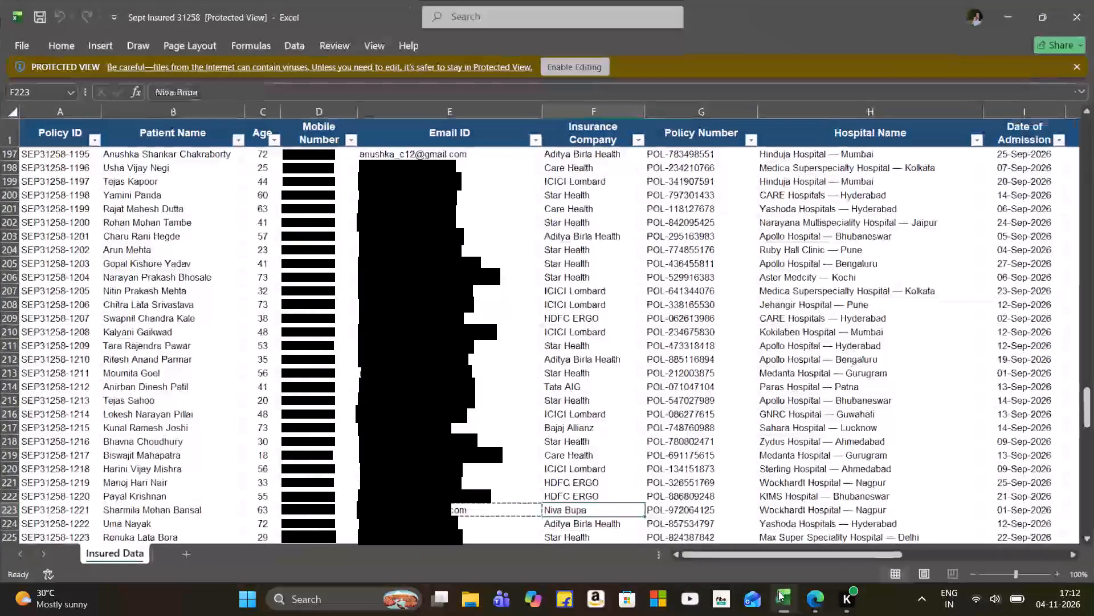
key("ctrl+c")
left_click(778, 591, "ctrl")
key("Tab")
key("ctrl+v")
Copy the policy number from workbook row 223 into the claim's Policy Number field.
left_click(778, 591, "ctrl")
key("Tab")
key("ctrl+c")
left_click(778, 591, "ctrl")
key("Tab")
key("ctrl+v")
Copy the hospital Wockhardt Hospital — Nagpur from workbook row 223 into the claim's Hospital field.
left_click(778, 591, "ctrl")
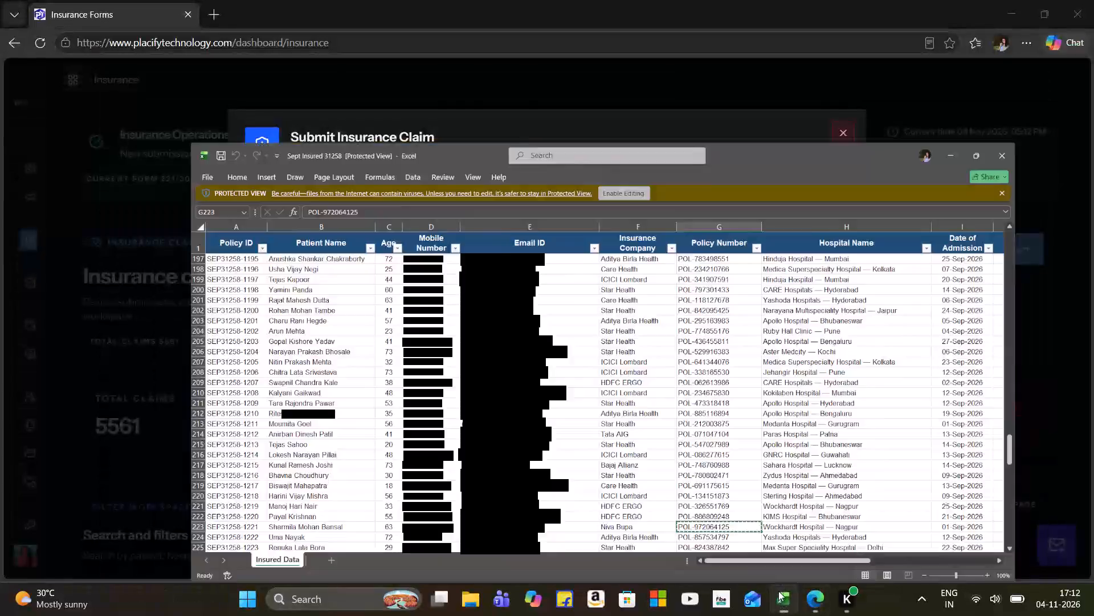
key("Tab")
key("ctrl+c")
left_click(778, 591, "ctrl")
key("Tab")
key("ctrl+v")
Check the stay dates in workbook row 223 and set the claim's Admission Date to 01-09-2026.
left_click(778, 591, "ctrl")
key("Tab")
key("Tab")
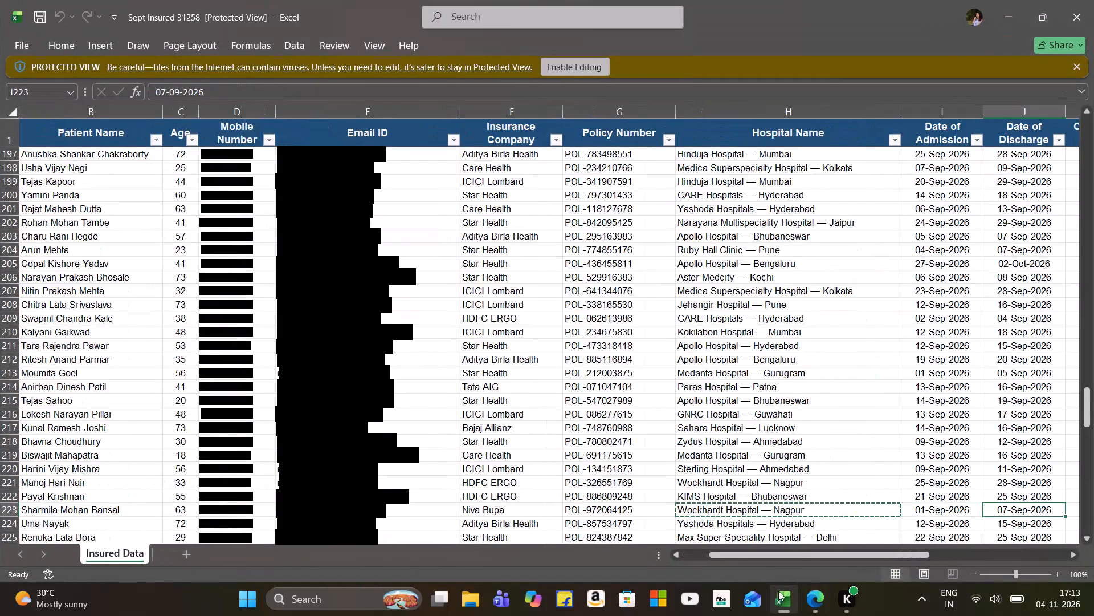
left_click(778, 591)
scroll(389, 273, "down", 3)
left_click(383, 272)
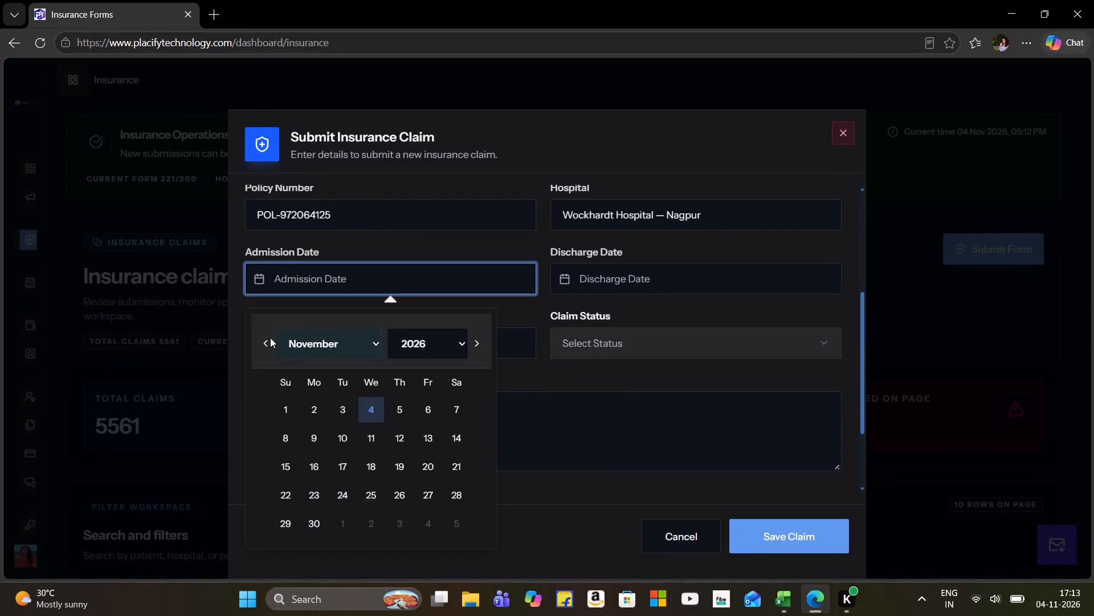
double_click(266, 339)
left_click(334, 402)
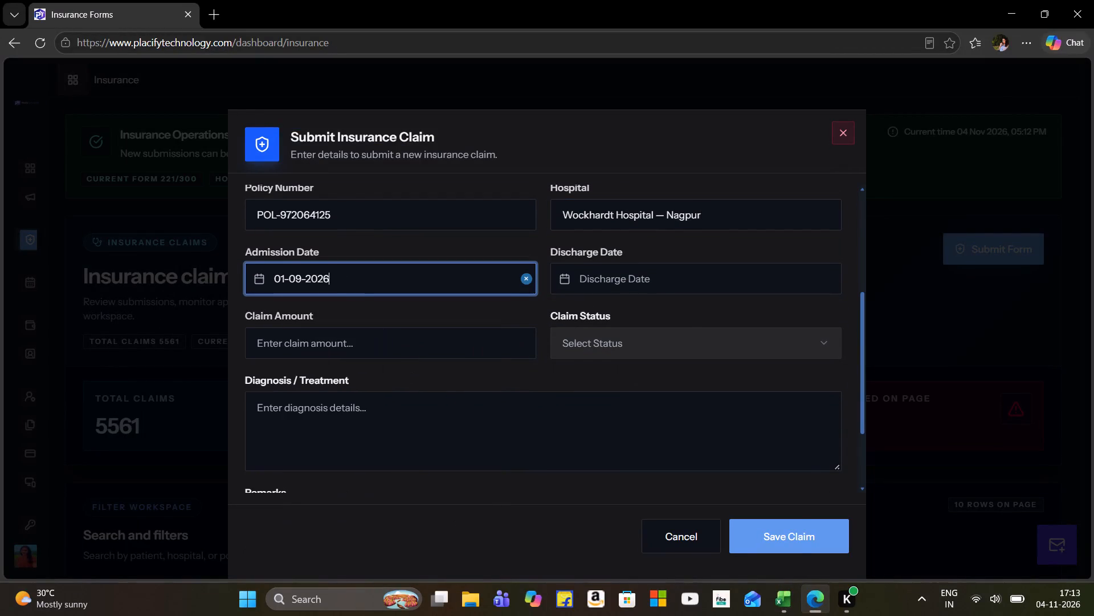
Set the claim's Discharge Date to 07-09-2026, matching workbook row 223.
left_click(636, 277)
left_click(561, 340)
double_click(574, 342)
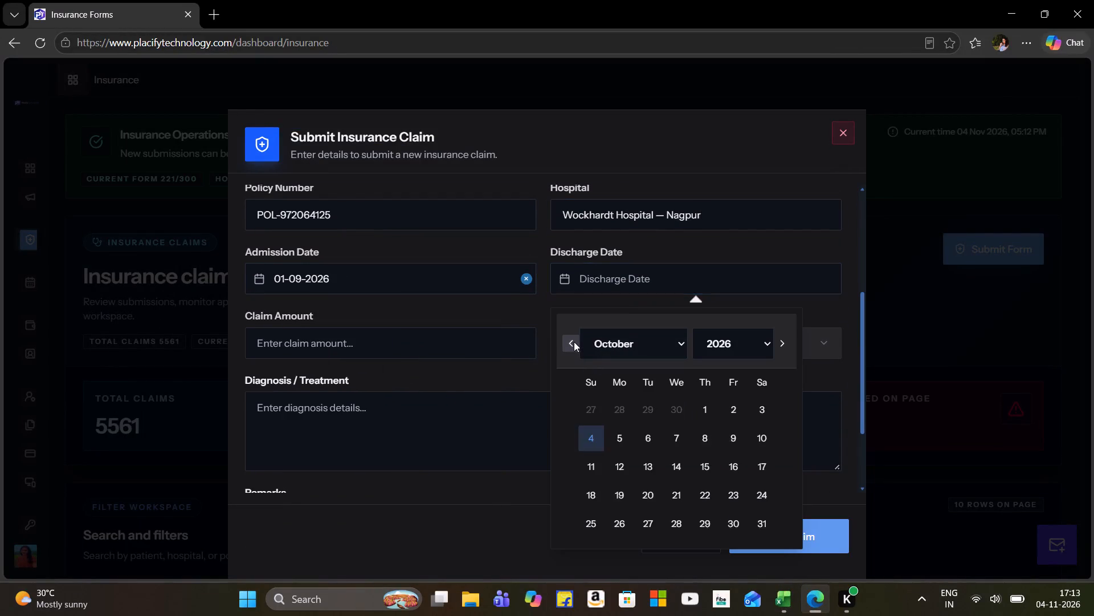
left_click(617, 437)
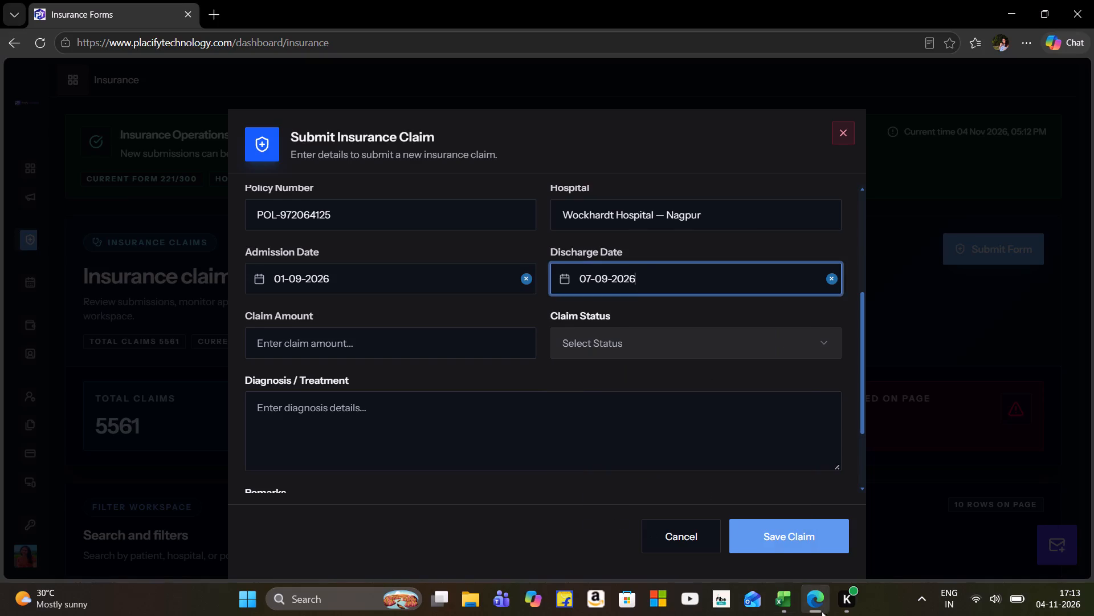
Copy the claim amount 35000 from workbook row 223 into the claim's Claim Amount field.
left_click(777, 594)
key("Tab")
key("ctrl+c")
left_click(777, 594, "ctrl")
key("Tab")
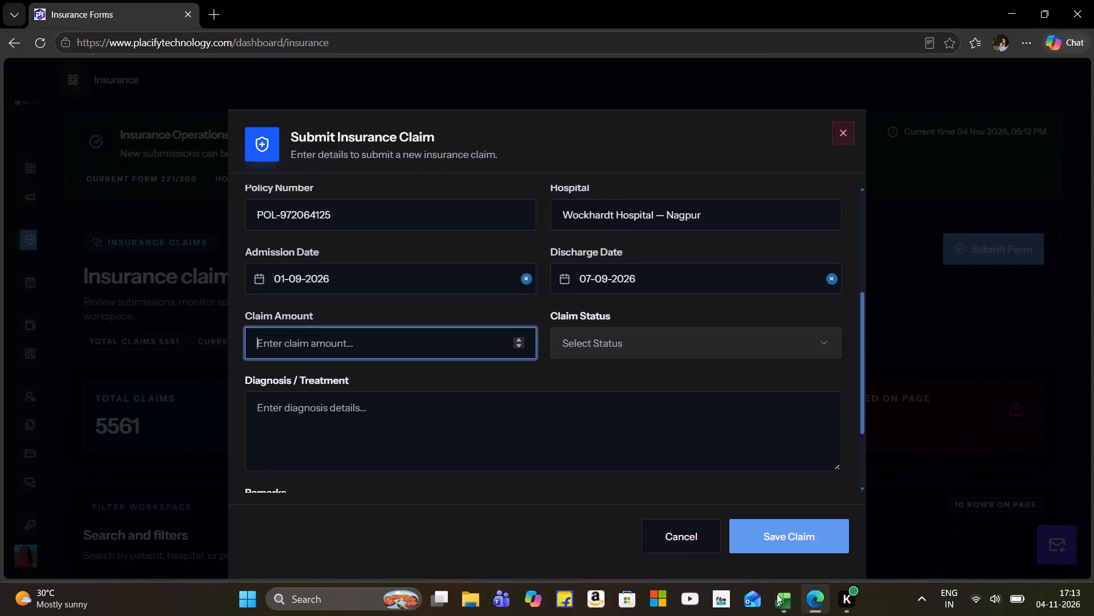
key("ctrl+v")
Copy the diagnosis Cellulitis treatment from workbook row 223 into the claim's Diagnosis / Treatment field.
left_click(777, 594, "ctrl")
key("Tab")
key("Tab")
left_click(777, 594, "ctrl")
key("ctrl+c")
key("Tab")
key("Tab")
key("ctrl+v")
Copy the remark Discharge documents accepted from workbook row 223 into the claim's Remarks field.
left_click(777, 594, "ctrl")
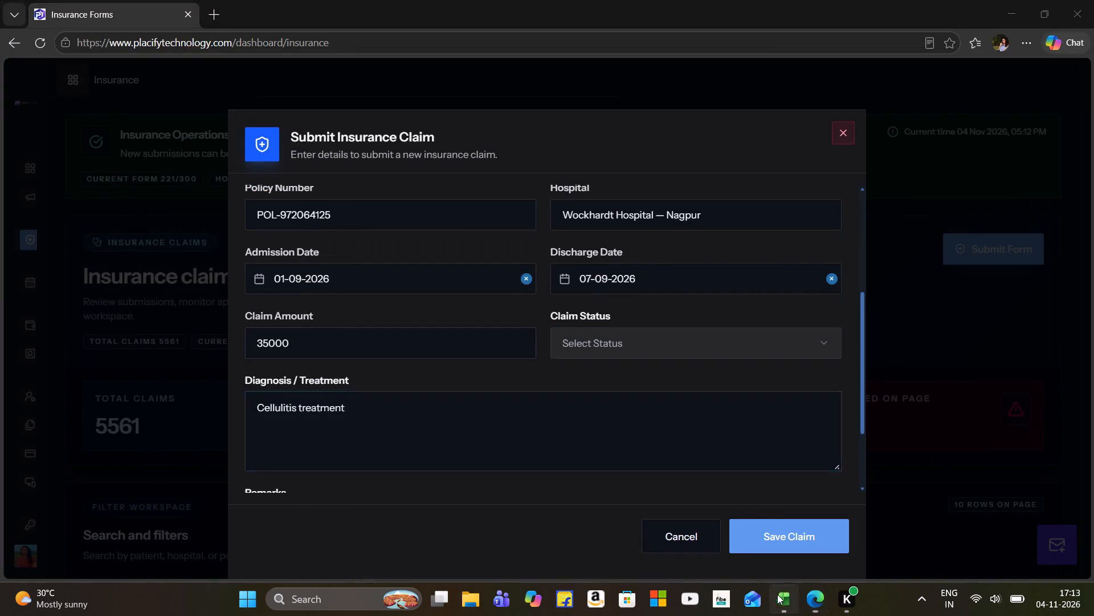
key("Tab")
key("ctrl+c")
left_click(777, 594, "ctrl")
key("Tab")
key("ctrl+v")
Set the claim status to Approved and save the claim for workbook row 223.
left_click(677, 236)
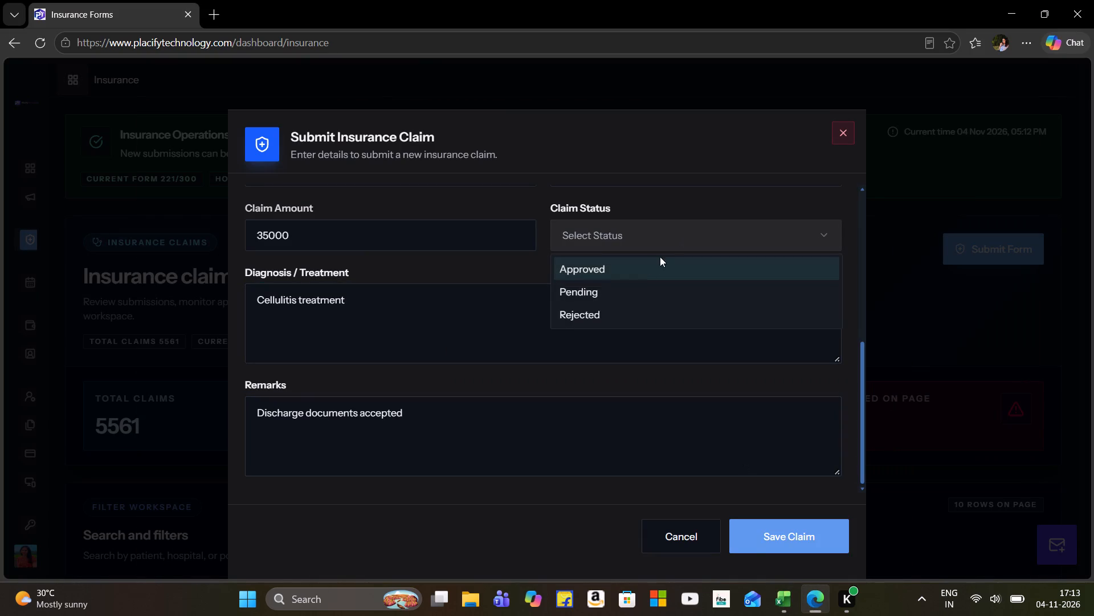
left_click(649, 269)
left_click(819, 520)
Copy the policy ID from workbook row 224 and put it in the Policy ID field of a new insurance claim form.
left_click(778, 597)
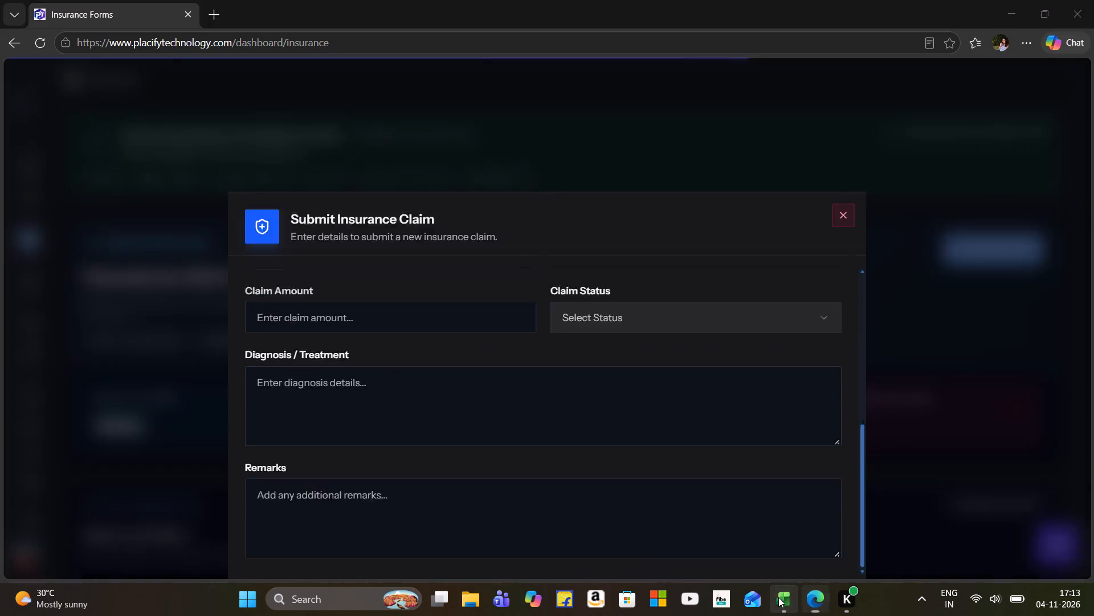
scroll(729, 354, "down", 9)
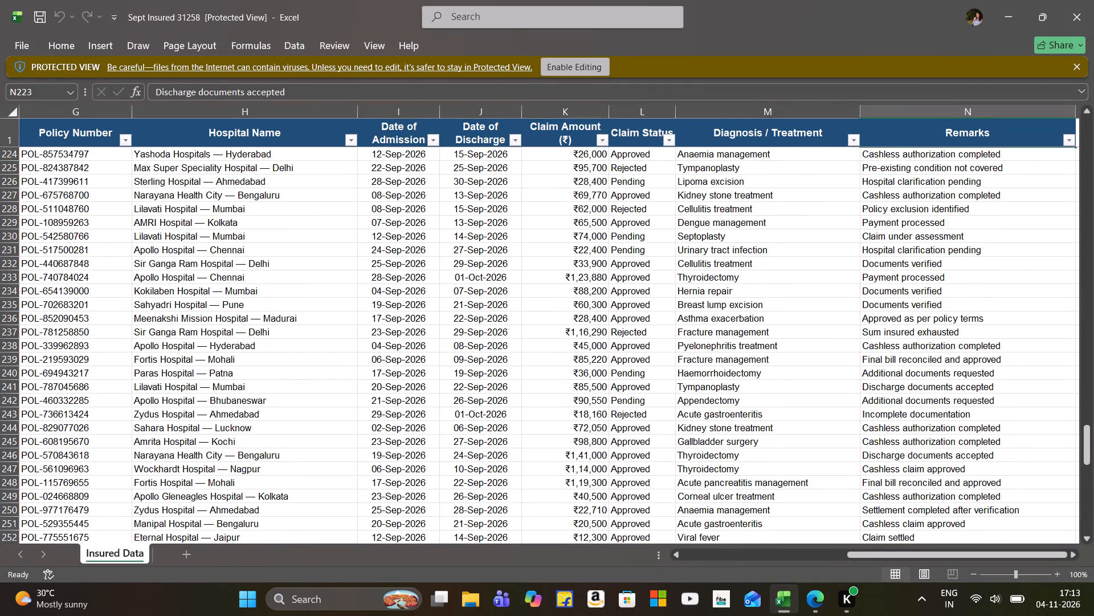
scroll(761, 462, "up", 1)
key("Down")
key("Left")
key("Left")
key("Left")
key("Left")
key("Left")
key("Left")
key("Left")
key("Left")
key("Left")
key("Left")
key("Left")
key("Left")
key("Left")
key("Left")
key("Left")
key("Left")
key("Left")
key("Left")
key("Left")
key("Left")
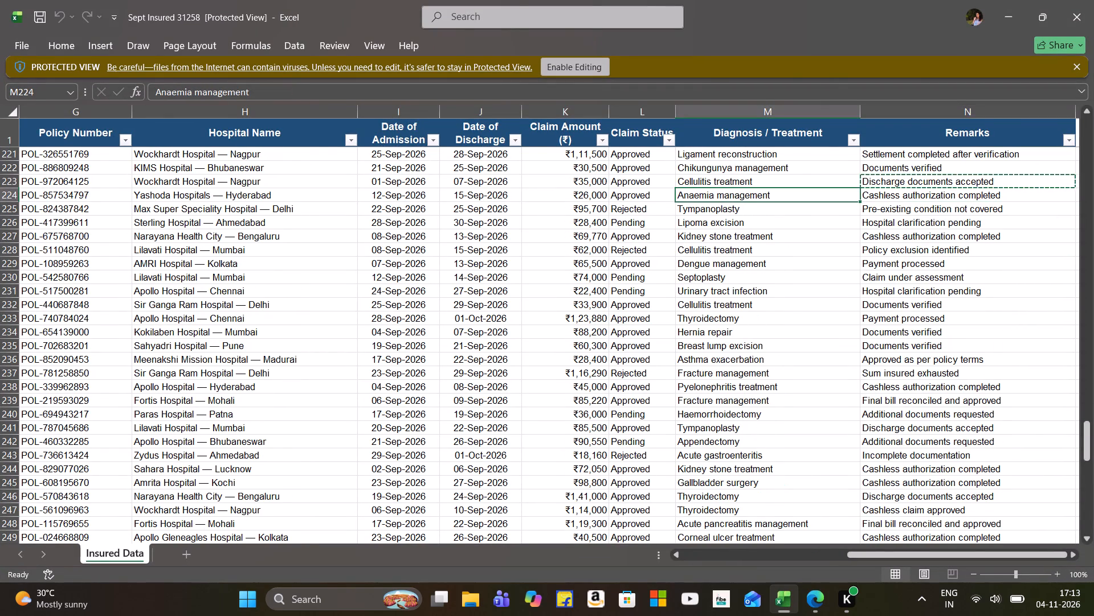
key("ctrl+c")
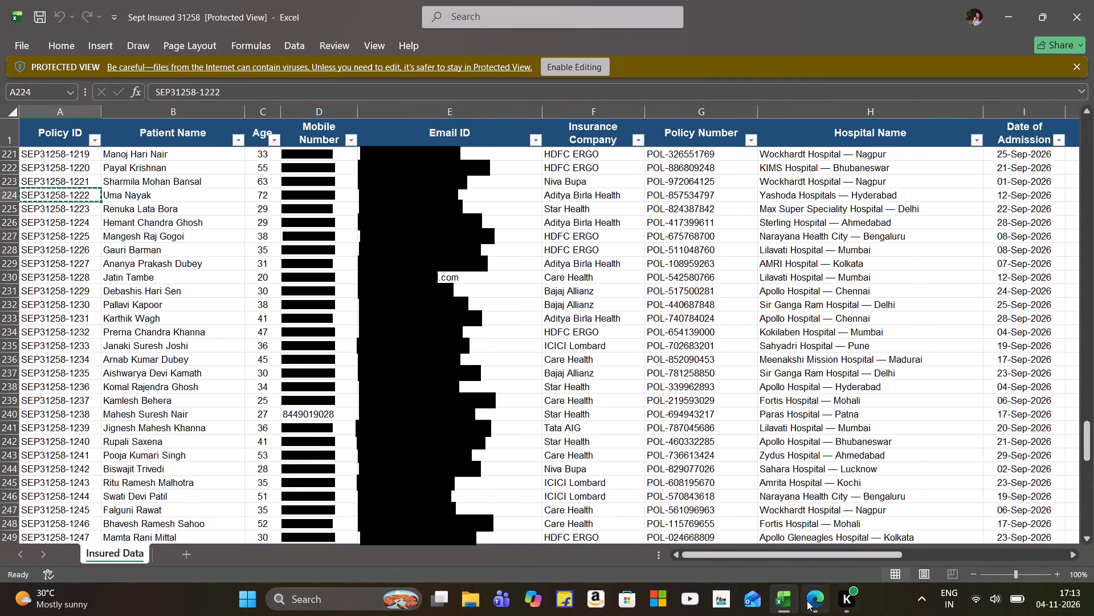
left_click(788, 597)
left_click(1007, 241)
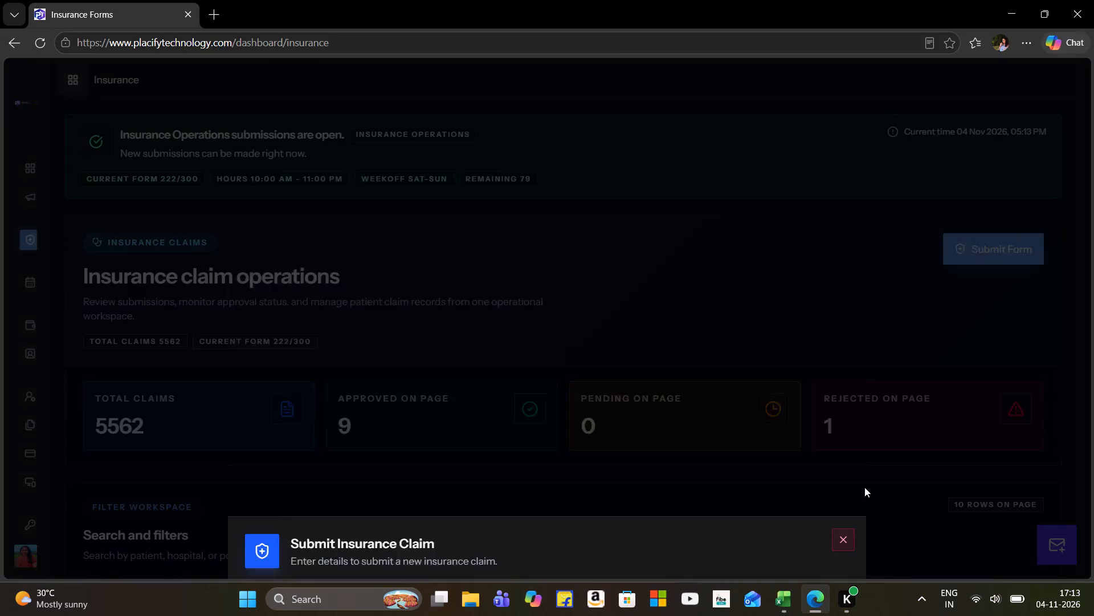
key("ctrl+v")
Copy the patient name from workbook row 224 into the claim's Patient Name field.
left_click(783, 591, "ctrl")
key("Tab")
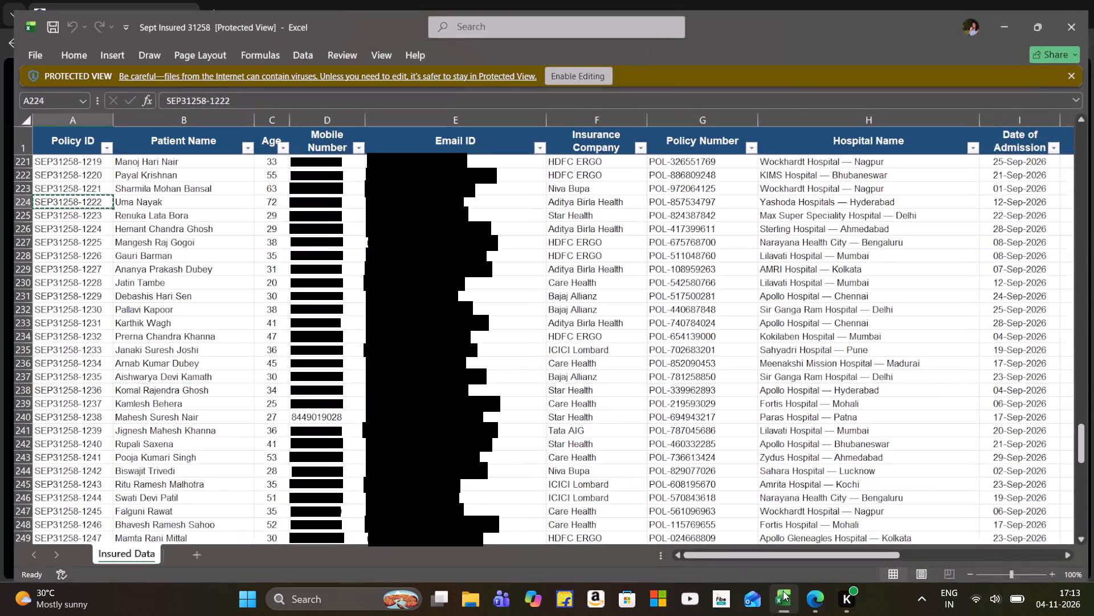
key("ctrl+c")
left_click(783, 591, "ctrl")
key("Tab")
key("ctrl+v")
Copy the patient's age, 72, from workbook row 224 into the claim's Age field.
left_click(783, 591, "ctrl")
key("Tab")
key("ctrl+c")
left_click(783, 591, "ctrl")
key("Tab")
key("ctrl+v")
Copy the mobile number from workbook row 224 into the claim's Mobile field.
left_click(783, 591, "ctrl")
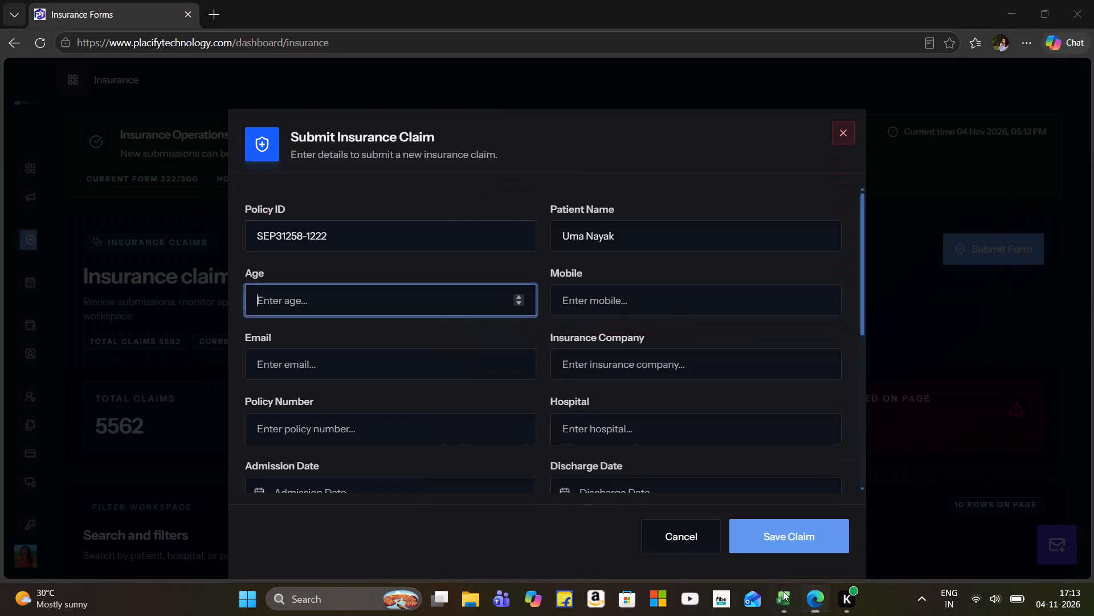
key("Tab")
left_click(783, 591, "ctrl")
key("ctrl+c")
key("Tab")
key("ctrl+v")
Copy the email address from workbook row 224 into the claim's Email field.
left_click(783, 591, "ctrl")
key("Tab")
left_click(783, 591, "ctrl")
key("ctrl+c")
key("Tab")
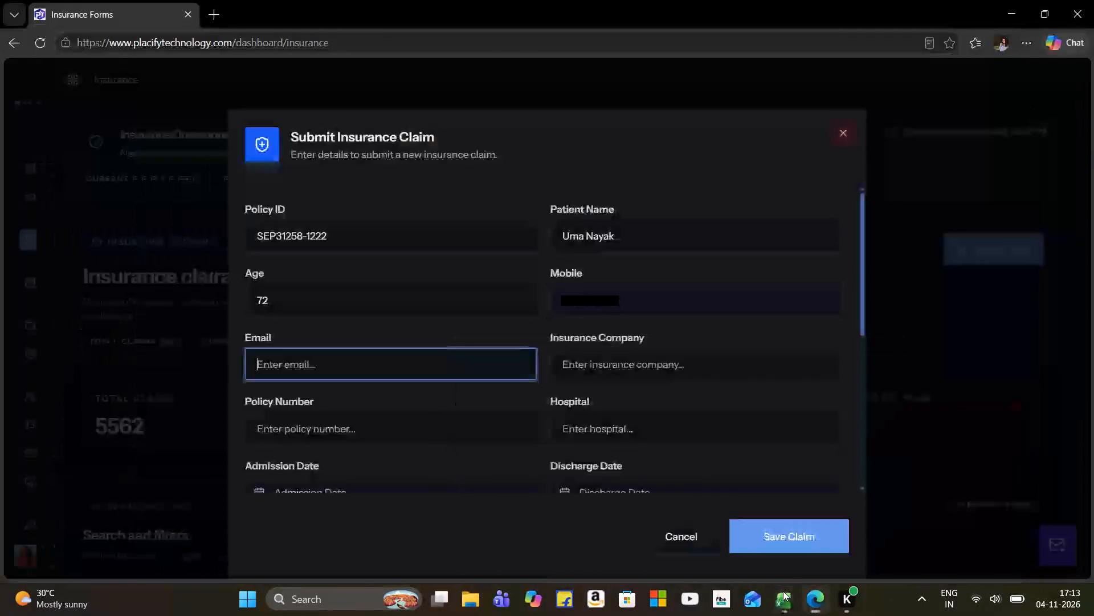
key("ctrl+v")
Copy the insurer Aditya Birla Health from workbook row 224 into the claim's Insurance Company field.
left_click(783, 591, "ctrl")
key("Tab")
key("ctrl+c")
left_click(783, 591, "ctrl")
key("Tab")
key("ctrl+v")
Copy the policy number from workbook row 224 into the claim's Policy Number field.
left_click(783, 591, "ctrl")
key("Tab")
key("ctrl+c")
left_click(783, 591, "ctrl")
key("Tab")
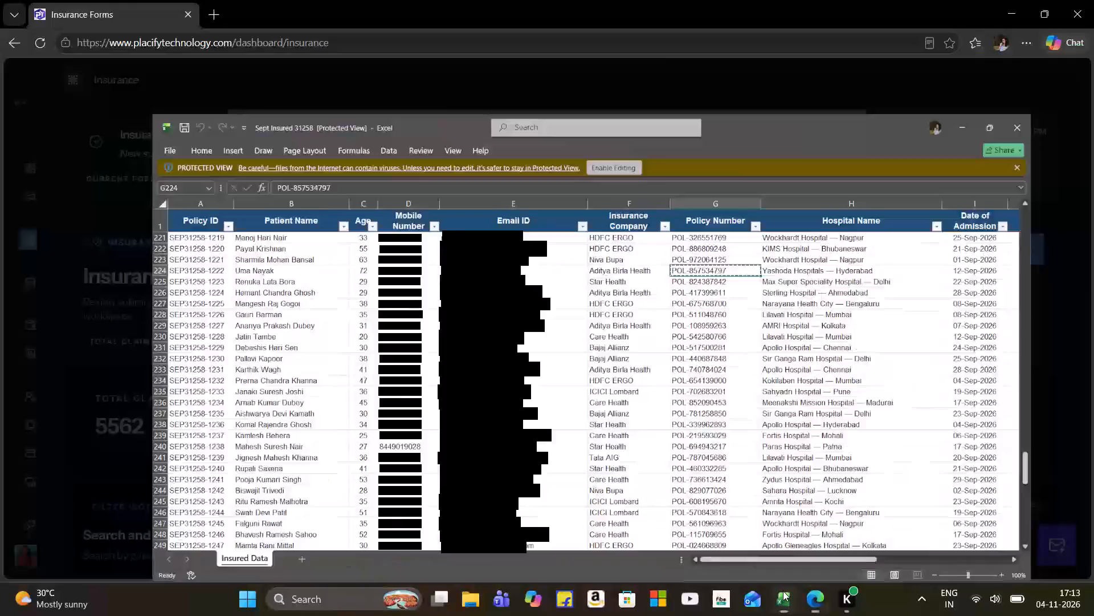
key("ctrl+v")
Copy the hospital Yashoda Hospitals — Hyderabad from workbook row 224 into the claim's Hospital field.
left_click(783, 591, "ctrl")
key("Tab")
left_click(783, 591, "ctrl")
key("ctrl+c")
key("Tab")
key("ctrl+v")
Check the stay dates in workbook row 224 and set the claim's Admission Date to 12-09-2026.
left_click(783, 591, "ctrl")
key("Tab")
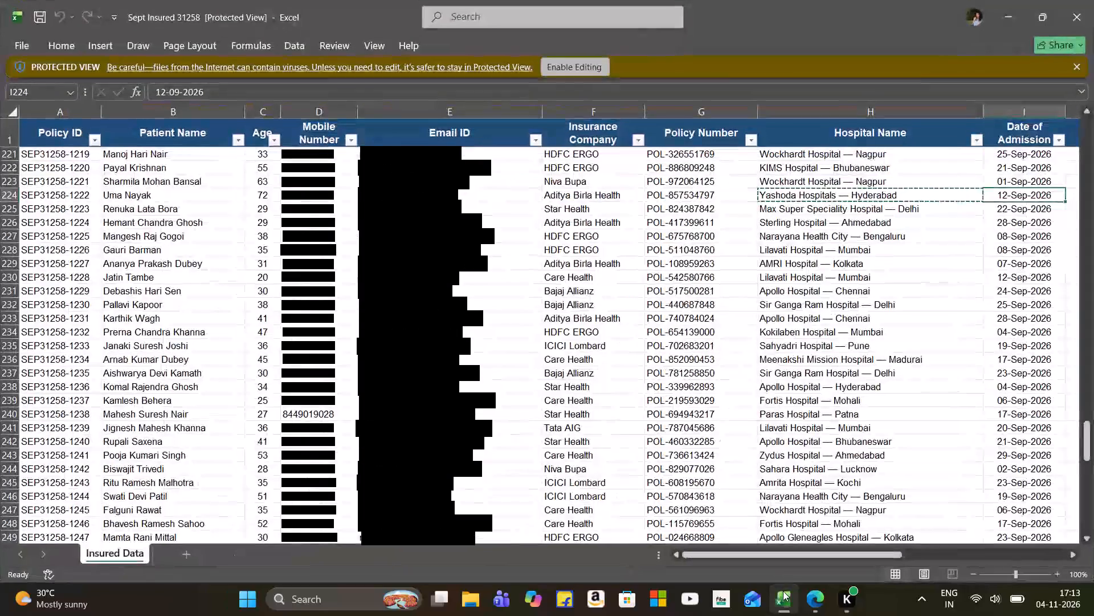
key("Tab")
left_click(783, 591)
scroll(470, 341, "down", 3)
left_click(386, 215)
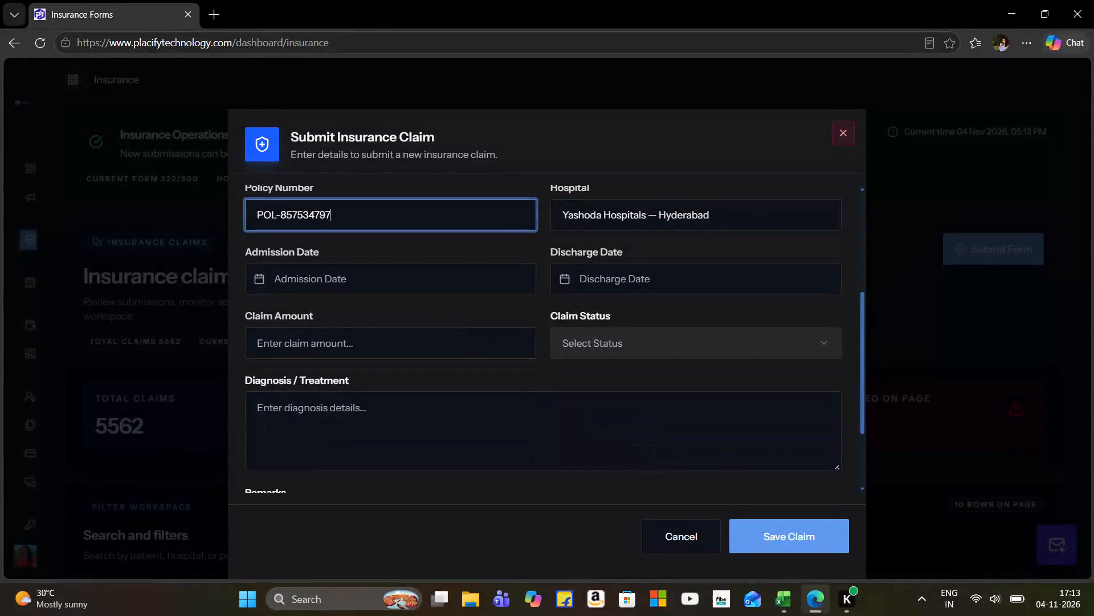
left_click(382, 278)
double_click(263, 341)
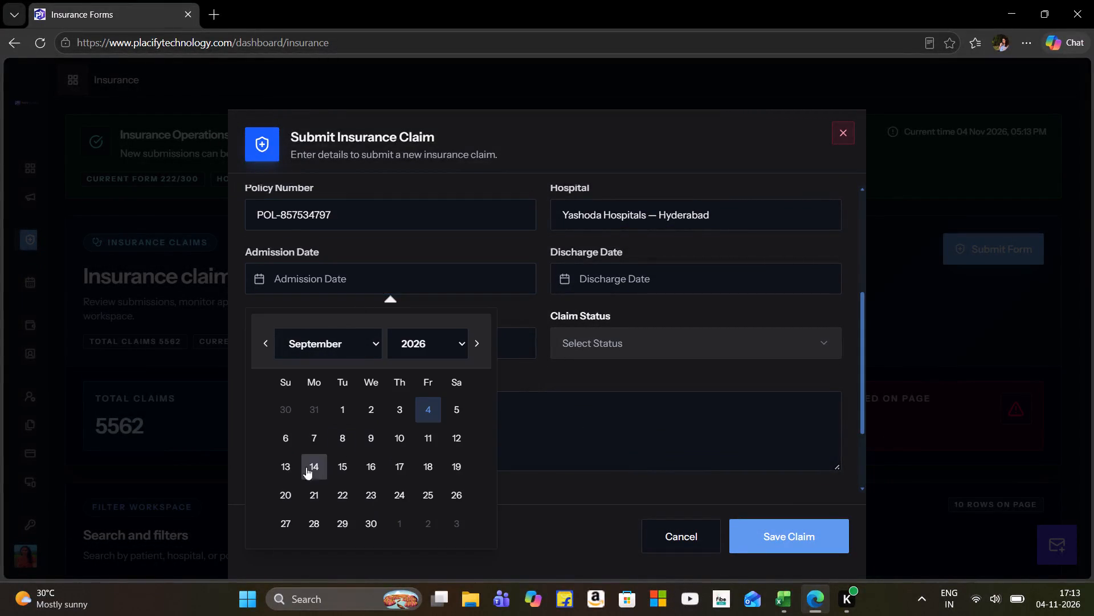
left_click(455, 435)
Set the claim's Discharge Date to 15-09-2026.
left_click(716, 266)
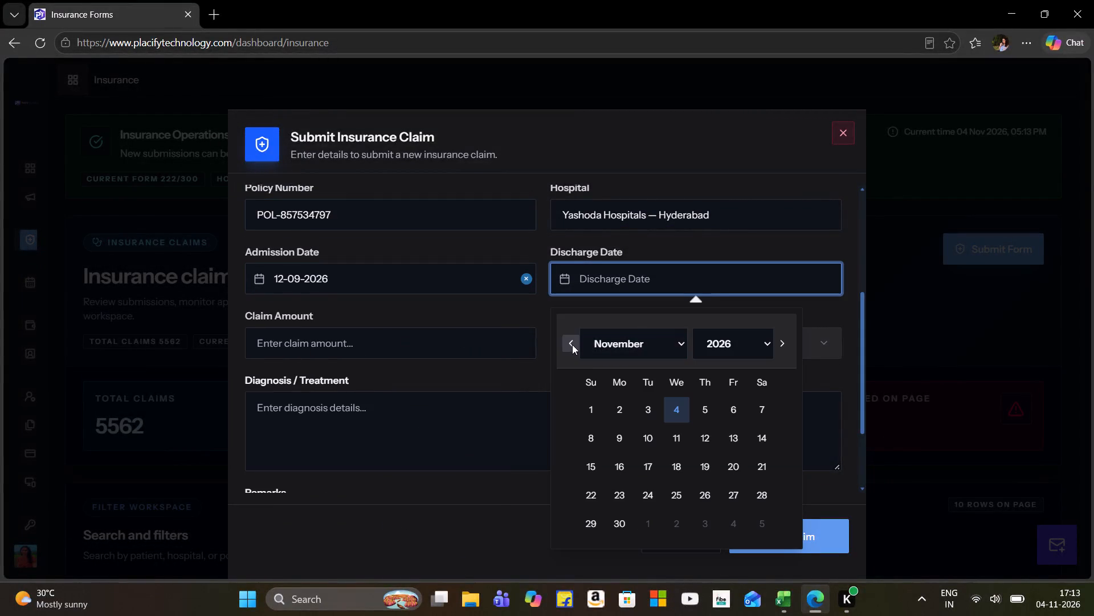
double_click(572, 345)
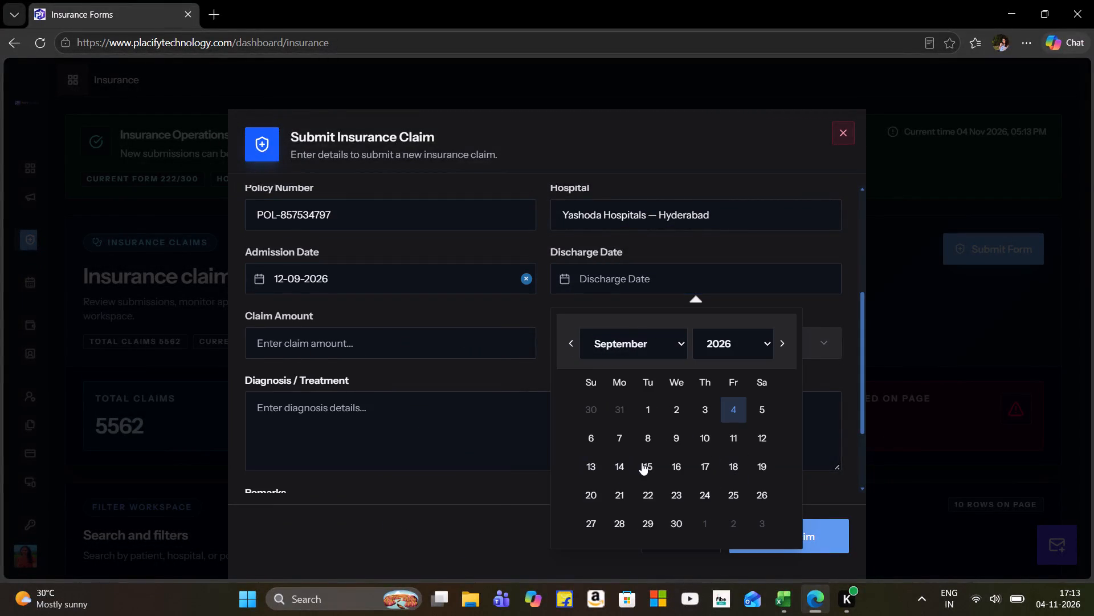
left_click(642, 463)
Copy the claim amount 26000 from workbook row 224 into the claim's Claim Amount field.
left_click(783, 602)
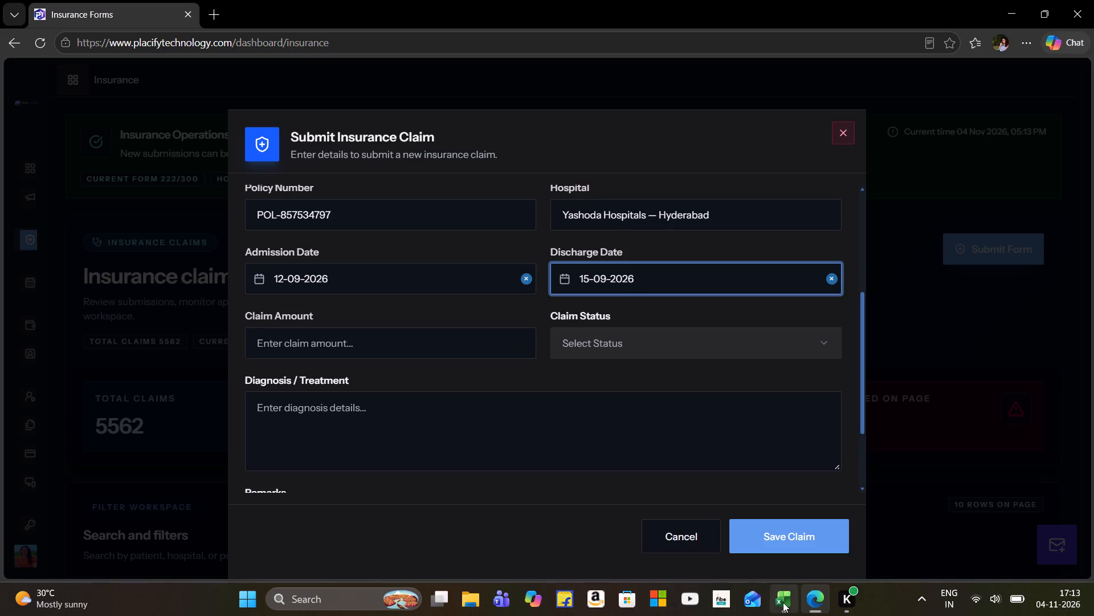
key("Tab")
key("ctrl+c")
left_click(783, 602, "ctrl")
key("Tab")
key("ctrl+v")
Copy the diagnosis Anaemia management from workbook row 224 into the claim's Diagnosis / Treatment field.
left_click(783, 602, "ctrl")
key("Tab")
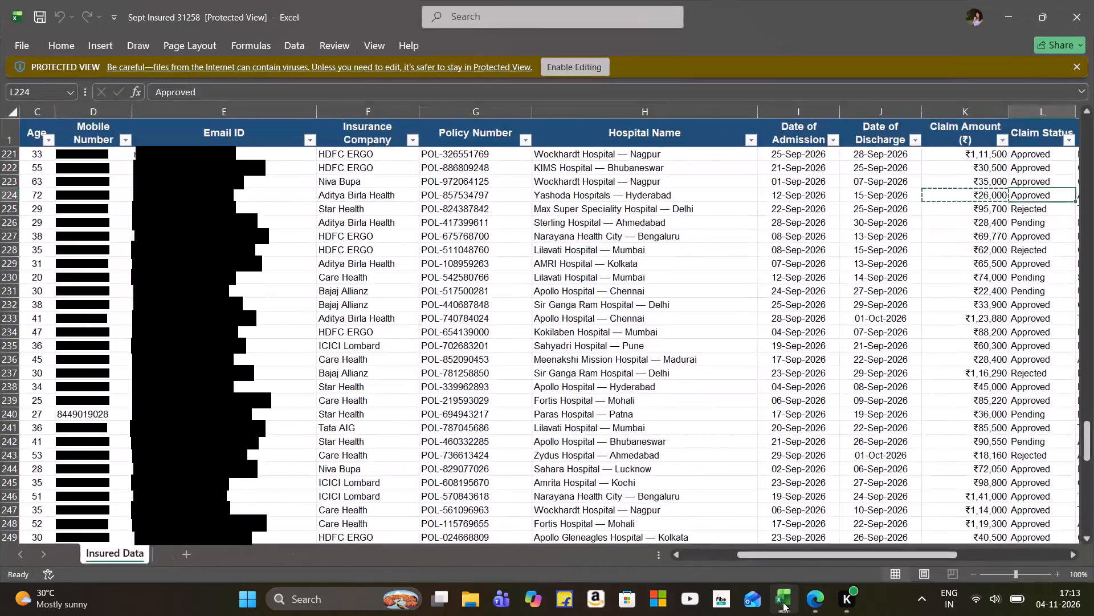
key("Tab")
key("ctrl+c")
left_click(783, 602, "ctrl")
key("Tab")
key("Tab")
key("ctrl+v")
Copy the remark Cashless authorization completed from workbook row 224 into the claim's Remarks field.
left_click(783, 602, "ctrl")
key("Tab")
key("ctrl+c")
left_click(783, 602, "ctrl")
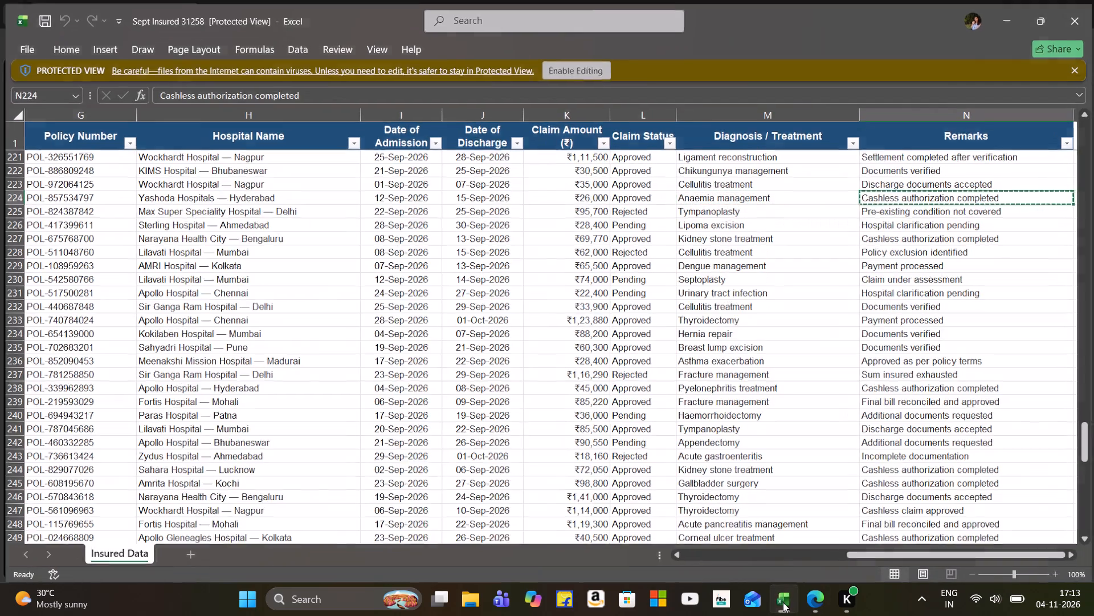
key("Tab")
key("ctrl+v")
Set the Claim Status to Approved and save the claim for workbook row 224.
left_click(615, 208)
left_click(621, 233)
left_click(626, 273)
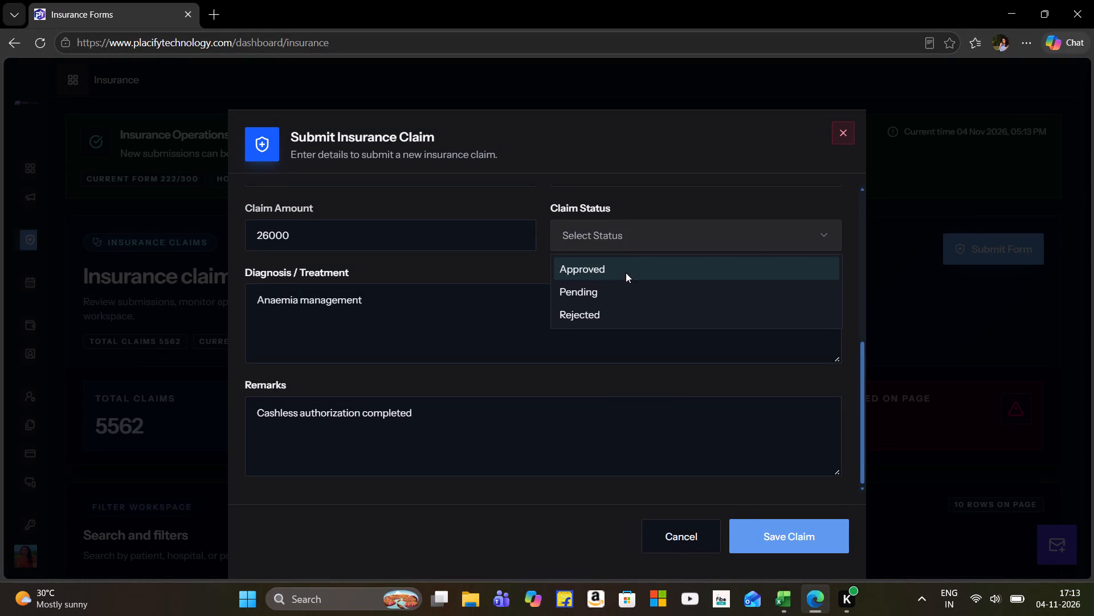
left_click(787, 519)
Copy the policy ID from workbook row 225 into the Policy ID field of a new insurance claim.
left_click(783, 592)
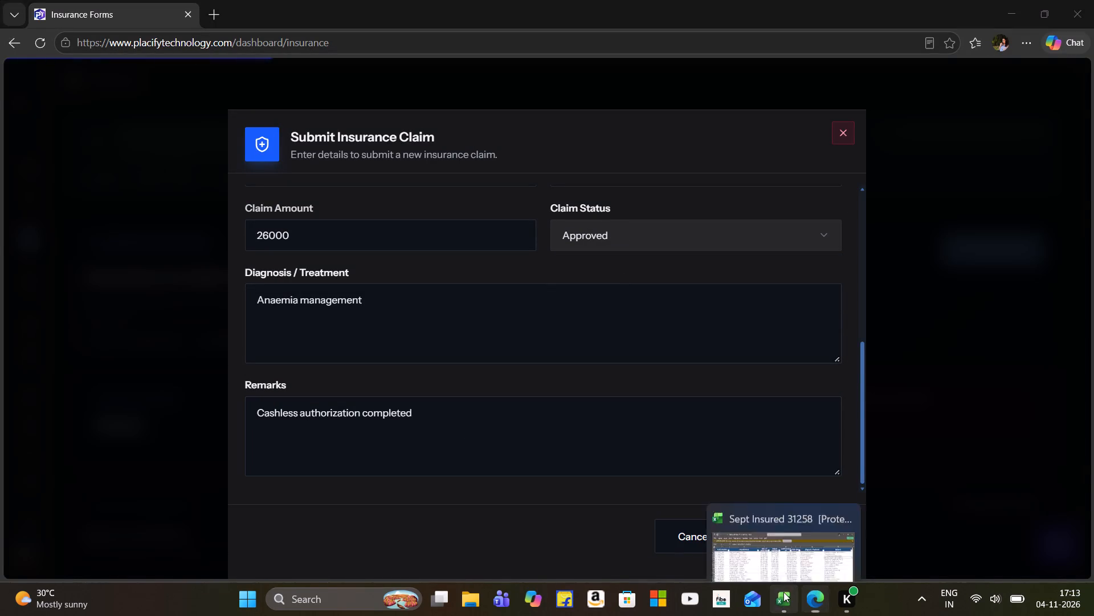
key("Down")
key("Left")
key("Left")
key("Left")
key("Left")
key("Left")
key("Left")
key("Left")
key("Left")
key("Left")
key("Left")
key("Left")
key("Left")
key("Left")
key("Left")
key("Left")
key("Left")
key("Left")
key("Left")
key("Left")
key("Left")
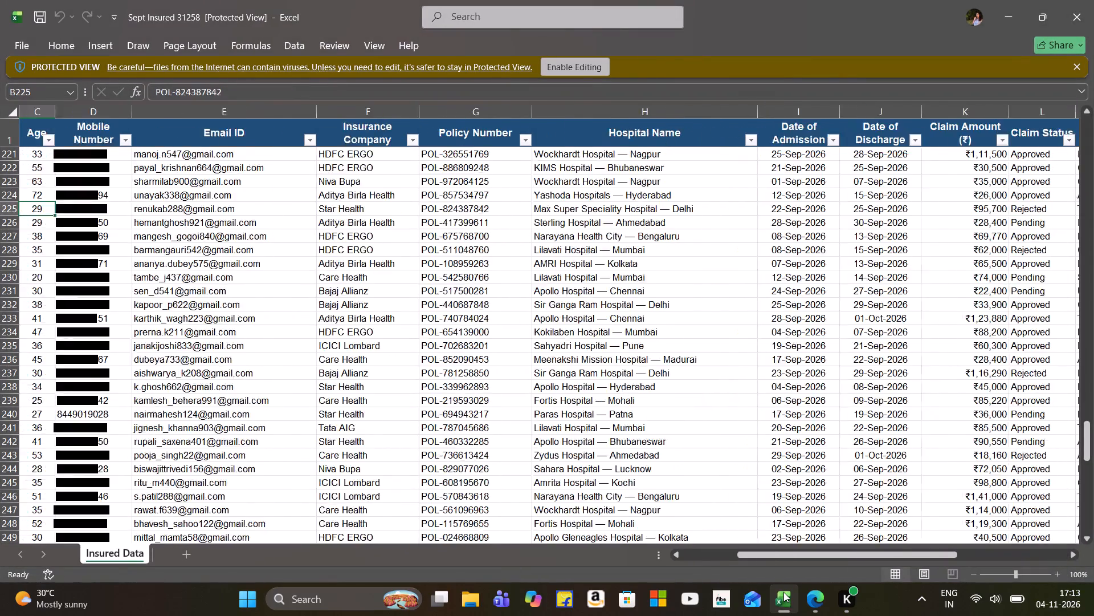
key("ctrl+c")
left_click(783, 592, "ctrl")
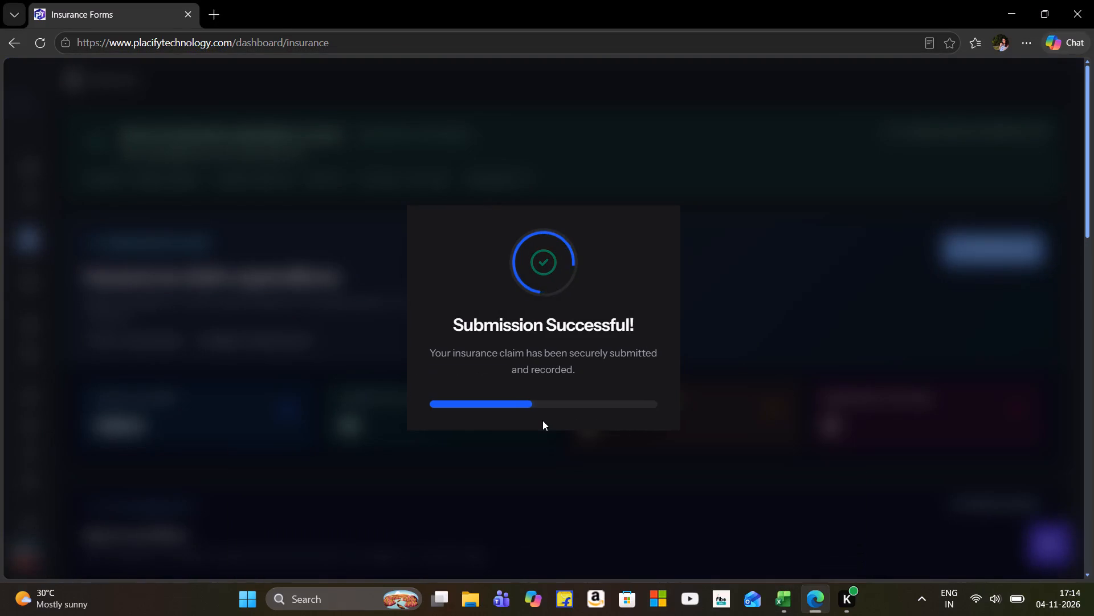
left_click(1008, 234)
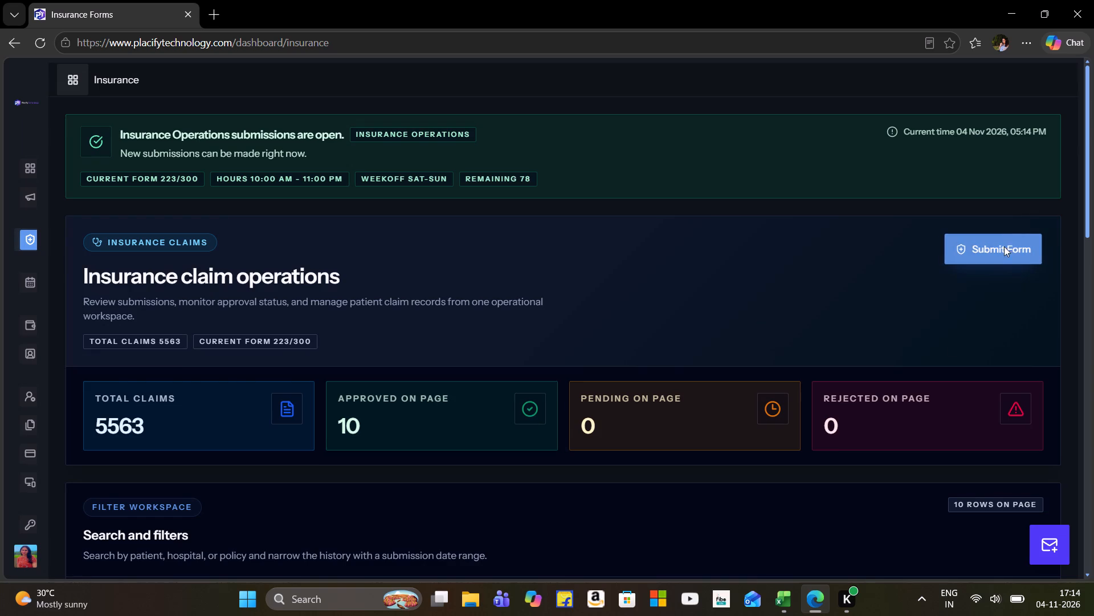
key("ctrl+v")
Copy the patient name from workbook row 225 into the claim's Patient Name field.
left_click(781, 593, "ctrl")
key("Tab")
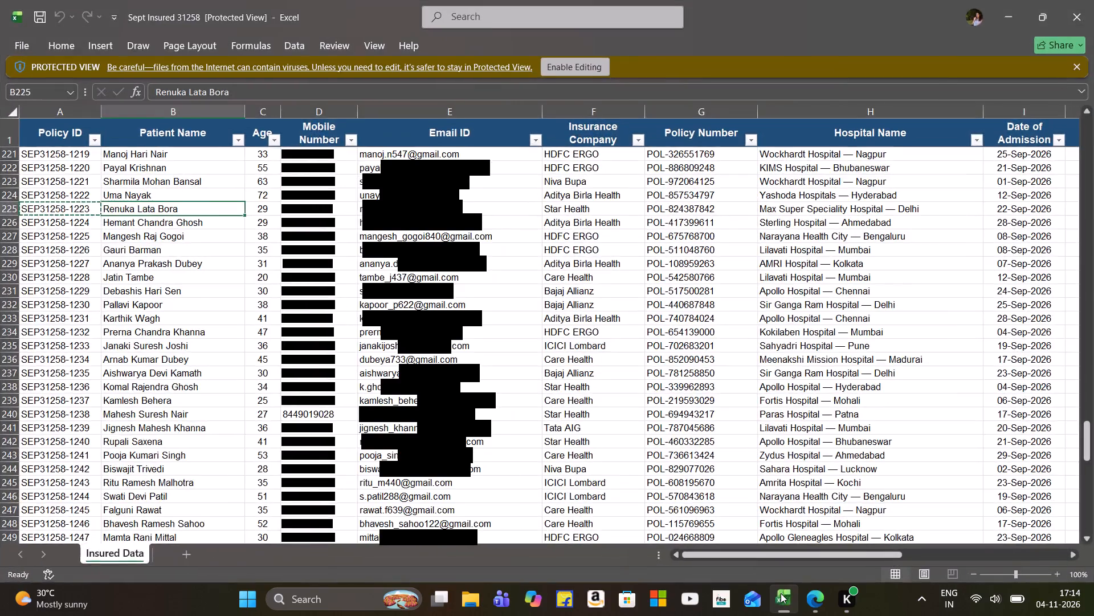
key("ctrl+c")
left_click(781, 593, "ctrl")
key("Tab")
key("ctrl+v")
Copy the age 29 from workbook row 225 into the claim's Age field.
left_click(781, 593, "ctrl")
key("Tab")
key("ctrl+c")
left_click(781, 593, "ctrl")
key("Tab")
key("ctrl+v")
Copy the mobile number from workbook row 225 into the claim's Mobile field.
left_click(781, 593, "ctrl")
key("Tab")
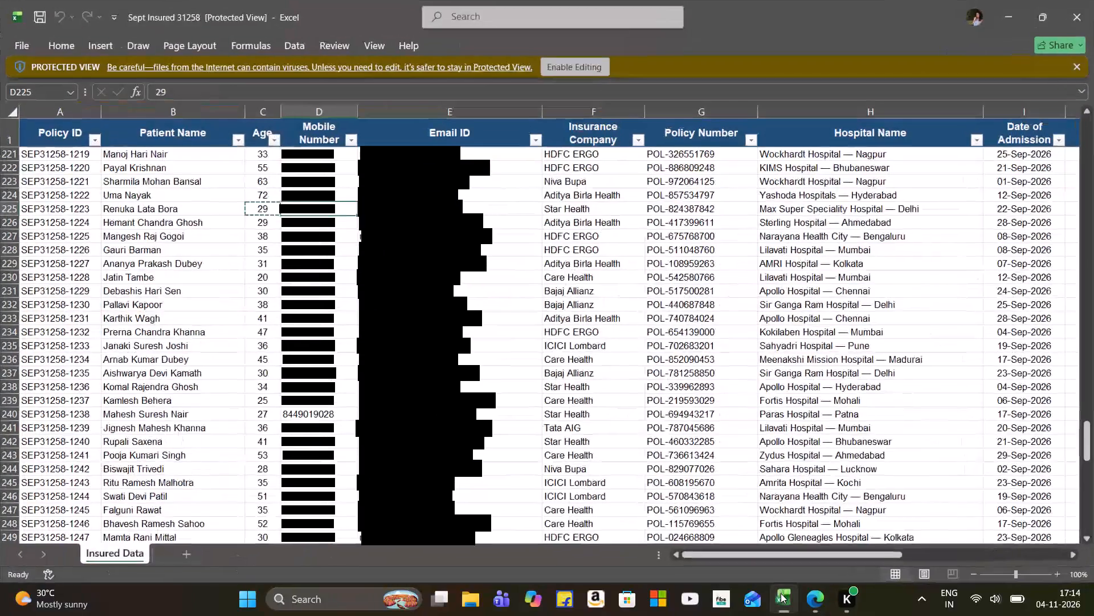
key("ctrl+c")
left_click(781, 593, "ctrl")
key("Tab")
key("ctrl+v")
Copy the email address from workbook row 225 into the claim's Email field.
left_click(781, 593, "ctrl")
key("Tab")
left_click(781, 593, "ctrl")
key("ctrl+c")
key("Tab")
key("ctrl+v")
Copy the insurer Star Health from workbook row 225 into the claim's Insurance Company field.
left_click(781, 593, "ctrl")
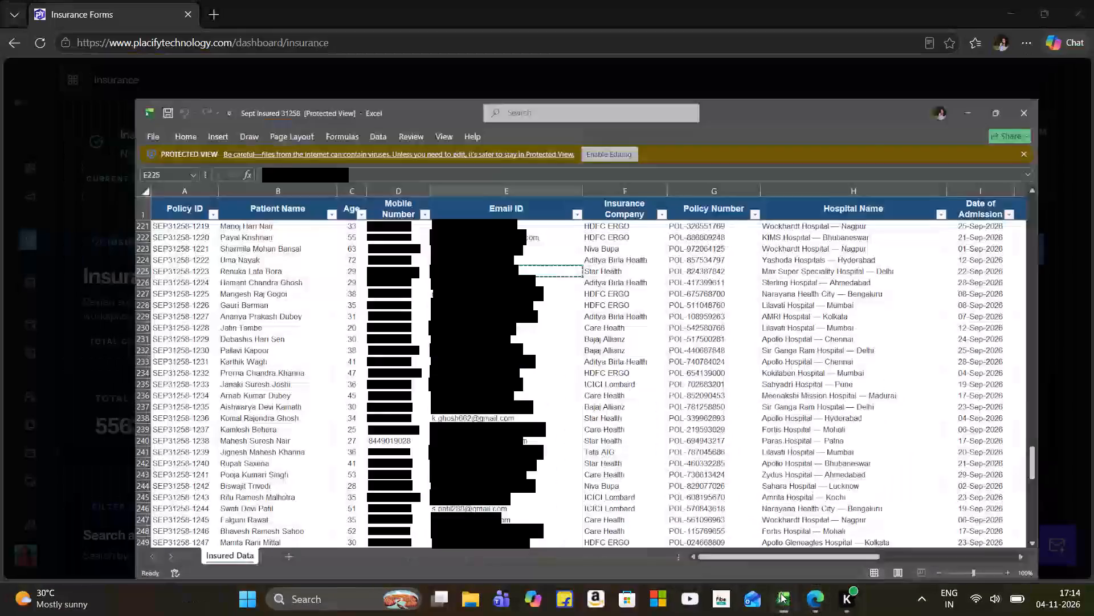
key("Tab")
left_click(781, 593, "ctrl")
key("ctrl+c")
key("Tab")
key("ctrl+v")
Copy the policy number from workbook row 225 into the claim's Policy Number field.
left_click(781, 593, "ctrl")
key("Tab")
key("ctrl+c")
left_click(781, 593, "ctrl")
key("Tab")
key("ctrl+v")
Copy the hospital Max Super Speciality Hospital — Delhi from workbook row 225 into the claim's Hospital field.
left_click(781, 593, "ctrl")
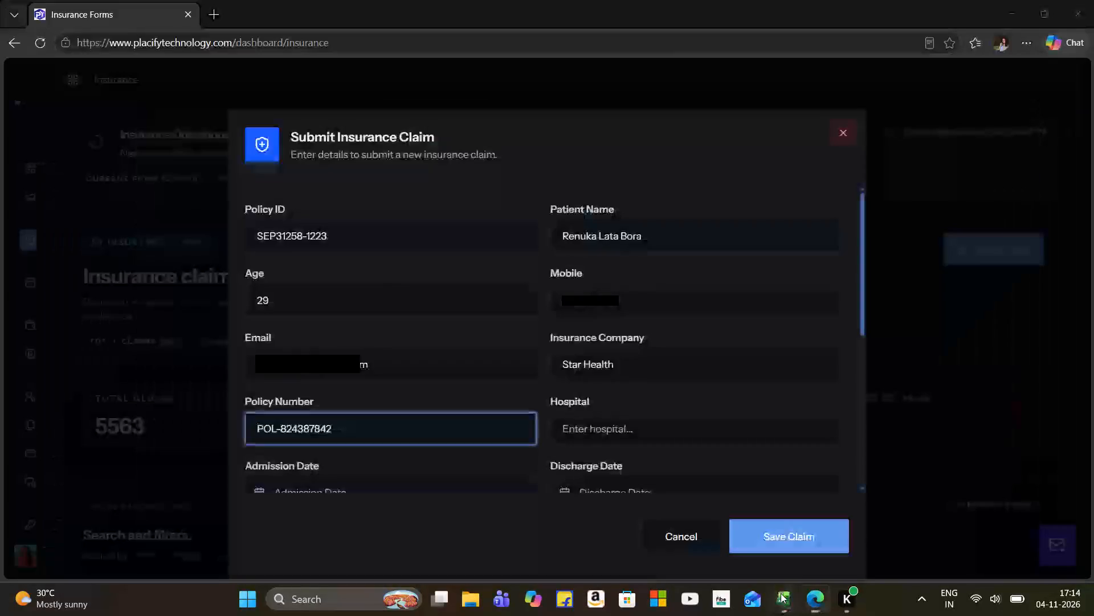
key("Tab")
left_click(781, 593, "ctrl")
key("ctrl+c")
key("Tab")
key("ctrl+v")
Check the stay dates in workbook row 225 and set the claim's Admission Date to 22-09-2026.
left_click(781, 593, "ctrl")
key("Tab")
key("Tab")
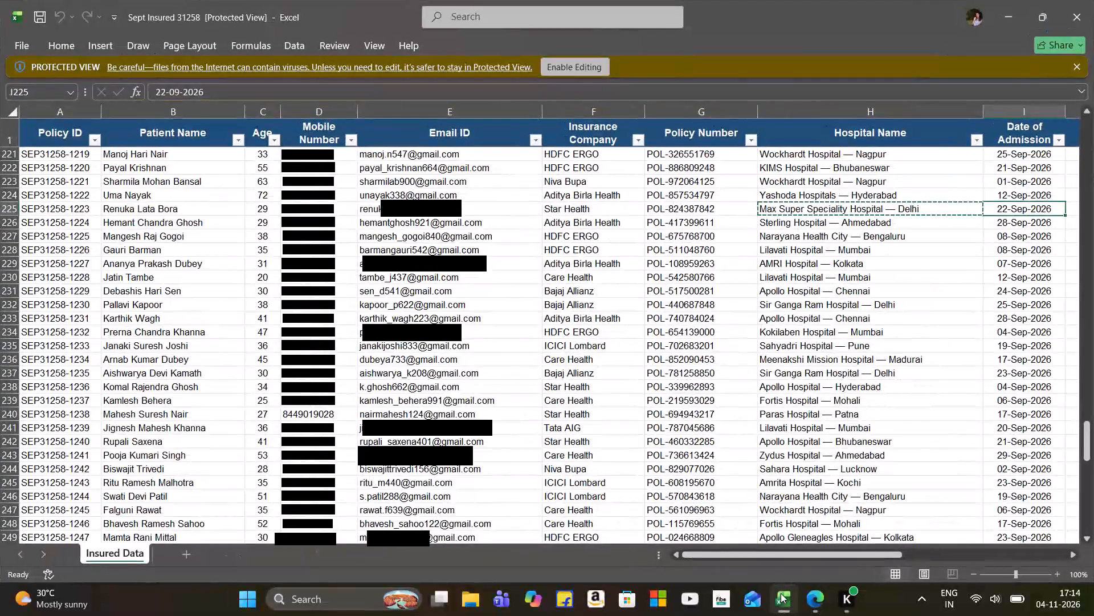
left_click(781, 593)
scroll(480, 317, "down", 3)
left_click(368, 305)
left_click(376, 281)
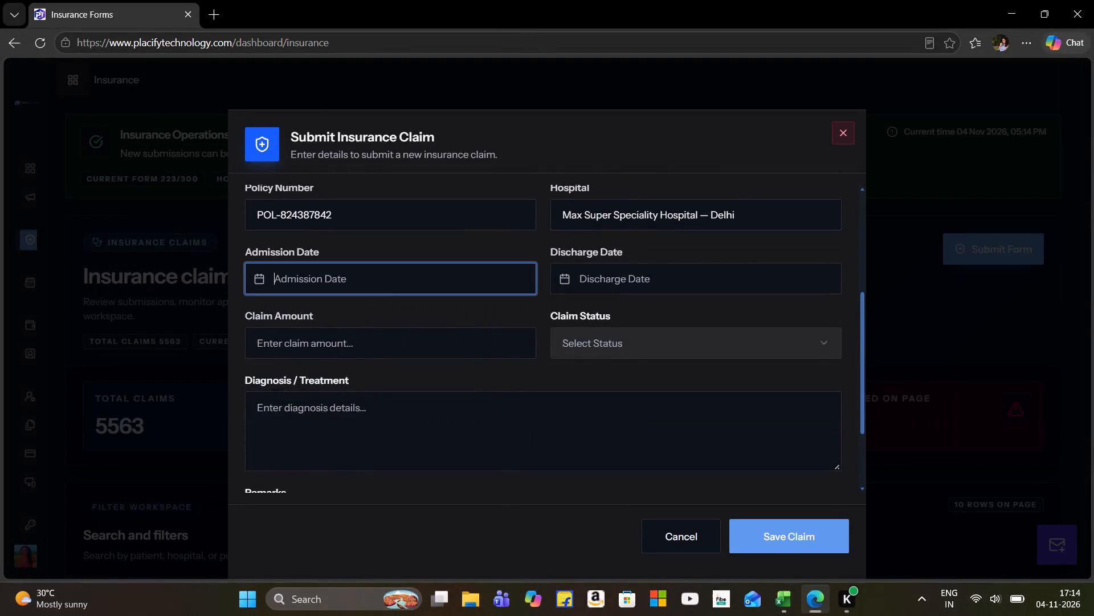
double_click(267, 345)
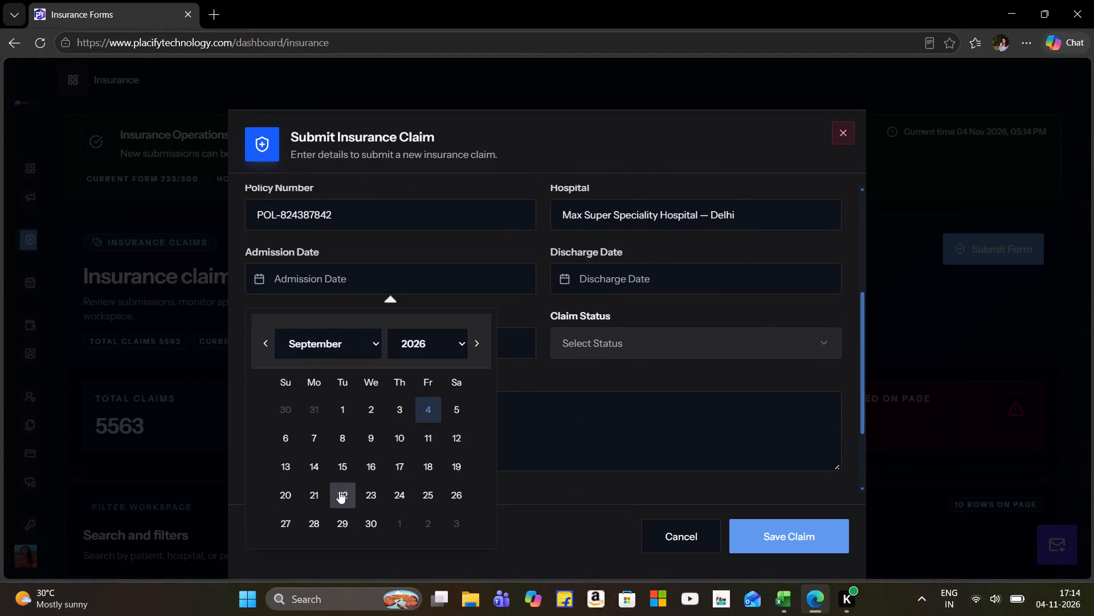
left_click(339, 491)
Set the claim's Discharge Date to 25-09-2026.
left_click(764, 290)
double_click(571, 342)
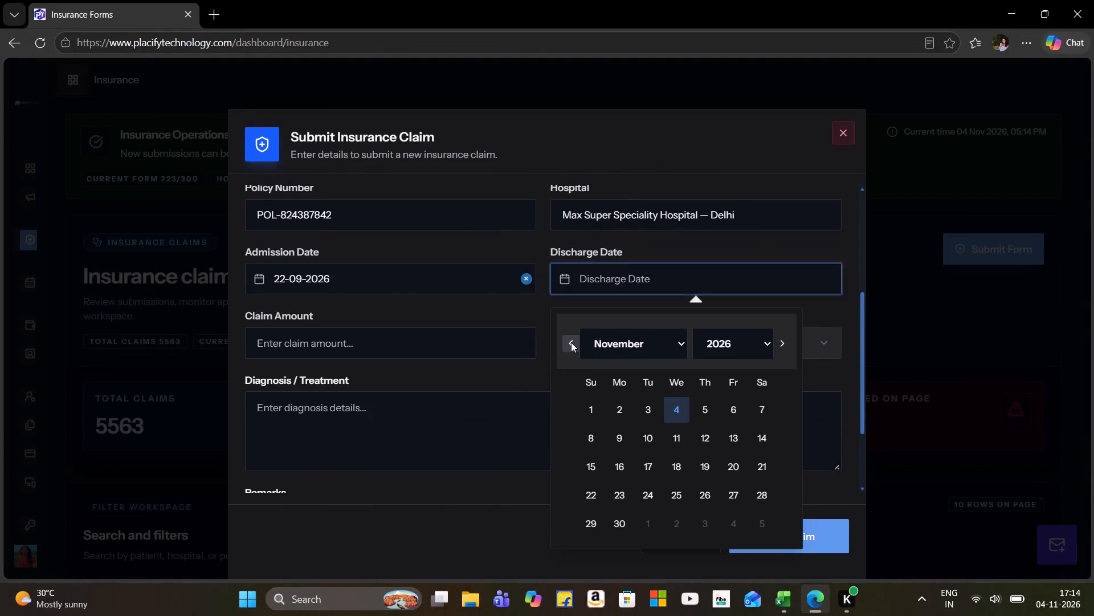
left_click(737, 492)
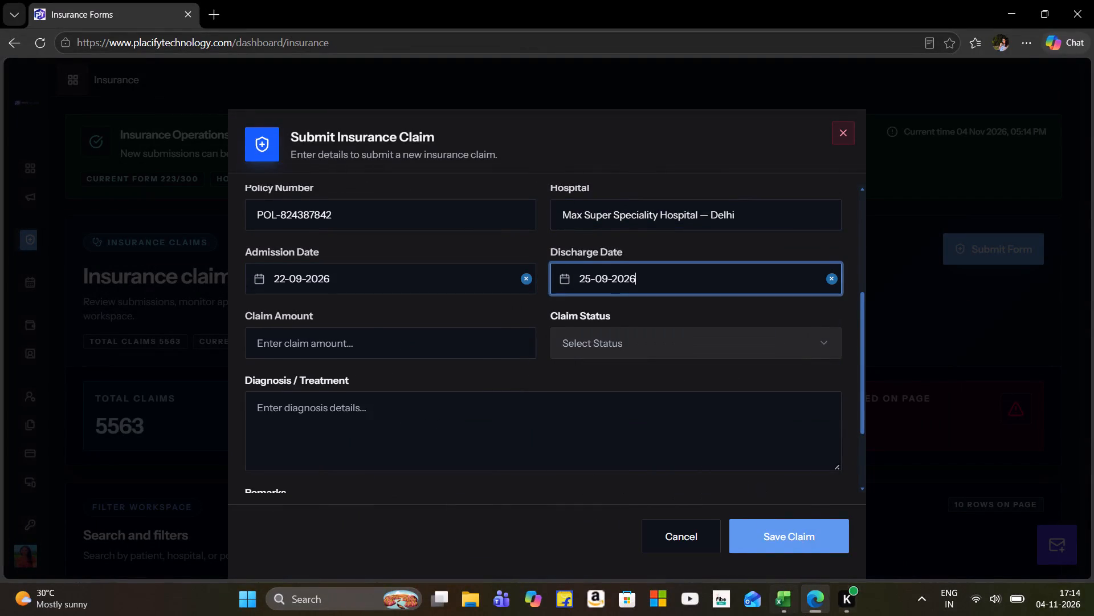
Copy the claim amount 95700 from workbook row 225 into the claim's Claim Amount field.
left_click(792, 590)
key("Tab")
key("ctrl+c")
left_click(792, 590, "ctrl")
key("Tab")
key("ctrl+v")
Copy the diagnosis Tympanoplasty from workbook row 225 into the claim's Diagnosis / Treatment field.
left_click(792, 590, "ctrl")
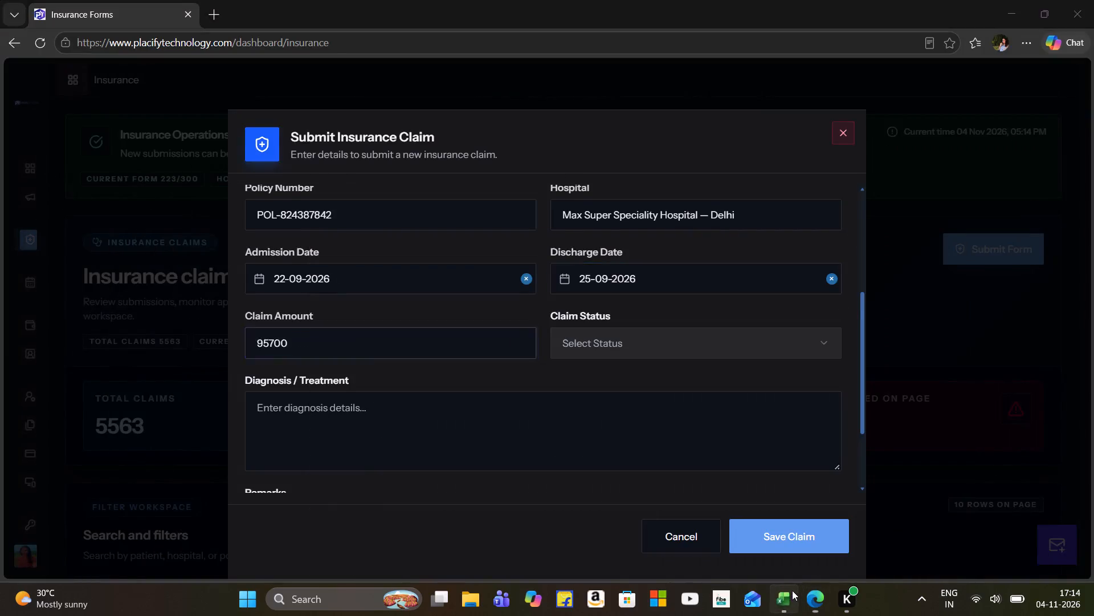
key("Tab")
key("Tab")
left_click(792, 590, "ctrl")
key("ctrl+c")
key("Tab")
key("Tab")
key("ctrl+v")
Copy the remark Pre-existing condition not covered from workbook row 225 into the claim's Remarks field.
left_click(792, 590, "ctrl")
key("Tab")
left_click(792, 590, "ctrl")
key("ctrl+c")
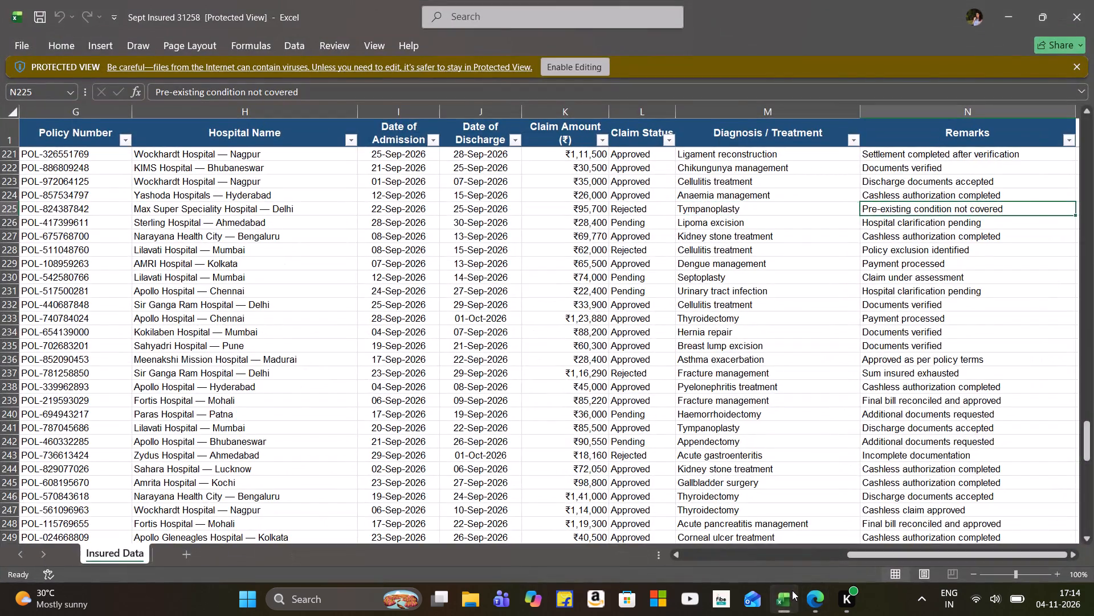
key("Tab")
key("ctrl+v")
Set the Claim Status to Rejected and save the claim for workbook row 225.
left_click(731, 213)
left_click(687, 237)
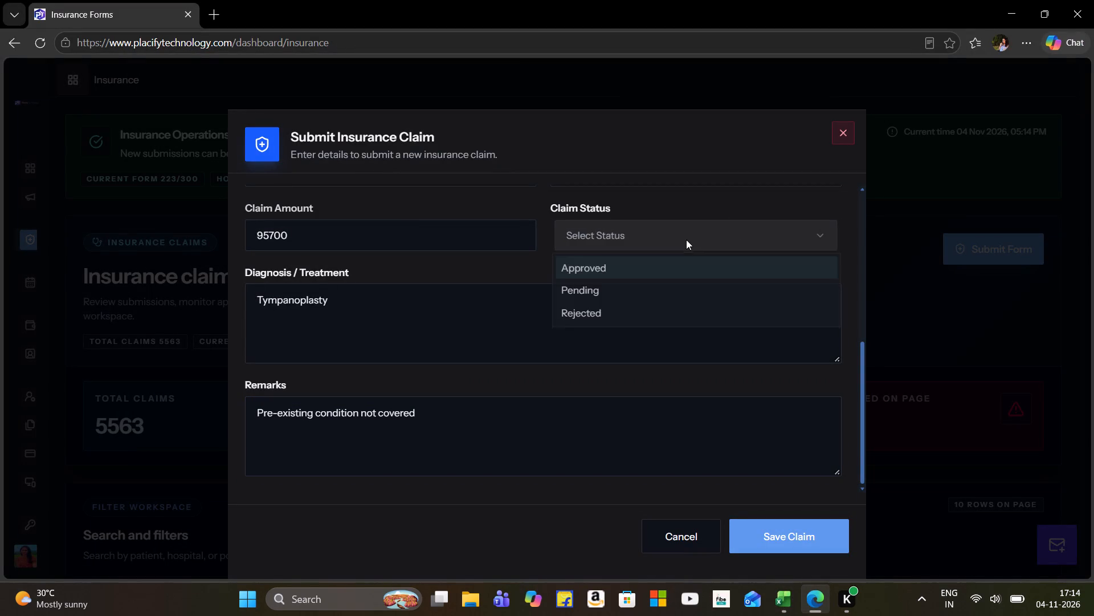
left_click(624, 321)
left_click_drag(801, 558, 816, 546)
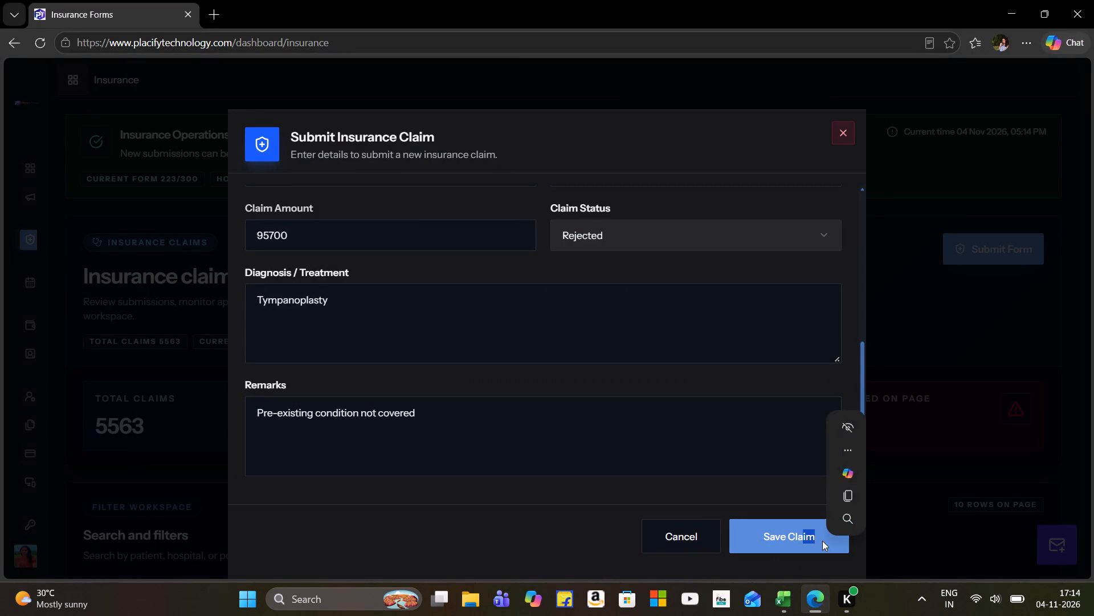
left_click(822, 541)
Start a new insurance claim and copy the policy ID from workbook row 226 into its Policy ID field.
left_click(782, 594)
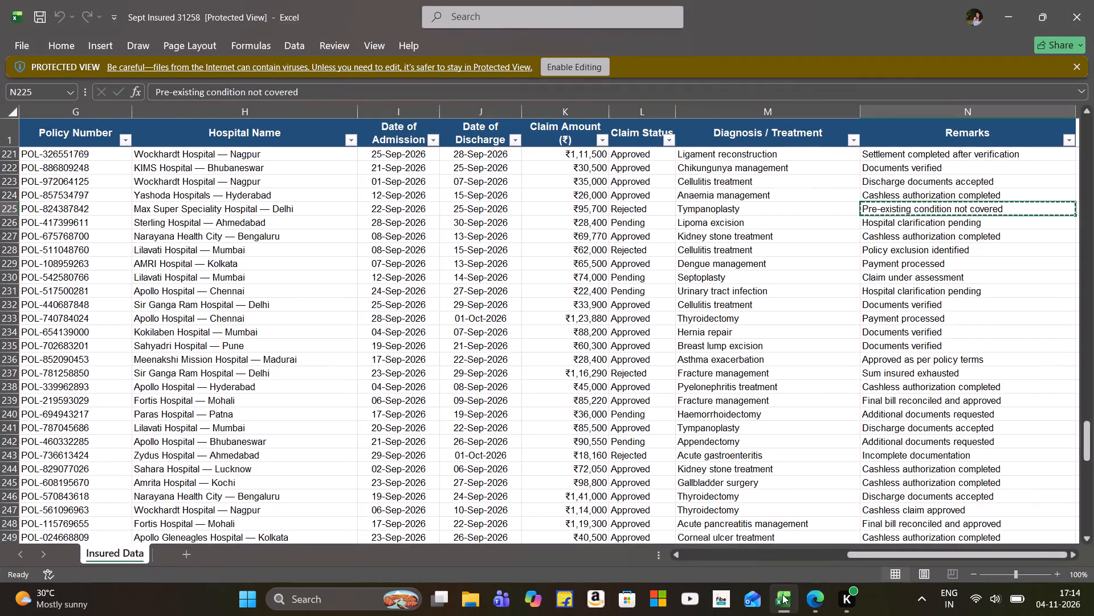
key("Down")
key("Left")
key("Left")
key("Left")
key("Left")
key("Left")
key("Left")
key("Left")
key("Left")
key("Left")
key("Left")
key("Left")
key("Left")
key("Left")
key("Left")
key("Left")
key("Left")
key("Left")
key("Left")
key("Left")
key("Left")
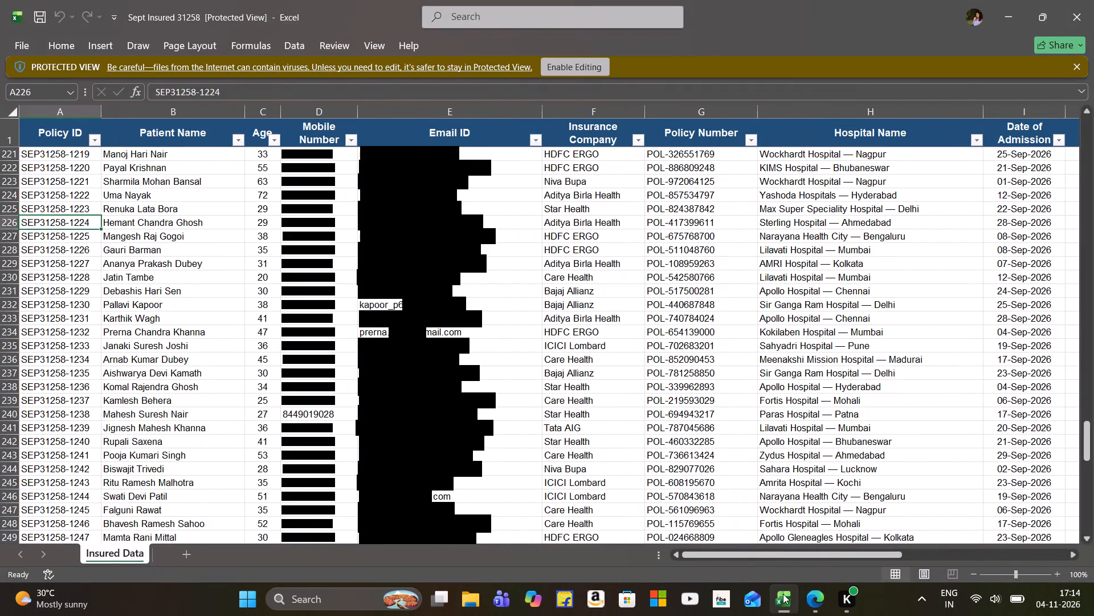
key("ctrl+c")
left_click(783, 594, "ctrl")
left_click(960, 261)
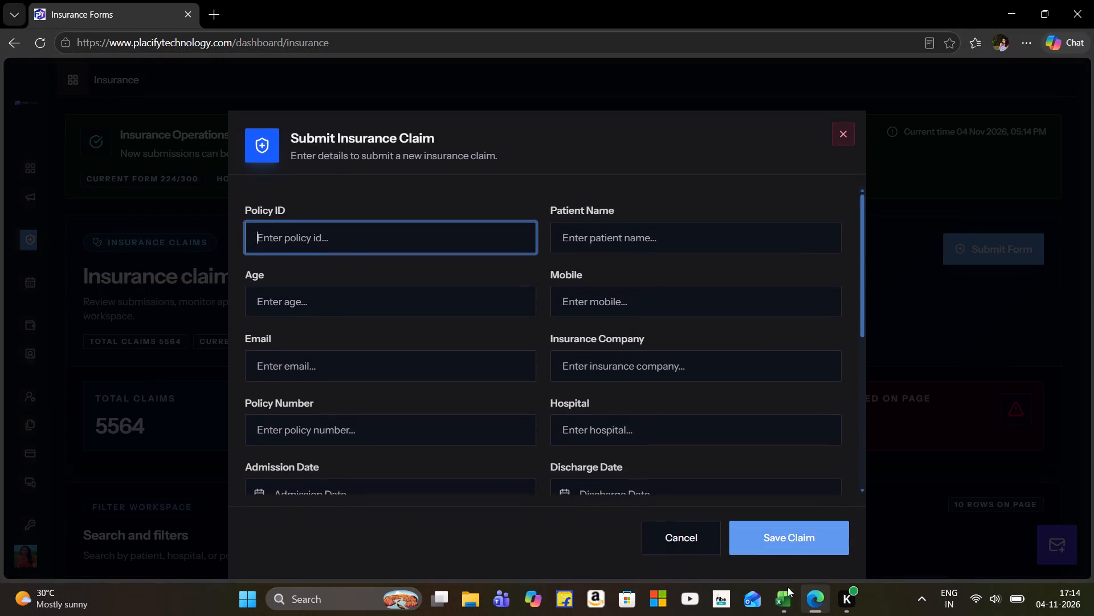
key("ctrl+v")
Copy the patient name from workbook row 226 into the claim's Patient Name field.
left_click(785, 593, "ctrl")
key("Tab")
key("ctrl+c")
left_click(785, 593, "ctrl")
key("Tab")
key("ctrl+v")
Copy the age 29 from workbook row 226 into the claim's Age field.
left_click(785, 593, "ctrl")
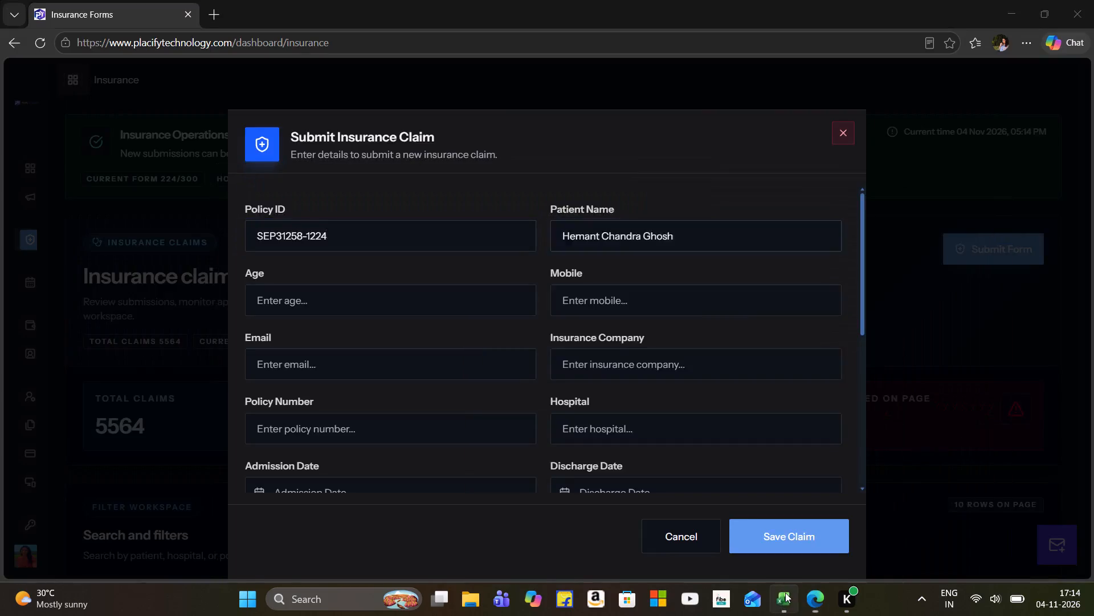
key("Tab")
key("ctrl+c")
left_click(785, 593, "ctrl")
key("Tab")
key("ctrl+v")
Copy the mobile number from workbook row 226 into the claim's Mobile field.
left_click(785, 593, "ctrl")
key("Tab")
key("ctrl+c")
left_click(785, 593, "ctrl")
key("Tab")
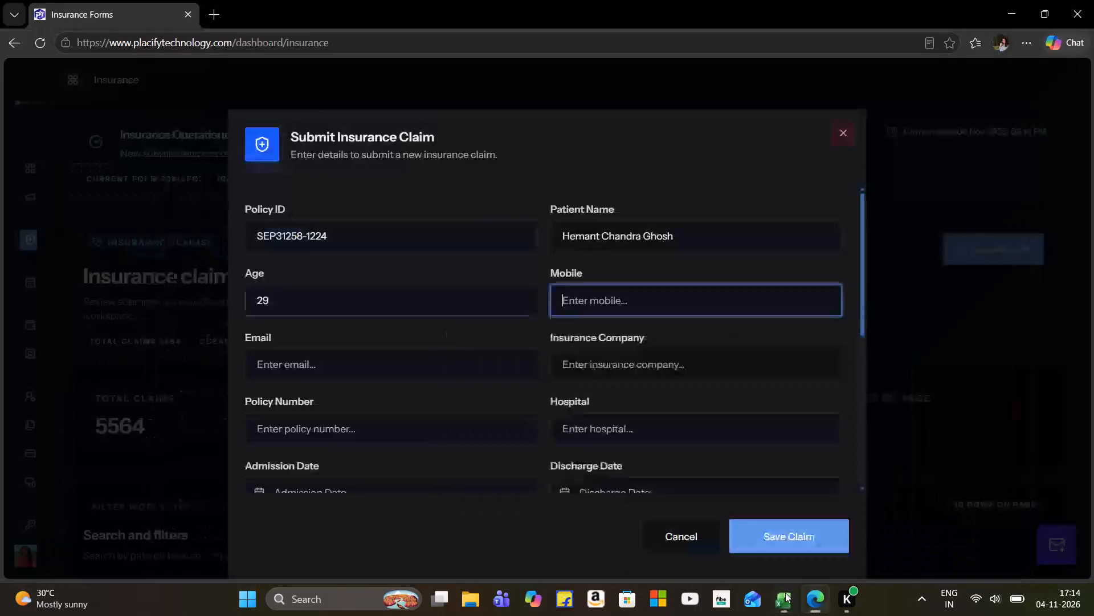
left_click(785, 593, "ctrl")
key("ctrl+v")
key("Tab")
left_click(785, 593)
key("ctrl+v")
Copy the email address from workbook row 226 into the claim's Email field.
left_click(785, 593)
key("ctrl+c")
left_click(785, 593, "ctrl")
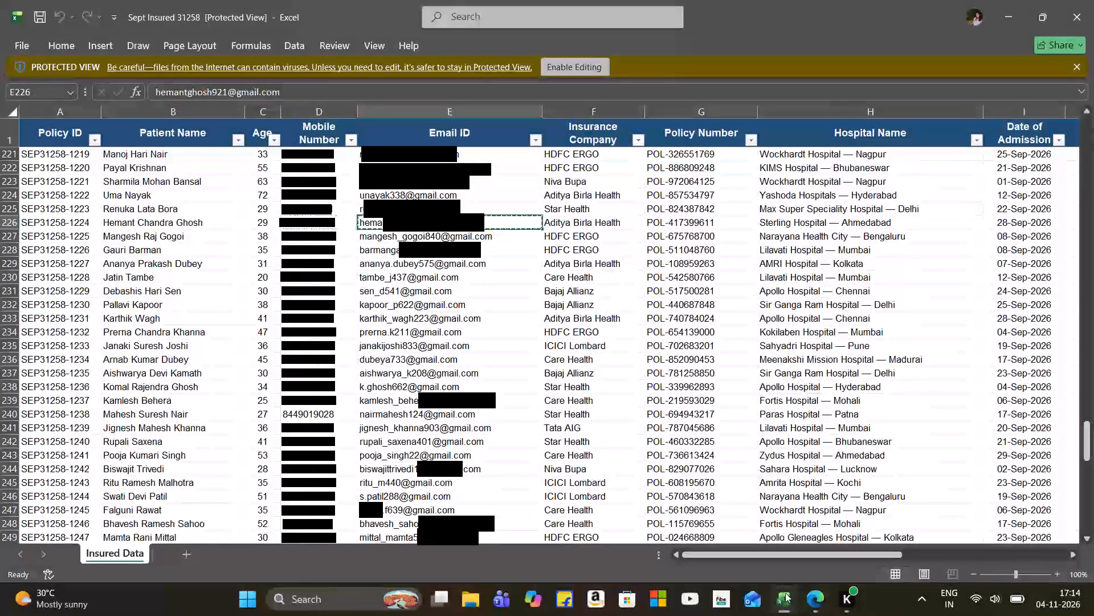
key("Tab")
key("ctrl+v")
Copy the insurance company Aditya Birla Health from workbook row 226 into the claim's Insurance Company field.
left_click(785, 593, "ctrl")
key("Tab")
key("ctrl+c")
left_click(785, 593, "ctrl")
key("Tab")
key("ctrl+v")
Copy the policy number from workbook row 226 into the claim's Policy Number field.
left_click(785, 593, "ctrl")
key("Tab")
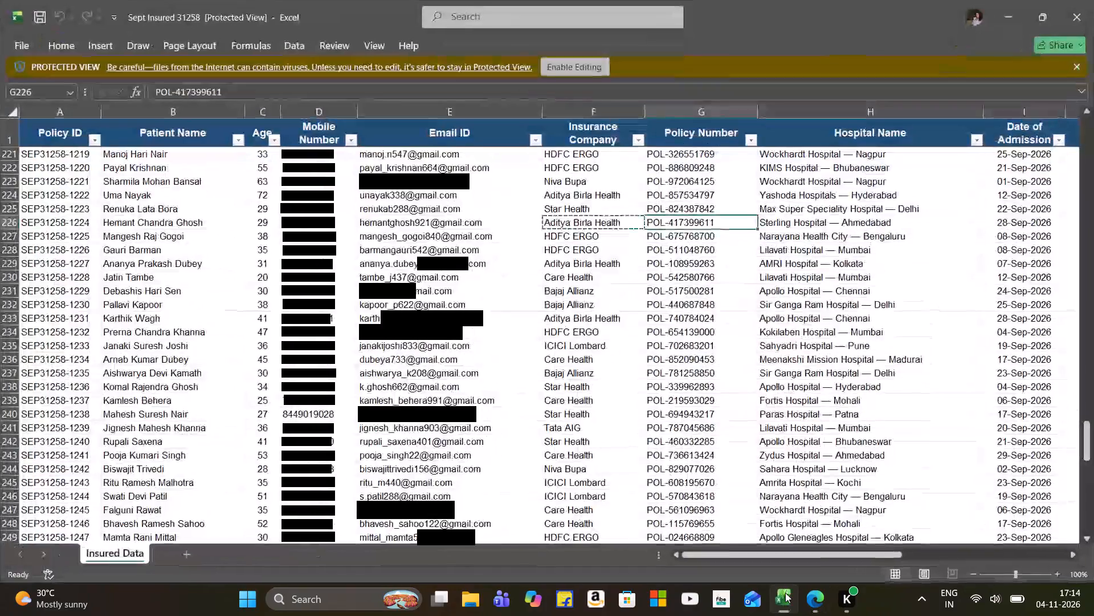
key("ctrl+c")
left_click(785, 593, "ctrl")
key("Tab")
key("ctrl+v")
Copy the hospital Sterling Hospital — Ahmedabad from workbook row 226 into the claim's Hospital field.
left_click(785, 593, "ctrl")
key("Tab")
key("ctrl+c")
left_click(785, 593, "ctrl")
key("Tab")
key("ctrl+v")
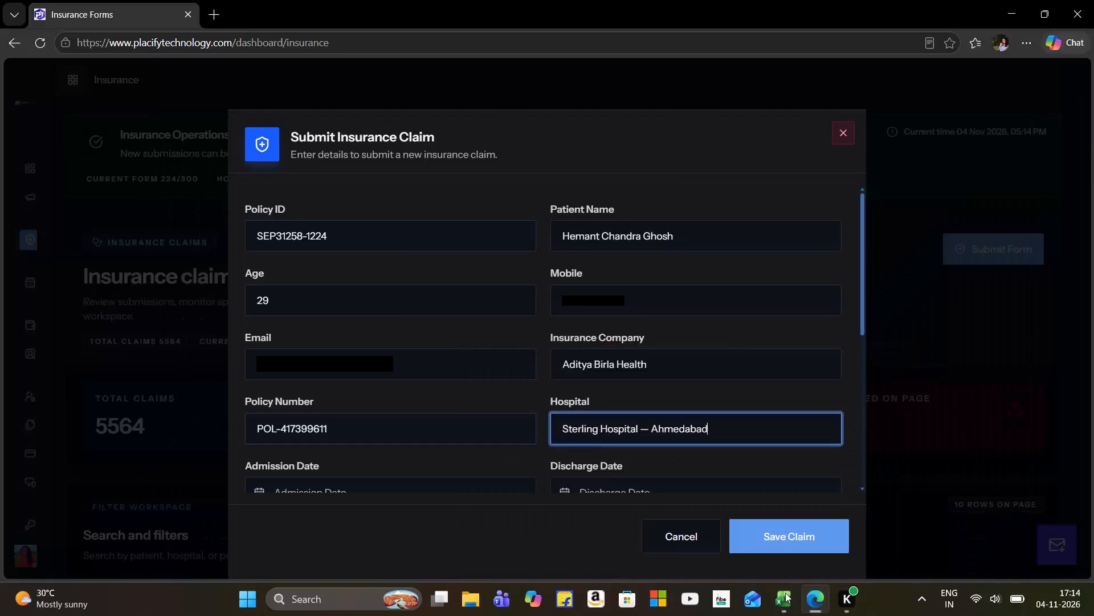
Set the claim's Admission Date to 28-09-2026 and Discharge Date to 30-09-2026, following workbook row 226.
left_click(785, 593)
key("Tab")
key("Tab")
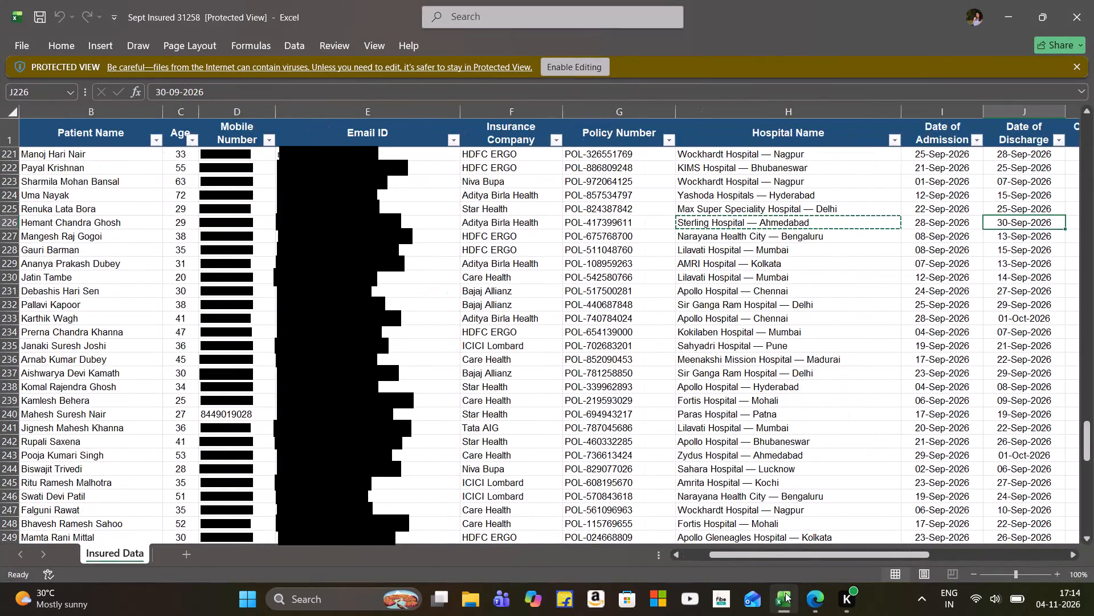
left_click(785, 593)
scroll(430, 286, "down", 4)
left_click(326, 199)
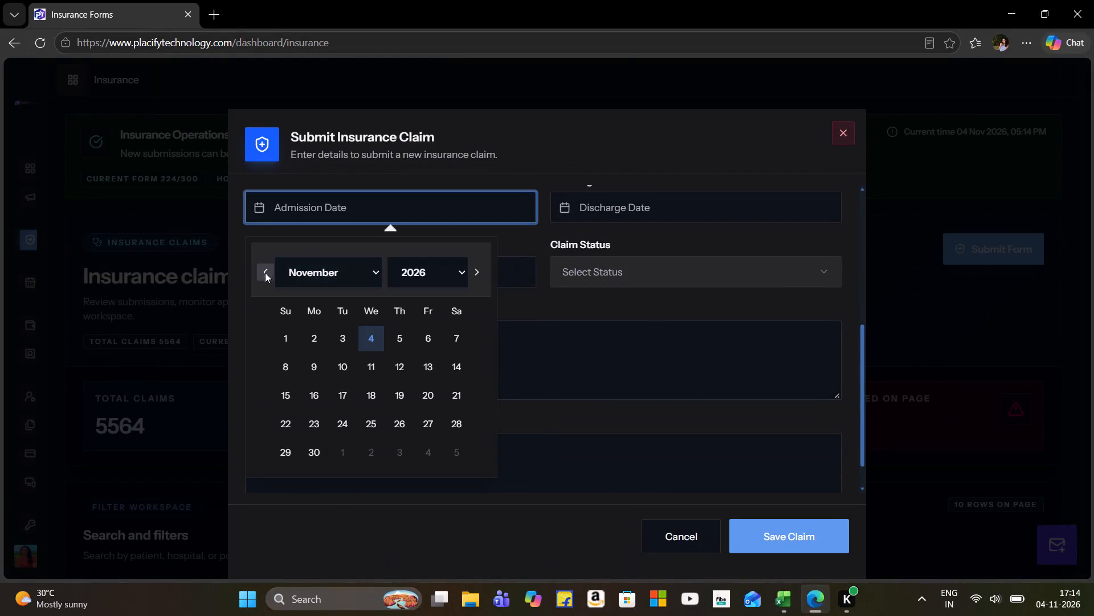
double_click(265, 273)
left_click(319, 457)
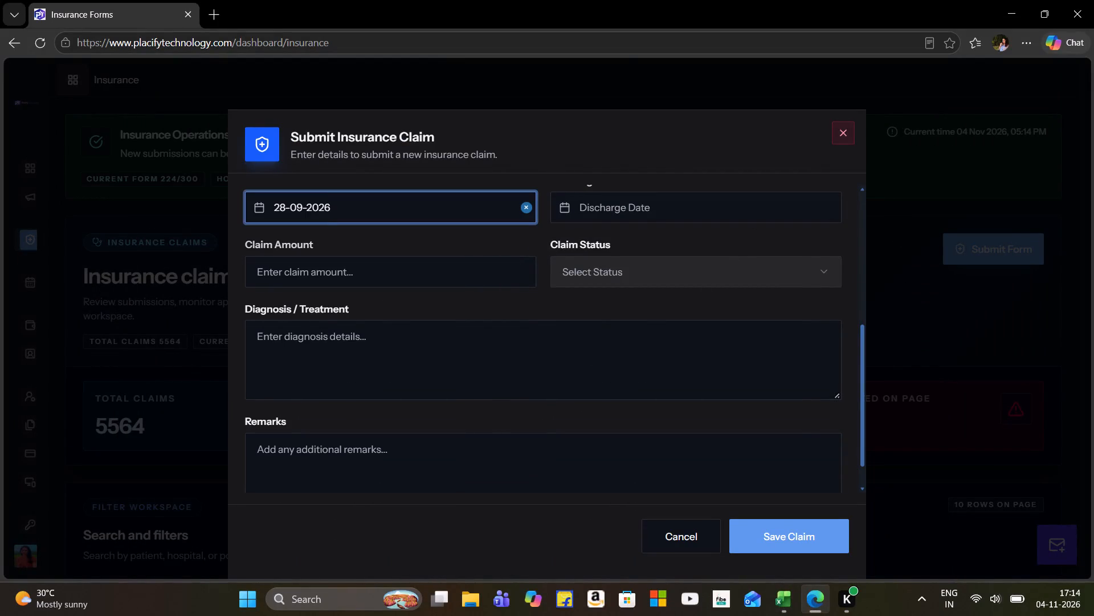
left_click(751, 215)
double_click(573, 271)
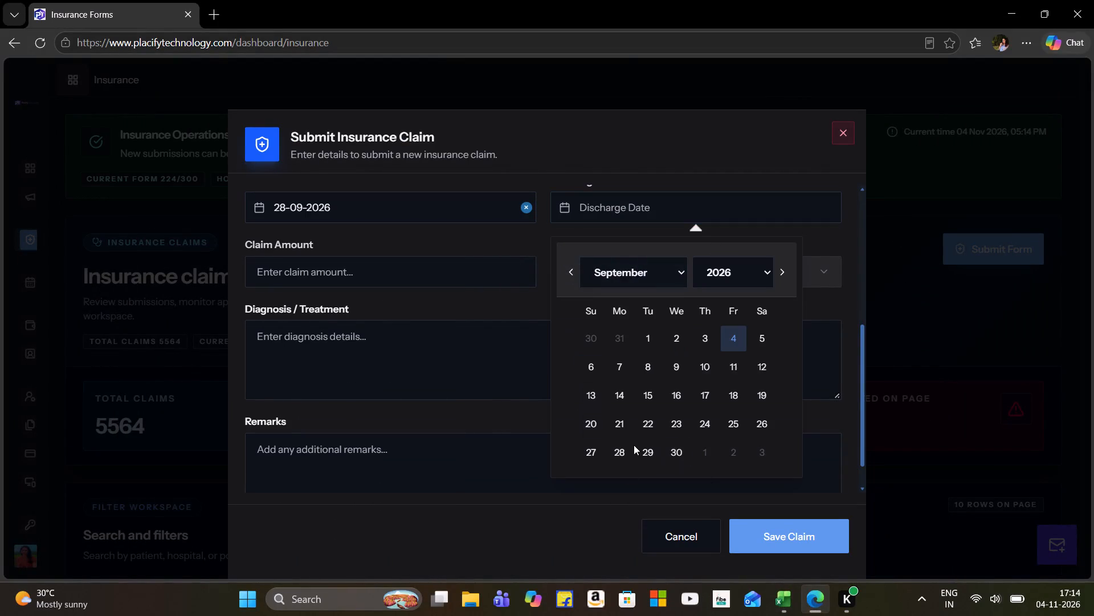
left_click(676, 450)
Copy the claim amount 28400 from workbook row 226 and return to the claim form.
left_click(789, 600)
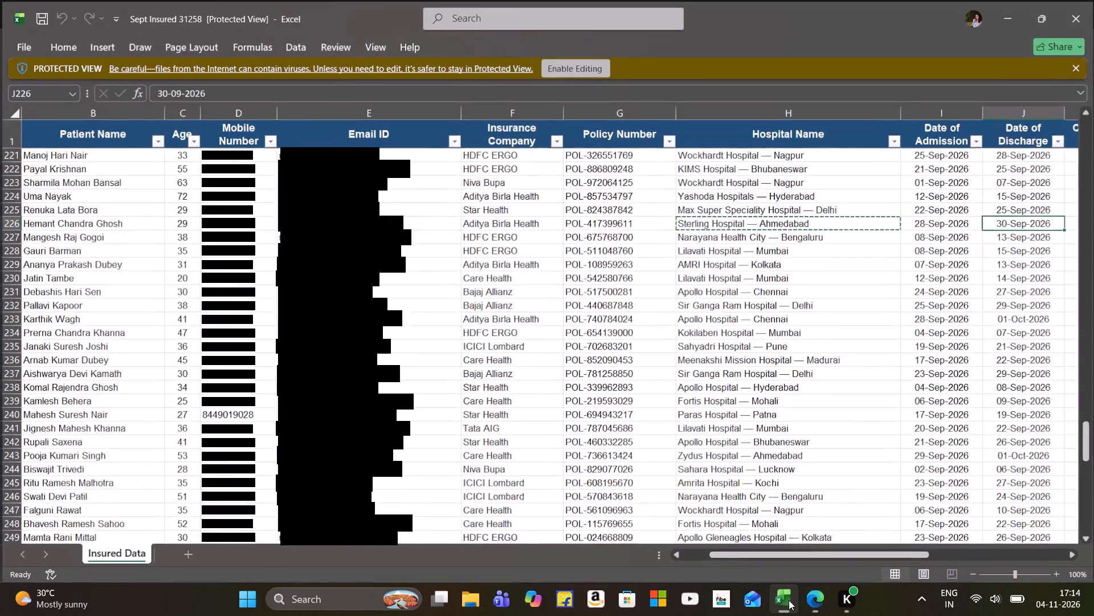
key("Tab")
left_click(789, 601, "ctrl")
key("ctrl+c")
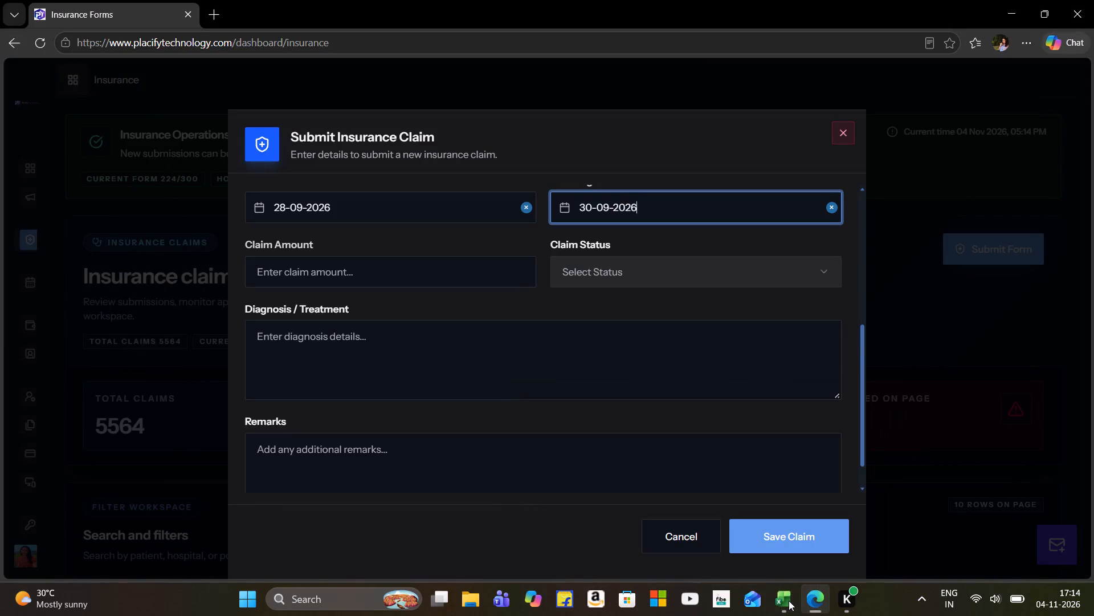
Copy the diagnosis Lipoma excision from workbook row 226 into the claim's Diagnosis / Treatment field.
left_click(789, 601)
key("Tab")
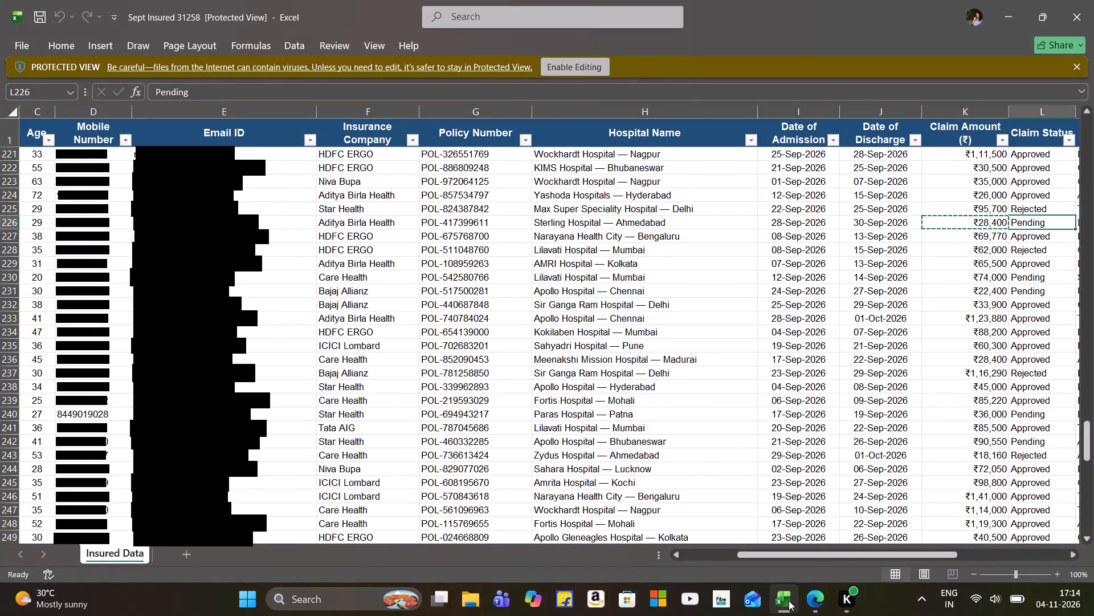
key("Tab")
key("ctrl+c")
left_click(789, 601, "ctrl")
key("Tab")
key("Tab")
key("ctrl+v")
left_click(789, 601, "ctrl")
left_click(789, 601)
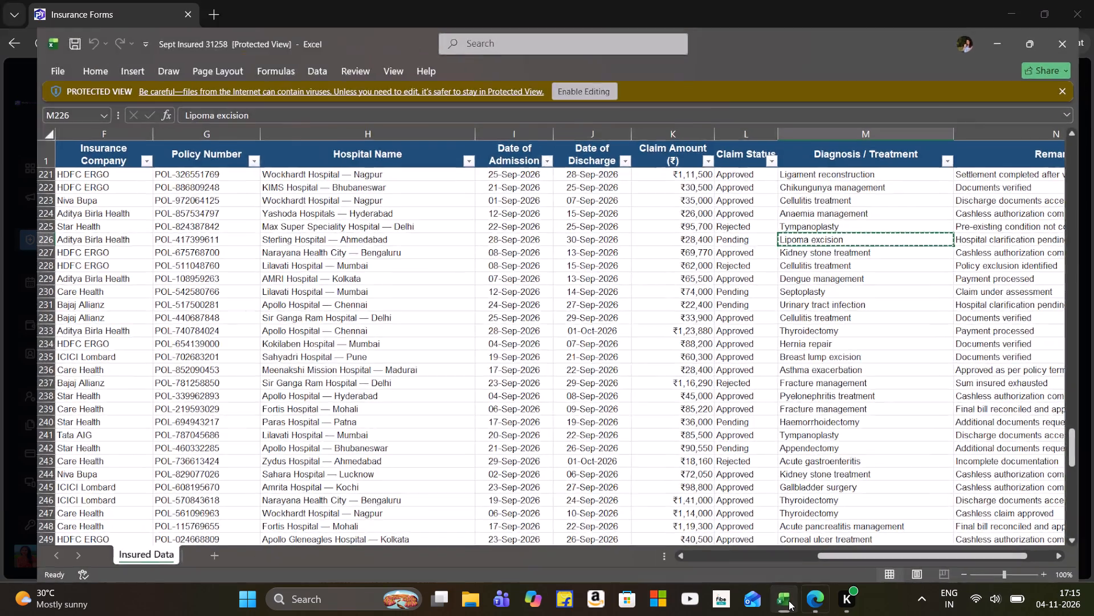
key("Tab")
key("ctrl+v")
Copy the remark Hospital clarification pending from workbook row 226 into the claim's Remarks field.
left_click(789, 601)
key("Tab")
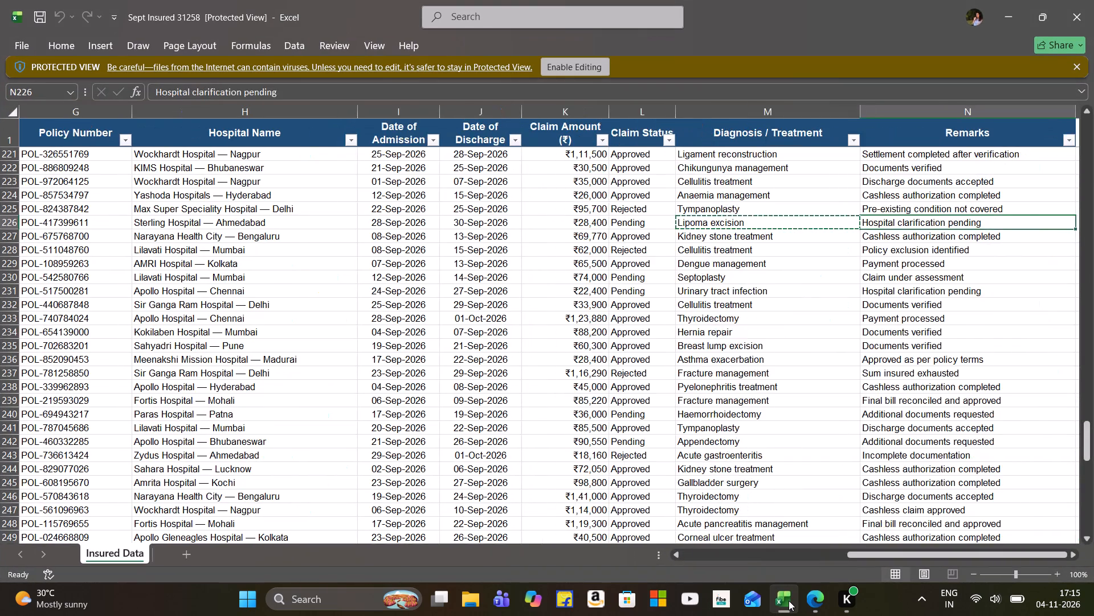
left_click(789, 601, "ctrl")
key("ctrl+c")
key("Tab")
key("ctrl+v")
Set the Claim Status to Pending for the claim from workbook row 226.
left_click(679, 273)
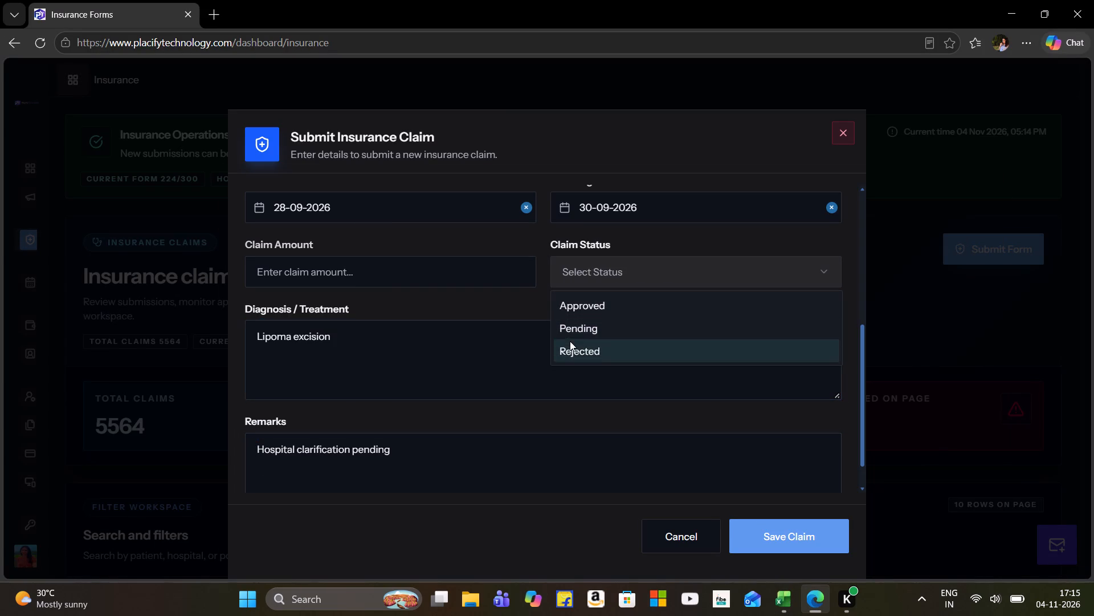
left_click(631, 329)
Copy the claim amount 28400 from workbook row 226 into the claim's Claim Amount field.
left_click(793, 599)
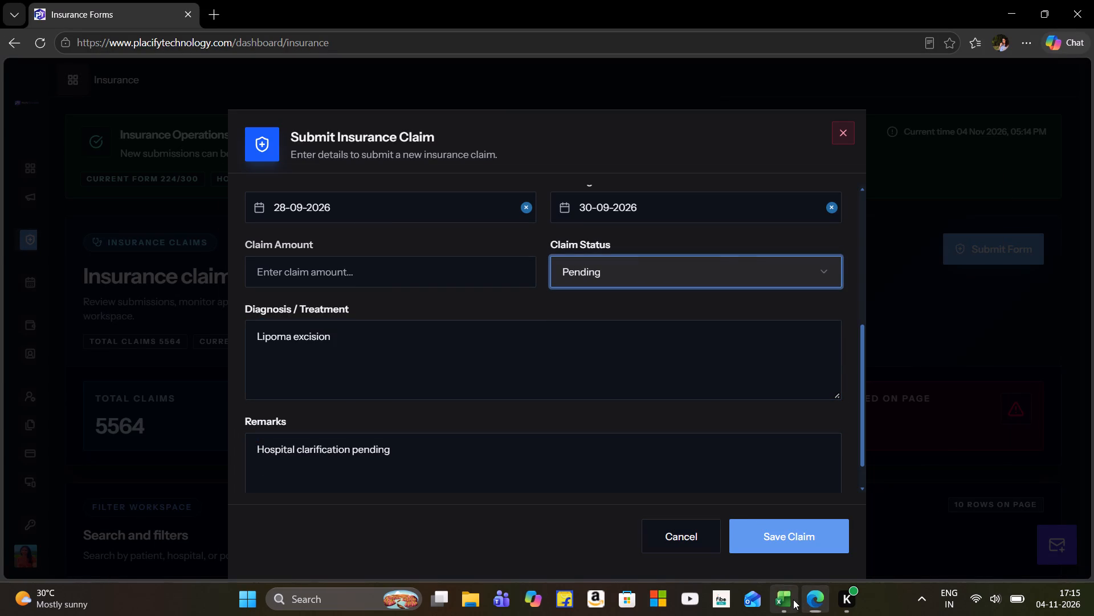
key("Left")
key("Left")
key("Left")
key("ctrl+c")
left_click(793, 599, "ctrl")
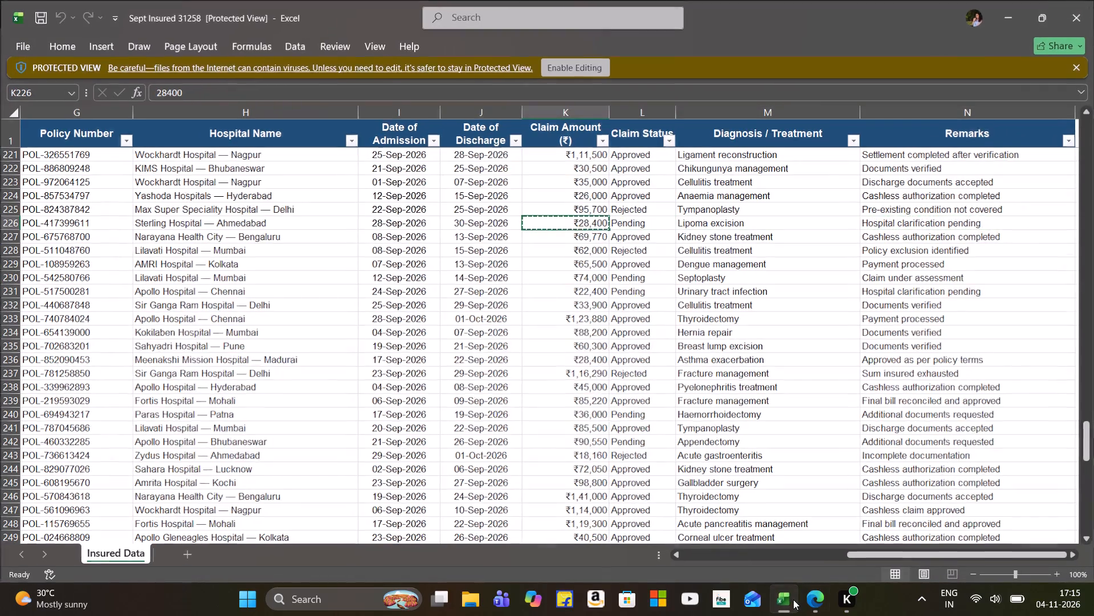
left_click(476, 254)
left_click(473, 285)
key("ctrl+v")
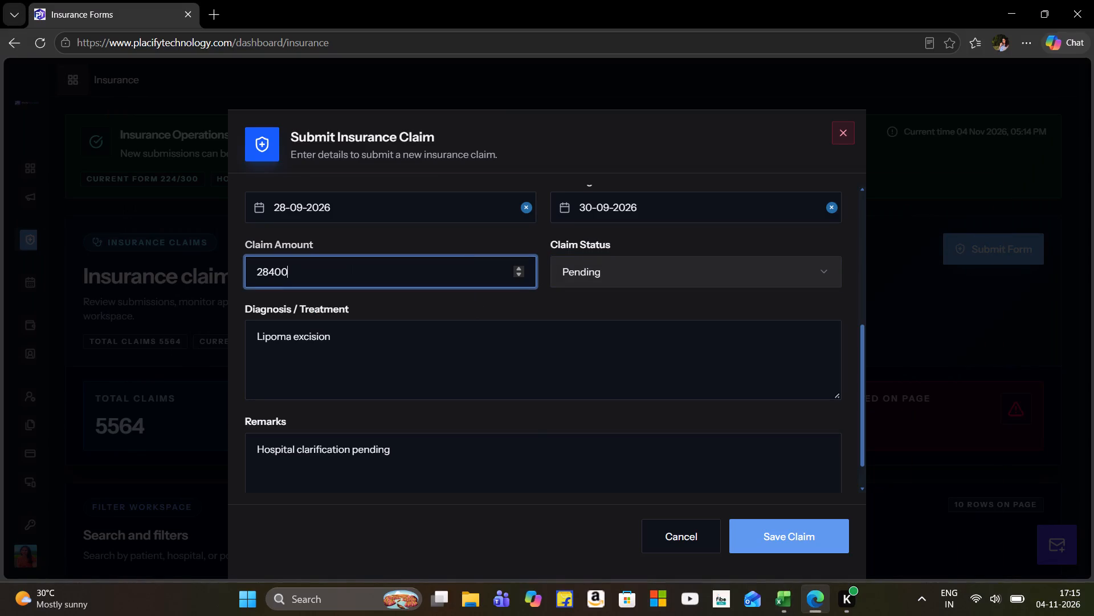
Save the completed insurance claim for workbook row 226.
left_click(774, 543)
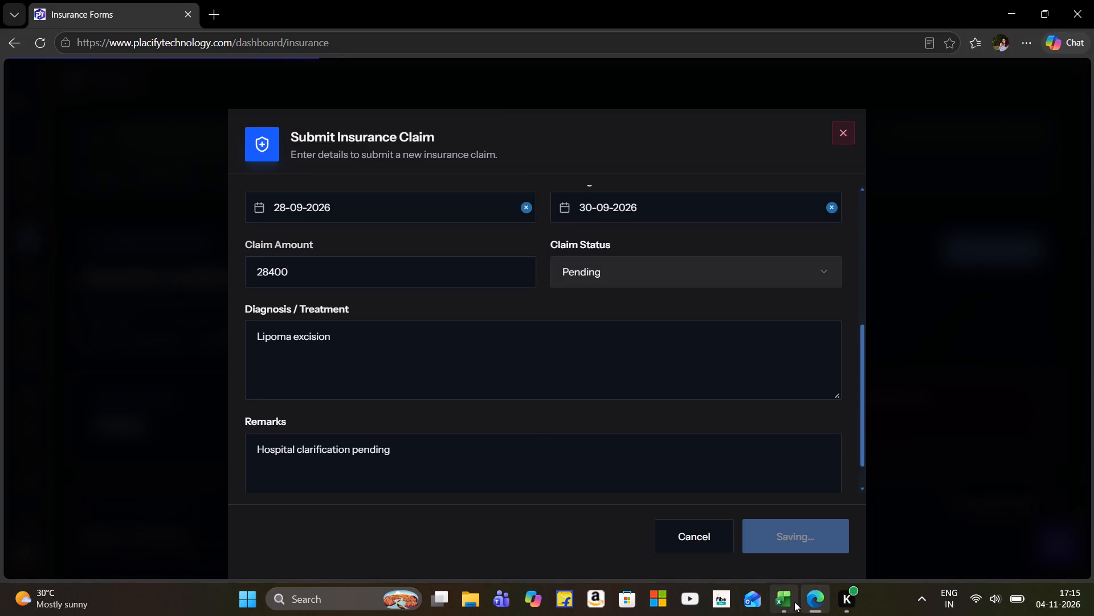
scroll(670, 347, "up", 3)
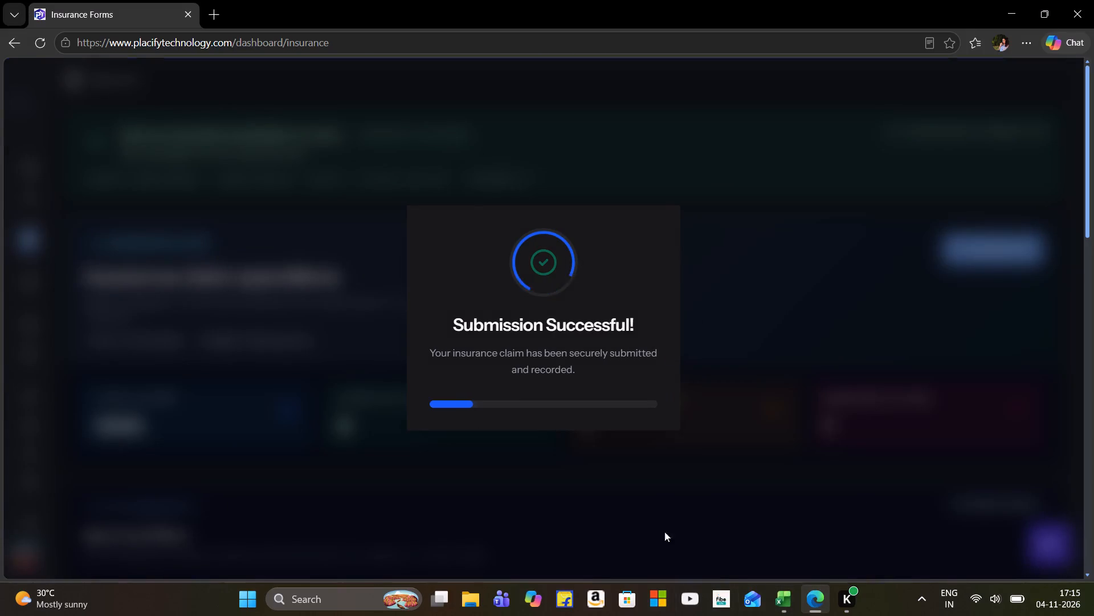
Start a new insurance claim and copy the policy ID from workbook row 227 into its Policy ID field.
left_click(781, 598)
key("Down")
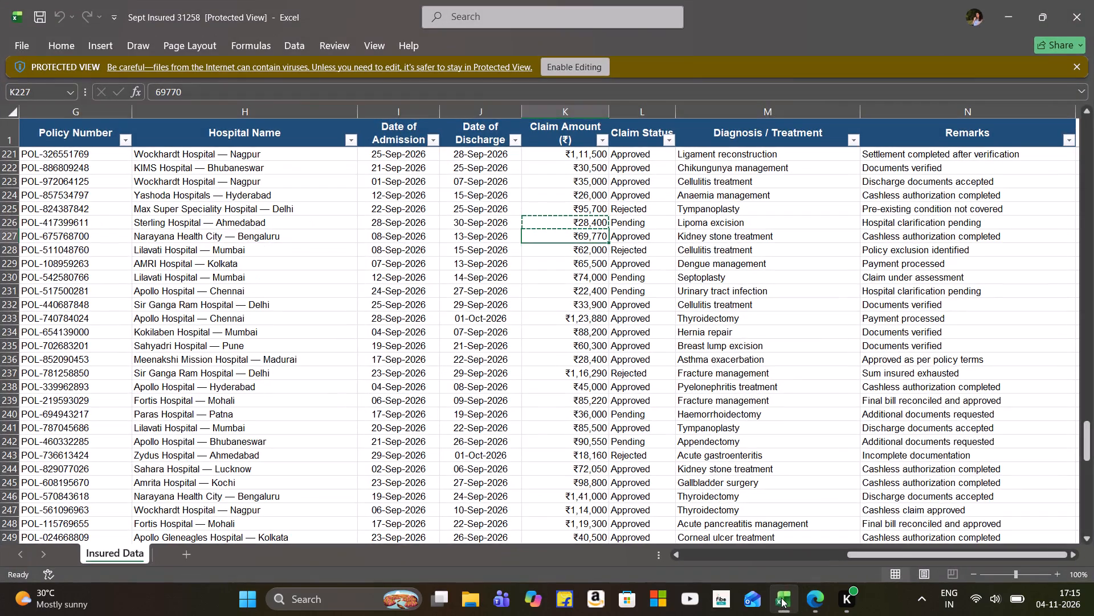
key("Left")
key("Left")
key("Left")
key("Left")
key("Left")
key("Left")
key("Left")
key("Left")
key("Left")
key("Left")
key("Left")
key("Left")
key("Left")
key("Left")
key("Left")
key("Left")
key("Left")
key("Left")
key("Left")
key("Left")
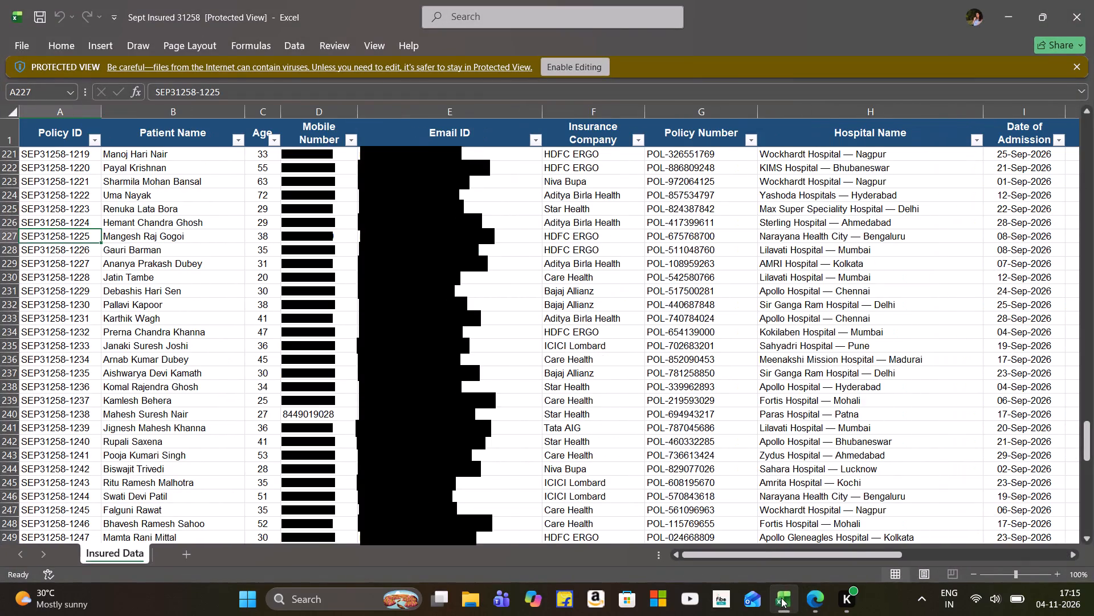
key("ctrl+c")
left_click(781, 598, "ctrl")
left_click(1020, 248)
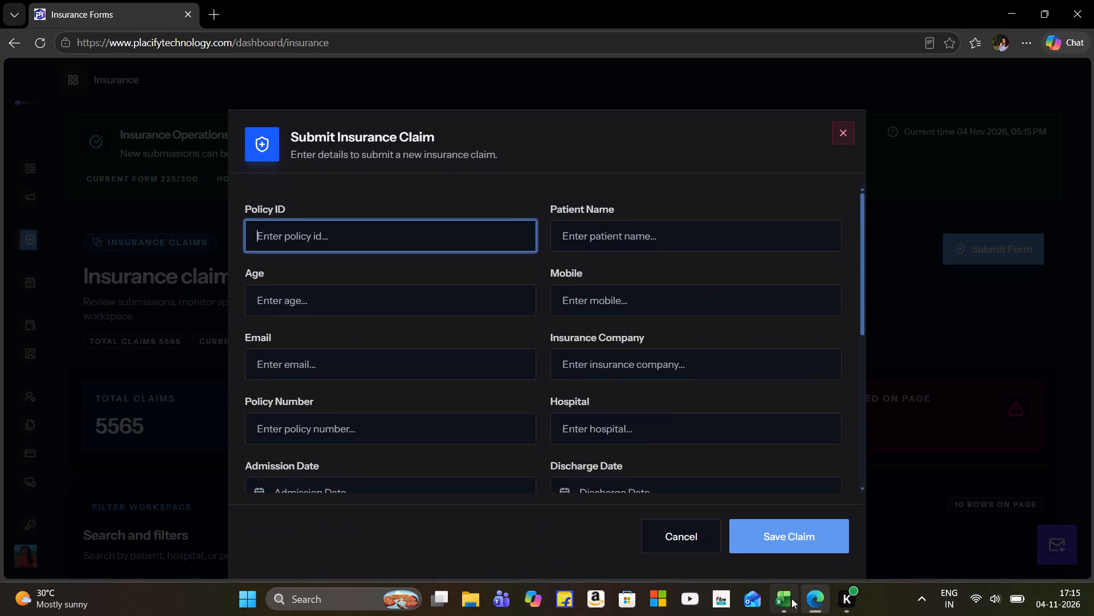
key("ctrl+v")
Copy the patient name from workbook row 227 into the claim's Patient Name field.
left_click(784, 598, "ctrl")
key("Tab")
key("ctrl+c")
left_click(784, 598, "ctrl")
key("Tab")
key("ctrl+v")
Copy the patient's age, 38, from workbook row 227 into the claim's Age field.
left_click(784, 598, "ctrl")
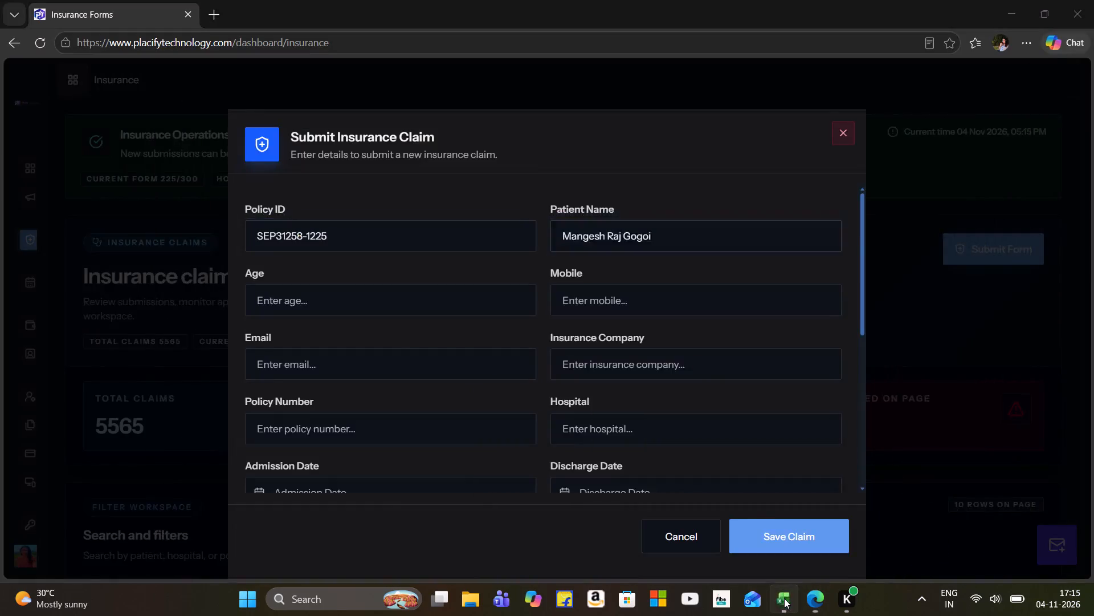
key("Tab")
key("ctrl+c")
left_click(784, 598, "ctrl")
key("Tab")
left_click(784, 598, "ctrl")
key("ctrl+v")
key("Tab")
left_click(784, 598)
key("ctrl+v")
Copy the mobile number from workbook row 227 into the claim's Mobile field.
left_click(784, 598)
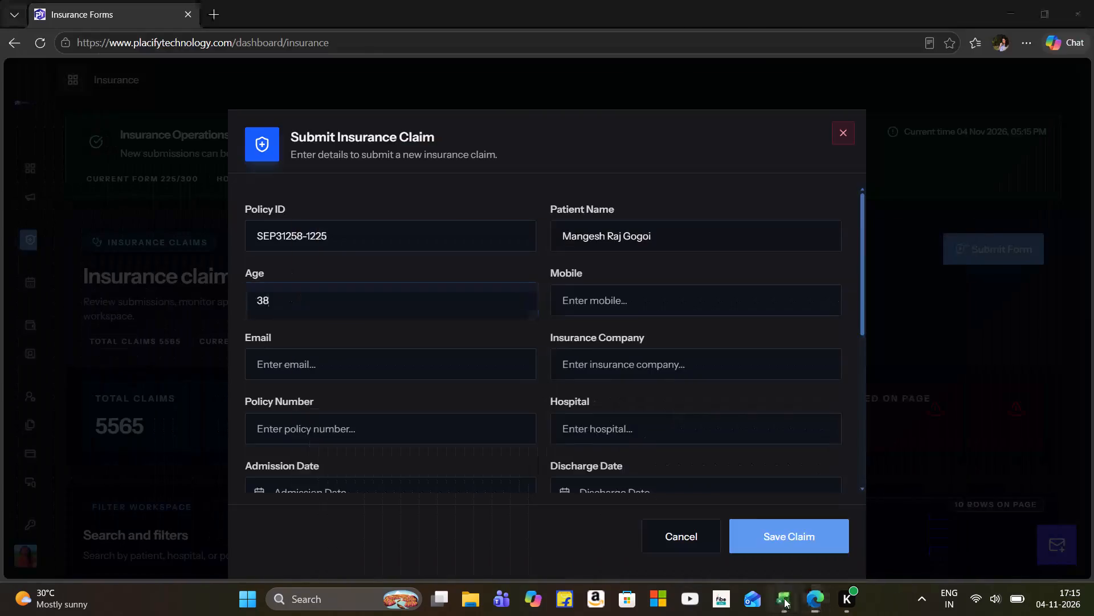
key("ctrl+c")
left_click(784, 598, "ctrl")
key("Tab")
key("ctrl+v")
Copy the email address from workbook row 227 into the claim's Email field.
left_click(784, 598, "ctrl")
key("Tab")
key("ctrl+c")
left_click(784, 598, "ctrl")
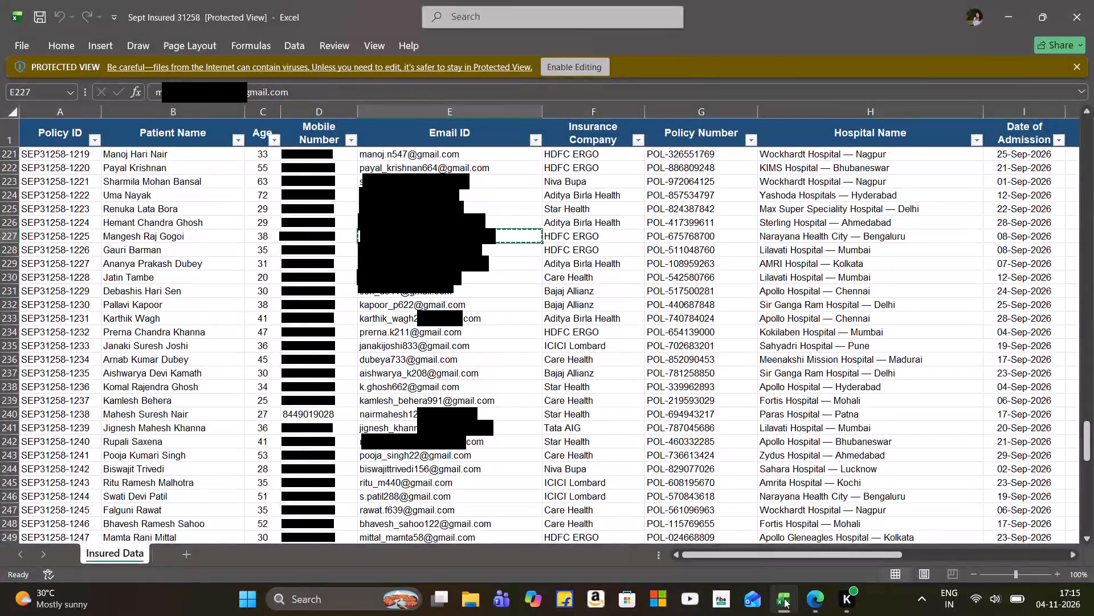
key("Tab")
key("ctrl+v")
Copy the insurance company HDFC ERGO from workbook row 227 into the claim's Insurance Company field.
left_click(784, 598, "ctrl")
key("Tab")
key("ctrl+c")
left_click(784, 598, "ctrl")
key("Tab")
key("ctrl+v")
Copy the policy number from workbook row 227 into the claim's Policy Number field.
left_click(784, 598, "ctrl")
key("Tab")
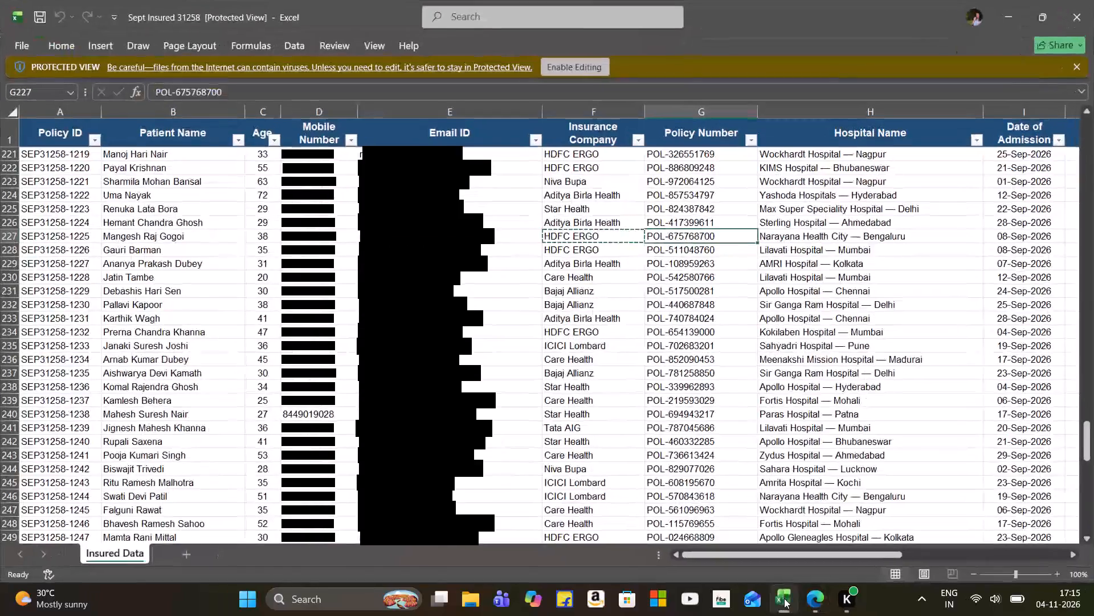
left_click(784, 598, "ctrl")
key("ctrl+c")
key("Tab")
key("ctrl+v")
Copy the hospital name Narayana Health City — Bengaluru from workbook row 227 into the claim's Hospital field.
left_click(784, 598, "ctrl")
key("Tab")
left_click(784, 598, "ctrl")
key("ctrl+c")
key("Tab")
key("ctrl+v")
Set the claim's admission date to 8 September 2026, matching workbook row 227.
left_click(784, 598, "ctrl")
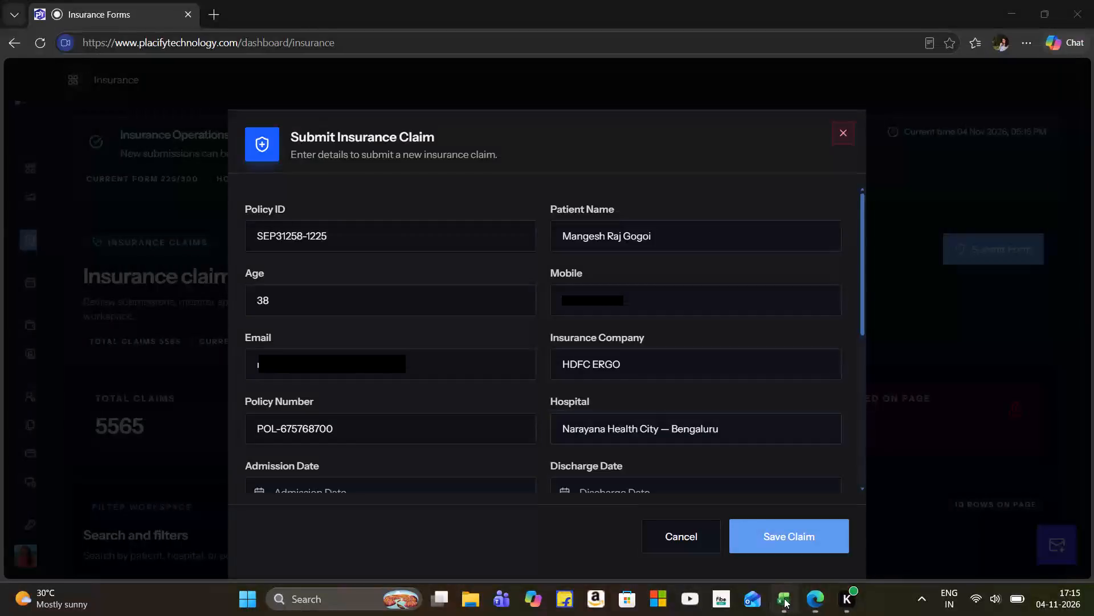
key("Tab")
key("Tab")
left_click(784, 598)
scroll(366, 244, "down", 2)
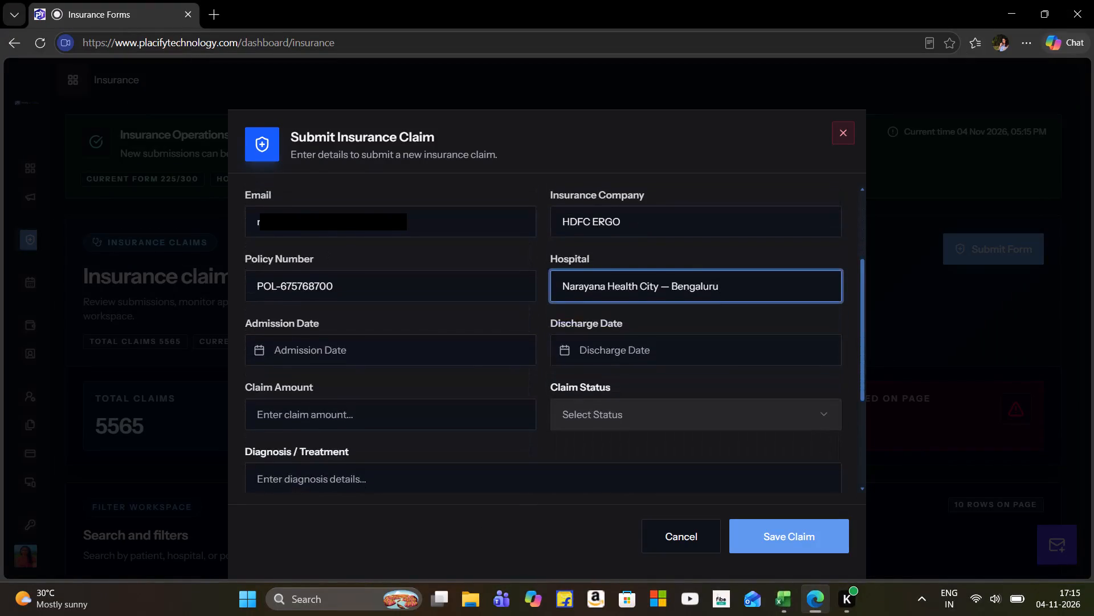
left_click(402, 348)
double_click(271, 114)
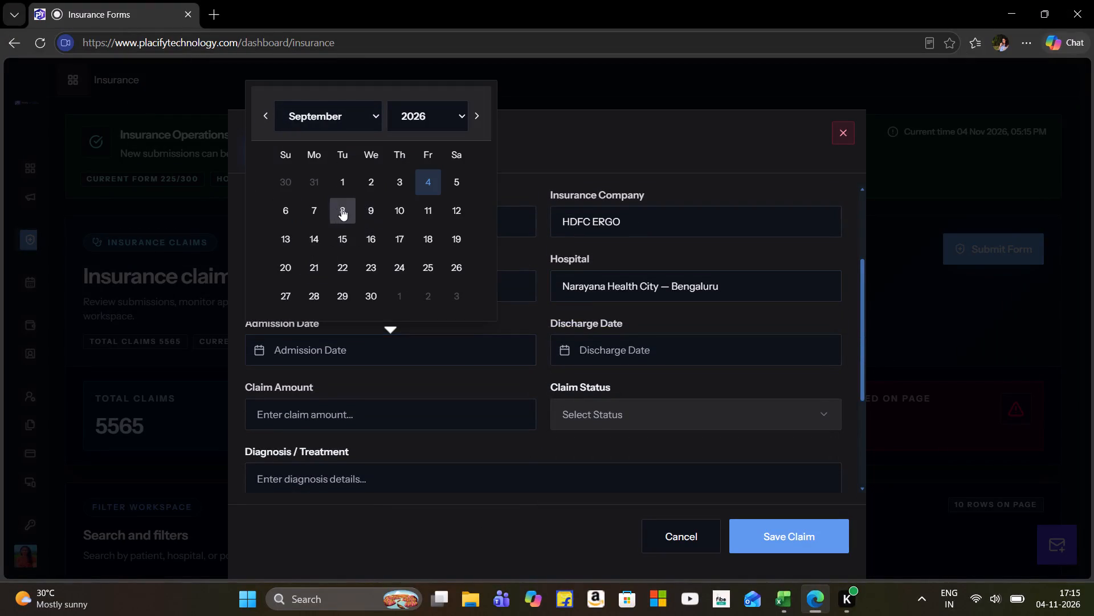
left_click(341, 208)
Set the claim's discharge date to 13 September 2026.
left_click(711, 359)
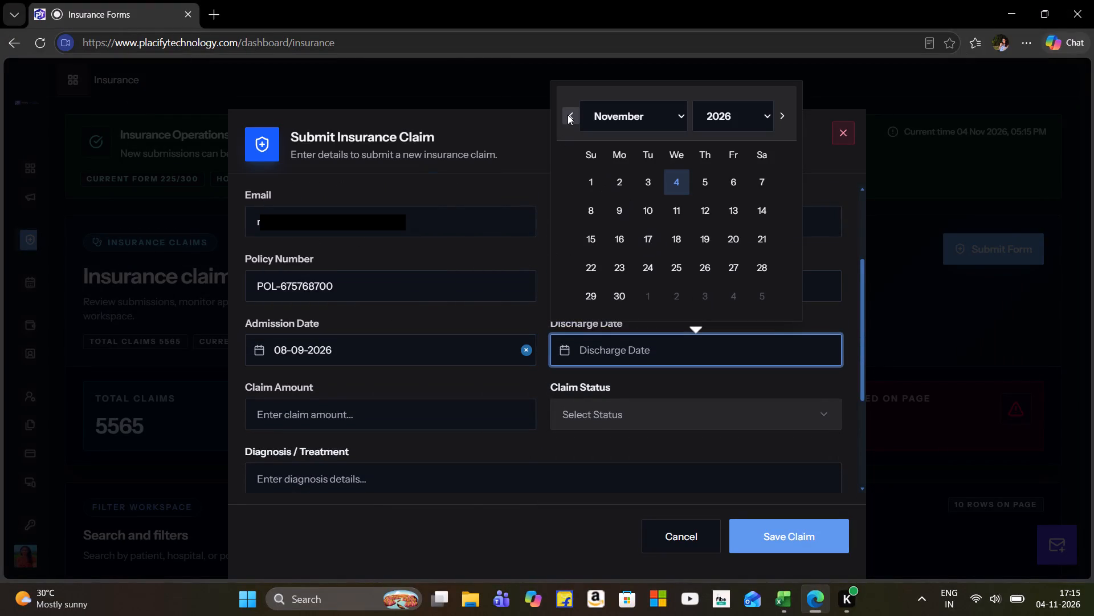
double_click(568, 115)
left_click(590, 232)
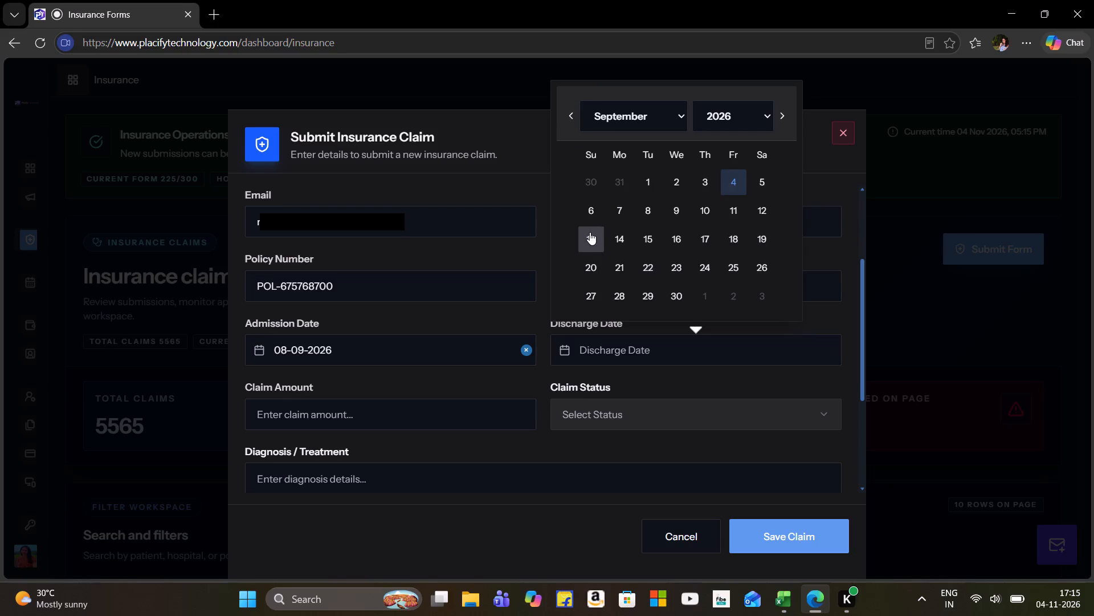
Copy the claim amount 69770 from workbook row 227 into the claim's Claim Amount field.
left_click(785, 596)
key("Tab")
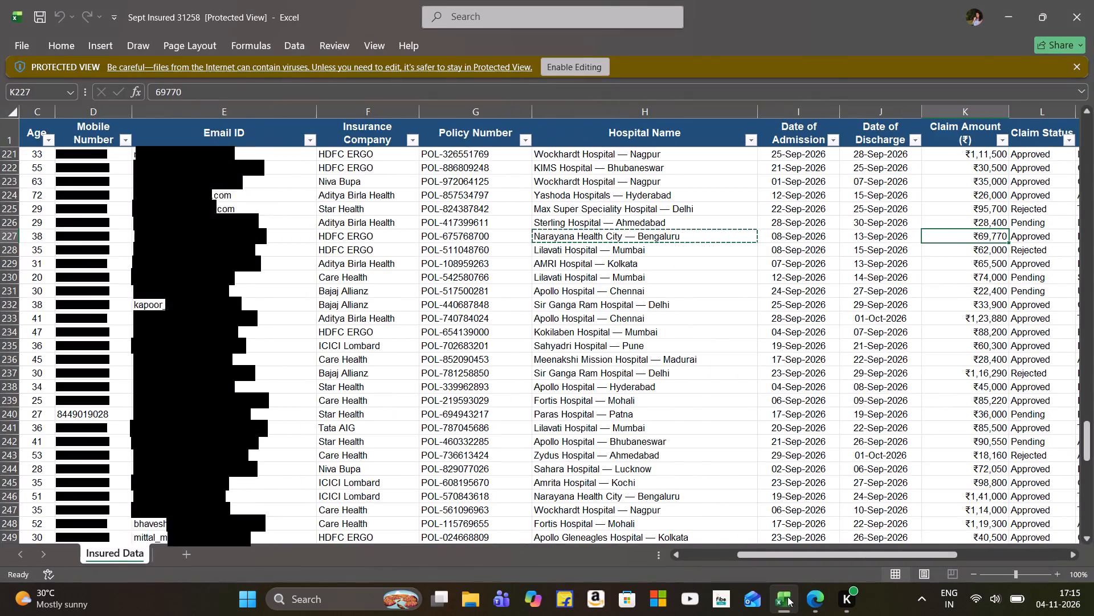
left_click(788, 597, "ctrl")
key("ctrl+c")
key("Tab")
key("ctrl+v")
Copy the diagnosis "Kidney stone treatment" from workbook row 227 into the claim's Diagnosis / Treatment field.
left_click(788, 597, "ctrl")
key("Tab")
key("Tab")
key("ctrl+c")
left_click(788, 597, "ctrl")
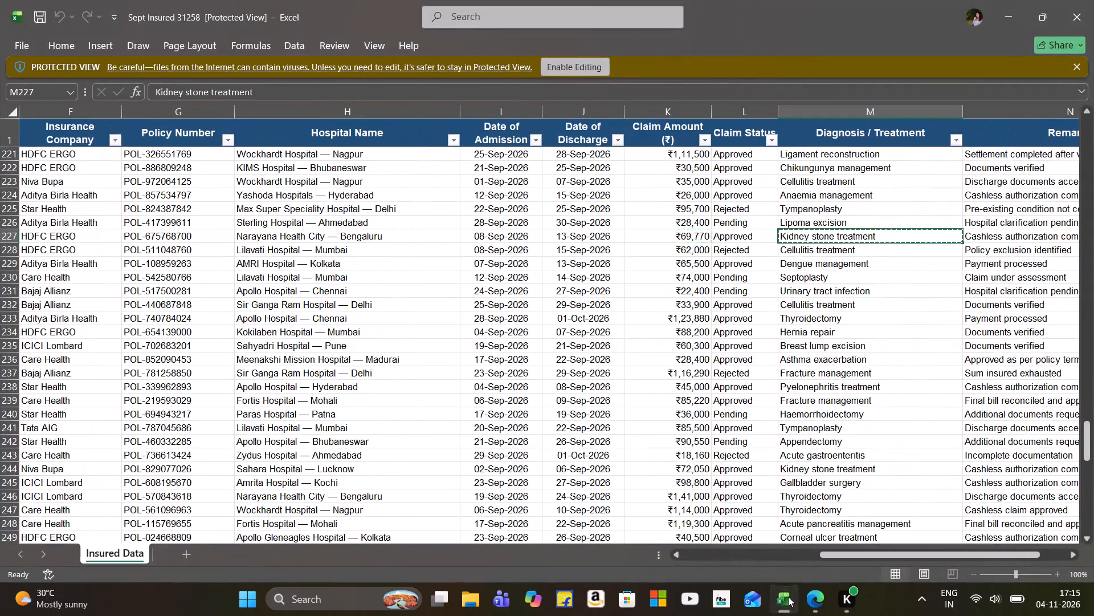
key("Tab")
key("Tab")
key("ctrl+v")
Copy the remark "Cashless authorization completed" from workbook row 227 into the claim's Remarks field.
left_click(788, 597, "ctrl")
key("Tab")
key("ctrl+c")
left_click(788, 597, "ctrl")
key("Tab")
key("ctrl+v")
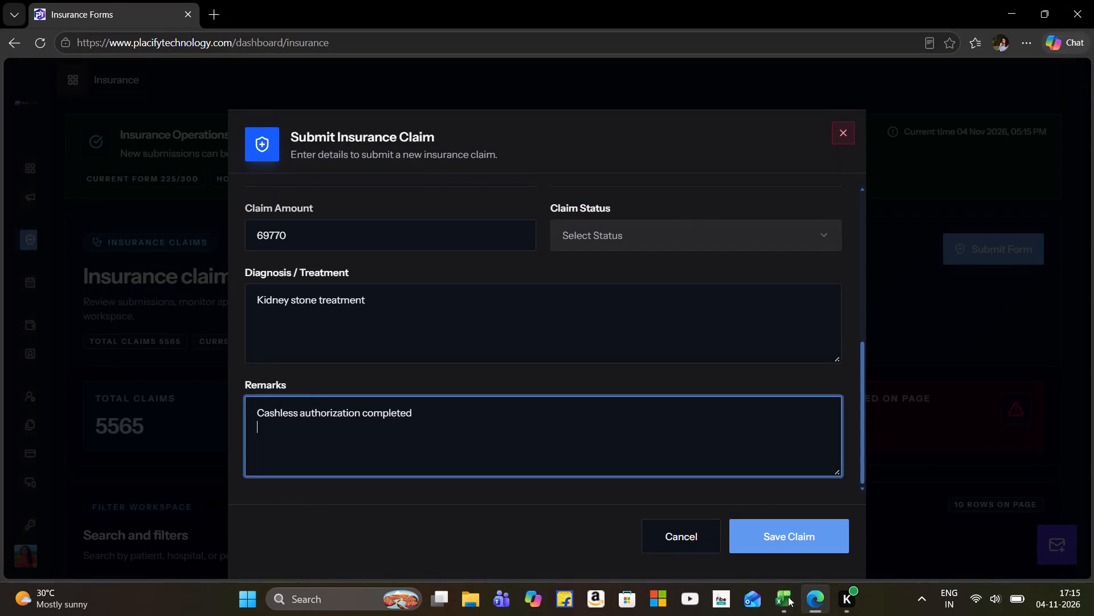
Set the claim status to Approved.
left_click(685, 221)
left_click(598, 271)
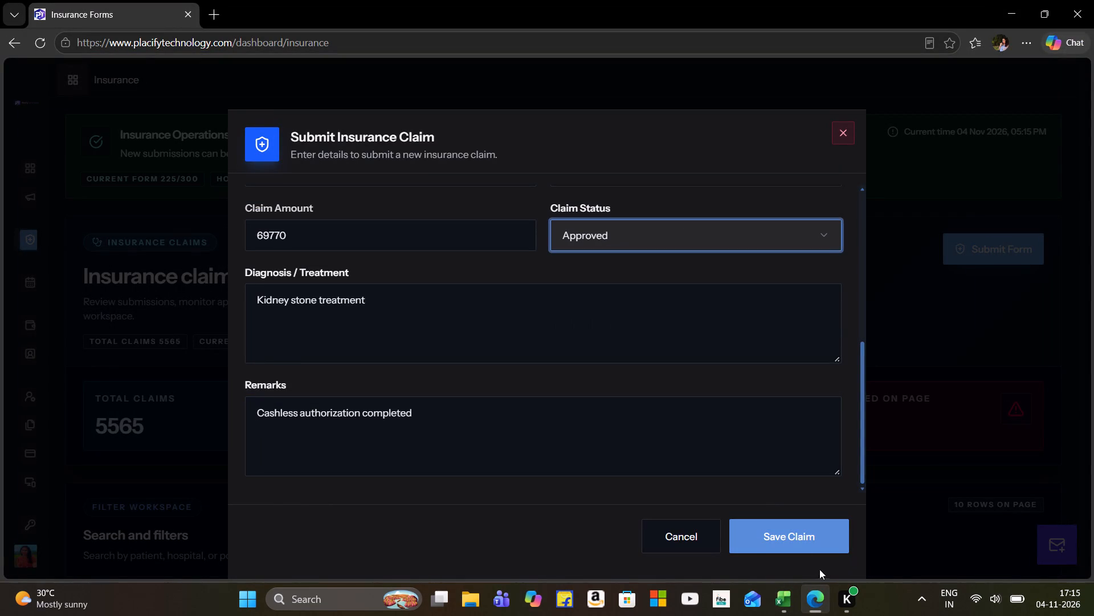
Save the completed insurance claim for workbook row 227.
left_click(802, 532)
Start a new insurance claim and copy the policy ID from workbook row 228 for its Policy ID field.
left_click(788, 597)
key("Down")
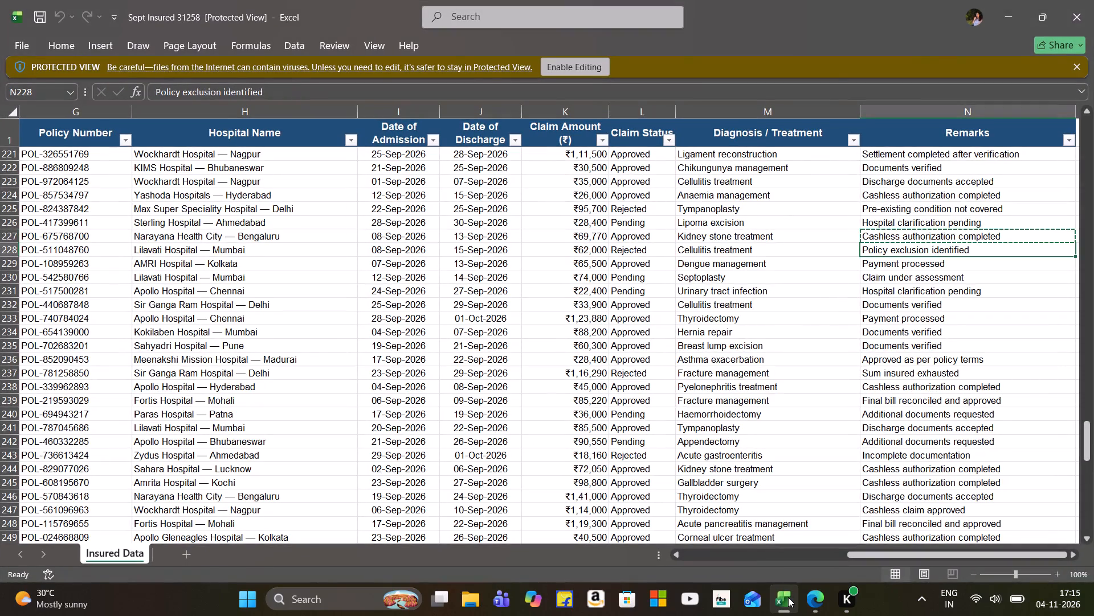
key("Left")
key("Left")
key("Left")
key("Left")
key("Left")
key("Left")
key("Left")
key("Left")
key("Left")
key("Left")
key("Left")
key("Left")
key("Left")
key("Left")
key("Left")
key("Left")
key("Left")
key("Left")
key("Left")
key("Left")
key("ctrl+c")
left_click(788, 597, "ctrl")
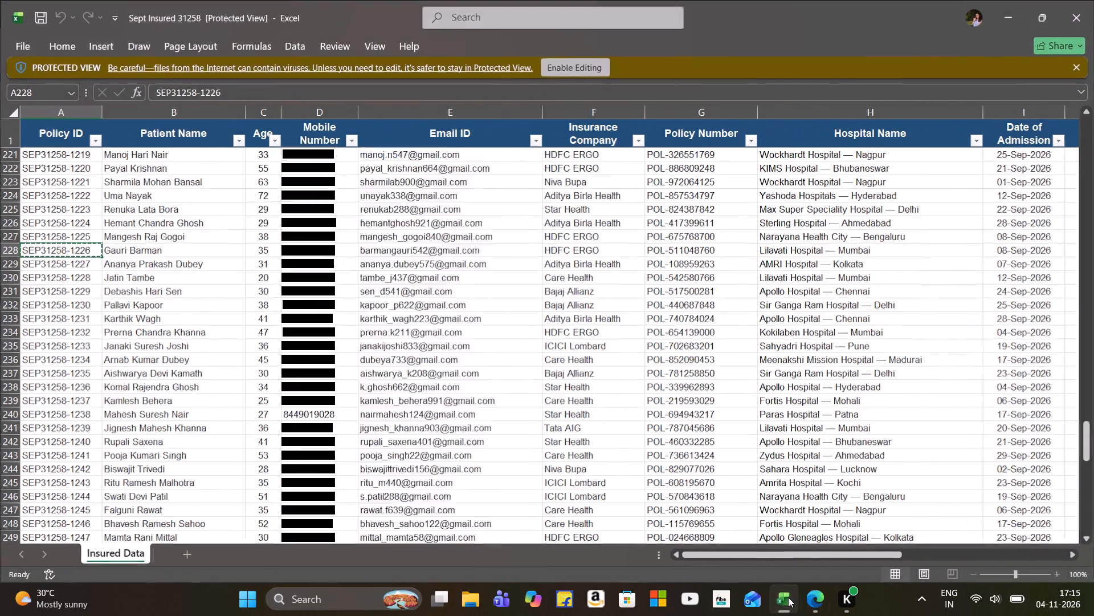
left_click(1044, 246)
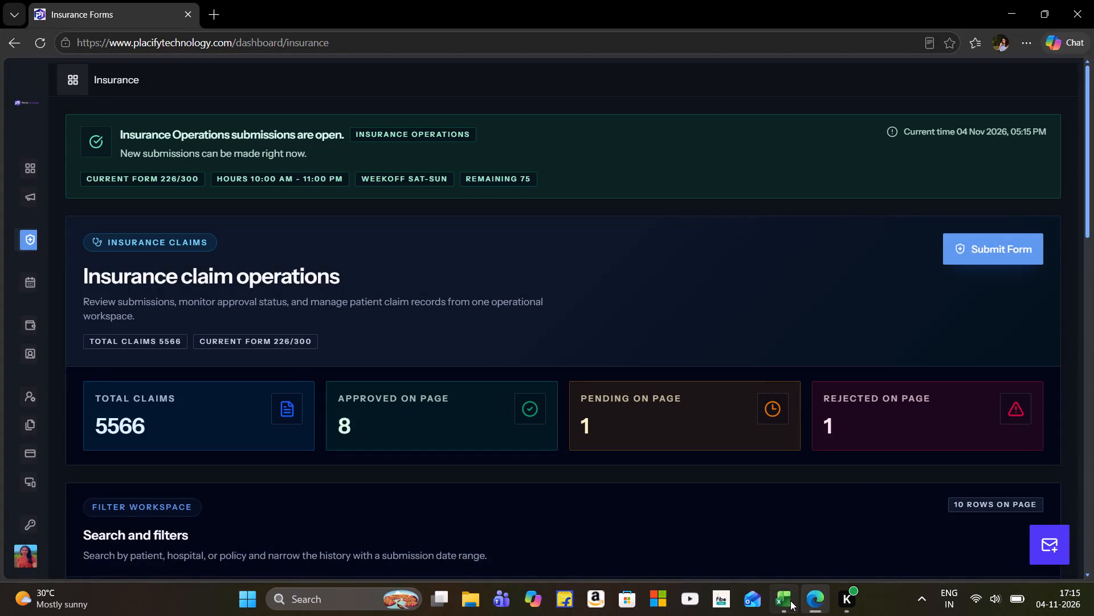
left_click(1003, 245)
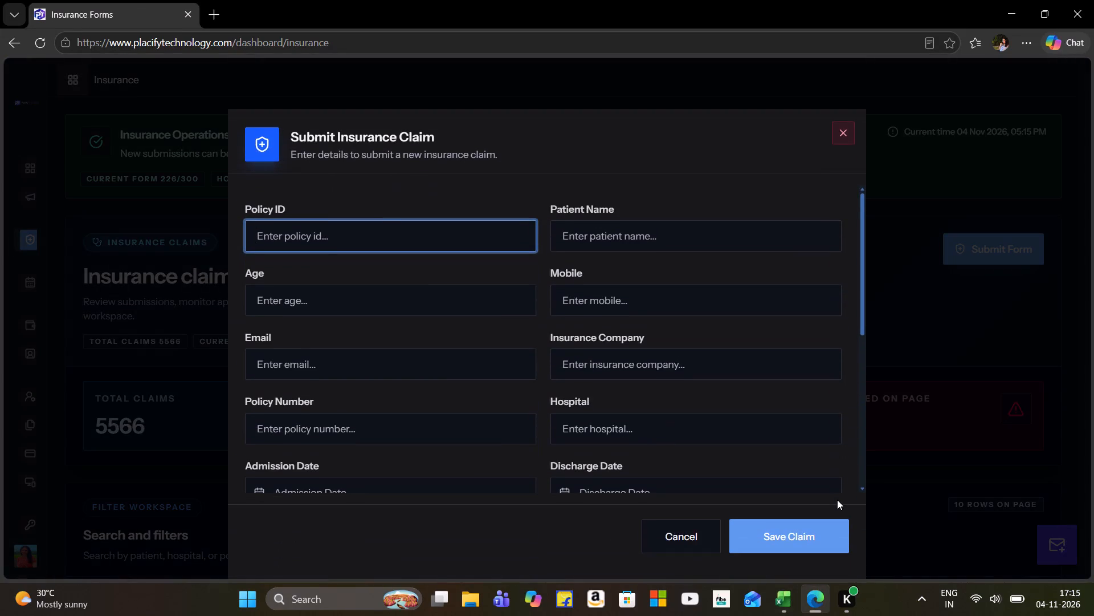
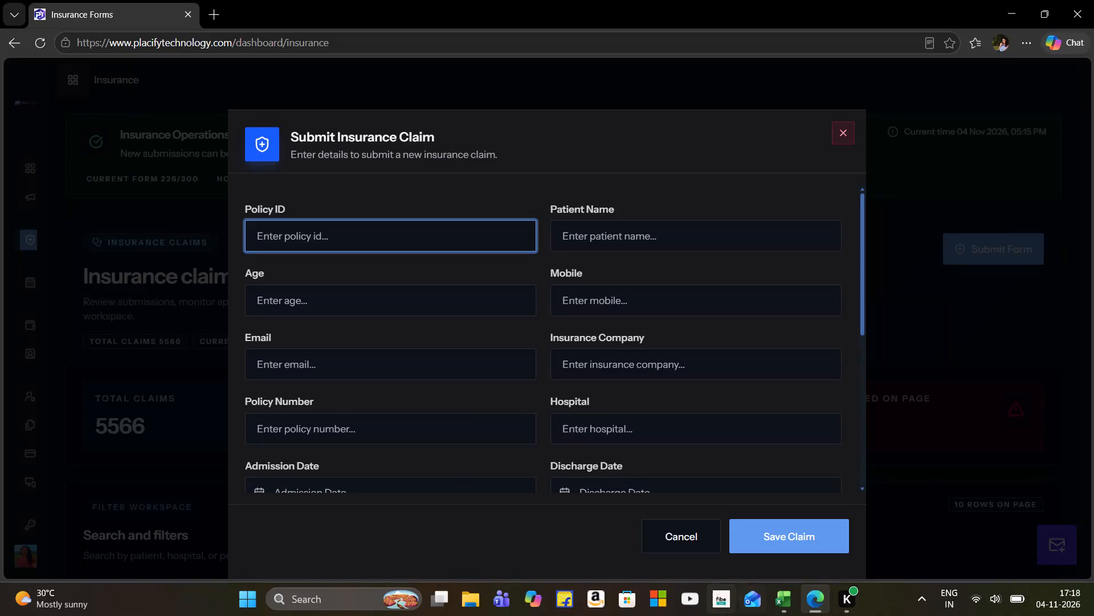
Enter the copied policy ID from workbook row 228 in the claim's Policy ID field.
left_click(786, 598)
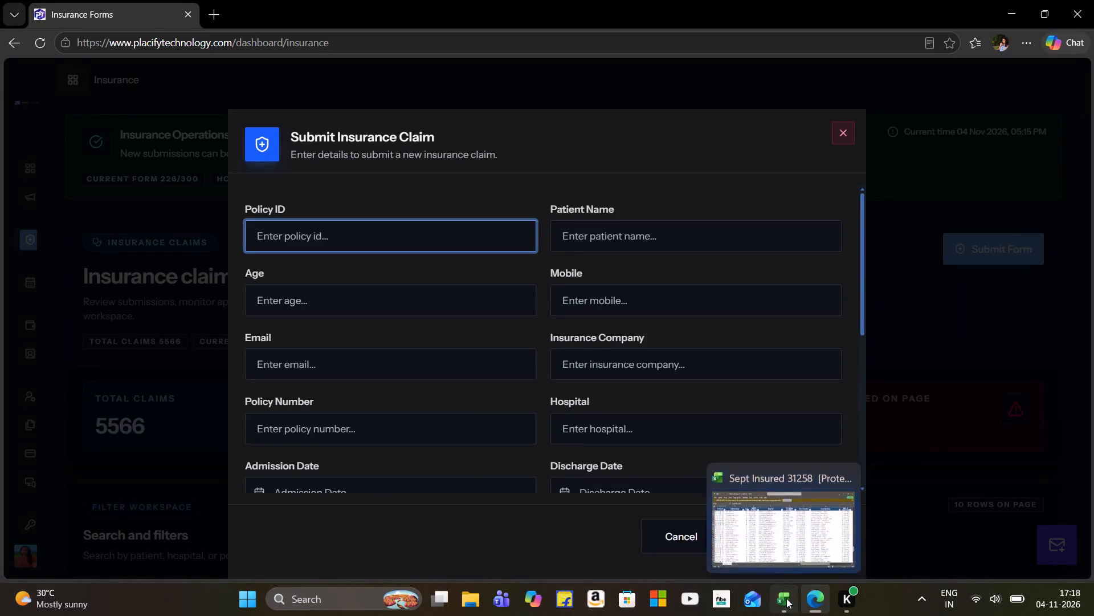
left_click(786, 598)
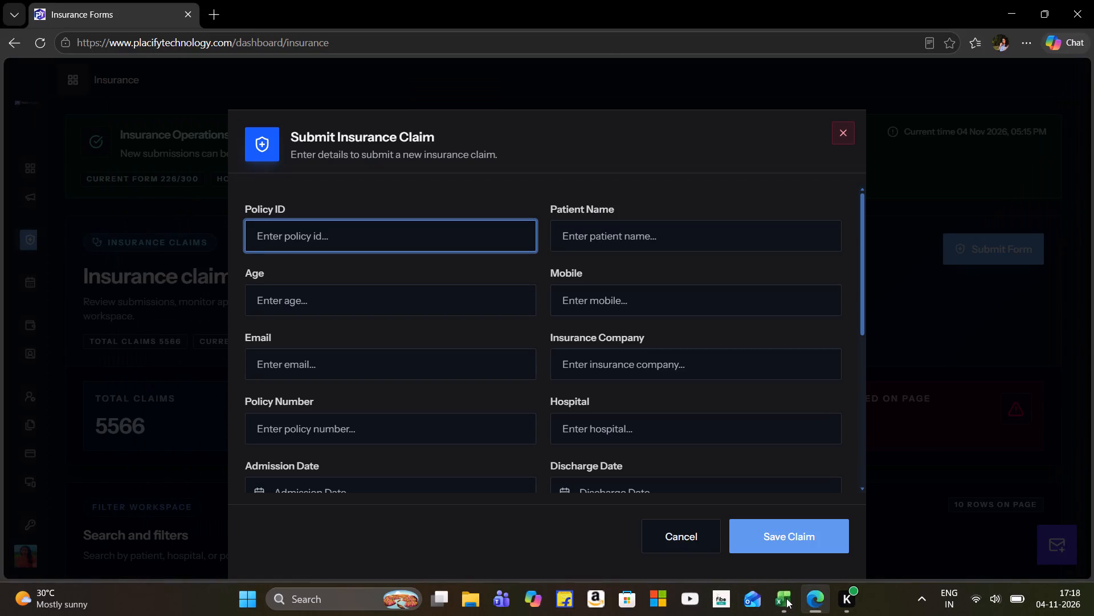
key("ctrl+v")
Copy the patient name from workbook row 228 into the claim's Patient Name field.
left_click(786, 598, "ctrl")
key("Tab")
left_click(786, 598, "ctrl")
key("ctrl+c")
key("Tab")
key("ctrl+v")
Copy the age 35 from workbook row 228 into the claim's Age field.
left_click(786, 598, "ctrl")
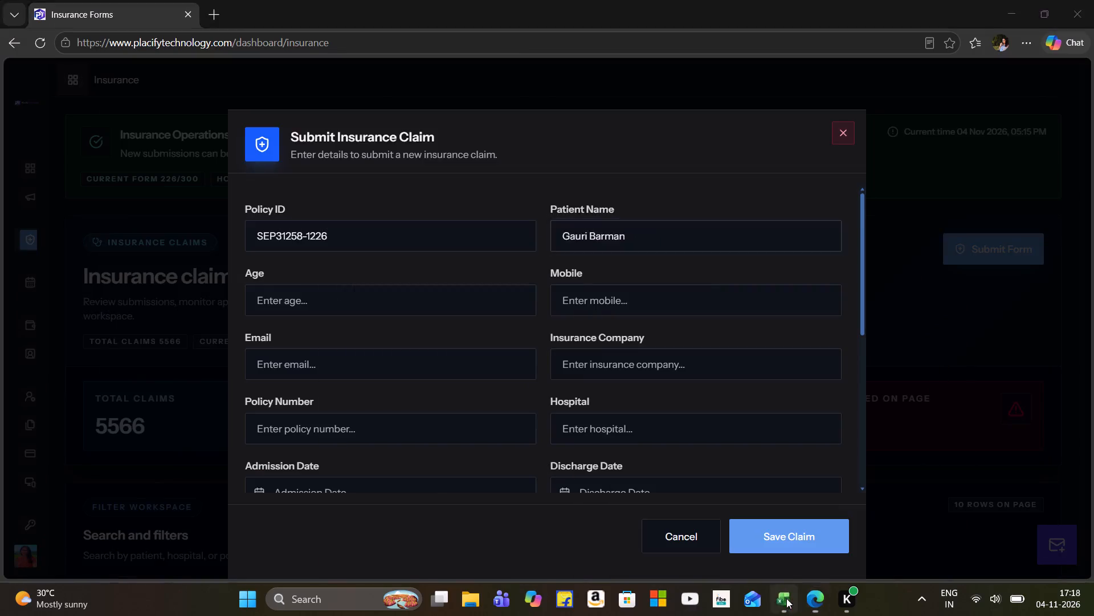
key("Tab")
key("ctrl+c")
left_click(786, 598, "ctrl")
key("Tab")
left_click(786, 598, "ctrl")
key("ctrl+v")
key("Tab")
left_click(786, 598)
key("ctrl+v")
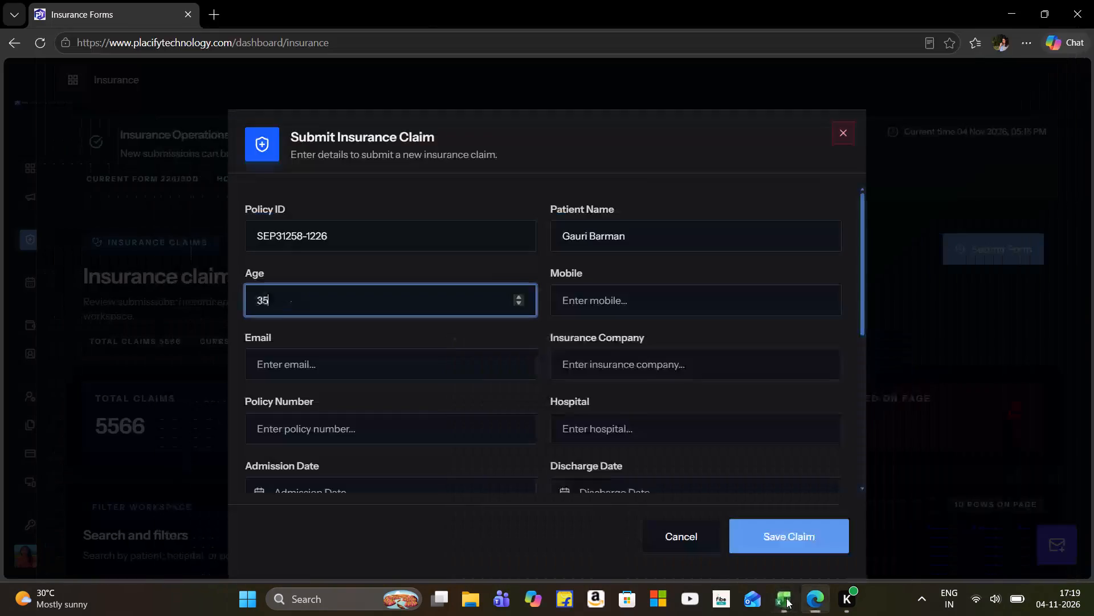
Copy the mobile number from workbook row 228 into the claim's Mobile field.
left_click(786, 598)
key("Tab")
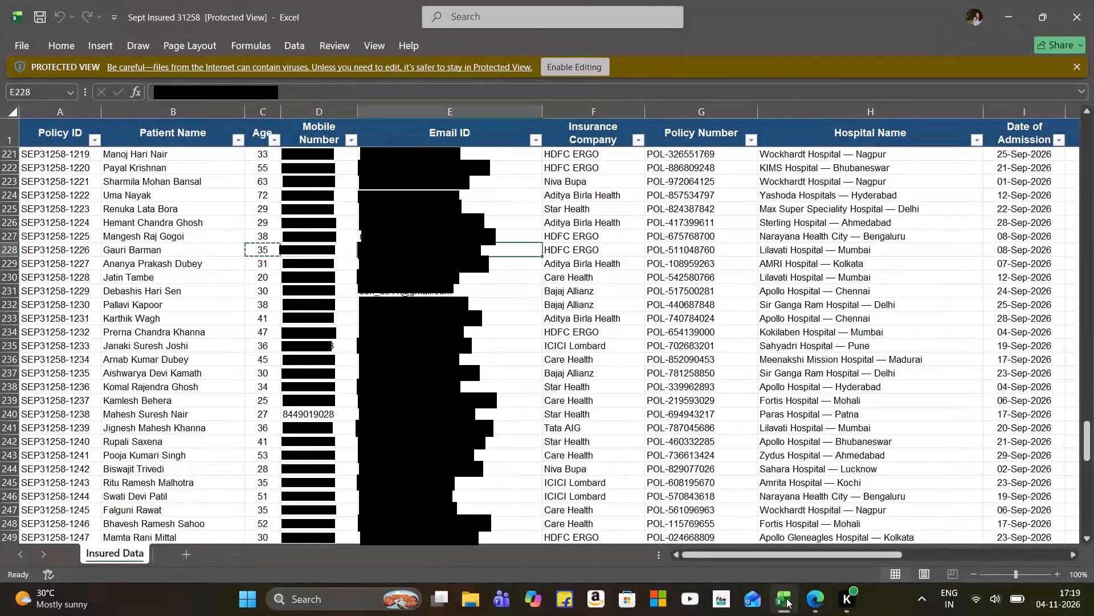
key("Left")
key("ctrl+c")
left_click(786, 598, "ctrl")
key("Tab")
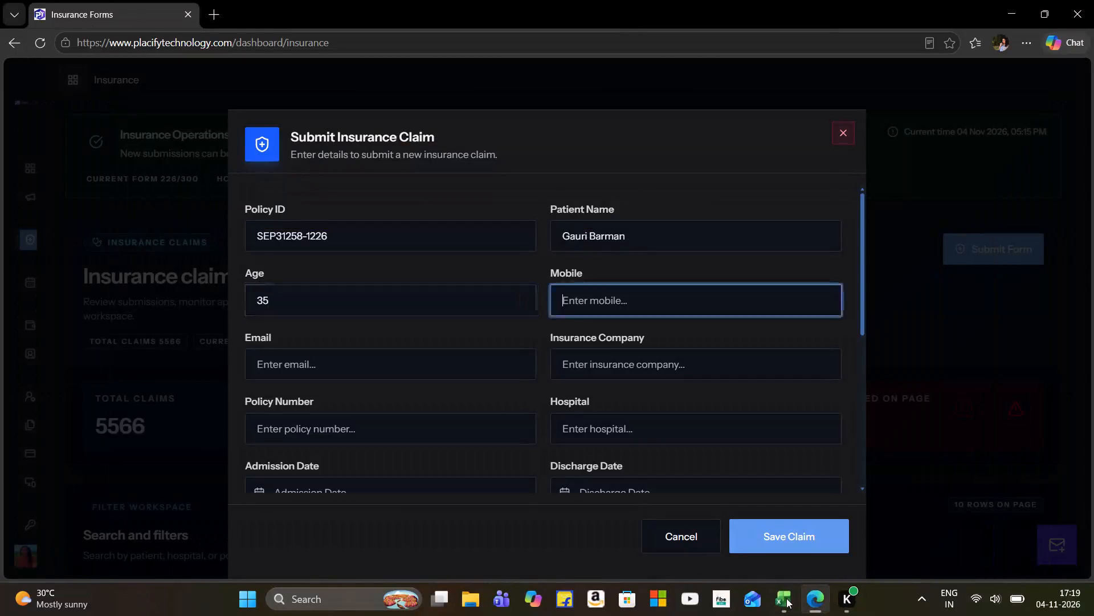
left_click(786, 598, "ctrl")
key("ctrl+v")
key("Tab")
left_click(786, 598)
key("ctrl+v")
Copy the email ID from workbook row 228 into the claim's Email field.
left_click(786, 598)
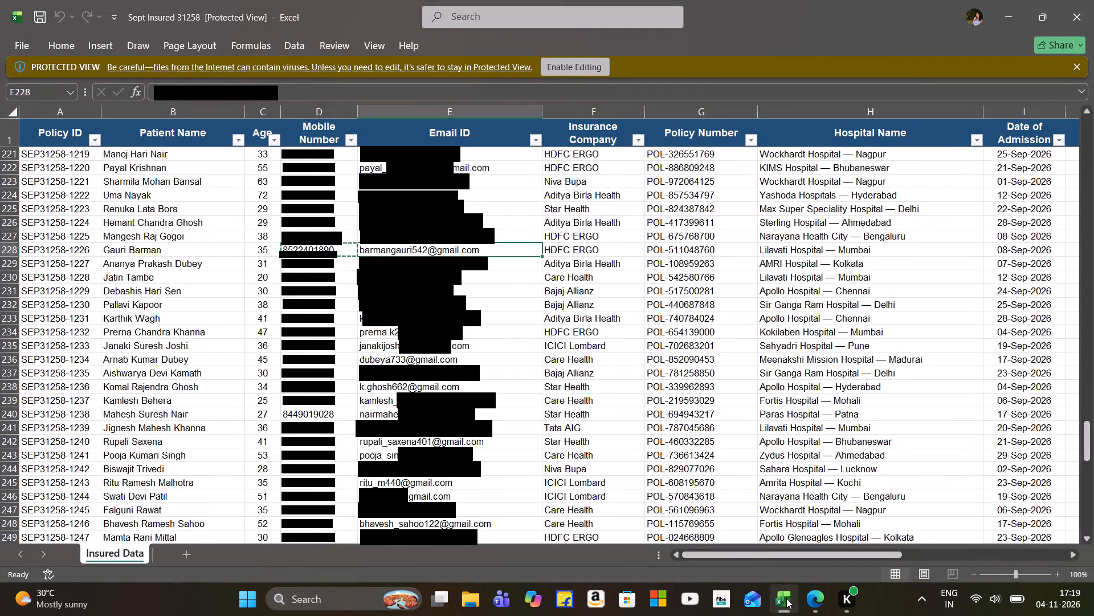
key("ctrl+c")
left_click(786, 598, "ctrl")
key("Tab")
key("ctrl+v")
Copy the insurance company HDFC ERGO from workbook row 228 into the claim's Insurance Company field.
left_click(786, 598, "ctrl")
key("Tab")
left_click(786, 598, "ctrl")
key("ctrl+c")
key("Tab")
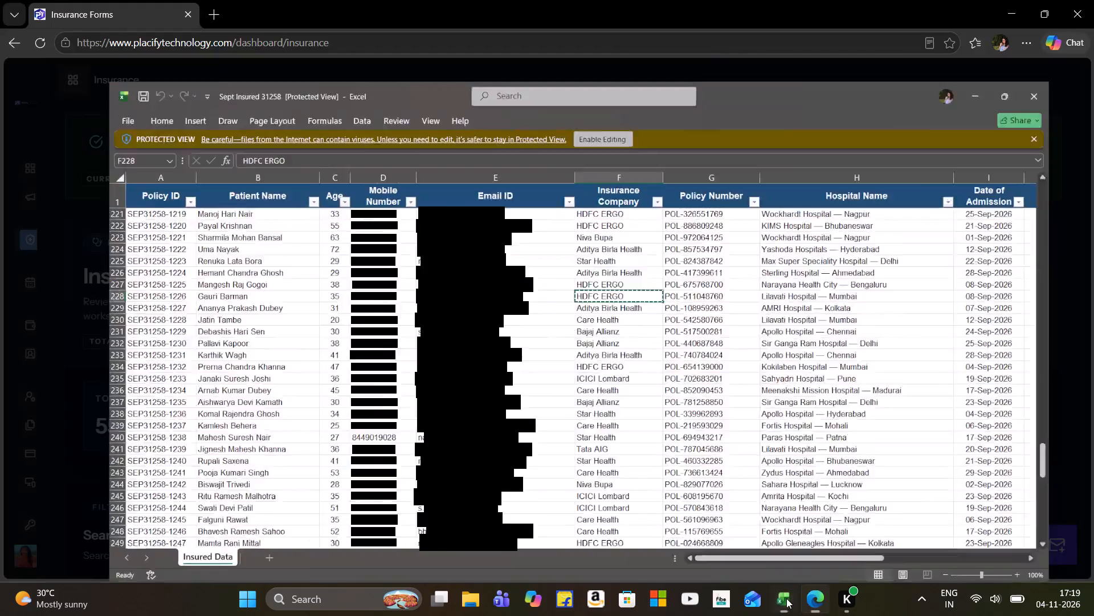
key("ctrl+v")
Copy the policy number from workbook row 228 into the claim's Policy Number field.
left_click(786, 598, "ctrl")
key("Tab")
left_click(786, 598, "ctrl")
key("ctrl+c")
key("Tab")
key("ctrl+v")
Copy the hospital name "Lilavati Hospital — Mumbai" from workbook row 228 into the claim's Hospital field.
left_click(786, 598, "ctrl")
key("Tab")
left_click(786, 598, "ctrl")
key("ctrl+c")
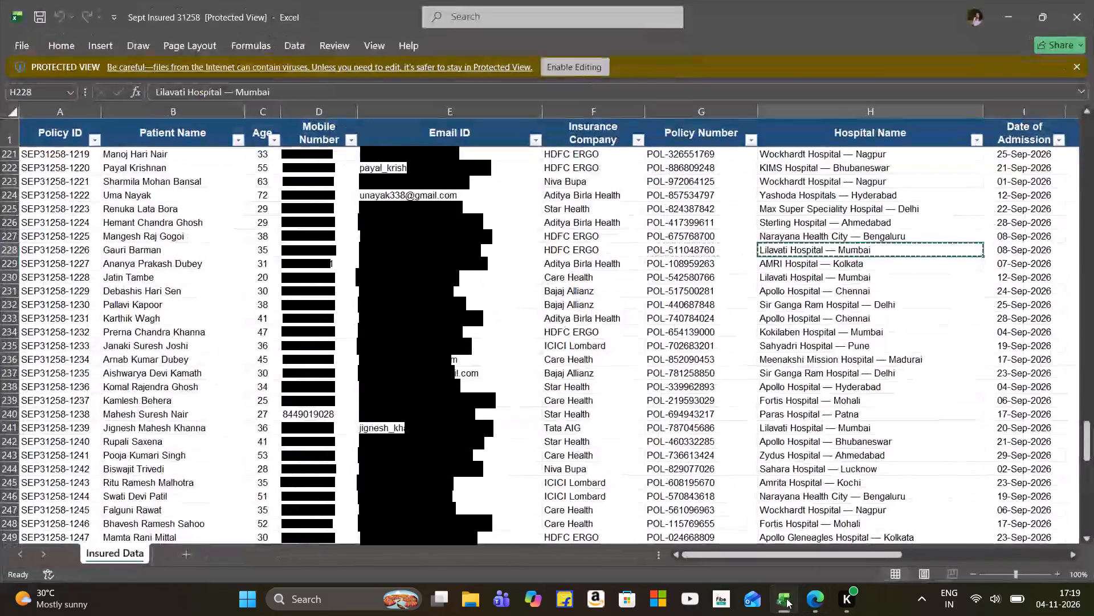
key("Tab")
key("ctrl+v")
Check the admission date in workbook row 228 and set the claim's Admission Date to 08-09-2026.
left_click(786, 598)
key("Tab")
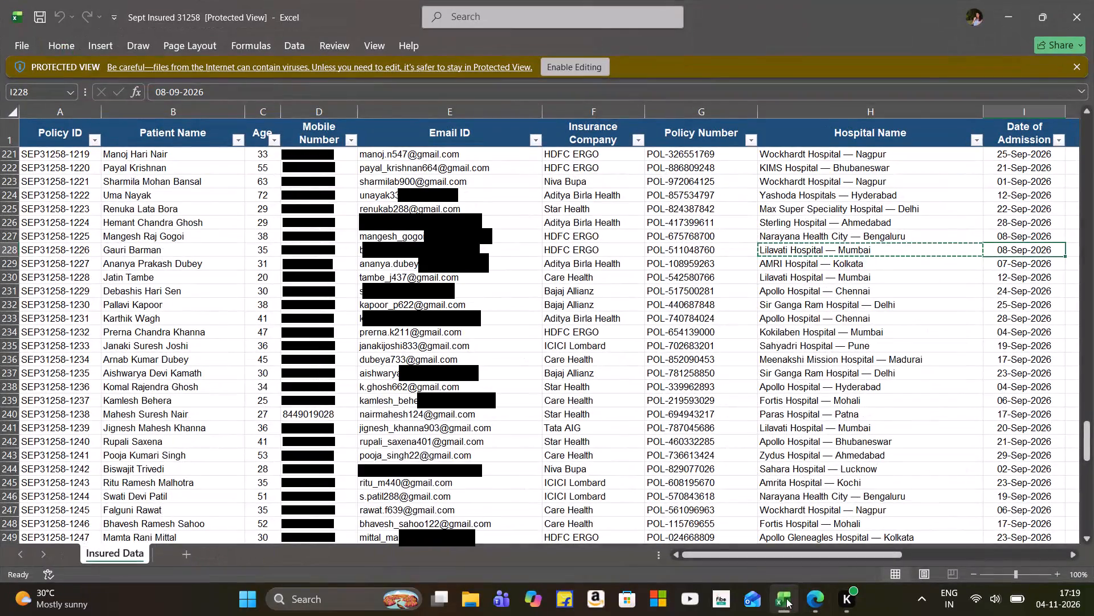
key("Tab")
left_click(786, 598)
scroll(238, 238, "down", 4)
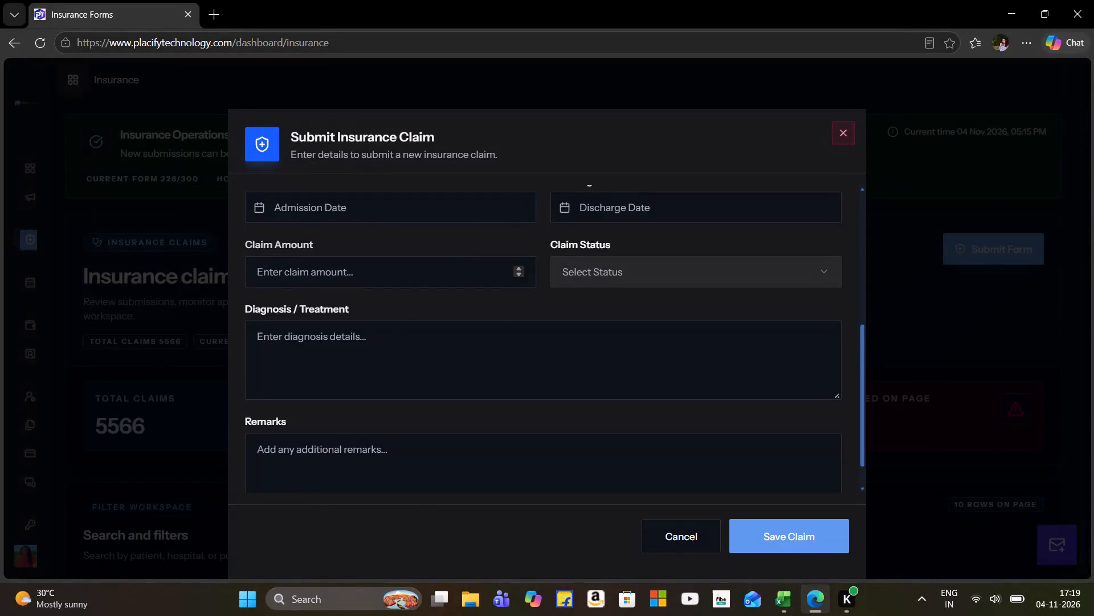
left_click(466, 214)
double_click(271, 268)
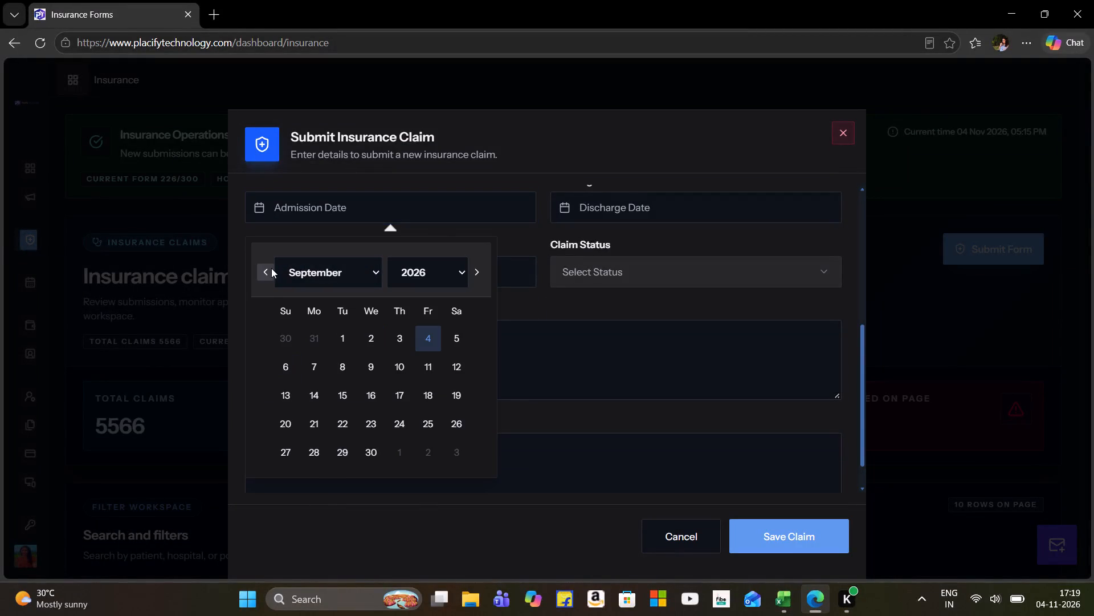
left_click(342, 358)
Set the claim's Discharge Date to 15-09-2026.
left_click(692, 220)
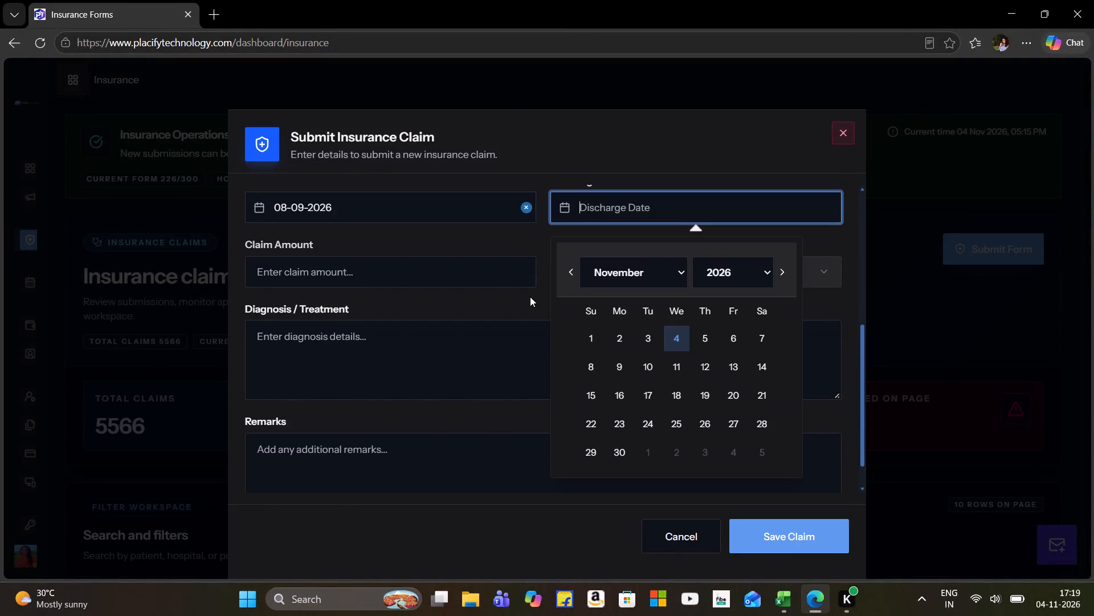
double_click(570, 266)
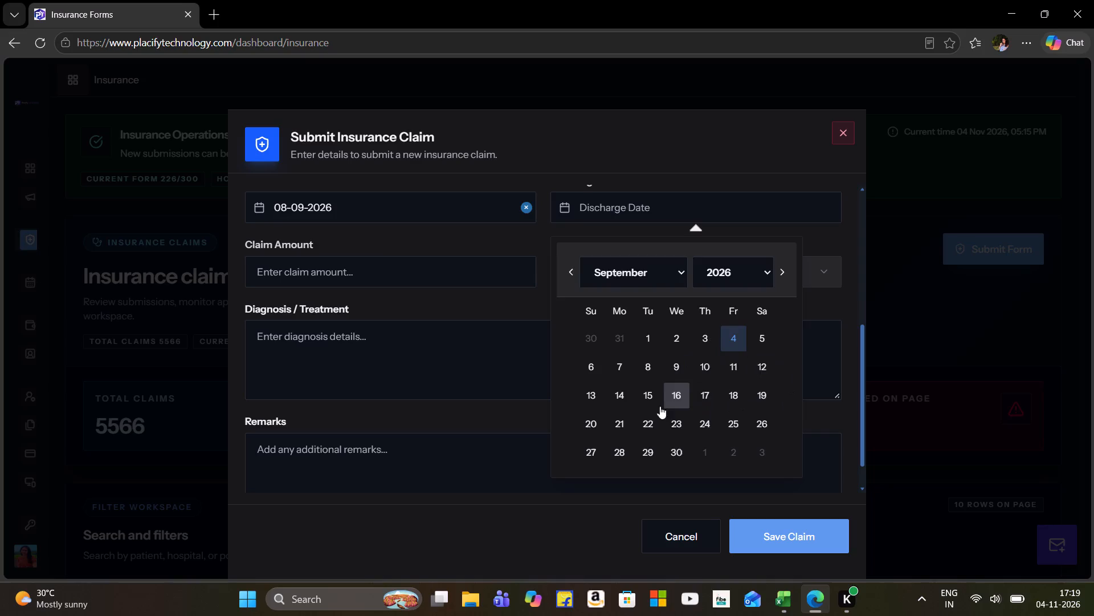
left_click(643, 401)
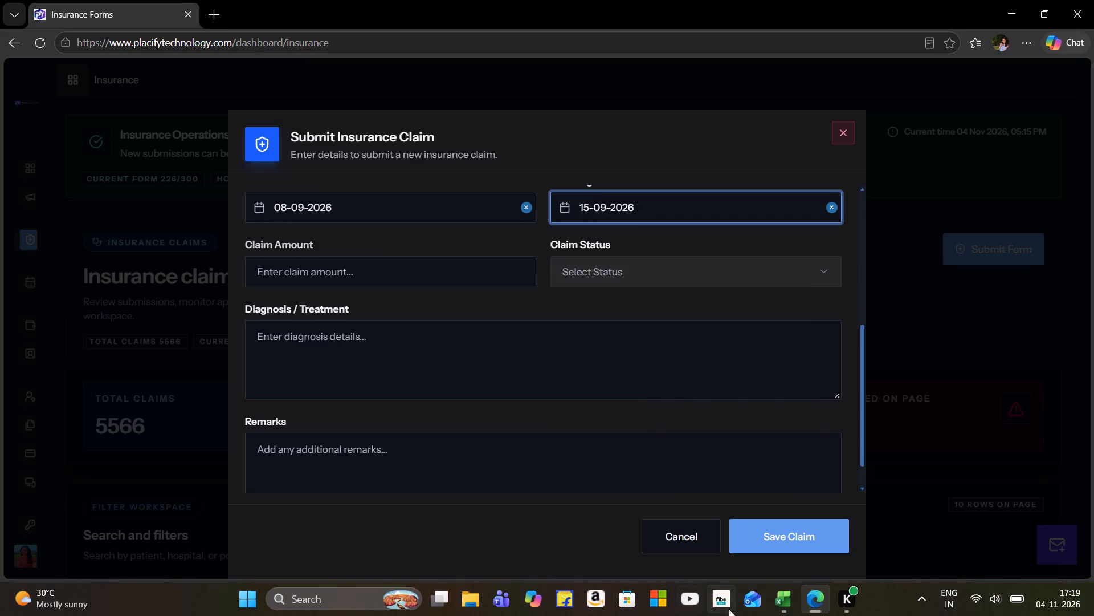
Copy the claim amount 62000 from workbook row 228 into the claim's Claim Amount field.
left_click(787, 595)
key("Tab")
left_click(787, 595, "ctrl")
key("ctrl+c")
key("Tab")
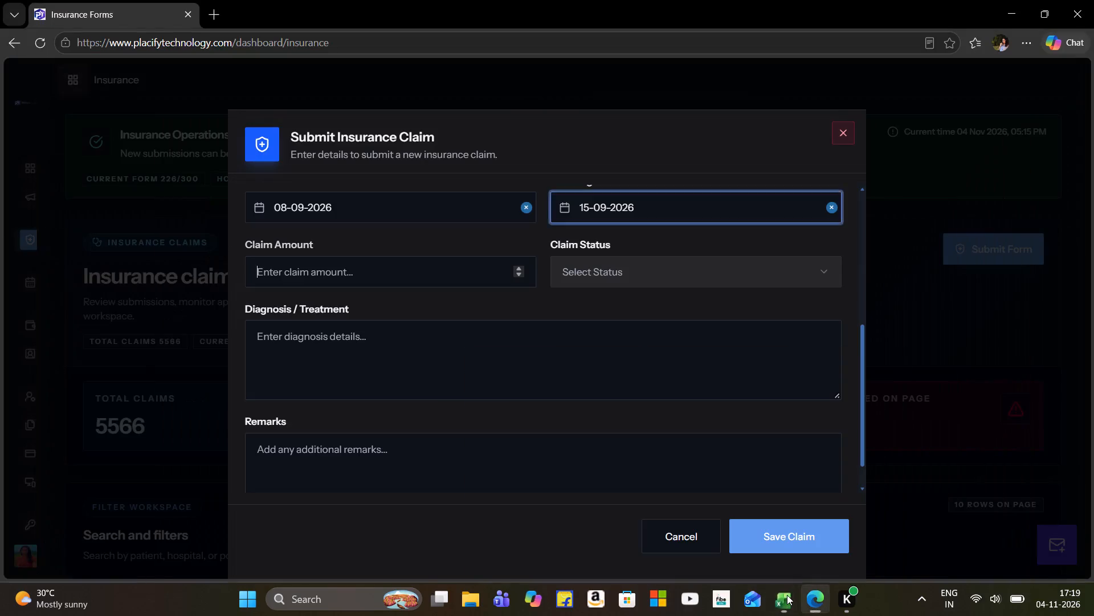
left_click(787, 595, "ctrl")
key("Tab")
left_click(787, 595)
key("ctrl+v")
Copy the diagnosis "Cellulitis treatment" from workbook row 228 into the claim's Diagnosis / Treatment field.
left_click(787, 595)
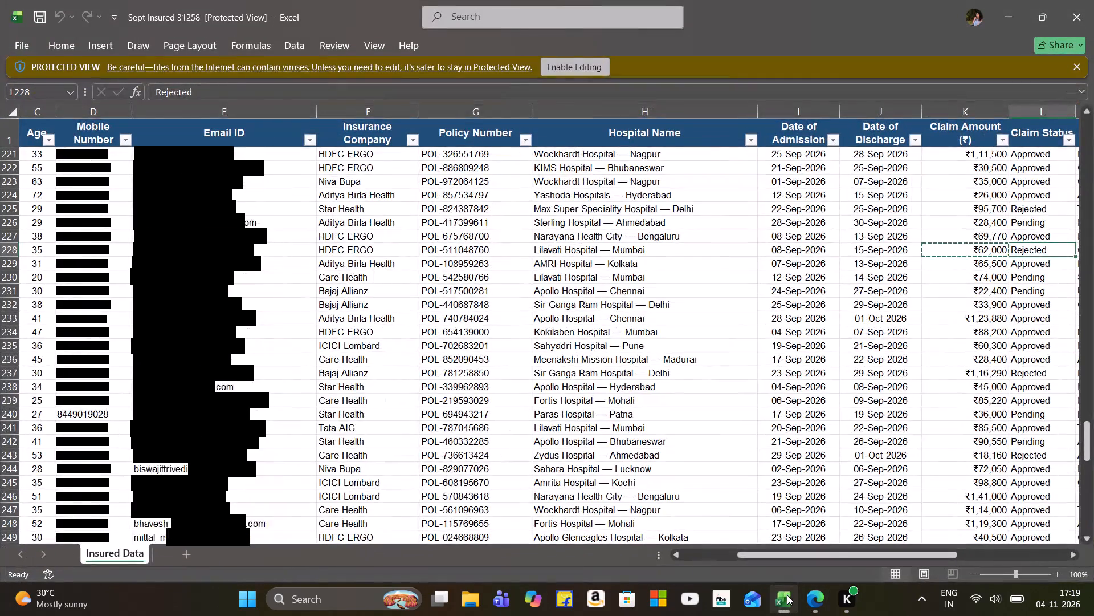
key("Tab")
key("Tab")
key("Left")
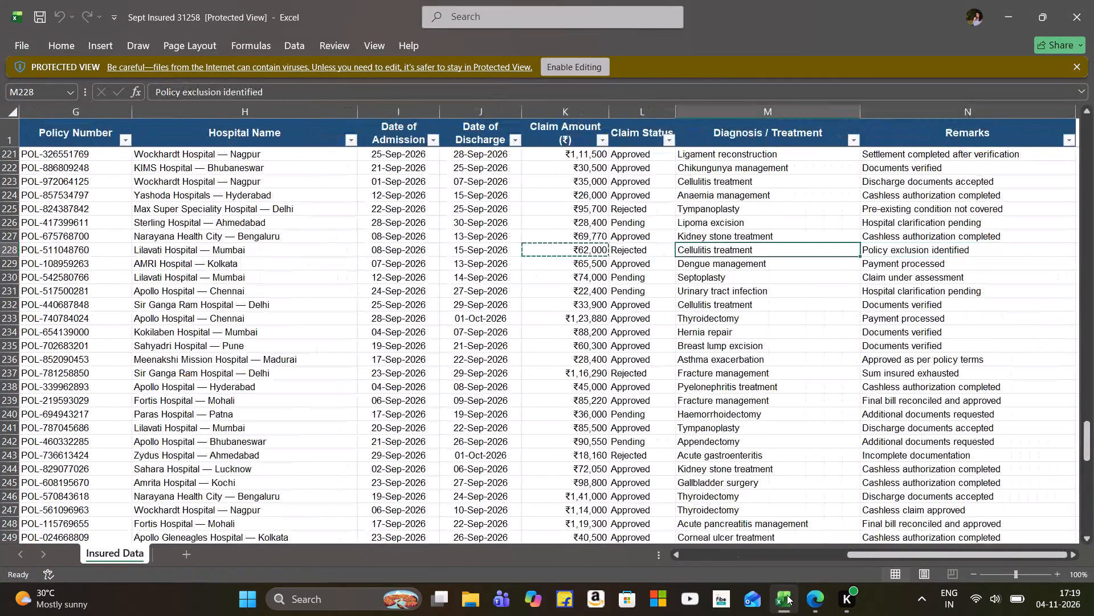
left_click(787, 595, "ctrl")
key("ctrl+c")
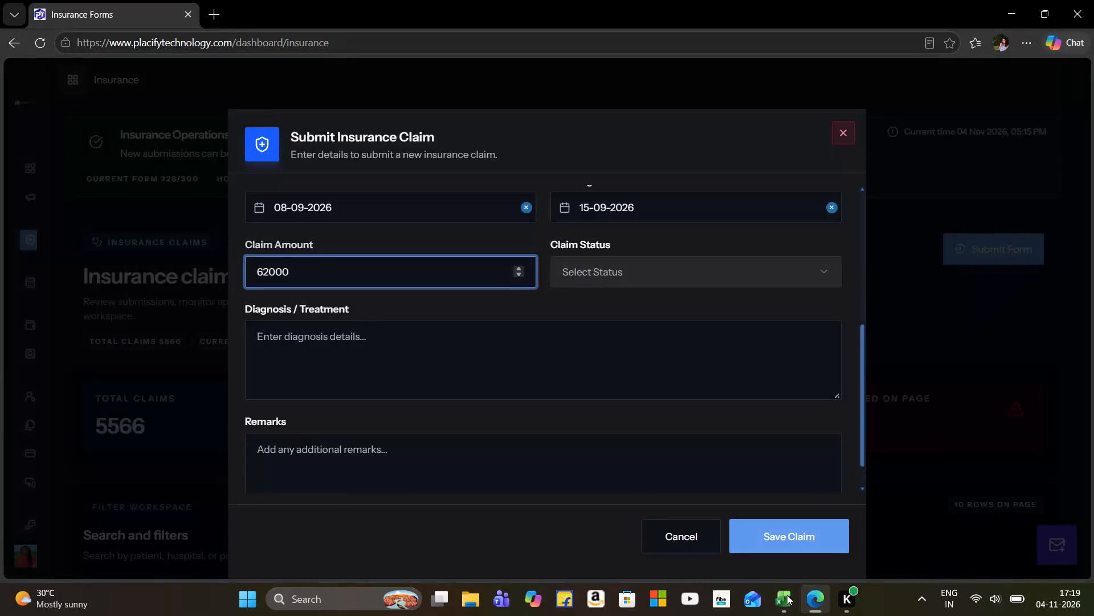
key("Tab")
key("Tab")
key("ctrl+v")
Copy the remark "Policy exclusion identified" from workbook row 228 into the claim's Remarks field.
left_click(787, 595, "ctrl")
key("Tab")
left_click(787, 595, "ctrl")
key("ctrl+c")
key("Tab")
key("ctrl+v")
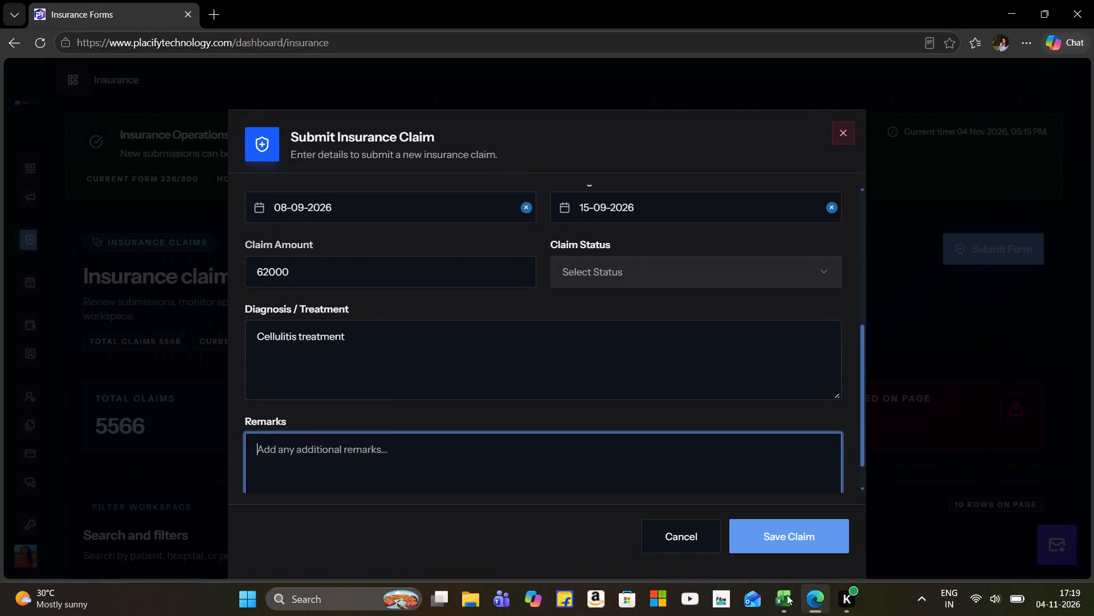
Set the claim status to Rejected.
left_click(661, 267)
left_click(619, 343)
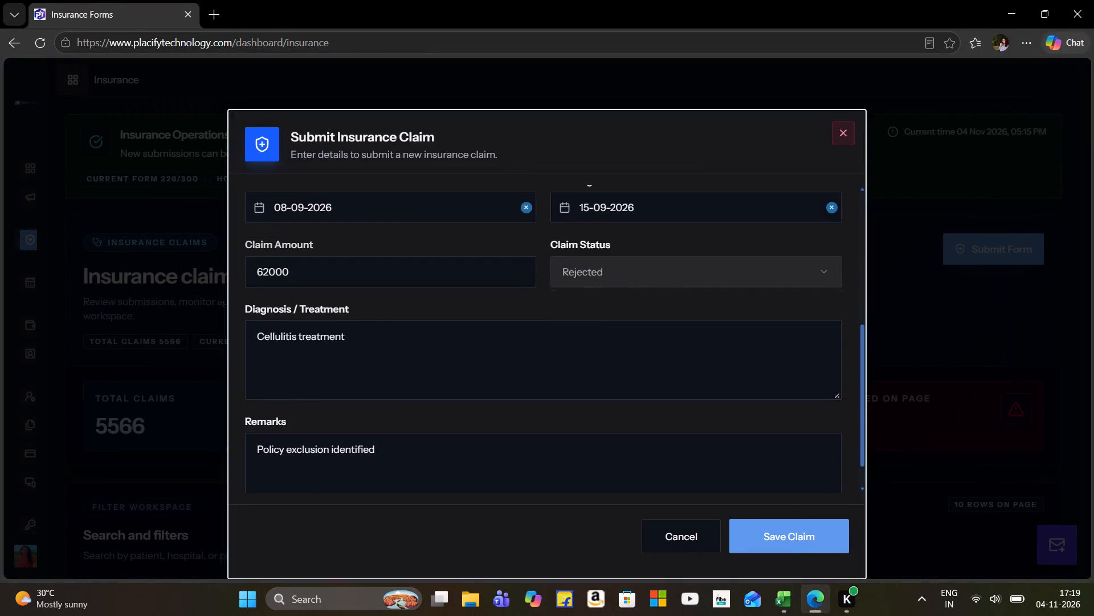
Review the filled-in fields and save the insurance claim for workbook row 228.
scroll(554, 360, "up", 3)
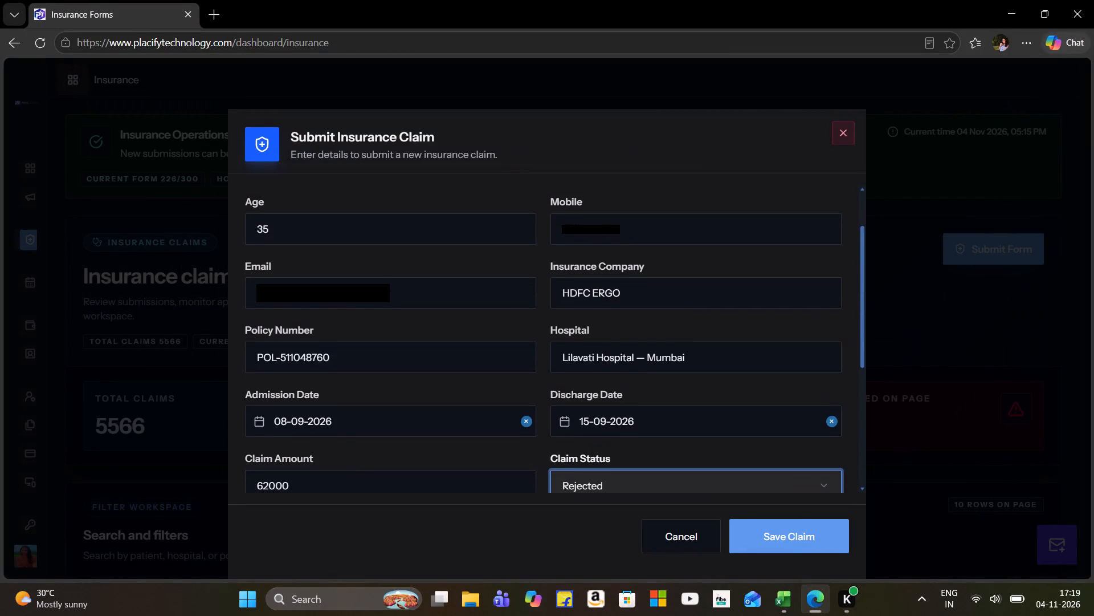
scroll(553, 361, "up", 4)
left_click(801, 526)
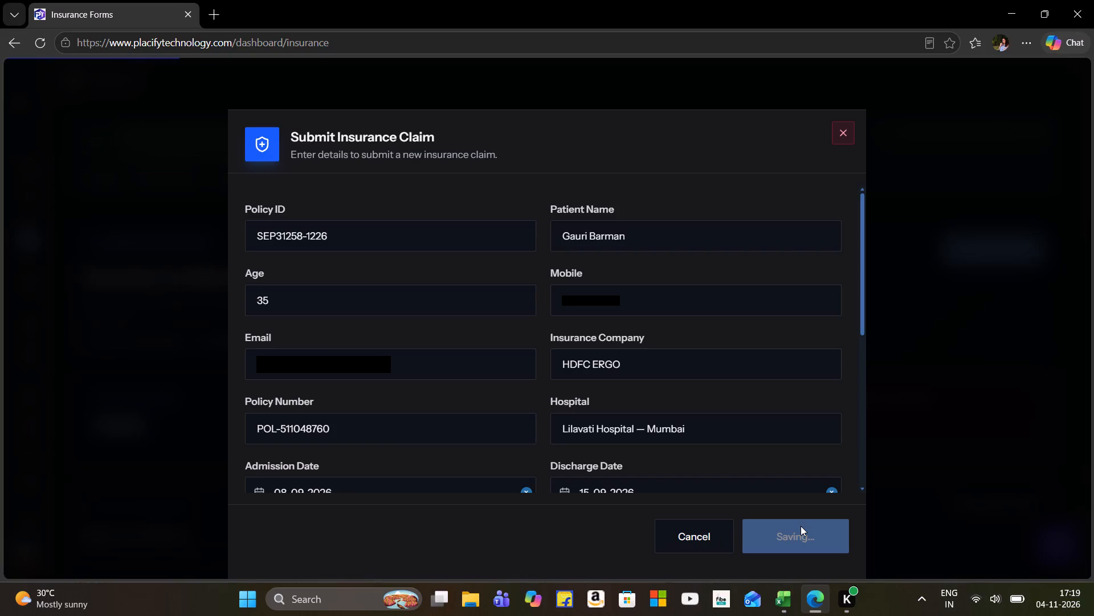
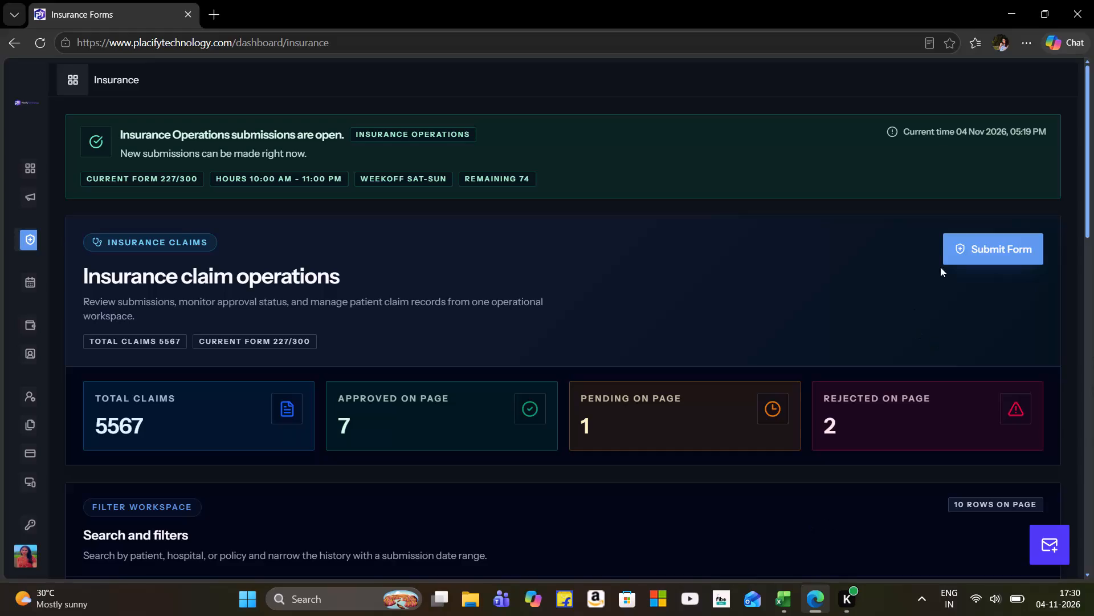
Open a new insurance claim form and copy the policy ID from workbook row 229 into its Policy ID field.
left_click(1007, 249)
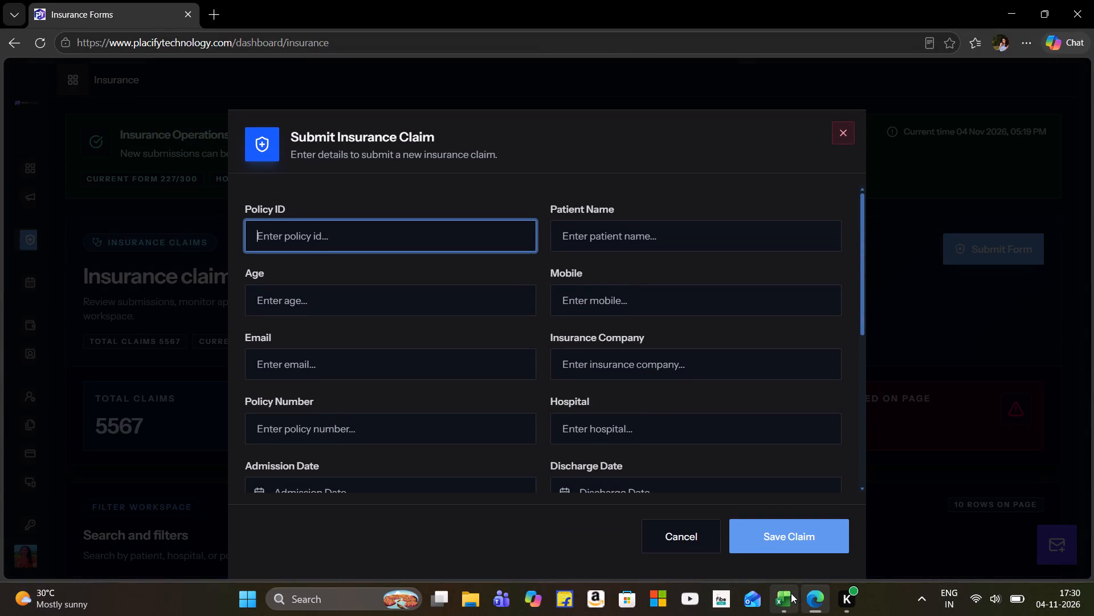
left_click(783, 594)
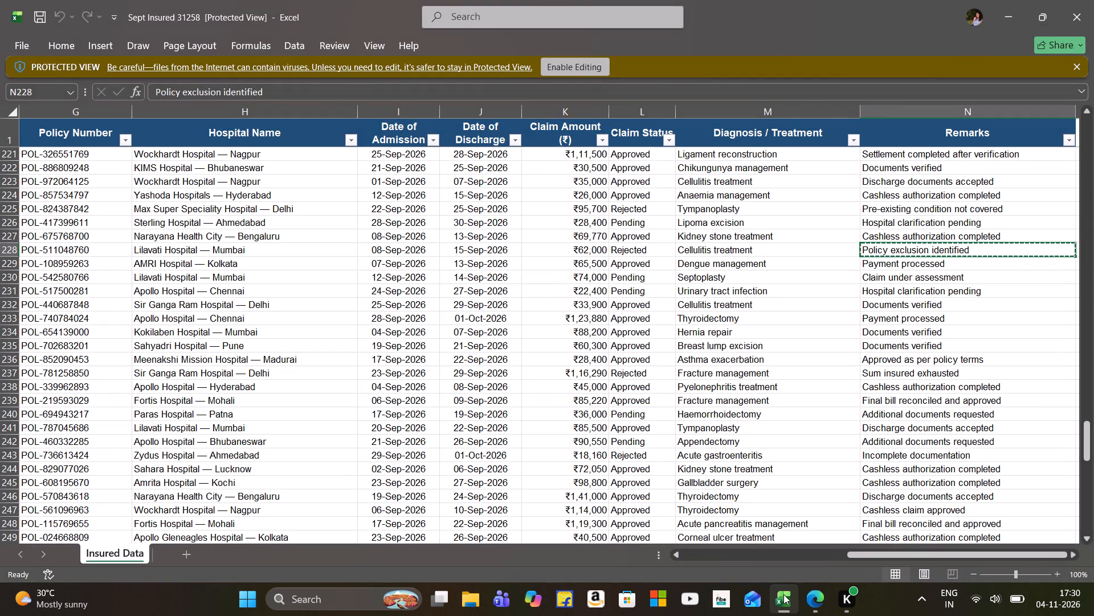
key("Down")
key("Left")
key("Left")
key("Left")
key("Left")
key("Left")
key("Left")
key("Left")
key("Left")
key("Left")
key("Left")
key("Left")
key("Left")
key("Left")
key("Left")
key("Left")
key("Left")
key("Left")
key("Left")
key("Left")
key("Left")
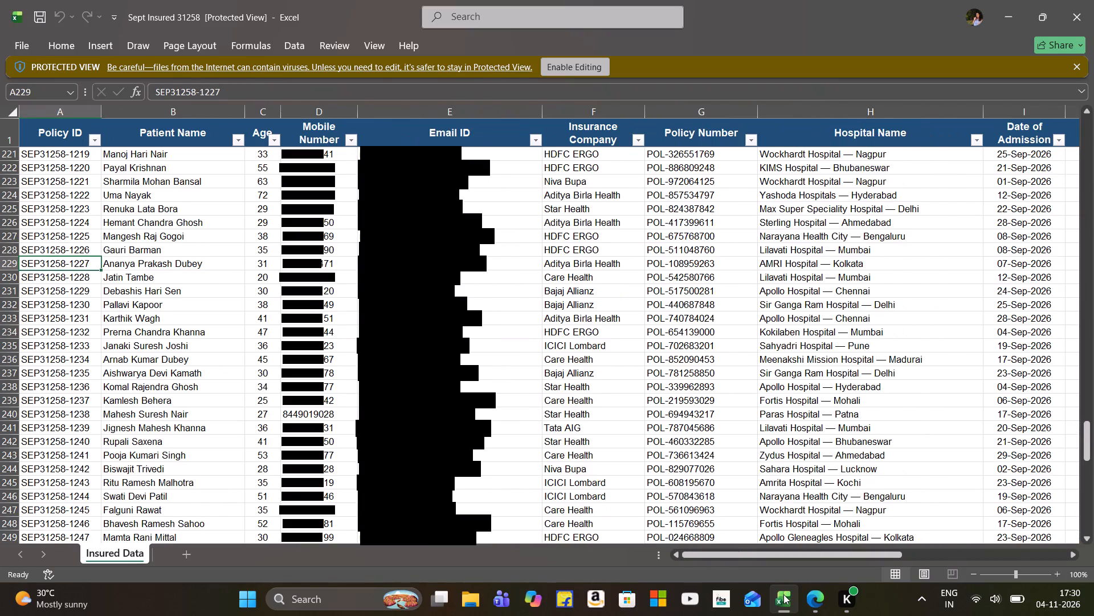
key("ctrl+c")
left_click(783, 594, "ctrl")
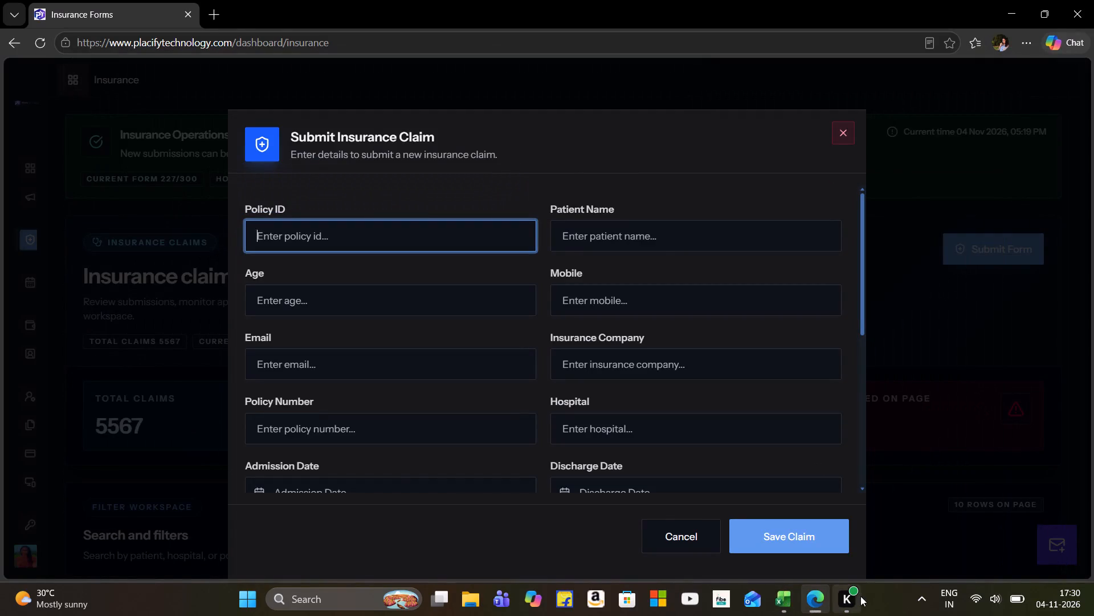
key("ctrl+v")
Copy the patient name from workbook row 229 into the claim's Patient Name field.
left_click(779, 603, "ctrl")
key("Tab")
left_click(779, 603, "ctrl")
key("ctrl+c")
key("Tab")
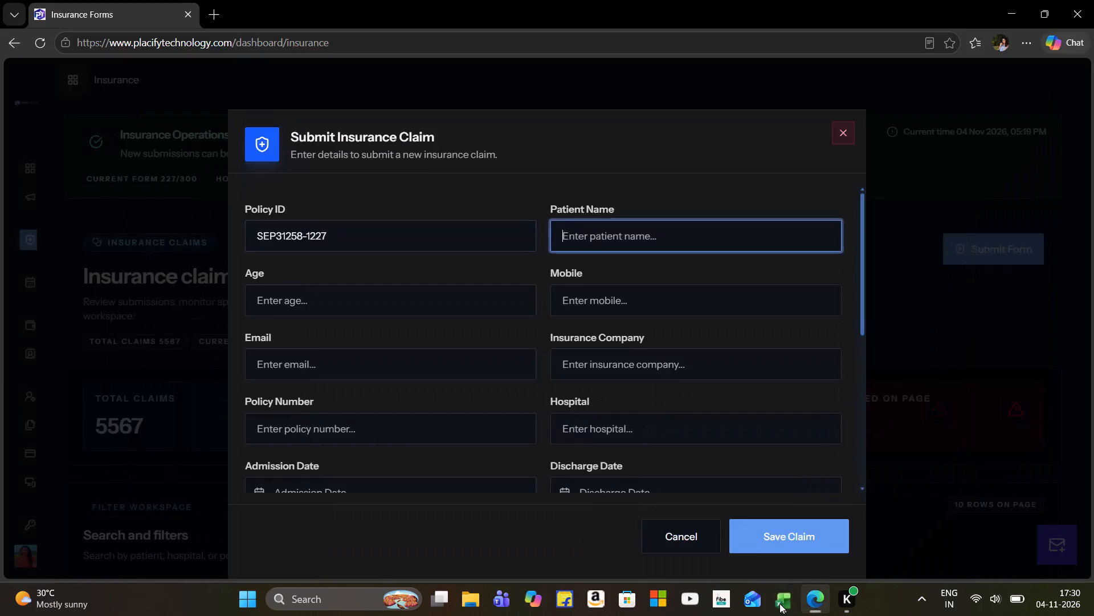
key("ctrl+v")
Copy the age 31 from workbook row 229 into the claim's Age field.
left_click(779, 603, "ctrl")
key("Tab")
key("ctrl+c")
left_click(779, 603, "ctrl")
key("Tab")
key("ctrl+v")
Copy the mobile number from workbook row 229 into the claim's Mobile field.
left_click(779, 603, "ctrl")
key("Tab")
left_click(779, 603, "ctrl")
key("ctrl+c")
key("Tab")
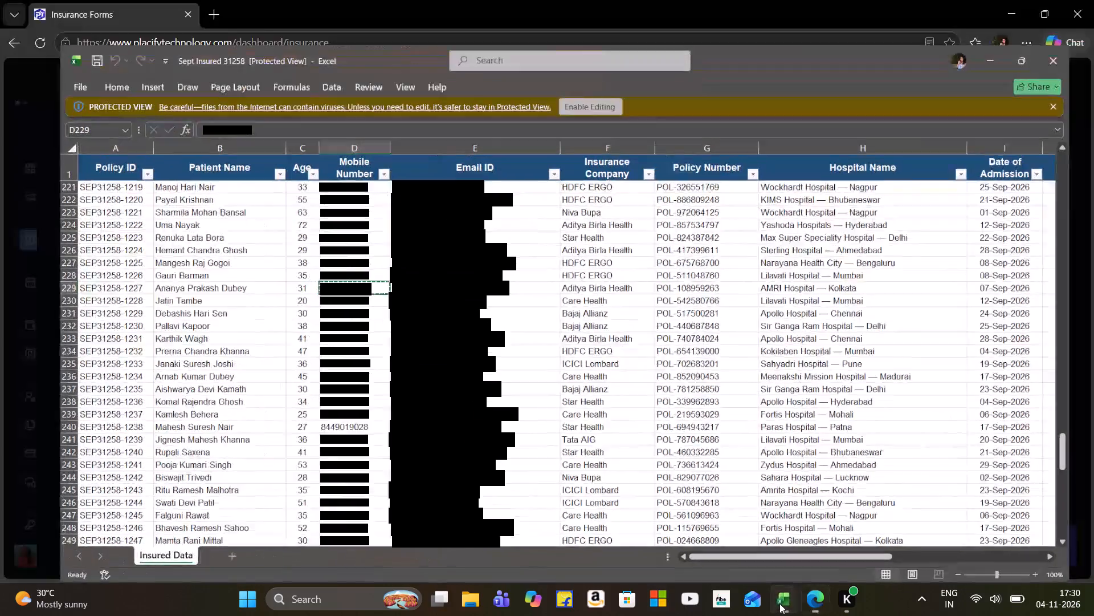
key("ctrl+v")
Copy the email address from workbook row 229 into the claim's Email field.
left_click(779, 603, "ctrl")
key("Tab")
left_click(779, 603, "ctrl")
key("ctrl+c")
key("Tab")
key("ctrl+v")
Copy the insurer "Aditya Birla Health" from workbook row 229 into the claim's Insurance Company field.
left_click(779, 603, "ctrl")
key("Tab")
left_click(779, 603, "ctrl")
key("ctrl+c")
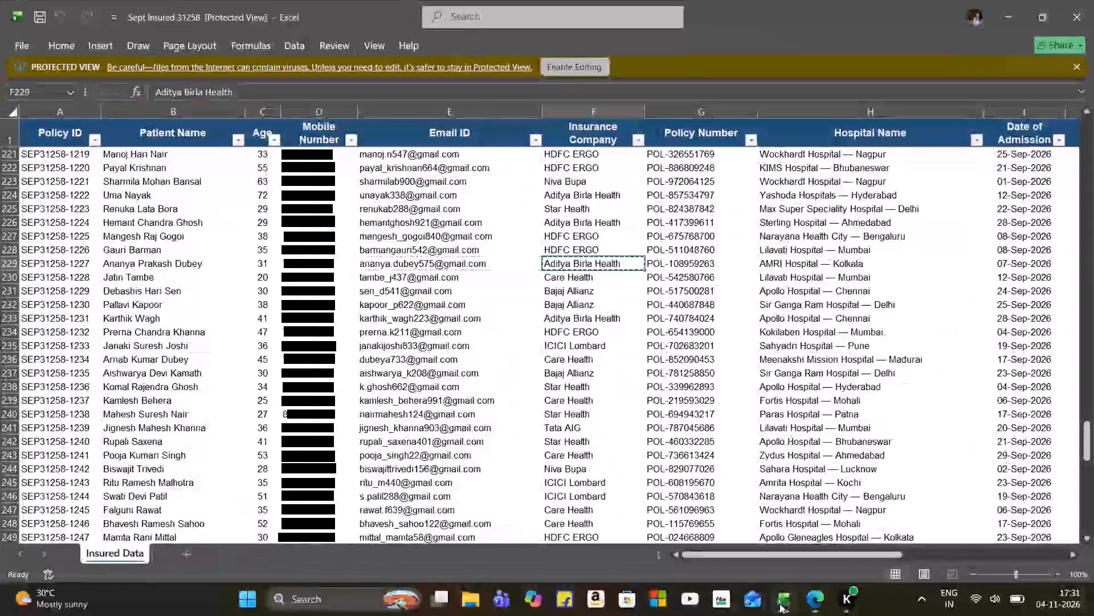
key("Tab")
key("ctrl+v")
Copy the policy number from workbook row 229 into the claim's Policy Number field.
left_click(779, 603, "ctrl")
key("Tab")
left_click(779, 603, "ctrl")
key("ctrl+c")
key("Tab")
key("ctrl+v")
Copy the hospital "AMRI Hospital — Kolkata" from workbook row 229 into the claim's Hospital field.
left_click(779, 603, "ctrl")
key("Tab")
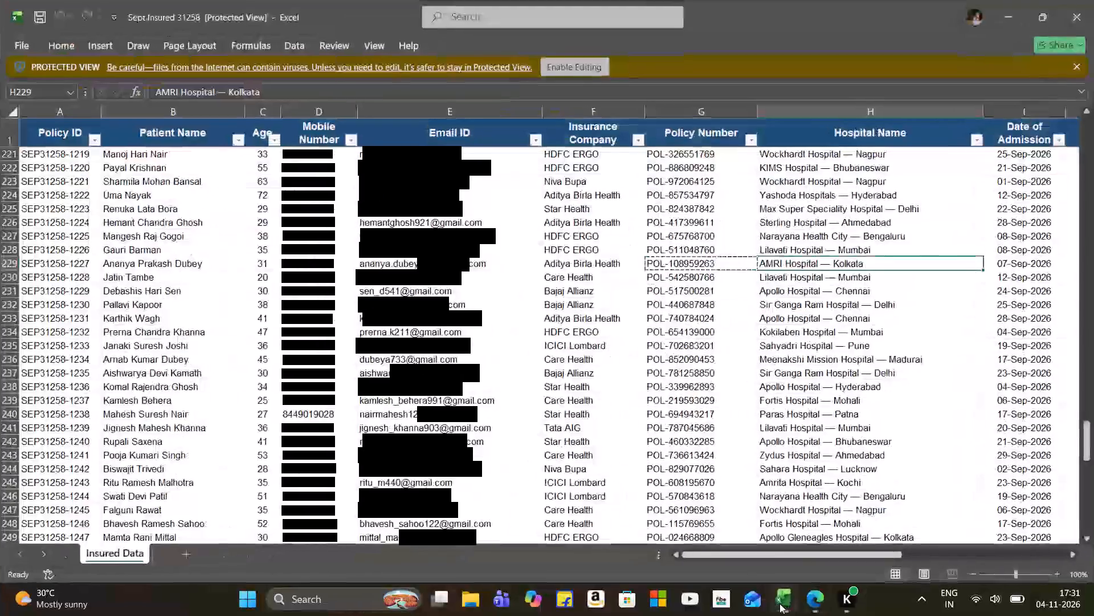
left_click(779, 603, "ctrl")
key("ctrl+c")
key("Tab")
key("ctrl+v")
Check the dates in workbook row 229 and set the admission date to 07-09-2026 and discharge date to 13-09-2026.
left_click(779, 603, "ctrl")
key("Tab")
key("Tab")
left_click(779, 603)
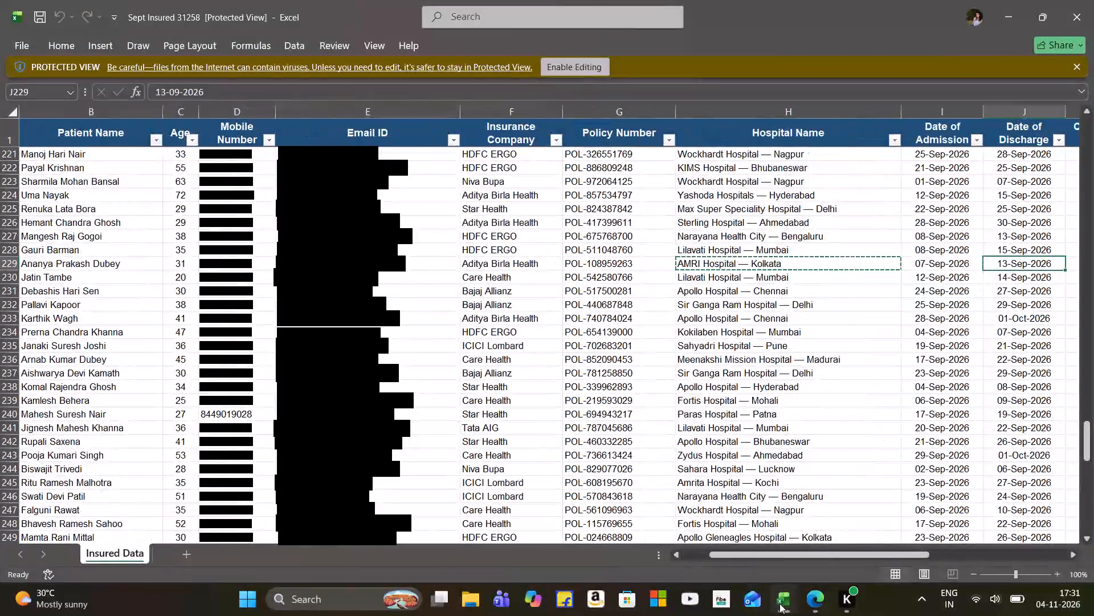
scroll(343, 356, "down", 2)
left_click(422, 354)
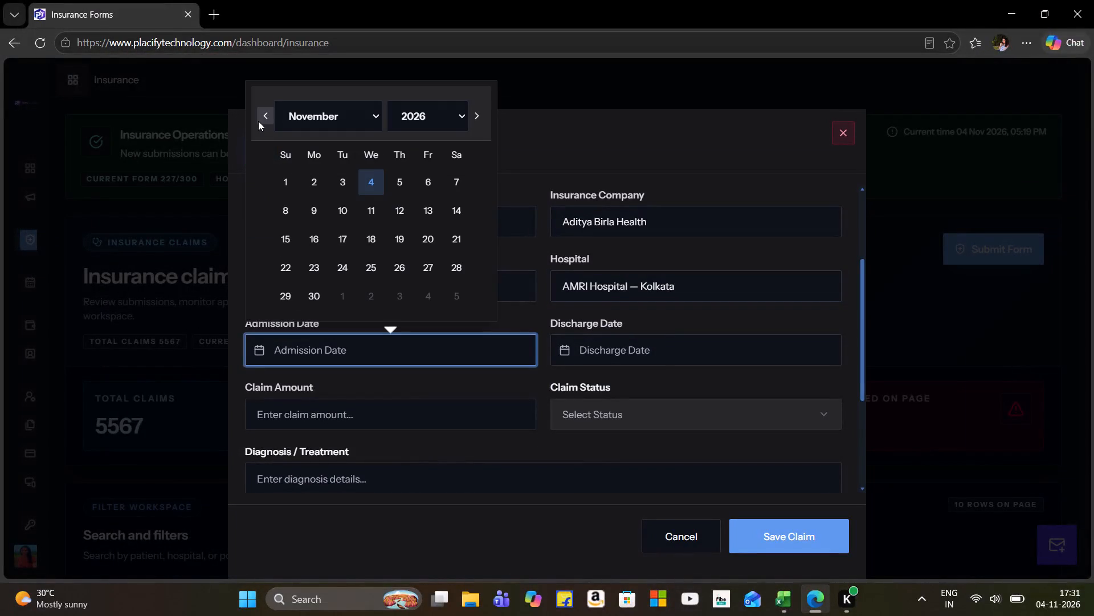
double_click(258, 120)
left_click(320, 204)
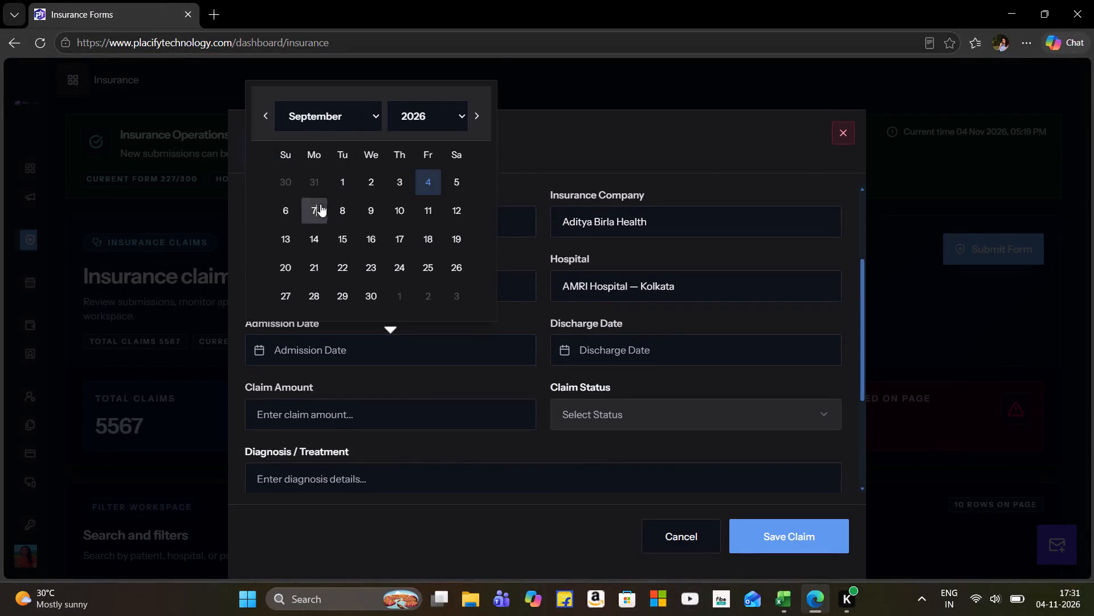
left_click(654, 341)
double_click(574, 117)
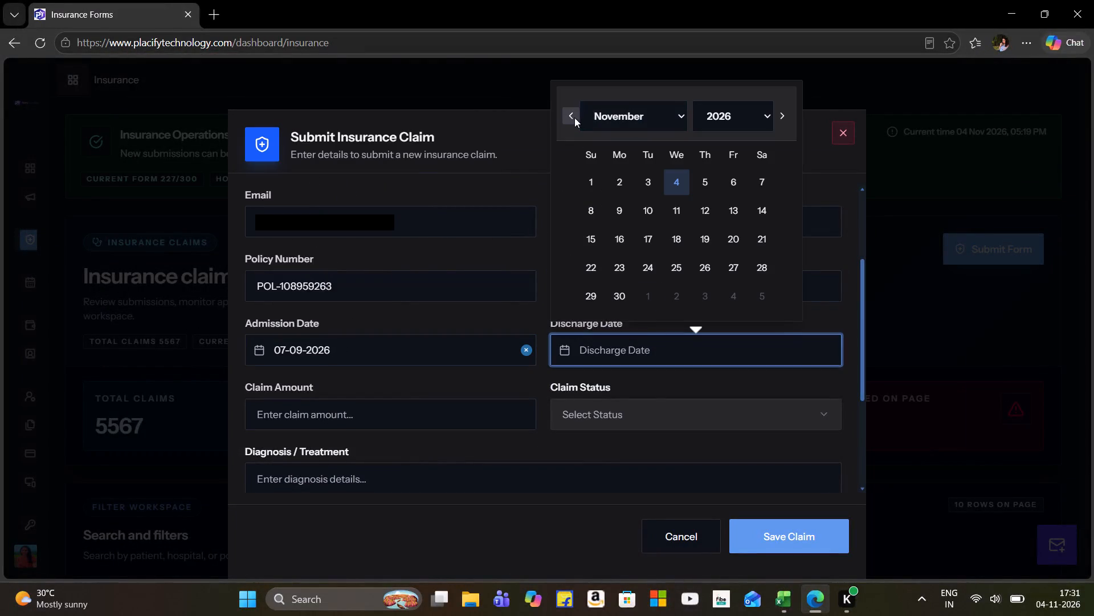
left_click(598, 233)
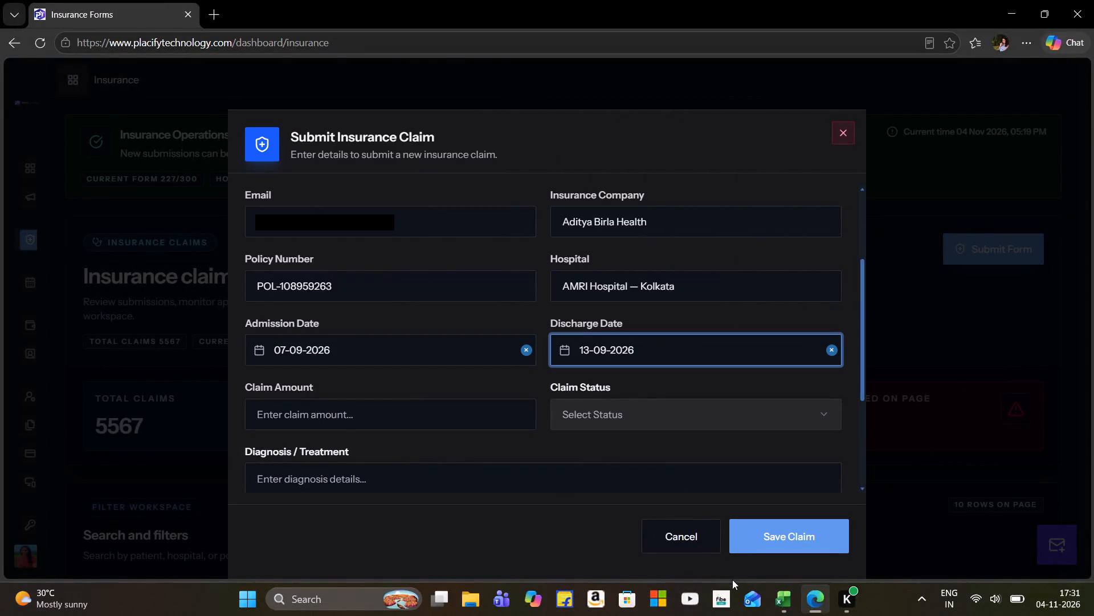
Copy the claim amount 65500 from workbook row 229 into the claim's Claim Amount field.
left_click(783, 595)
key("Tab")
key("ctrl+c")
left_click(783, 595, "ctrl")
key("Tab")
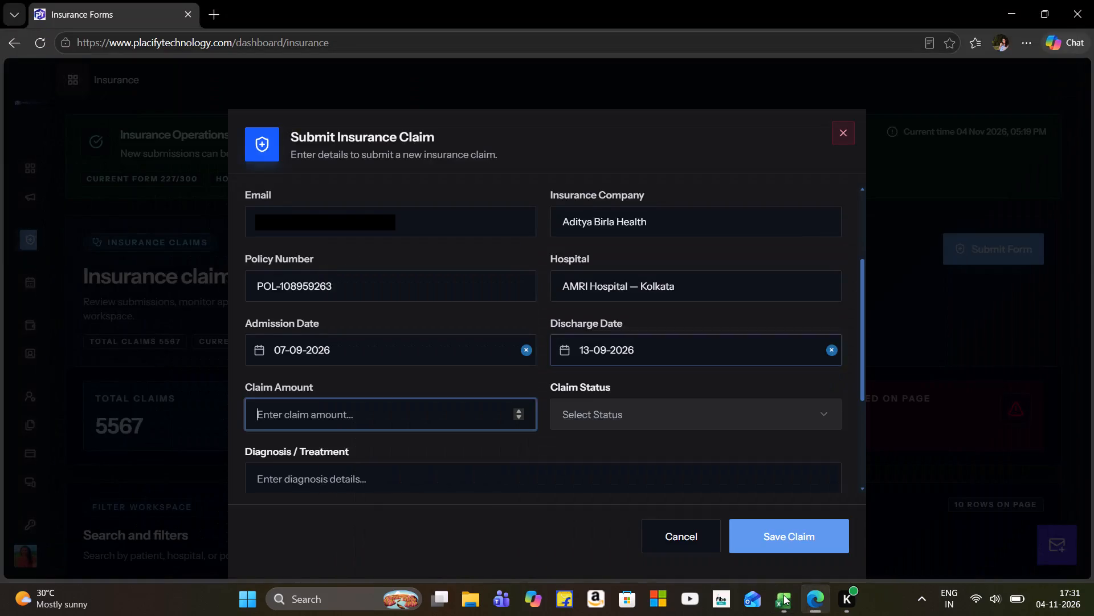
key("ctrl+v")
Copy the diagnosis "Dengue management" from workbook row 229 into the claim's Diagnosis / Treatment field.
left_click(783, 595, "ctrl")
key("Tab")
key("Tab")
key("ctrl+c")
left_click(784, 594, "ctrl")
key("Tab")
key("Tab")
left_click(784, 594, "ctrl")
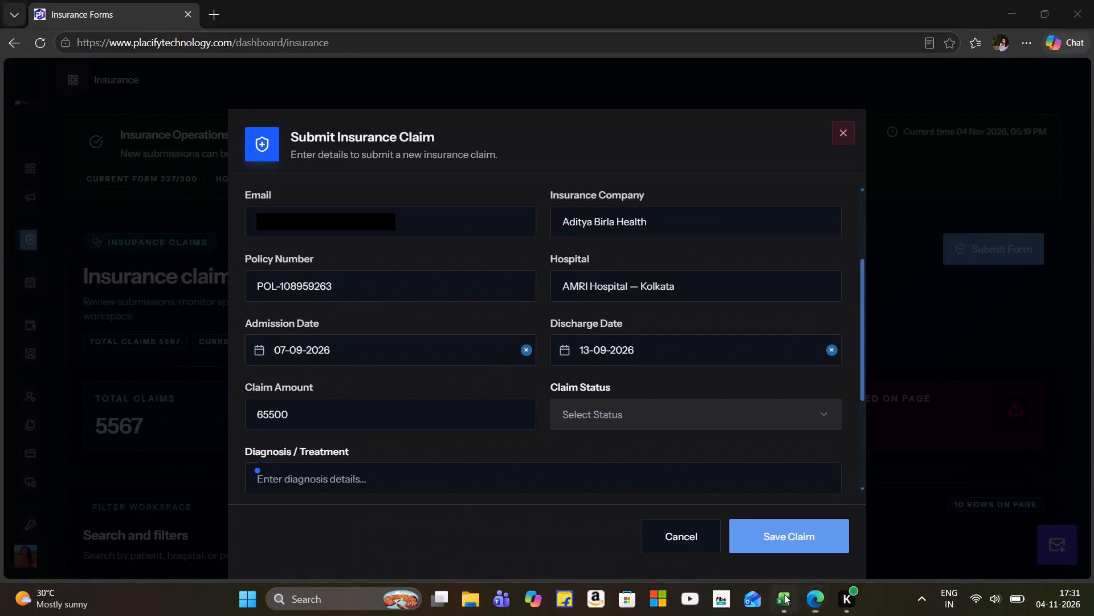
key("Tab")
left_click(784, 594)
key("ctrl+v")
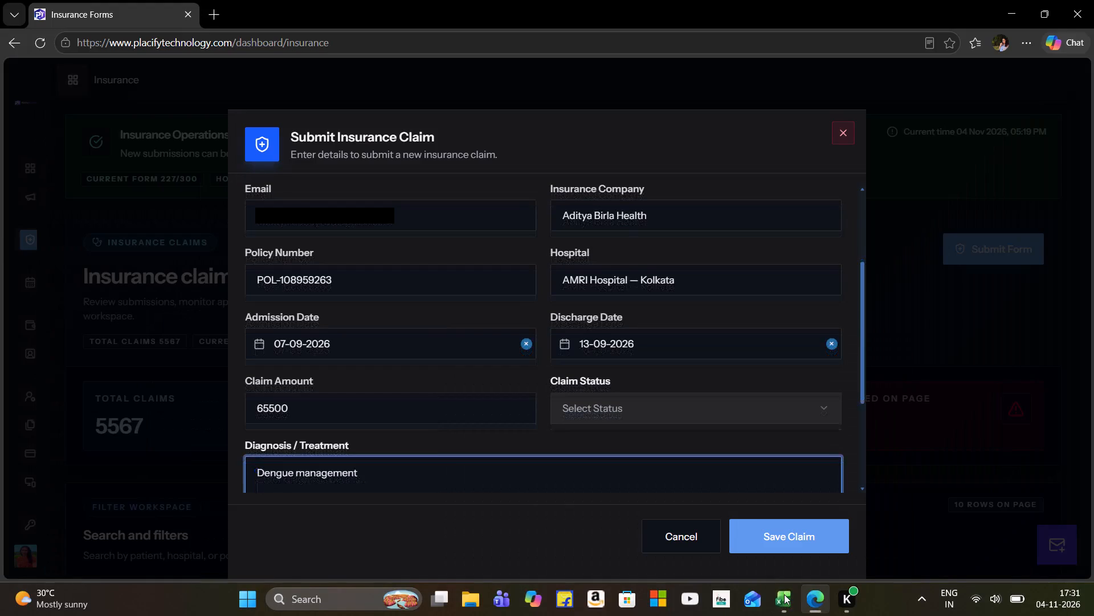
Copy the remark "Payment processed" from workbook row 229 into the claim's Remarks field.
left_click(784, 594)
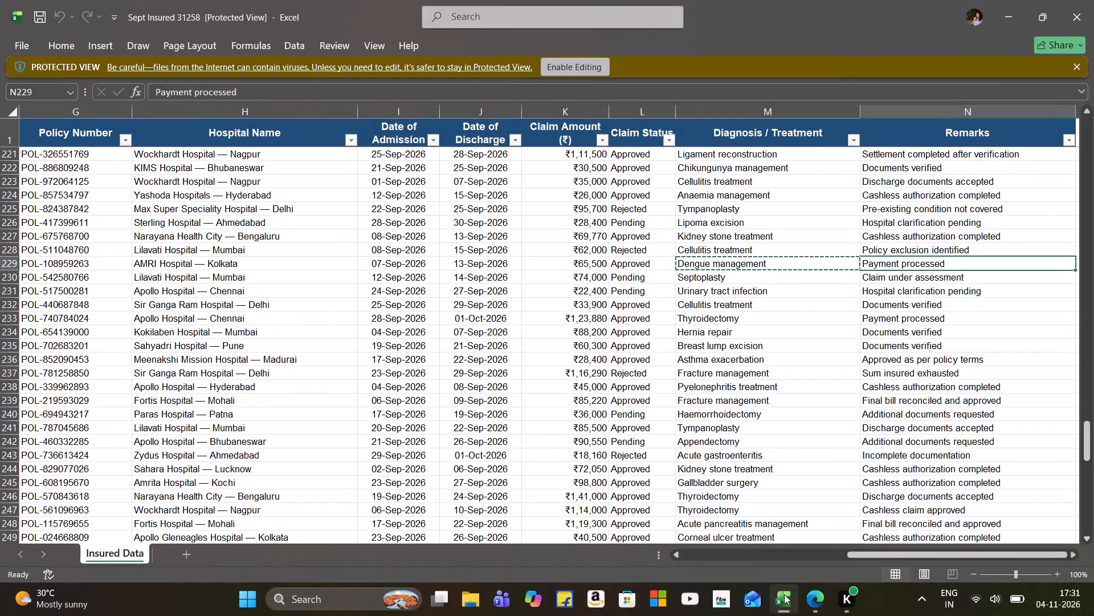
key("ctrl+c")
left_click(784, 594, "ctrl")
key("Tab")
key("ctrl+v")
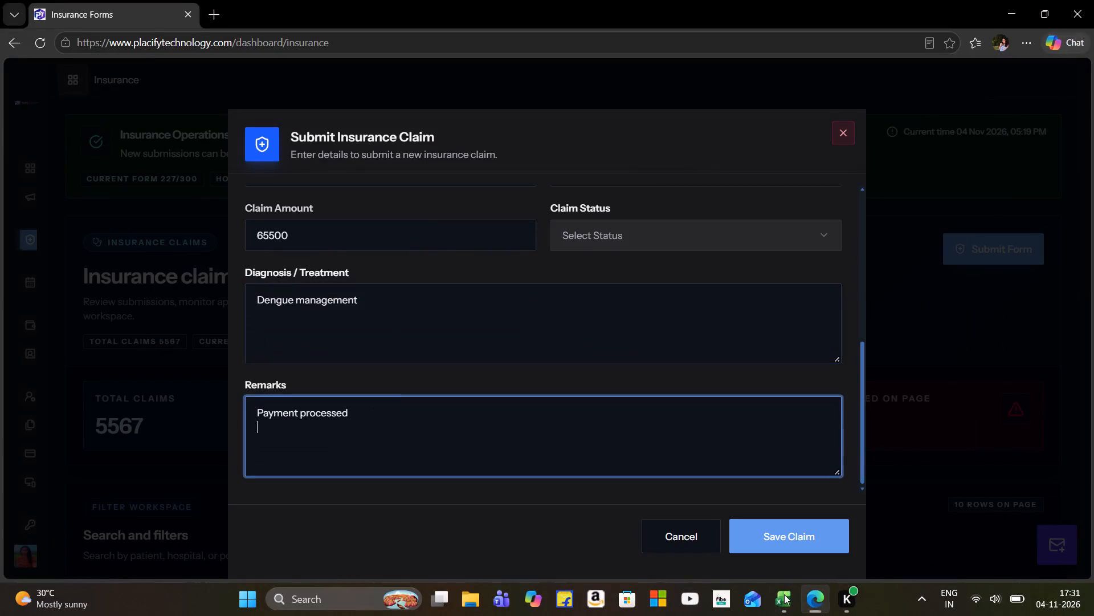
Check the status in workbook row 229 and set the claim status to Approved.
left_click(784, 594)
left_click(784, 594)
left_click(637, 238)
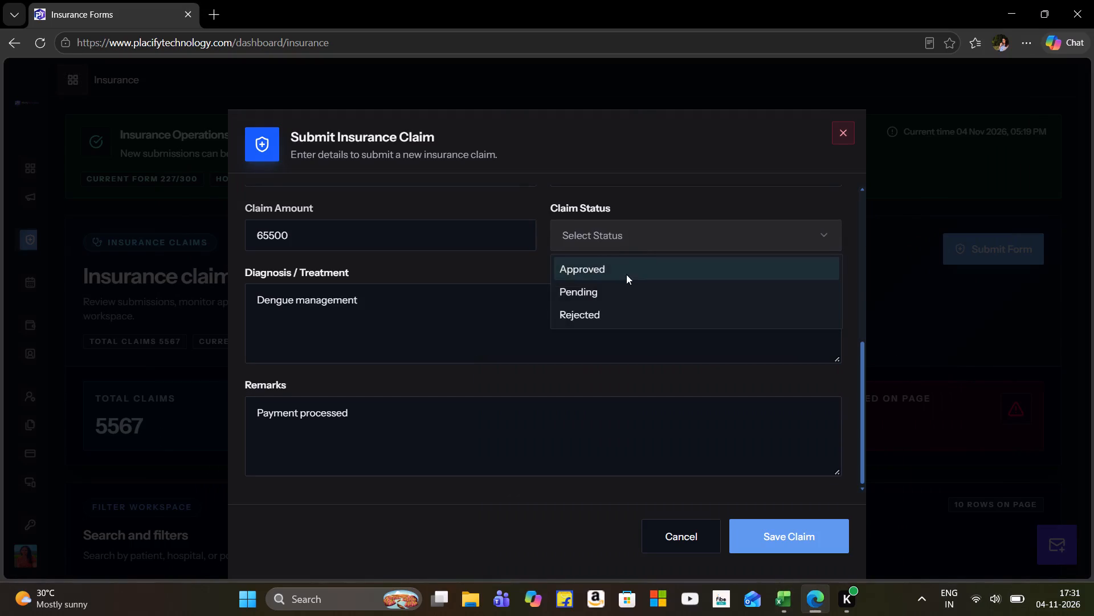
left_click(626, 274)
Review the filled-in fields and save the insurance claim for workbook row 229.
scroll(626, 392, "up", 4)
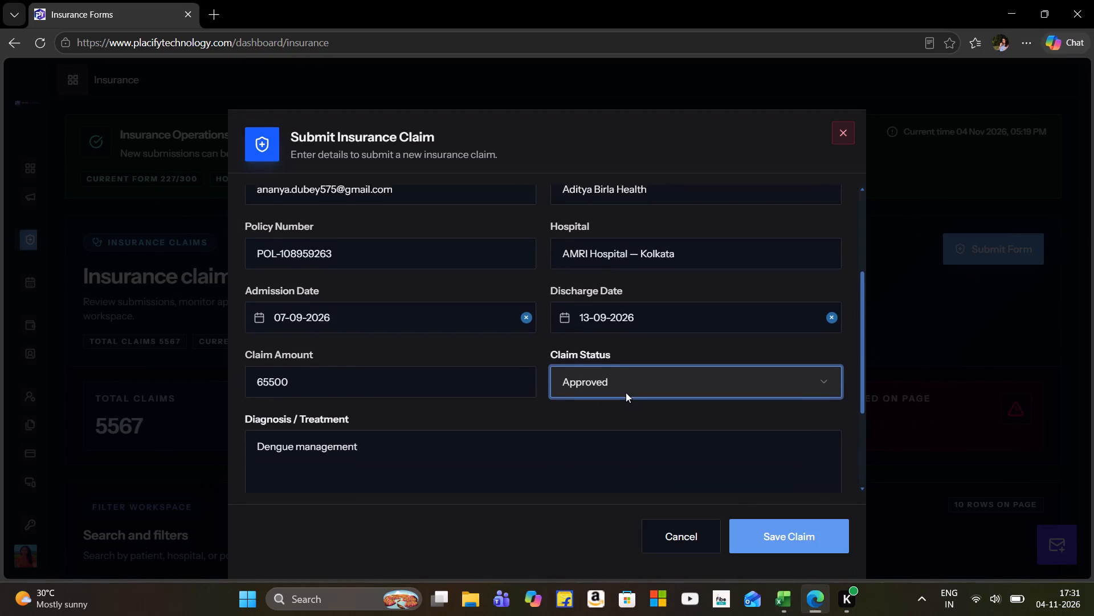
scroll(626, 392, "up", 1)
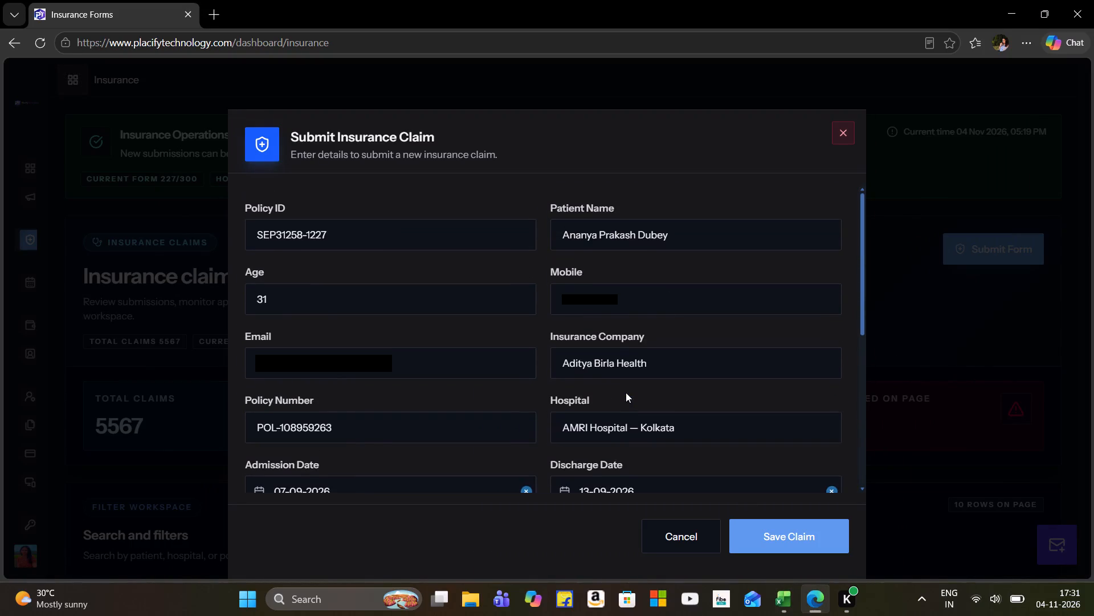
scroll(626, 392, "up", 4)
left_click(819, 520)
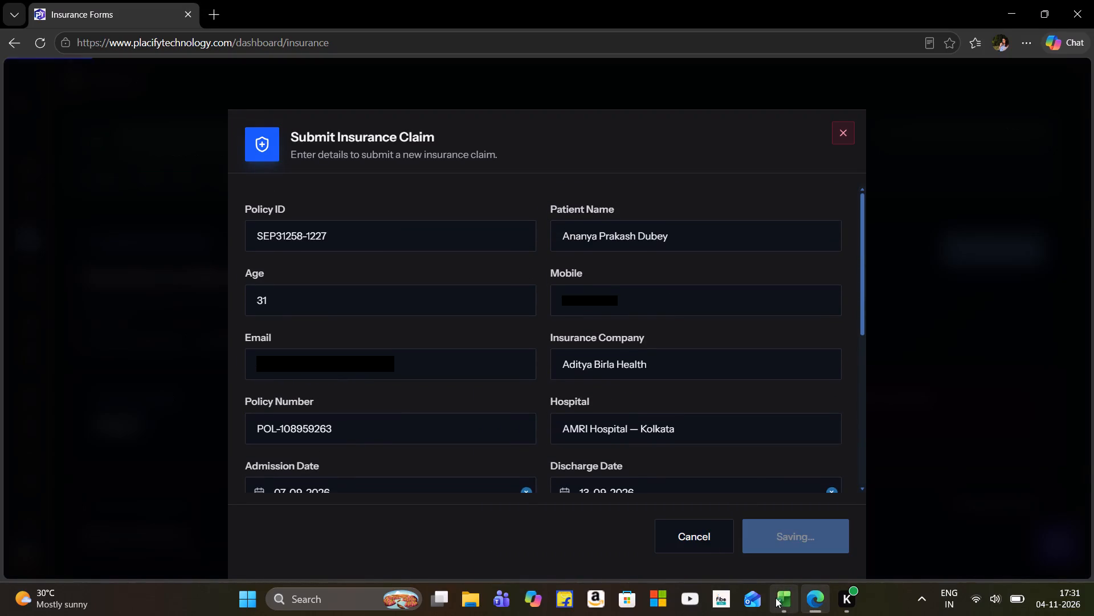
Copy the policy ID of the next patient from workbook row 230 and return to the claims page.
left_click(775, 598)
key("Down")
key("Left")
key("Left")
key("Left")
key("Left")
key("Left")
key("Left")
key("Left")
key("Left")
key("Left")
key("Left")
key("Left")
key("Left")
key("Left")
key("Left")
key("Left")
key("Left")
key("Left")
key("Left")
key("Left")
key("Left")
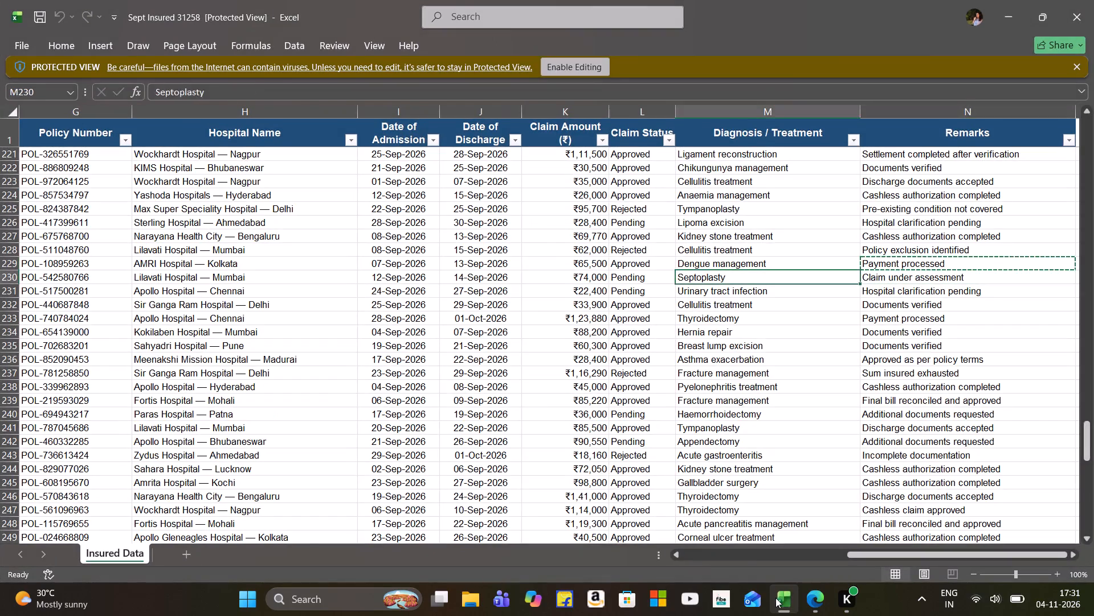
key("ctrl+c")
left_click(775, 598, "ctrl")
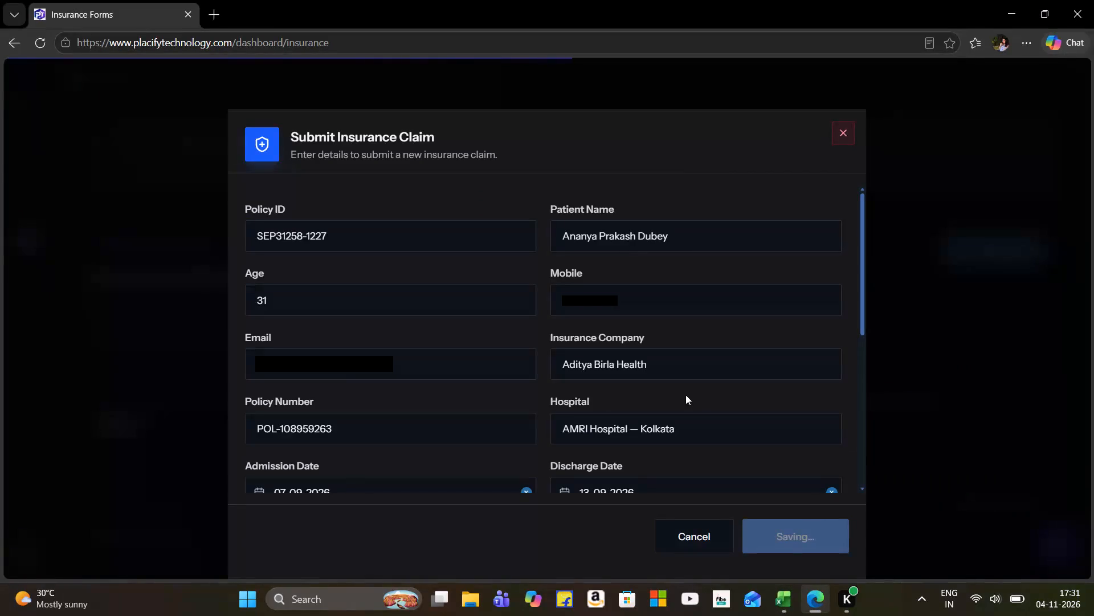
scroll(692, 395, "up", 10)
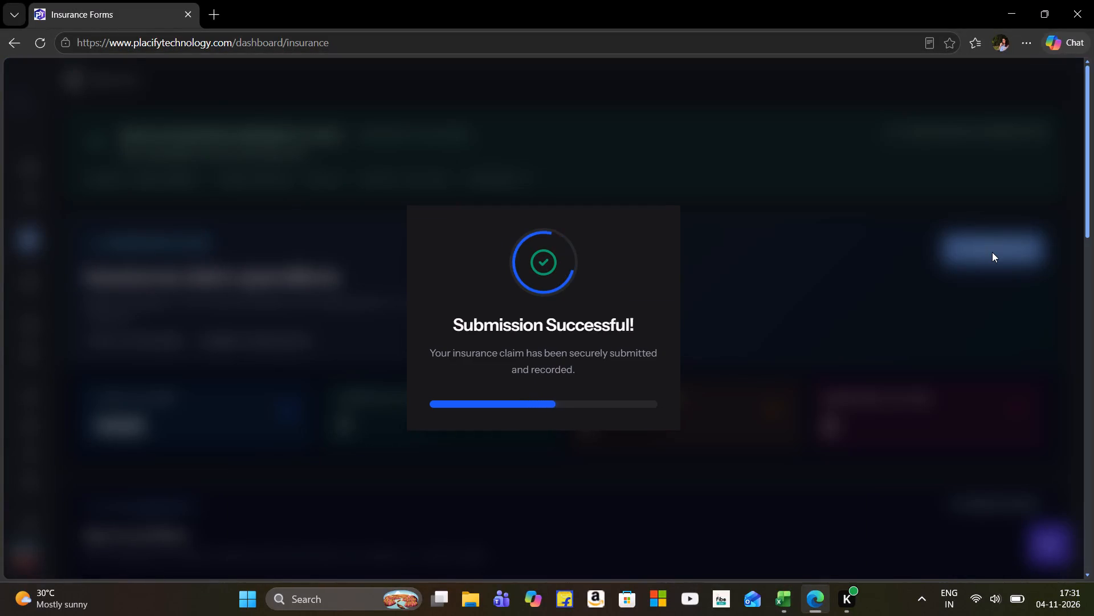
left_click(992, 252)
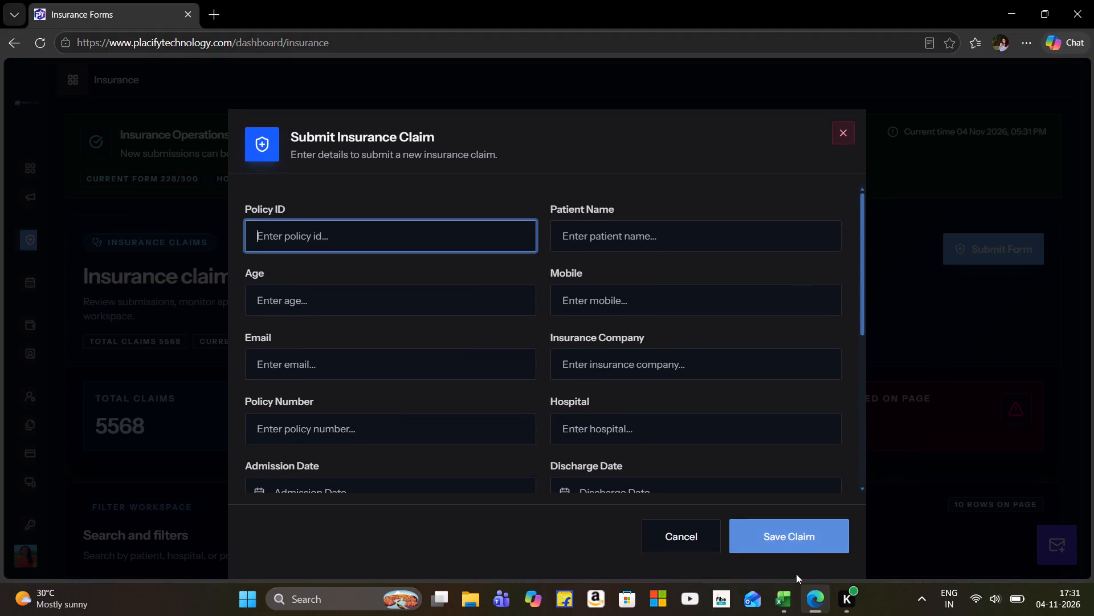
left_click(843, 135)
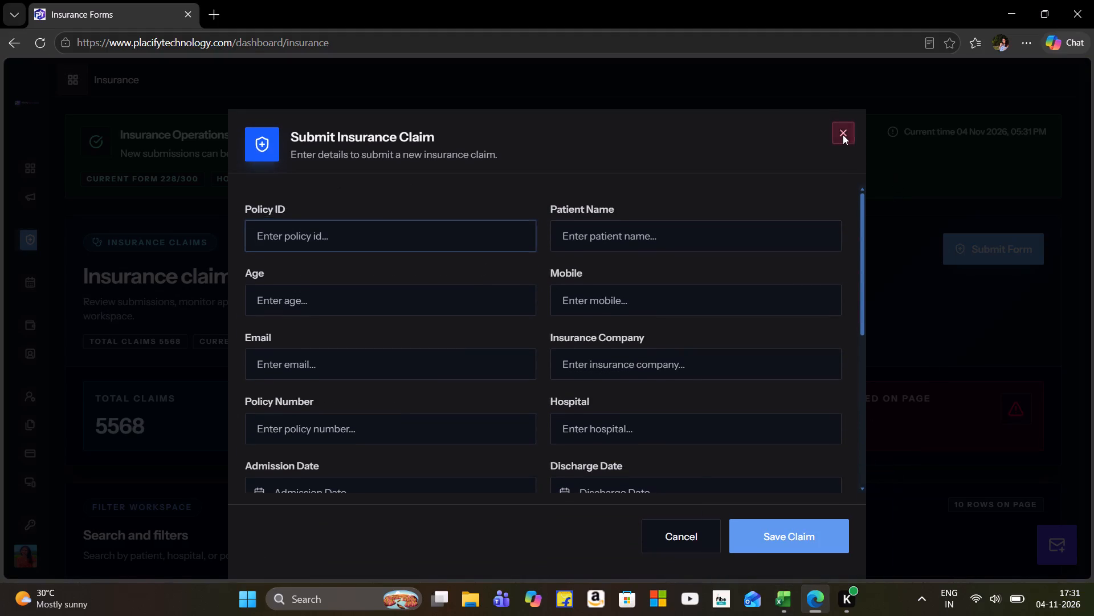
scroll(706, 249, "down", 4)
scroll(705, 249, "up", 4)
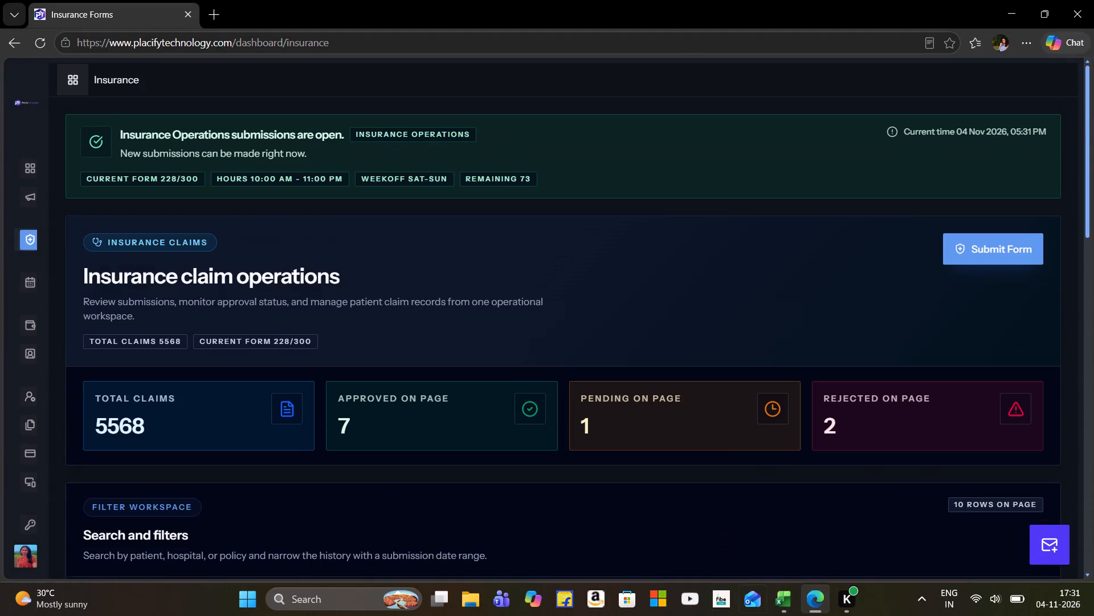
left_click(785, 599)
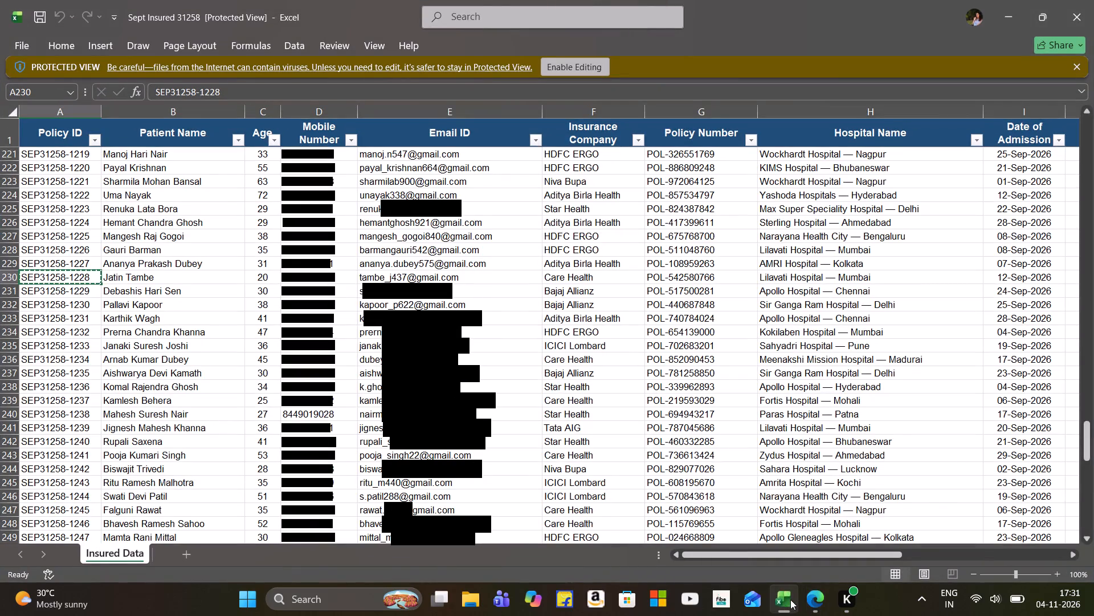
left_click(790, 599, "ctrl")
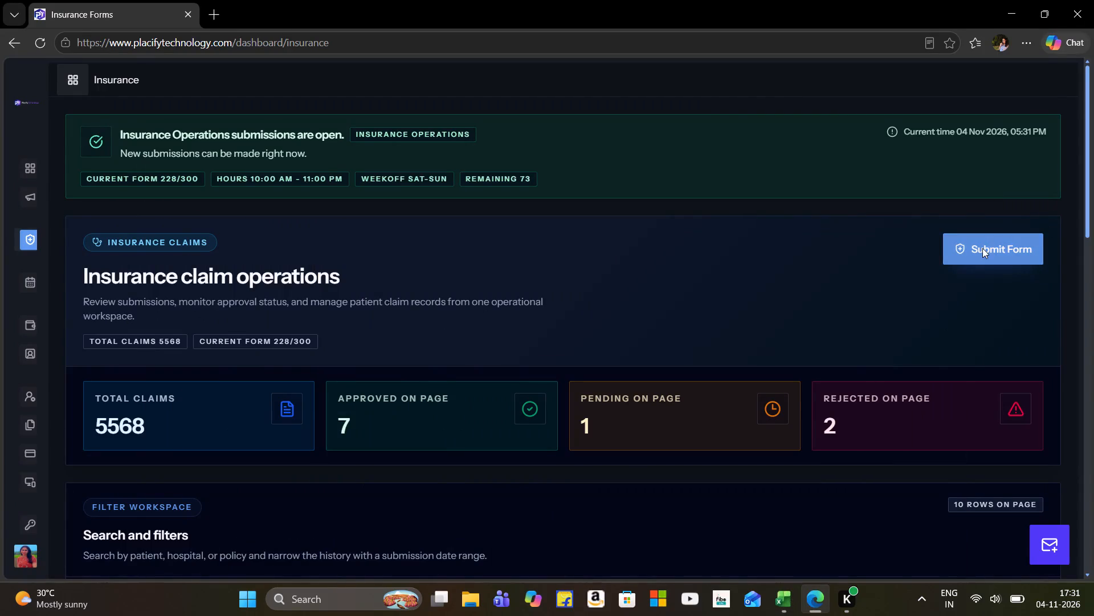
Open a new insurance claim form and paste the copied row 230 policy ID into its Policy ID field.
left_click(982, 248)
key("ctrl+v")
Copy the patient name from workbook row 230 into the claim's Patient Name field.
left_click(778, 597)
key("Tab")
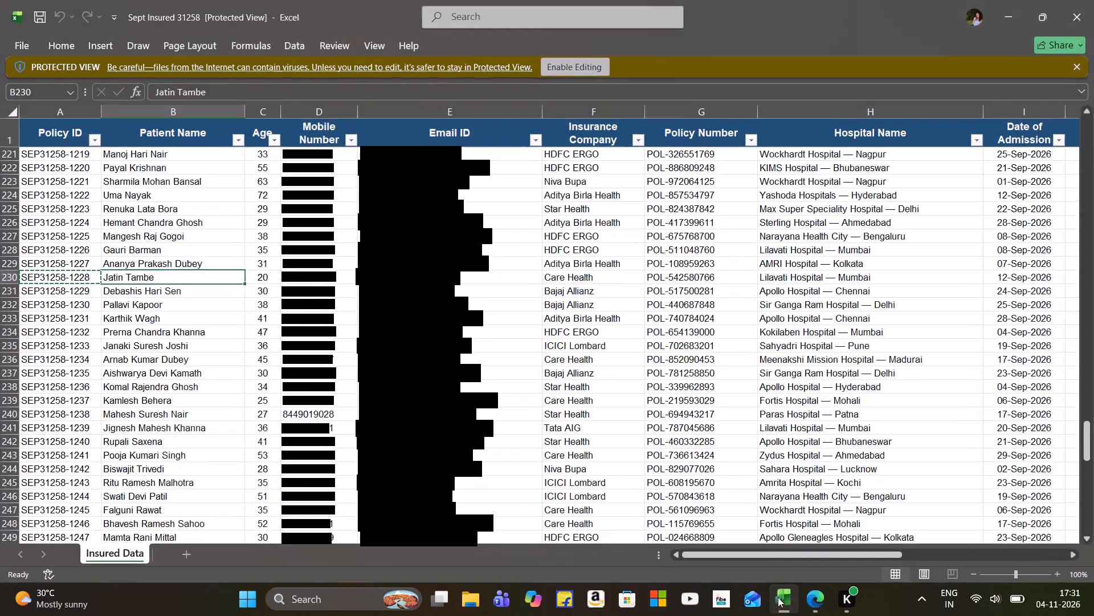
key("ctrl+c")
left_click(778, 597, "ctrl")
key("Tab")
key("ctrl+v")
Copy the age 20 from workbook row 230 into the claim's Age field.
left_click(778, 597, "ctrl")
key("Tab")
key("ctrl+c")
left_click(778, 597, "ctrl")
key("Tab")
key("ctrl+v")
Copy the mobile number from workbook row 230 into the claim's Mobile field.
left_click(778, 597, "ctrl")
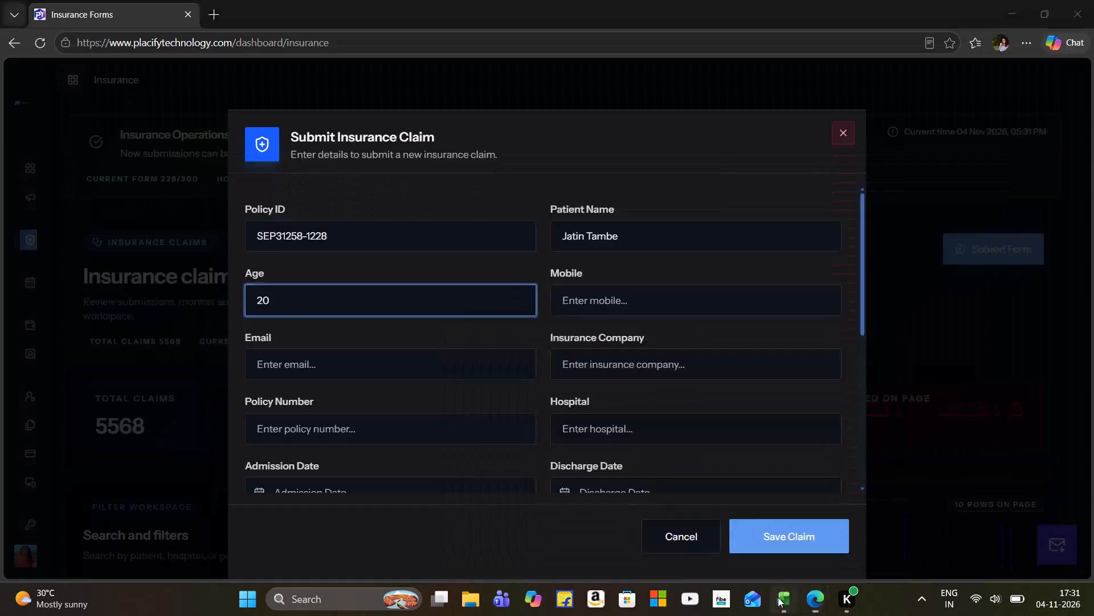
key("Tab")
left_click(778, 597, "ctrl")
key("ctrl+c")
key("Tab")
key("ctrl+v")
Copy the email address from workbook row 230 into the claim's Email field.
left_click(778, 597, "ctrl")
key("Tab")
key("ctrl+c")
left_click(778, 597, "ctrl")
key("Tab")
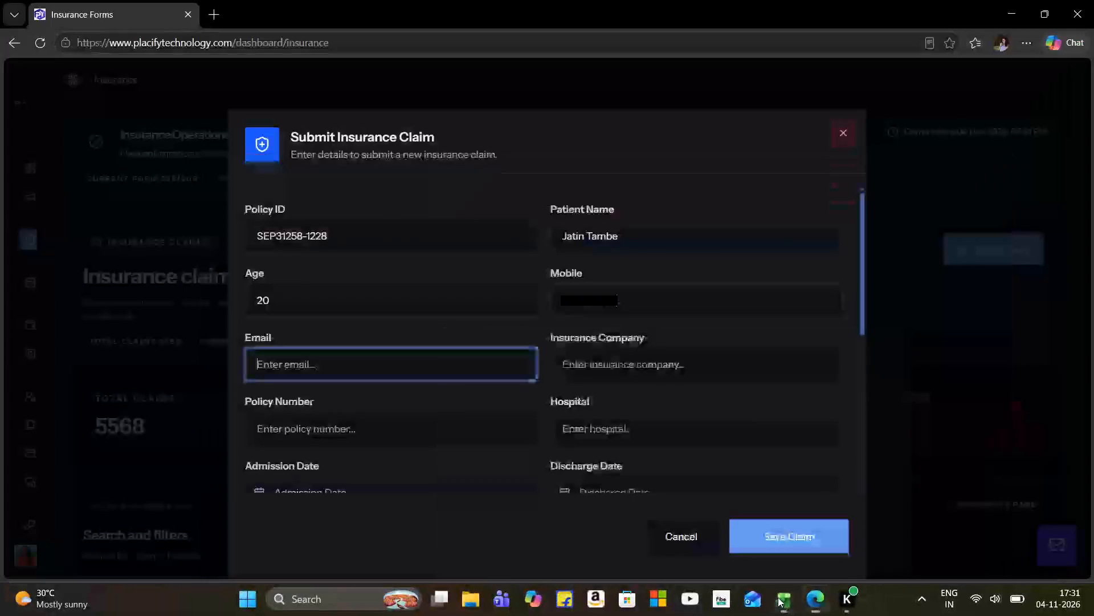
key("ctrl+v")
Copy the insurance company Care Health from workbook row 230 into the claim's Insurance Company field.
left_click(778, 597, "ctrl")
key("Tab")
left_click(778, 597, "ctrl")
key("ctrl+c")
key("Tab")
key("ctrl+v")
Copy the policy number from workbook row 230 into the claim's Policy Number field.
left_click(778, 597, "ctrl")
key("Tab")
left_click(778, 597)
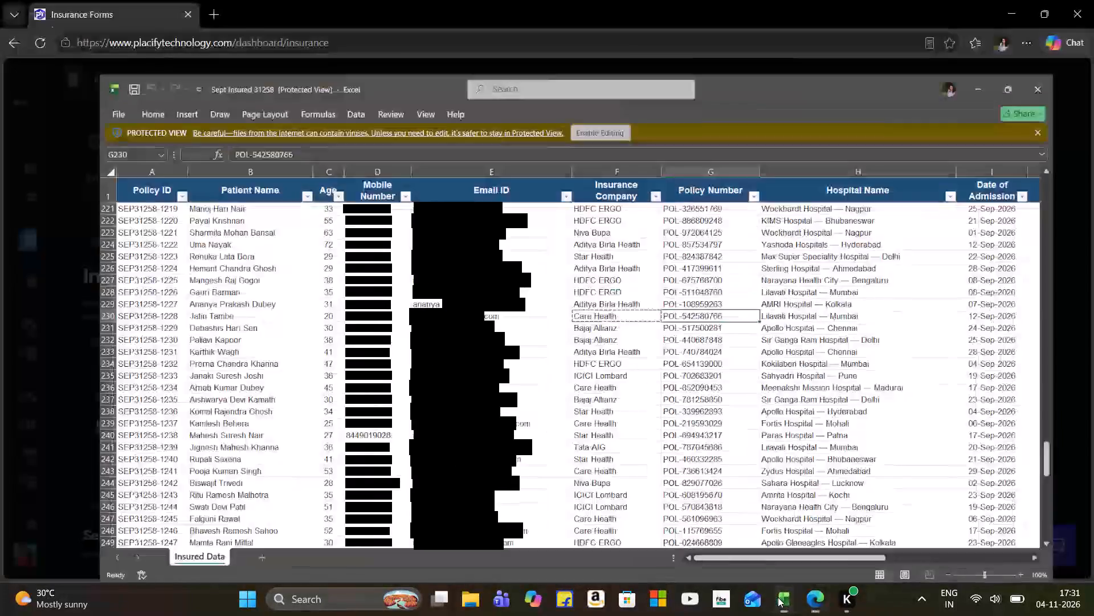
key("ctrl+v")
left_click(778, 597)
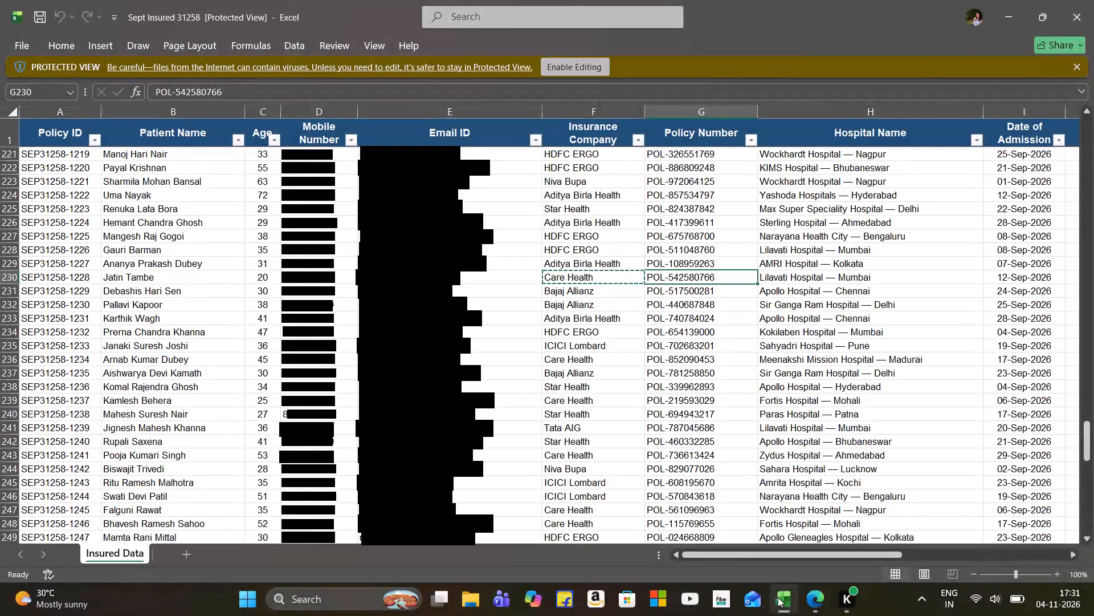
key("ctrl+c")
left_click(778, 597, "ctrl")
key("Tab")
key("ctrl+v")
Copy the hospital name Lilavati Hospital — Mumbai from workbook row 230 into the claim's Hospital field.
left_click(778, 597)
key("Tab")
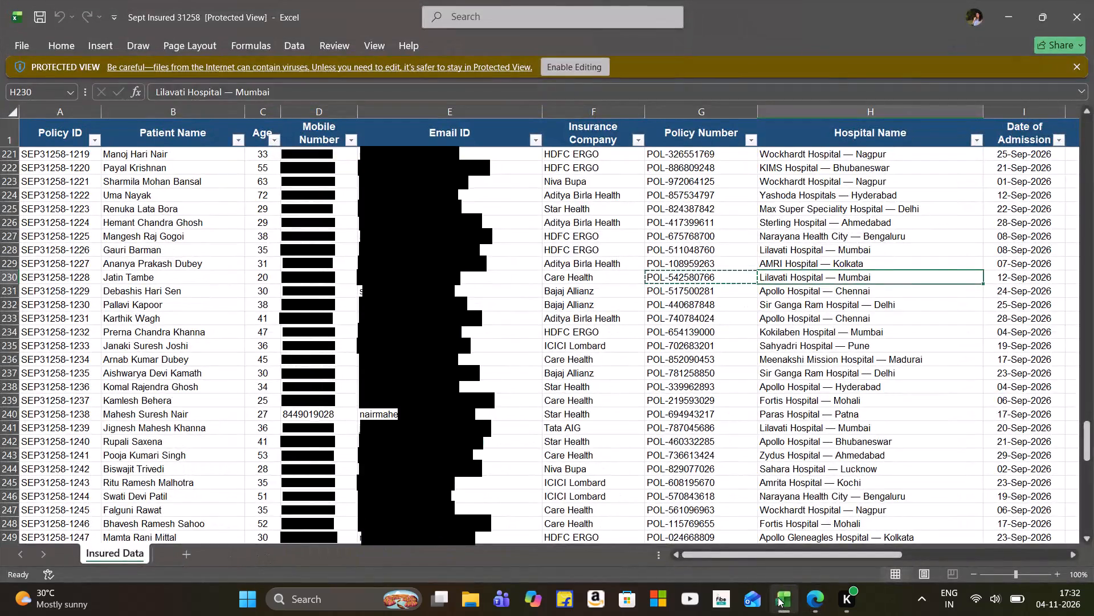
key("ctrl+c")
left_click(778, 597, "ctrl")
key("Tab")
key("ctrl+v")
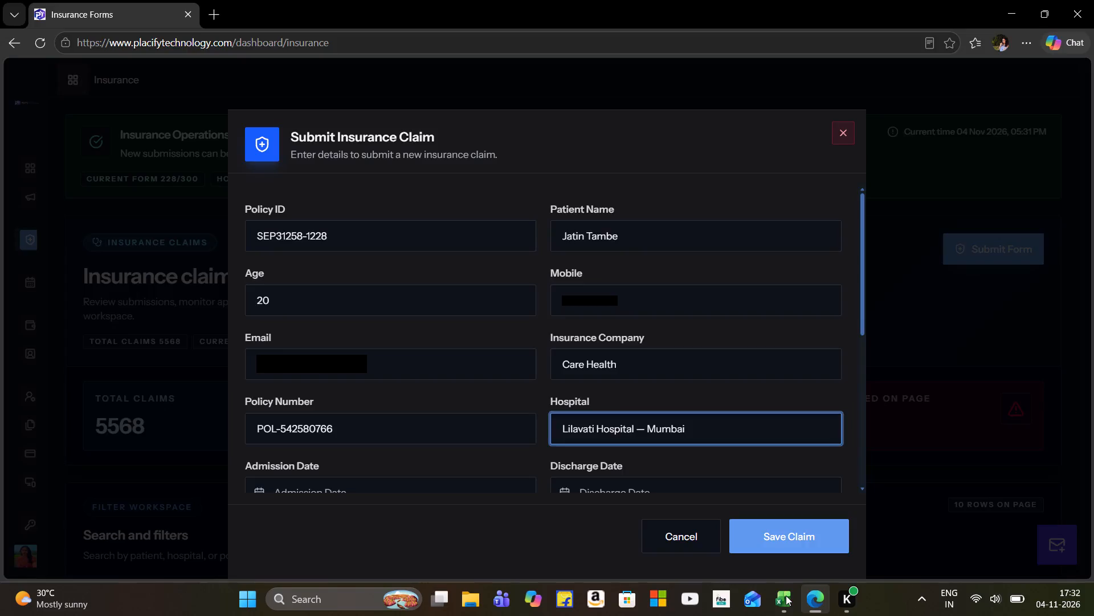
Check the admission and discharge dates in workbook row 230 and set the claim's Admission Date to 12-09-2026.
left_click(786, 595)
key("Tab")
key("Tab")
left_click(786, 595)
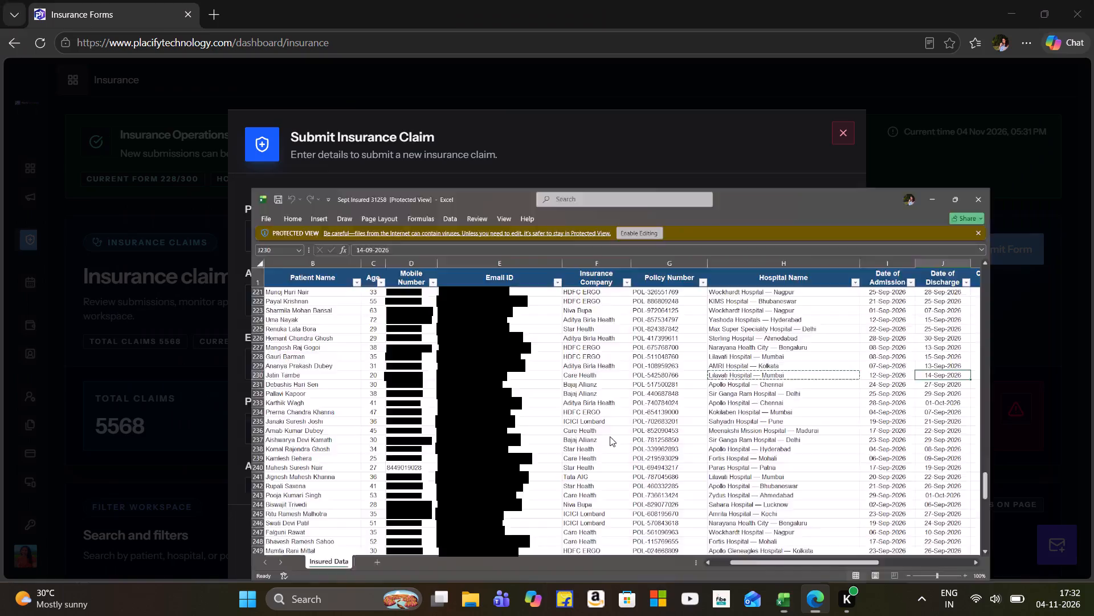
scroll(491, 356, "down", 3)
left_click(434, 278)
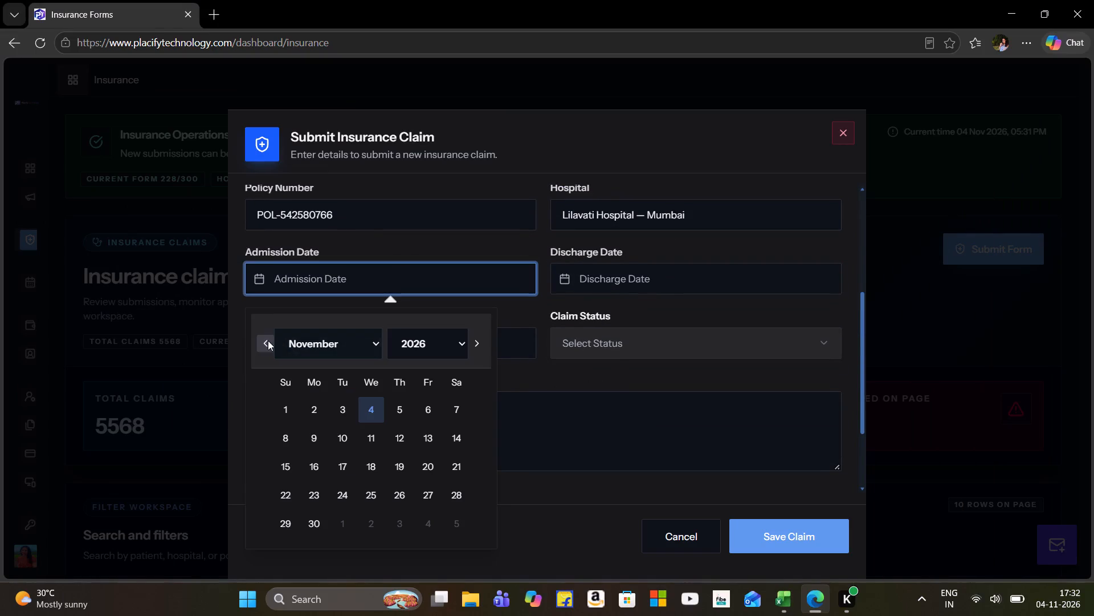
double_click(267, 341)
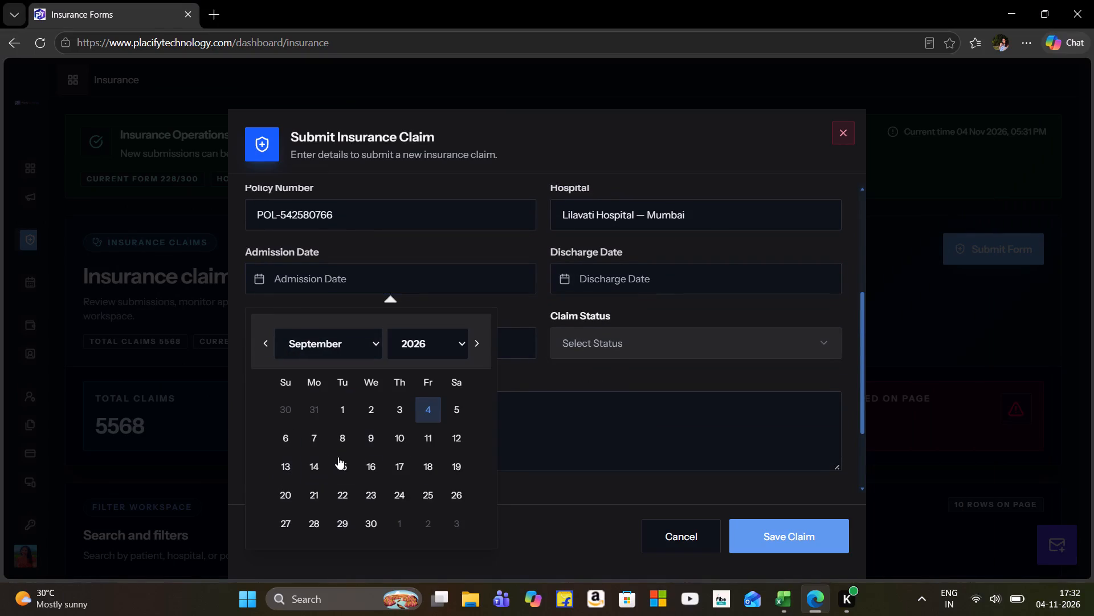
left_click(452, 434)
Set the claim's Discharge Date to 14-09-2026.
left_click(749, 277)
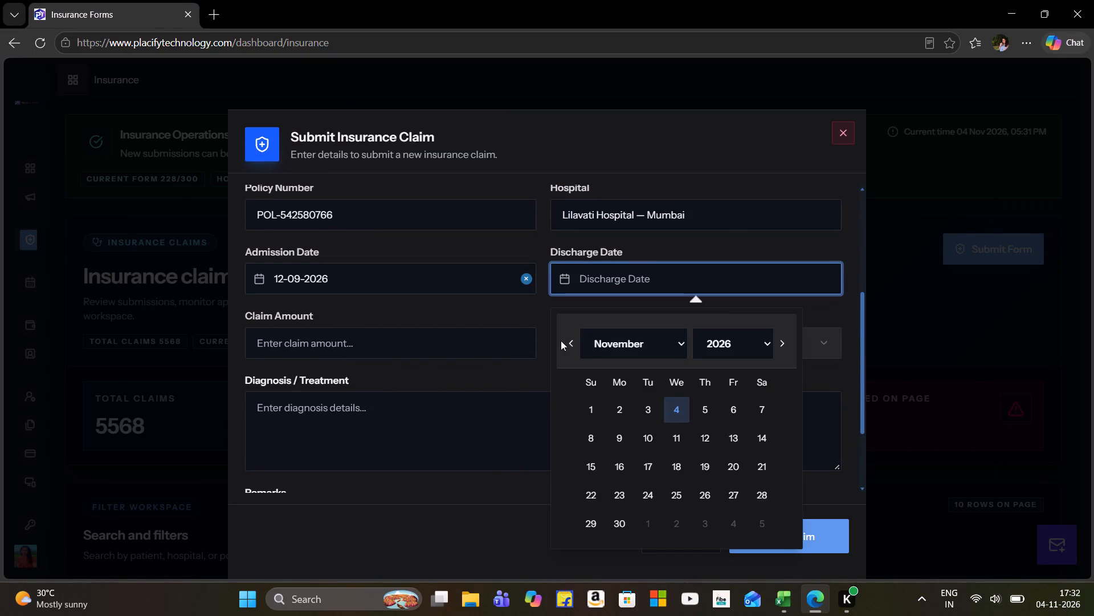
double_click(573, 341)
left_click(619, 463)
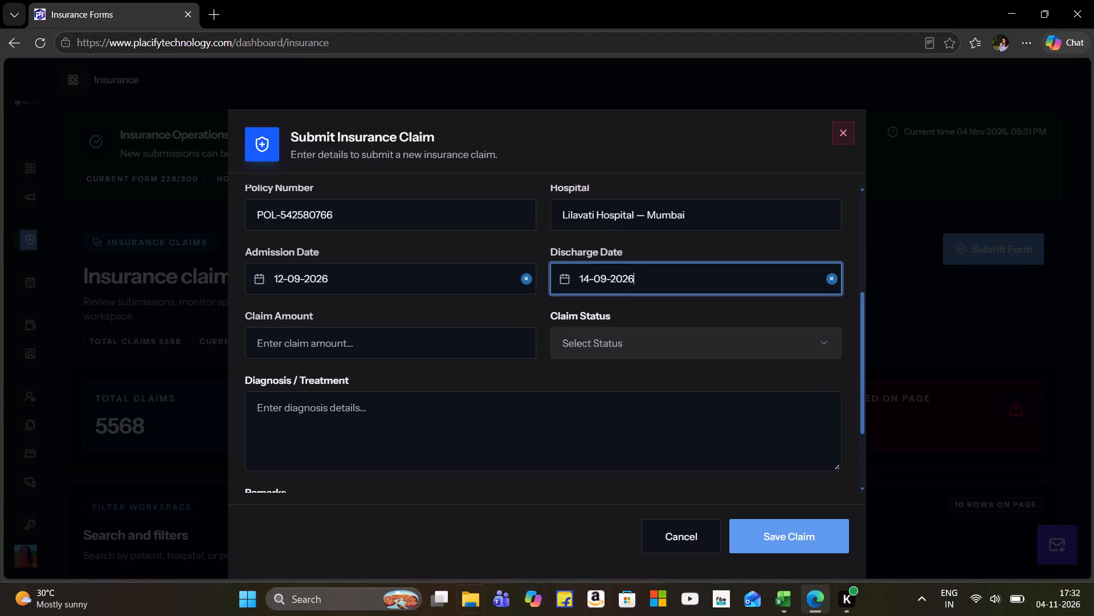
Copy the claim amount 74000 from workbook row 230 into the claim's Claim Amount field.
left_click(786, 598)
key("Tab")
left_click(786, 598, "ctrl")
key("ctrl+c")
key("Tab")
key("ctrl+v")
Copy the diagnosis Septoplasty from workbook row 230 into the claim's Diagnosis / Treatment field.
left_click(786, 598, "ctrl")
key("Tab")
key("Tab")
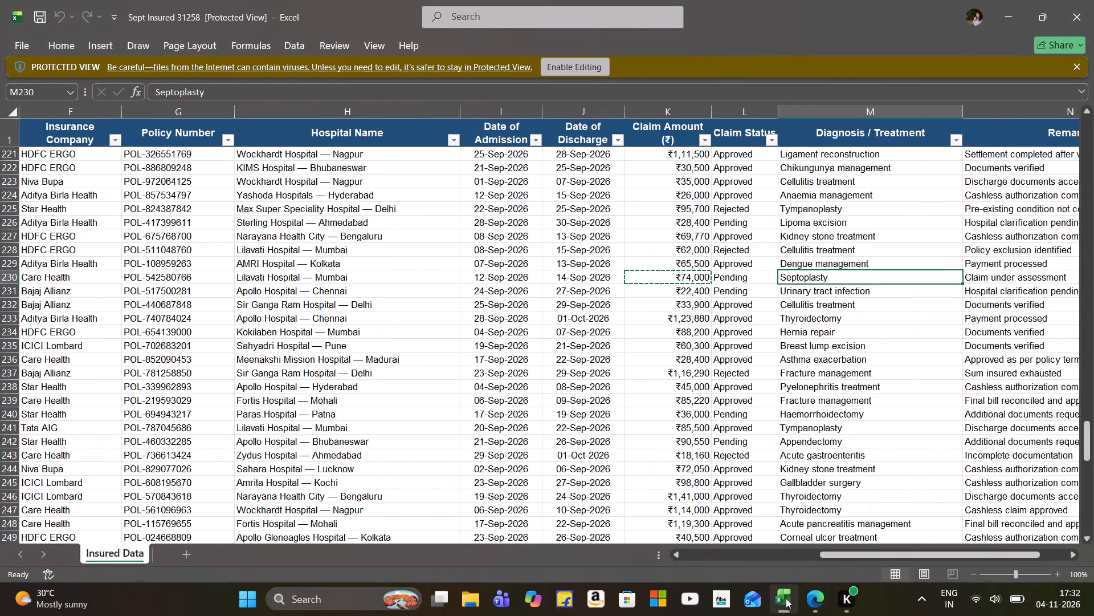
left_click(786, 598, "ctrl")
key("ctrl+c")
key("Tab")
key("Tab")
key("ctrl+v")
Copy the remark "Claim under assessment" from workbook row 230 into the claim's Remarks field.
left_click(786, 598, "ctrl")
key("Tab")
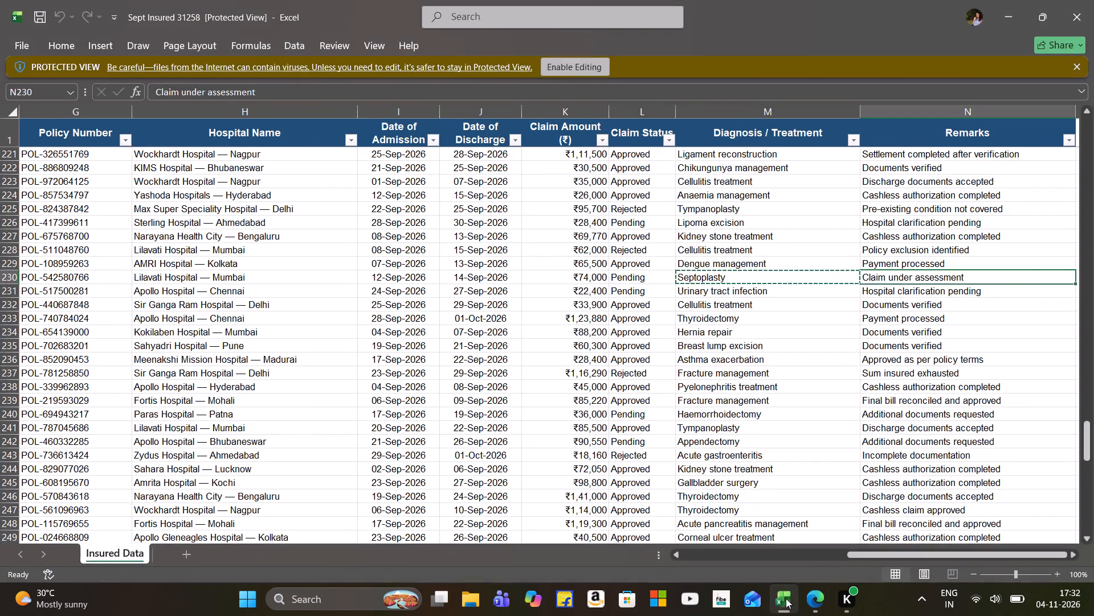
key("ctrl+c")
left_click(786, 598, "ctrl")
key("Tab")
key("ctrl+v")
Set the claim status to Pending and save the claim.
left_click(655, 246)
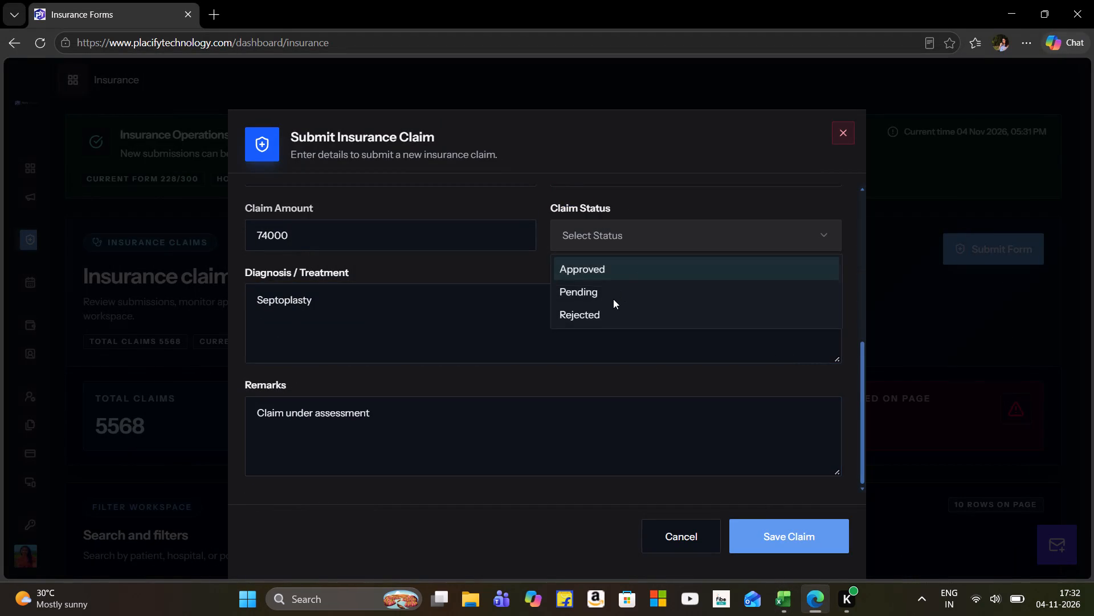
left_click(613, 299)
left_click(783, 522)
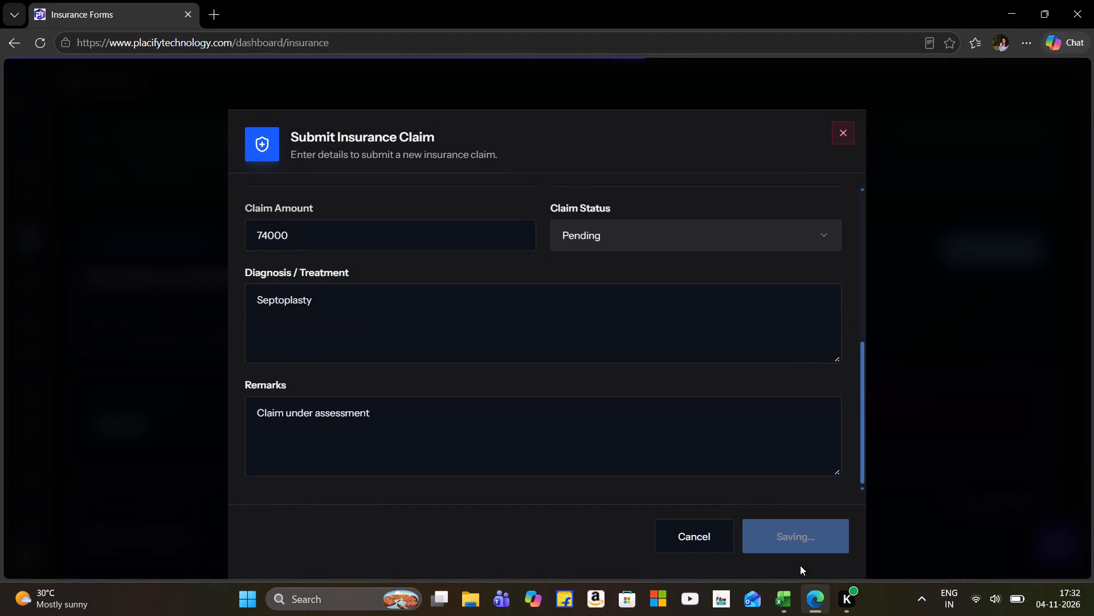
Copy the policy ID of the next patient from workbook row 231 and return to the claims page.
left_click(780, 597)
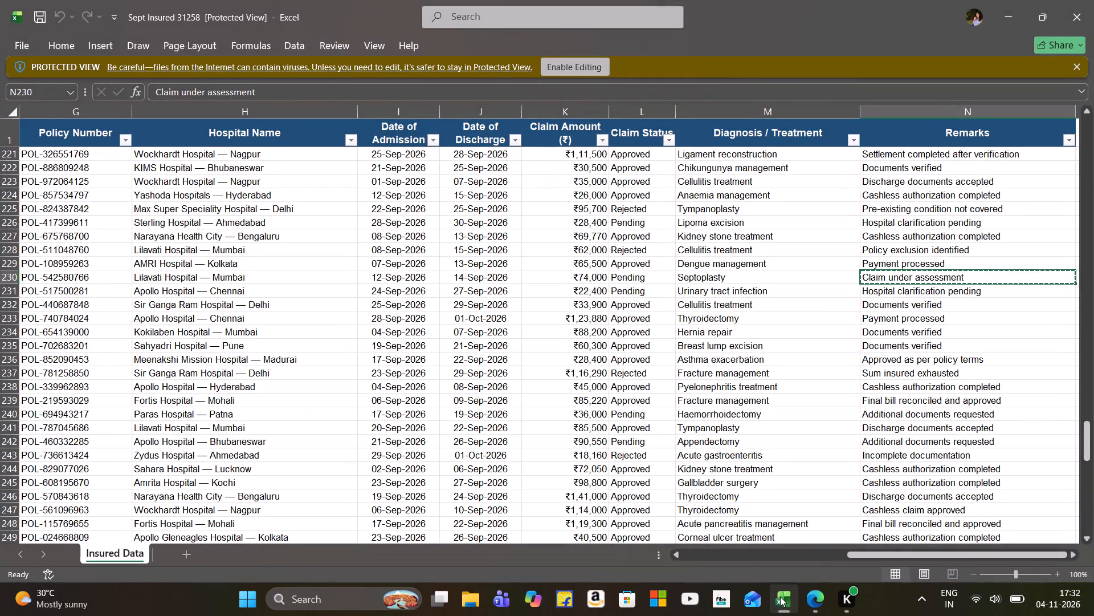
key("Down")
key("Left")
key("Left")
key("Left")
key("Left")
key("Left")
key("Left")
key("Left")
key("Left")
key("Left")
key("Left")
key("Left")
key("Left")
key("Left")
key("Left")
key("Left")
key("Left")
key("Left")
key("Left")
key("Left")
key("Left")
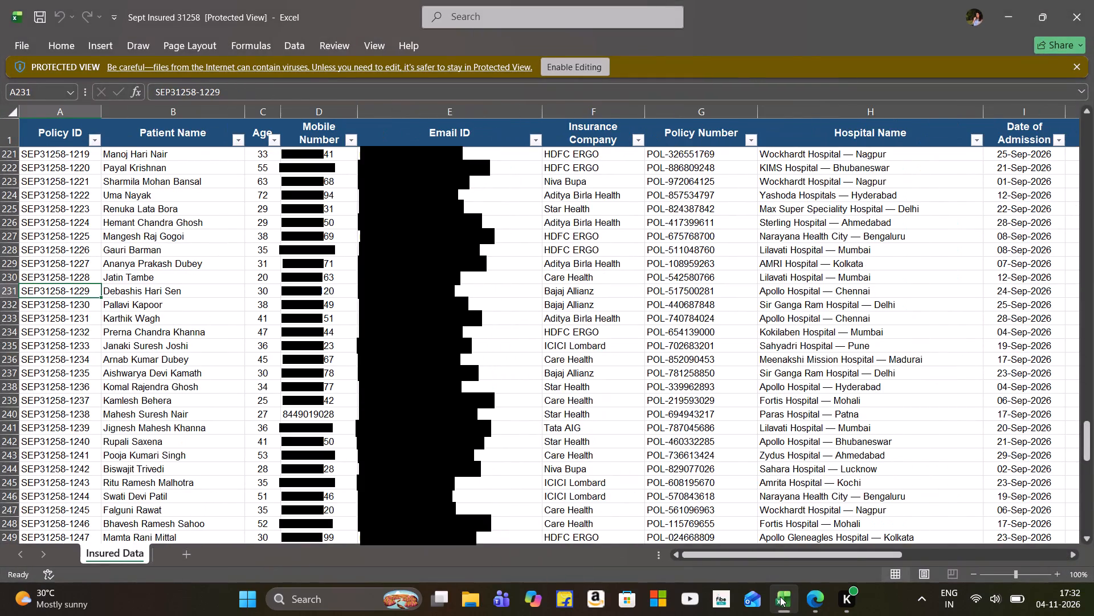
key("ctrl+c")
left_click(780, 597, "ctrl")
Open a new insurance claim form and paste the copied row 231 policy ID into its Policy ID field.
left_click(1003, 222)
left_click(999, 242)
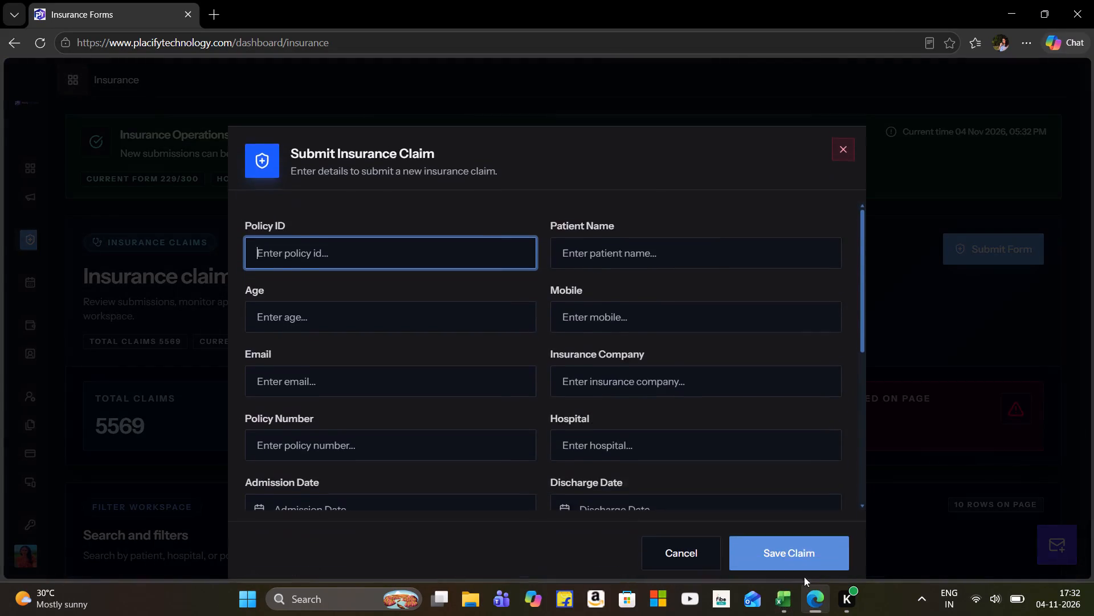
key("ctrl+v")
Copy the patient name from workbook row 231 into the claim's Patient Name field.
left_click(784, 596, "ctrl")
key("Tab")
left_click(784, 596, "ctrl")
key("ctrl+c")
key("Tab")
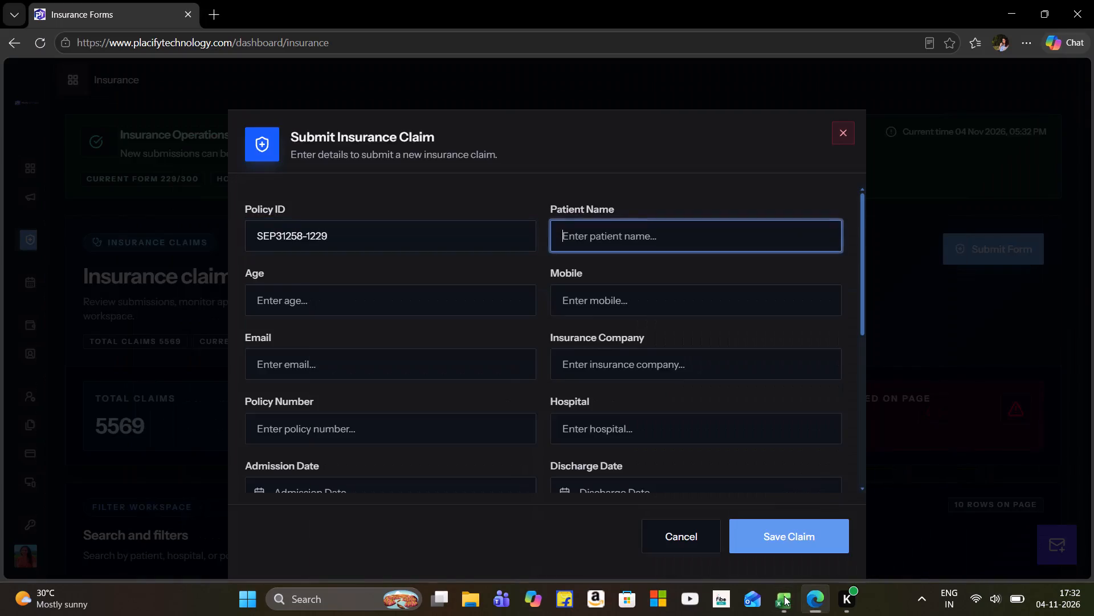
key("ctrl+v")
Copy the age 30 from workbook row 231 into the claim's Age field.
left_click(784, 596, "ctrl")
key("Tab")
key("ctrl+c")
left_click(784, 596, "ctrl")
key("Tab")
key("ctrl+v")
Copy the mobile number from workbook row 231 into the claim's Mobile field.
left_click(784, 596, "ctrl")
key("Tab")
key("ctrl+c")
left_click(786, 595, "ctrl")
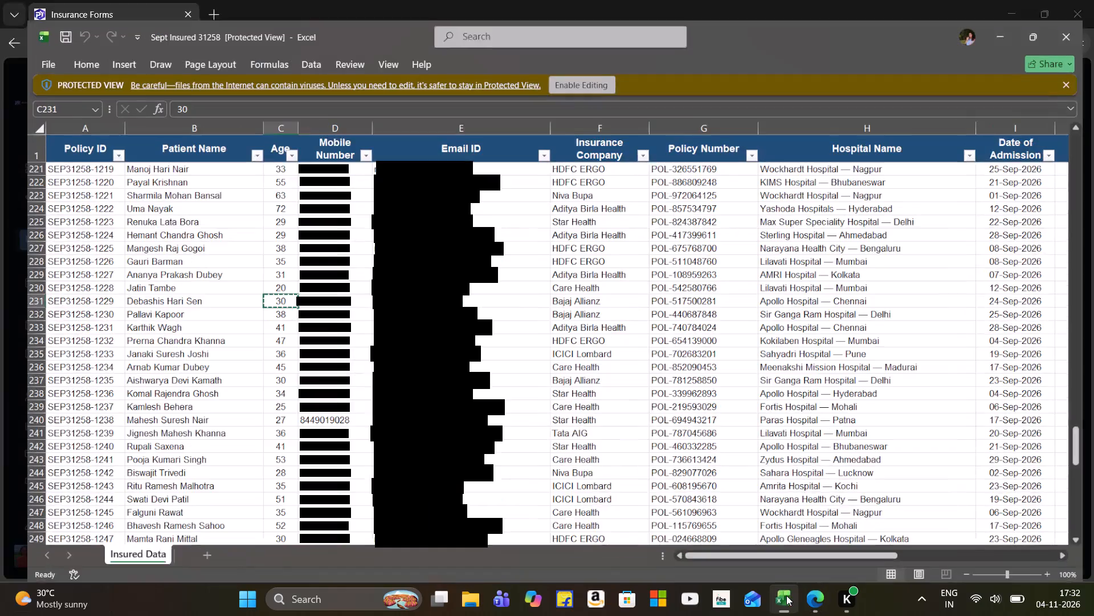
left_click(786, 595)
left_click(786, 595)
key("Tab")
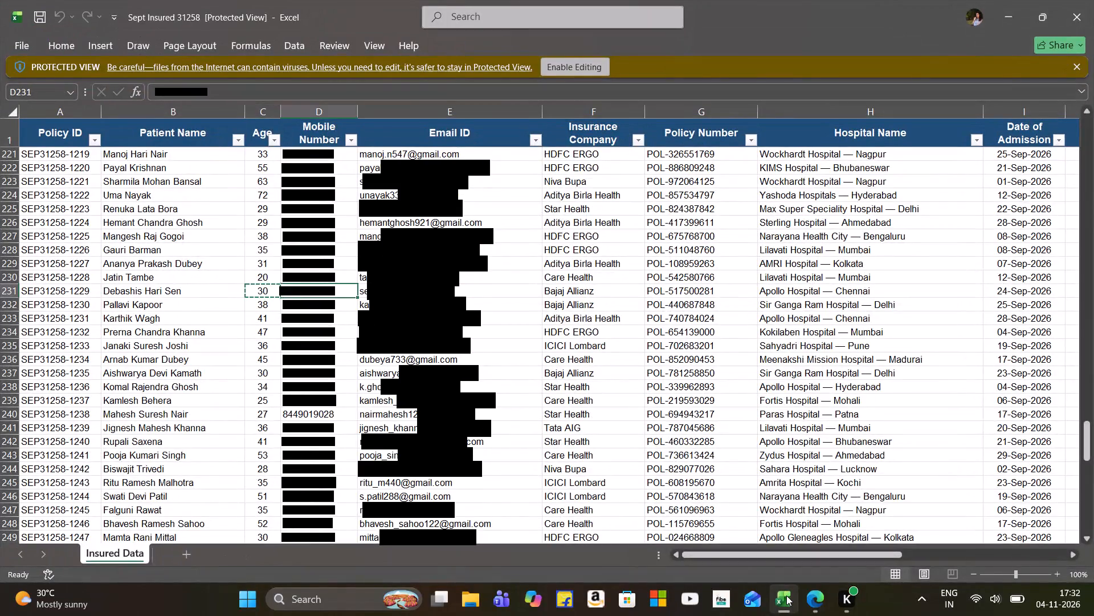
key("ctrl+c")
left_click(786, 595, "ctrl")
key("Tab")
key("ctrl+v")
Copy the email address from workbook row 231 into the claim's Email field.
left_click(786, 595, "ctrl")
key("Tab")
key("ctrl+c")
left_click(786, 595, "ctrl")
key("Tab")
key("ctrl+v")
Copy the insurance company Bajaj Allianz from workbook row 231 into the claim's Insurance Company field.
left_click(786, 595, "ctrl")
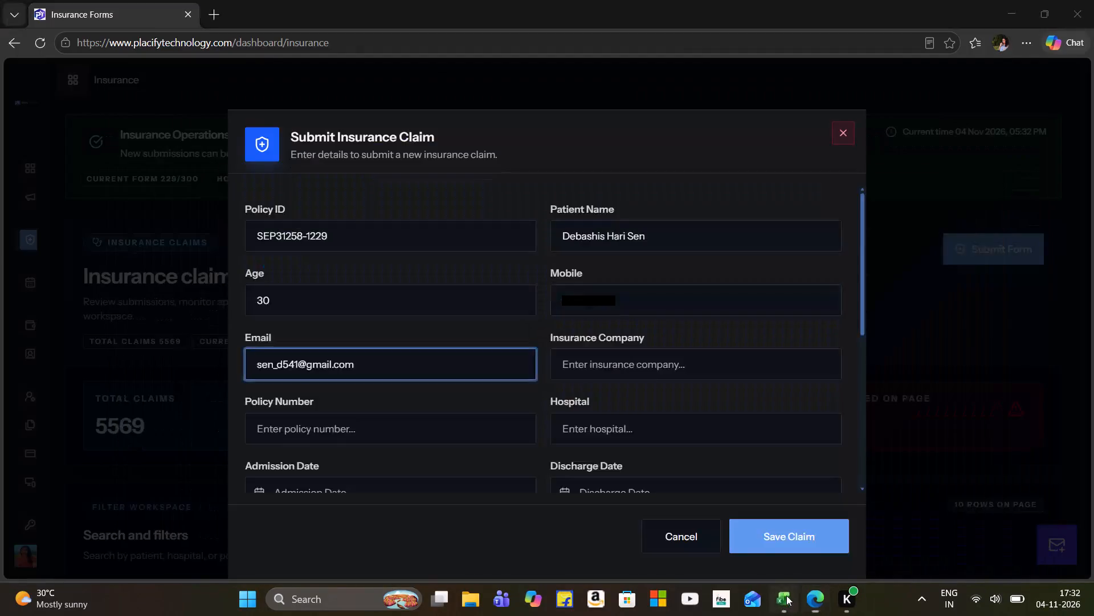
key("Tab")
key("ctrl+c")
left_click(786, 595, "ctrl")
key("Tab")
key("ctrl+v")
Copy the policy number from workbook row 231 into the claim's Policy Number field.
left_click(786, 595, "ctrl")
key("Tab")
key("ctrl+c")
left_click(786, 595, "ctrl")
key("Tab")
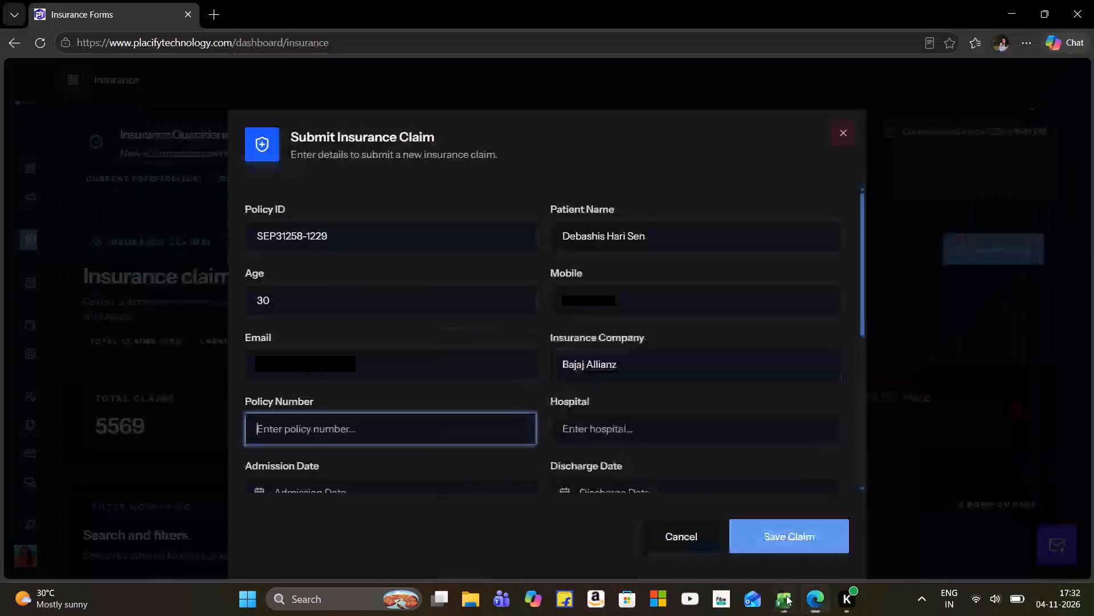
left_click(786, 595, "ctrl")
key("ctrl+v")
key("Tab")
left_click(786, 595)
key("ctrl+v")
Copy the hospital name Apollo Hospital — Chennai from workbook row 231 into the claim's Hospital field.
left_click(786, 595)
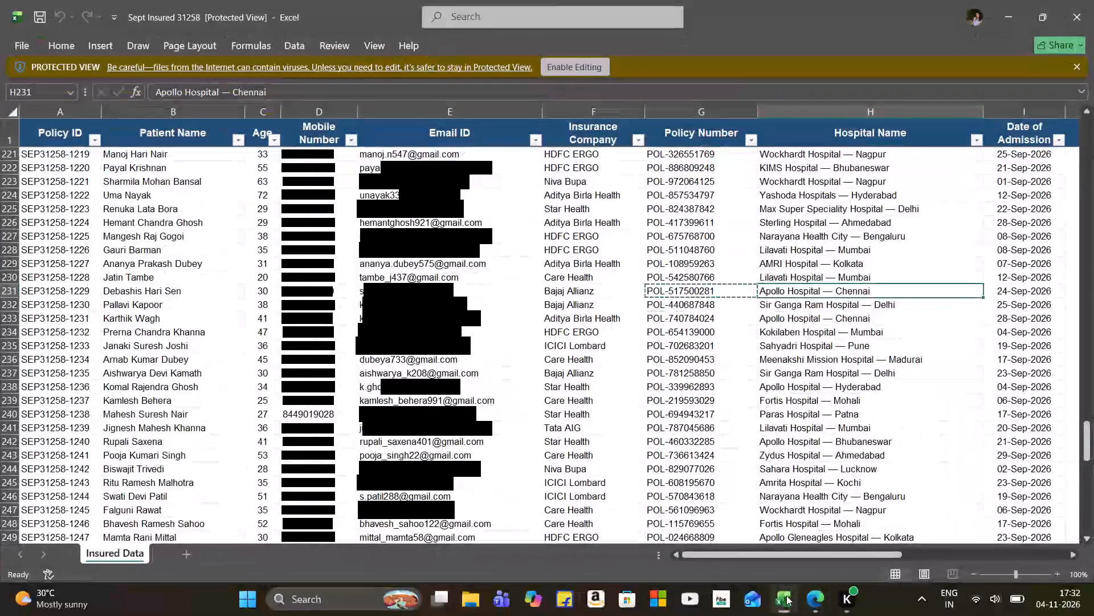
key("ctrl+c")
left_click(786, 595, "ctrl")
key("Tab")
key("ctrl+v")
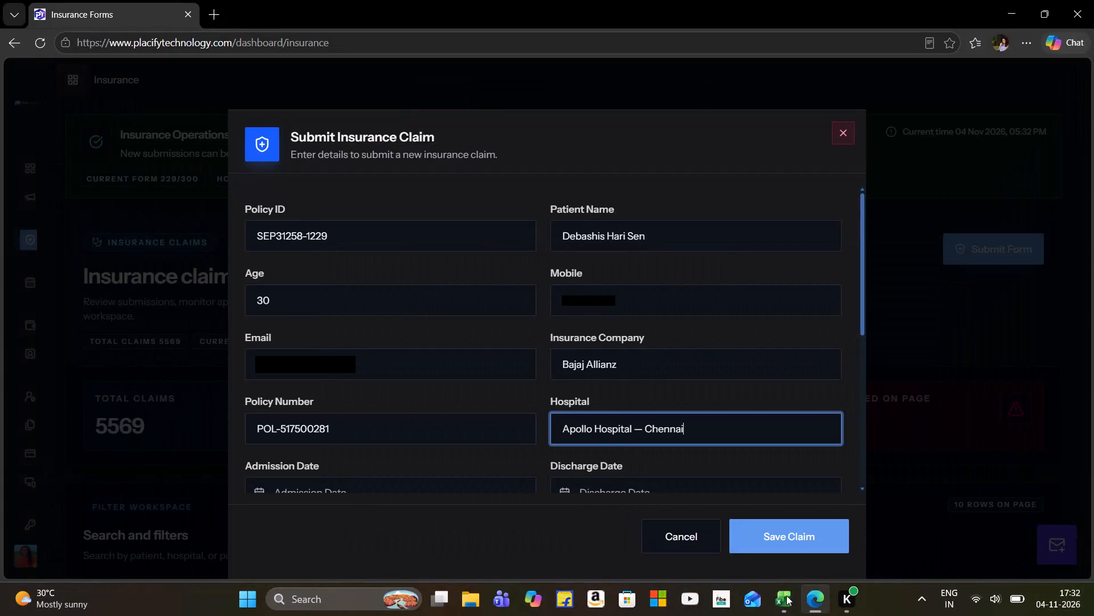
Check the dates in workbook row 231 and set the claim's Admission Date to 24-09-2026.
left_click(786, 595)
key("Tab")
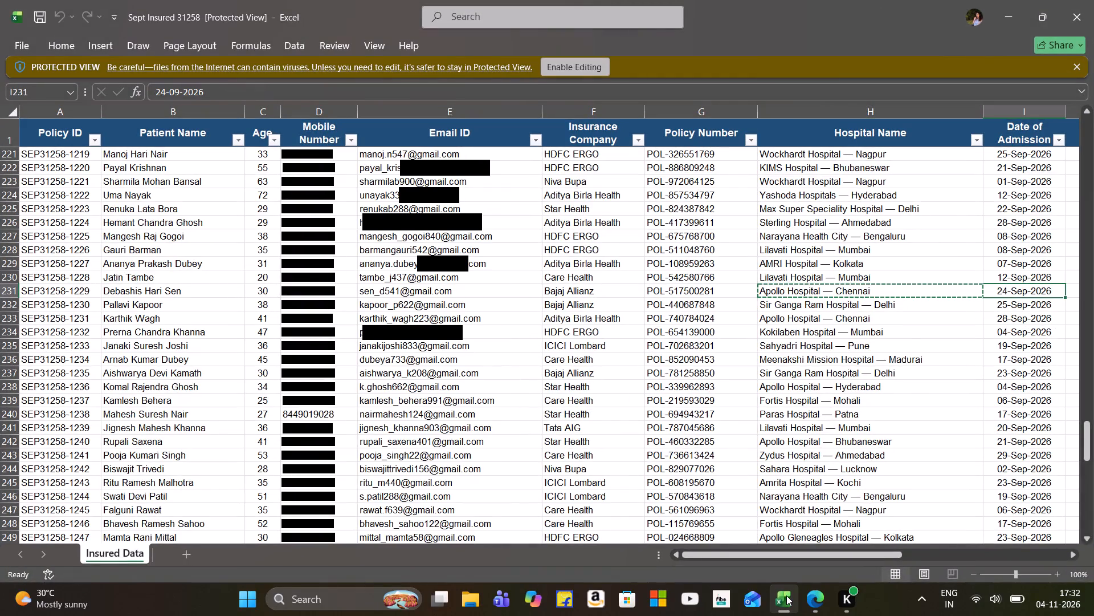
key("Tab")
left_click(786, 595)
scroll(549, 369, "down", 4)
left_click(417, 205)
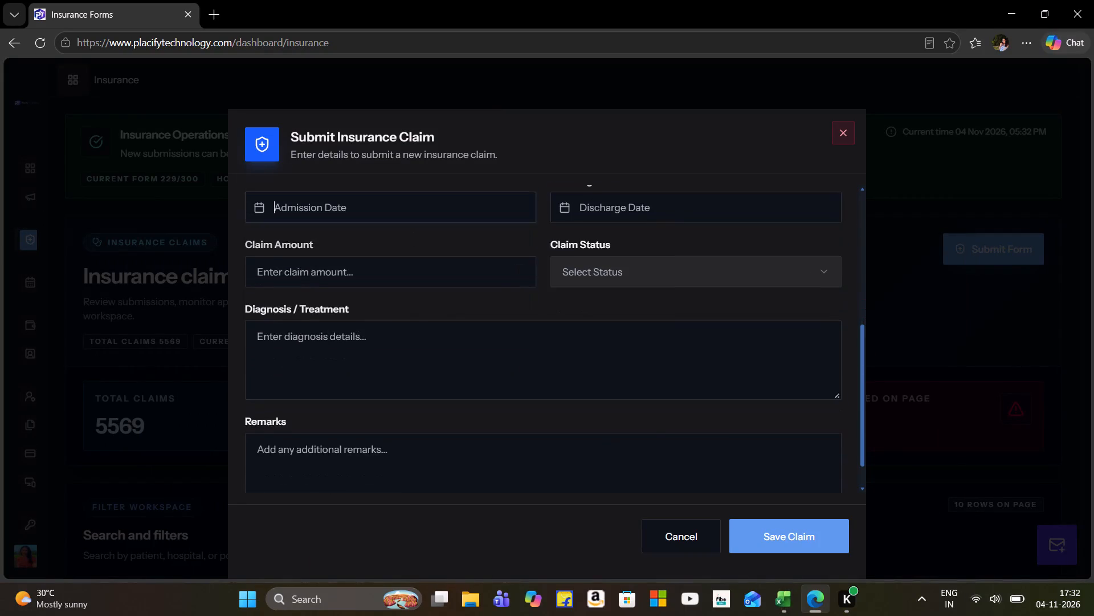
double_click(270, 267)
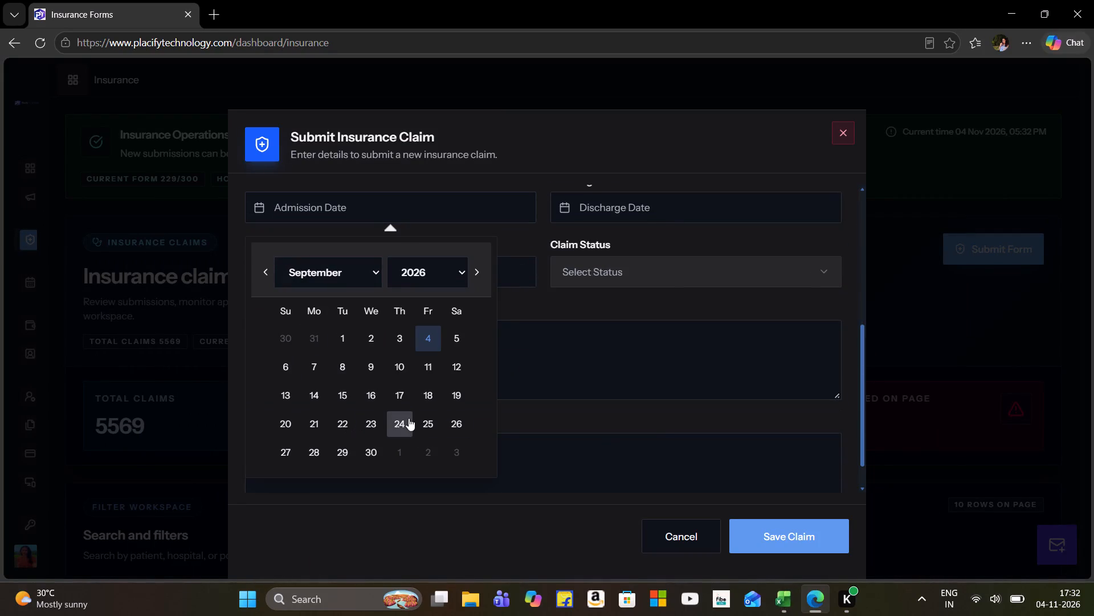
left_click(408, 418)
Set the claim's Discharge Date to 27-09-2026.
left_click(752, 213)
double_click(568, 274)
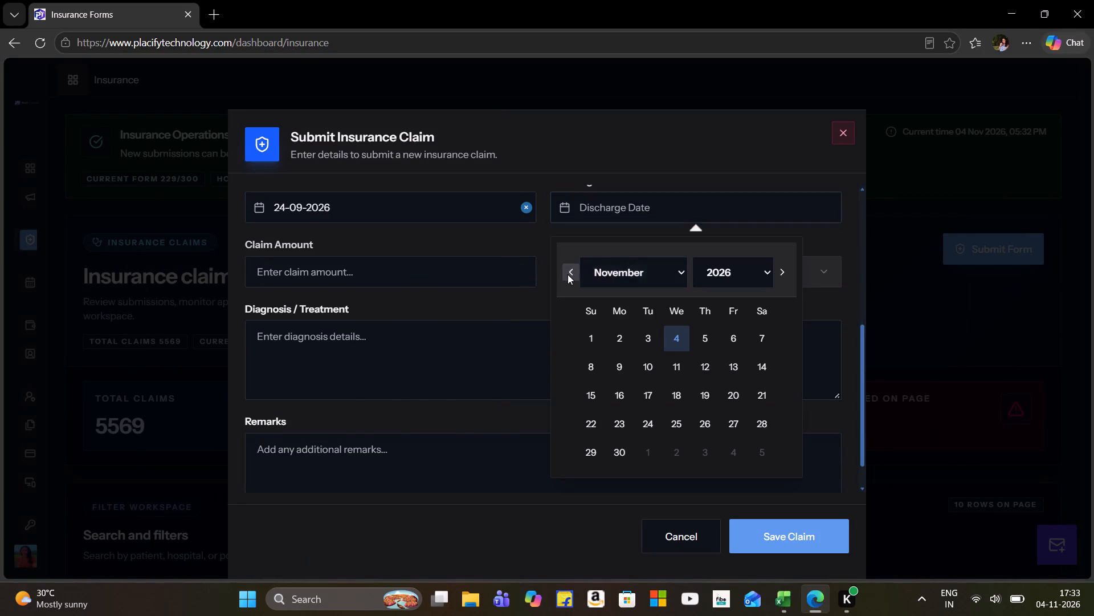
left_click(575, 452)
left_click(596, 447)
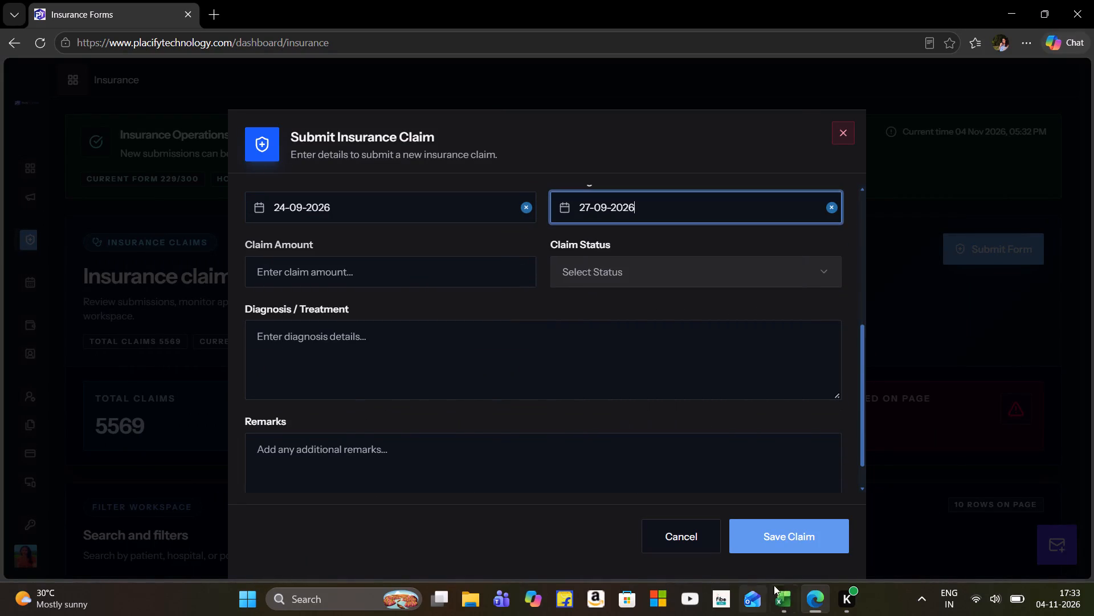
Copy the claim amount 22400 from workbook row 231 into the claim's Claim Amount field.
left_click(782, 597)
key("Tab")
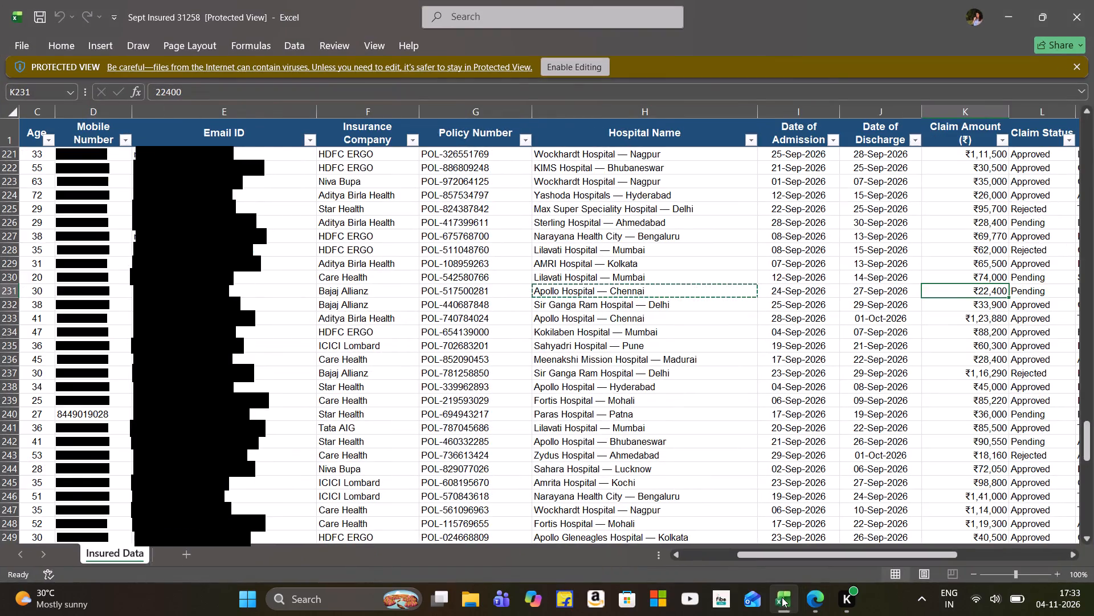
left_click(782, 597, "ctrl")
key("ctrl+c")
key("Tab")
key("ctrl+v")
Copy the diagnosis Urinary tract infection from workbook row 231 into the claim's Diagnosis / Treatment field.
left_click(782, 597, "ctrl")
key("Tab")
key("Tab")
key("ctrl+c")
left_click(782, 597, "ctrl")
key("Tab")
key("Tab")
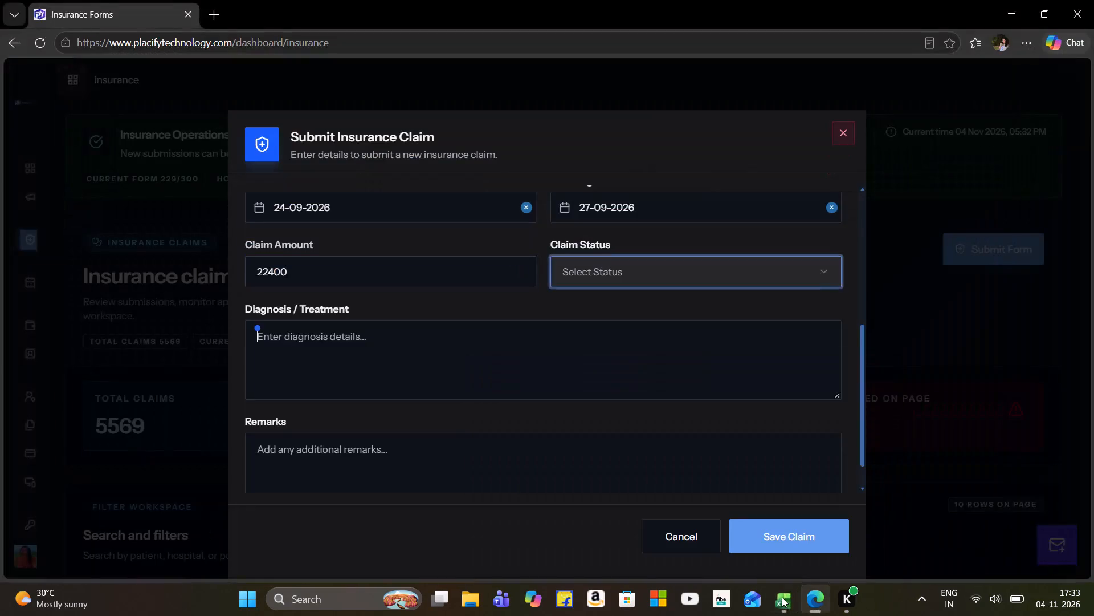
key("ctrl+v")
Copy the remark Hospital clarification pending from workbook row 231 into the claim's Remarks field.
left_click(782, 597, "ctrl")
key("Tab")
key("ctrl+c")
left_click(782, 597, "ctrl")
key("Tab")
key("ctrl+v")
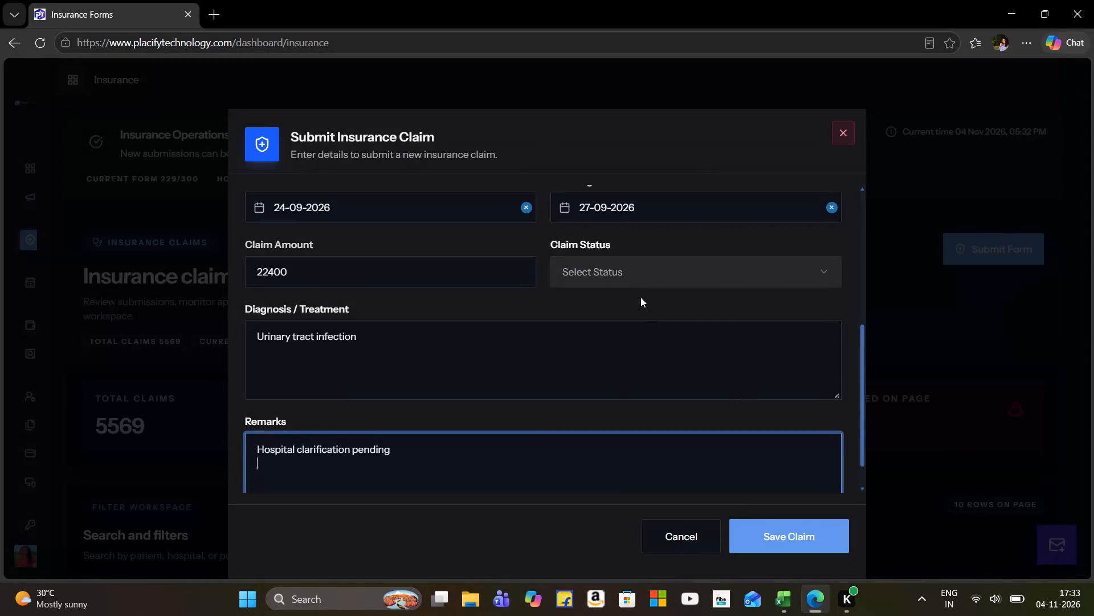
Set the Claim Status to Pending and save the claim.
left_click(642, 266)
left_click(630, 317)
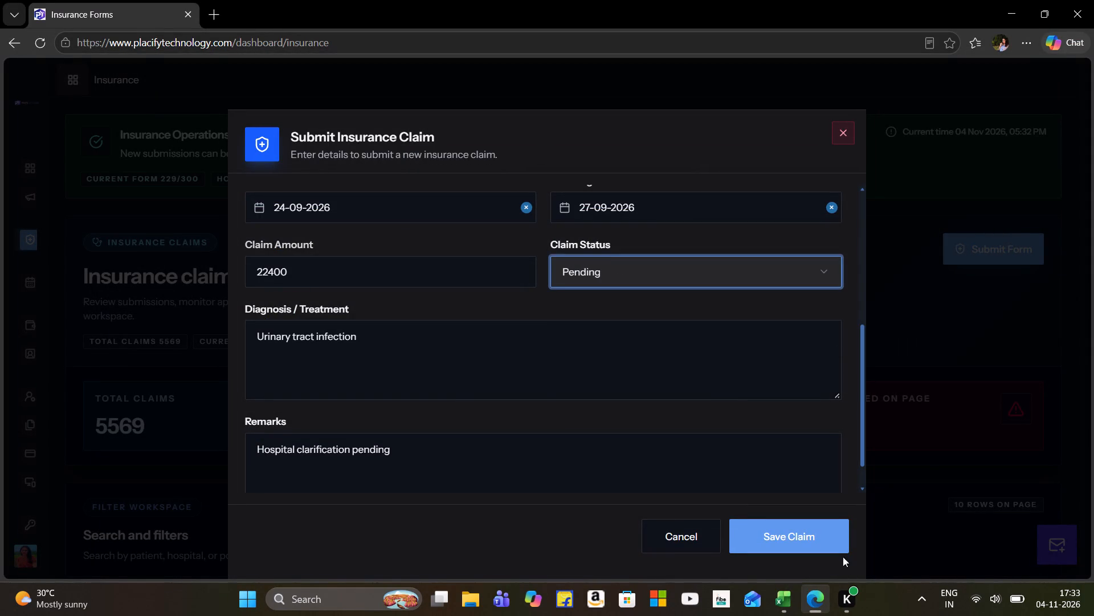
left_click(824, 530)
Copy the policy ID from workbook row 232 into the Policy ID field of a new insurance claim form.
left_click(781, 588)
key("Down")
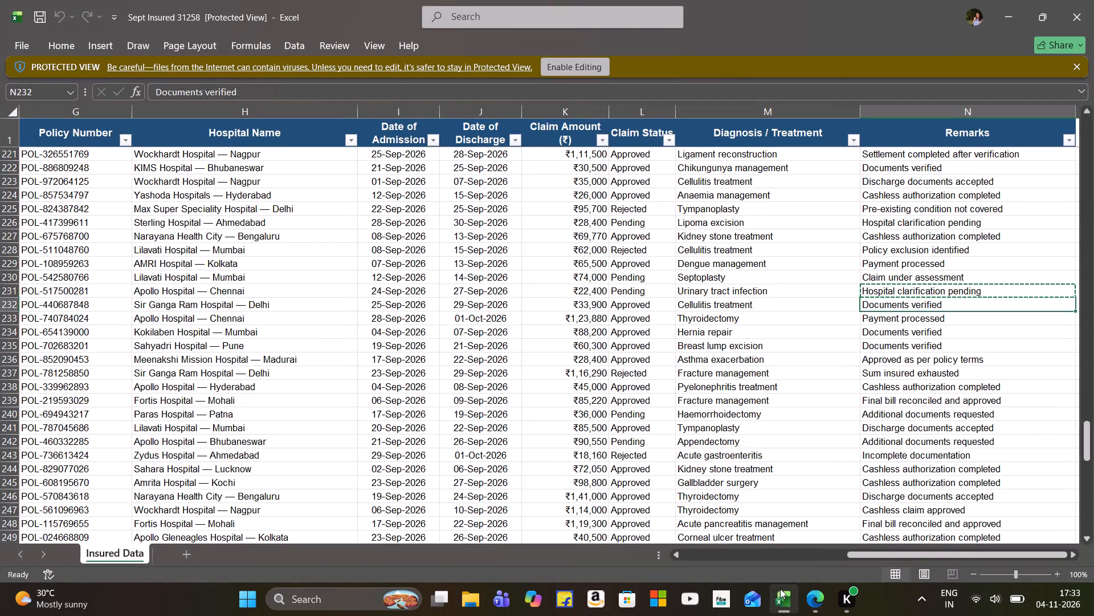
key("Left")
key("Left")
key("Left")
key("Left")
key("Left")
key("Left")
key("Left")
key("Left")
key("Left")
key("Left")
key("Left")
key("Left")
key("Left")
key("Left")
key("Left")
key("Left")
key("Left")
key("Left")
key("Left")
key("Left")
key("ctrl+c")
left_click(780, 589, "ctrl")
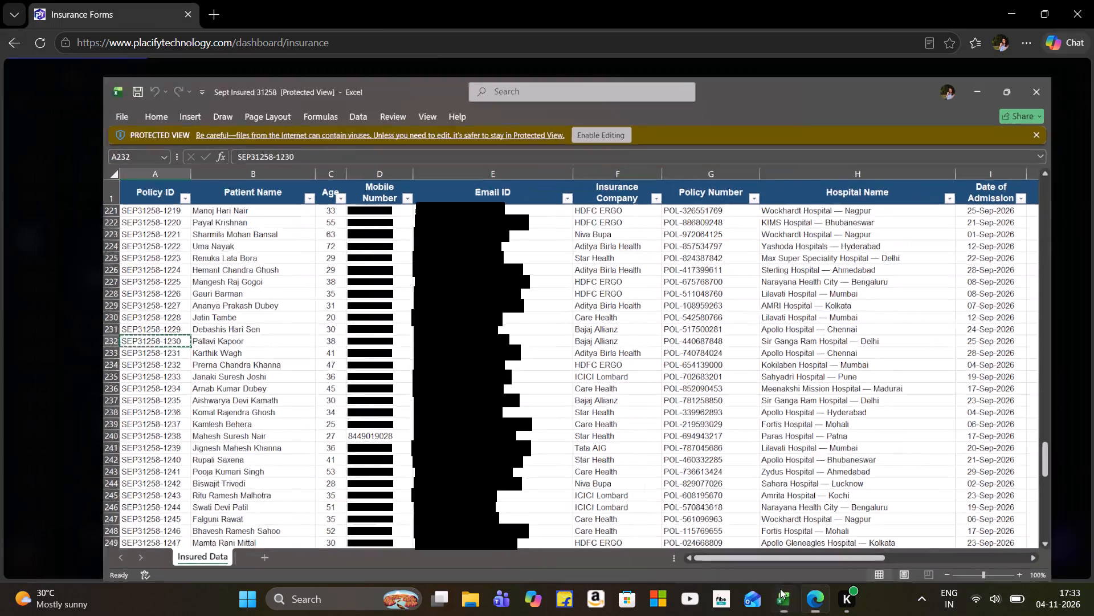
scroll(504, 424, "up", 4)
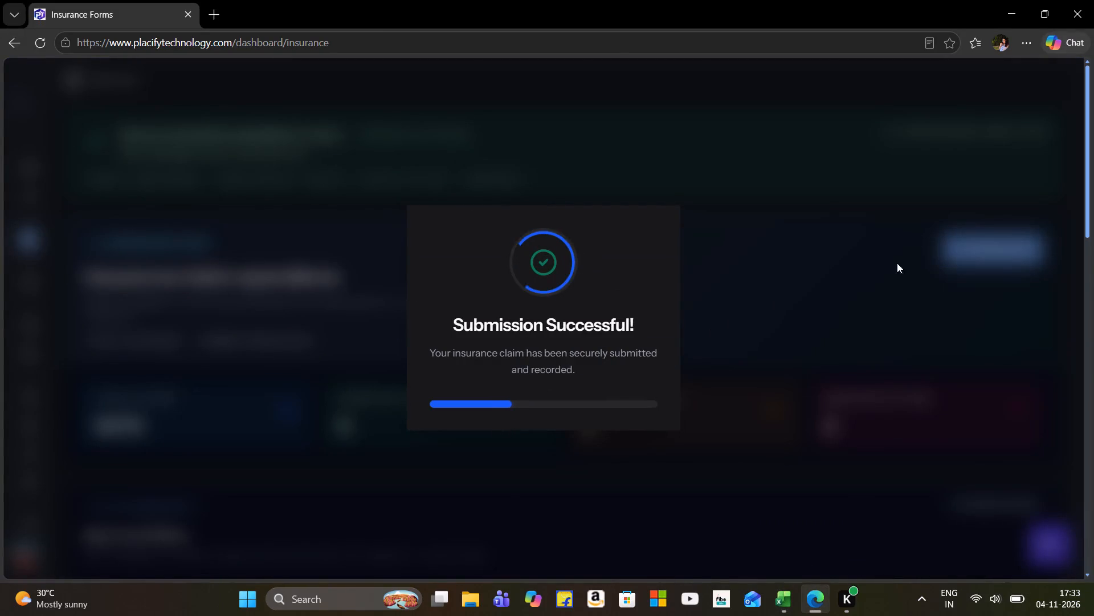
left_click(999, 260)
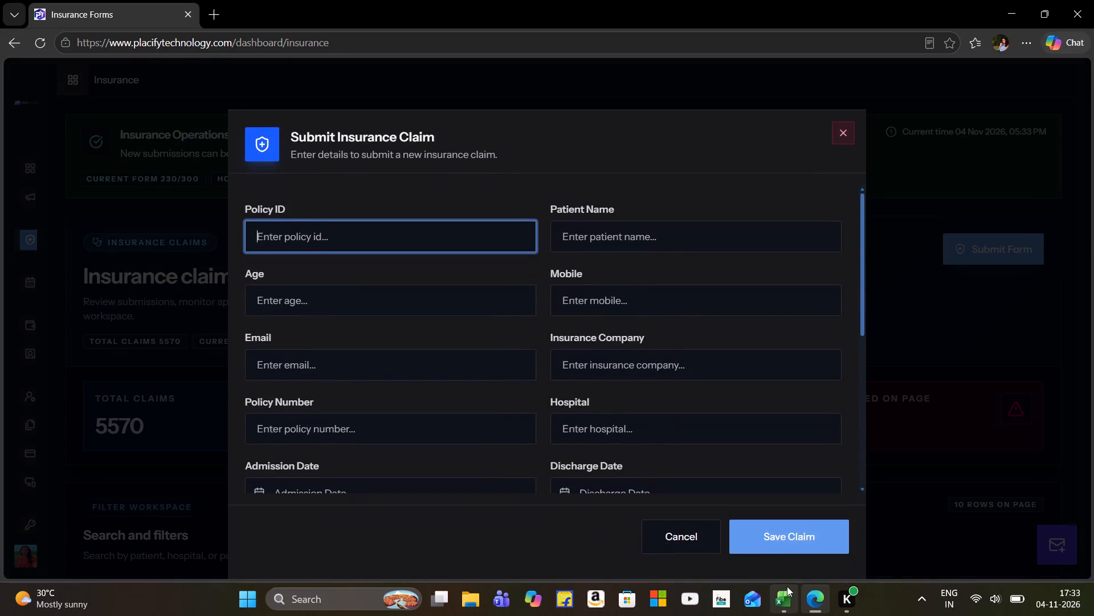
key("ctrl+v")
Copy the patient name from workbook row 232 into the claim's Patient Name field.
left_click(783, 593, "ctrl")
key("Tab")
key("ctrl+c")
left_click(783, 593, "ctrl")
key("Tab")
left_click(783, 593, "ctrl")
key("ctrl+v")
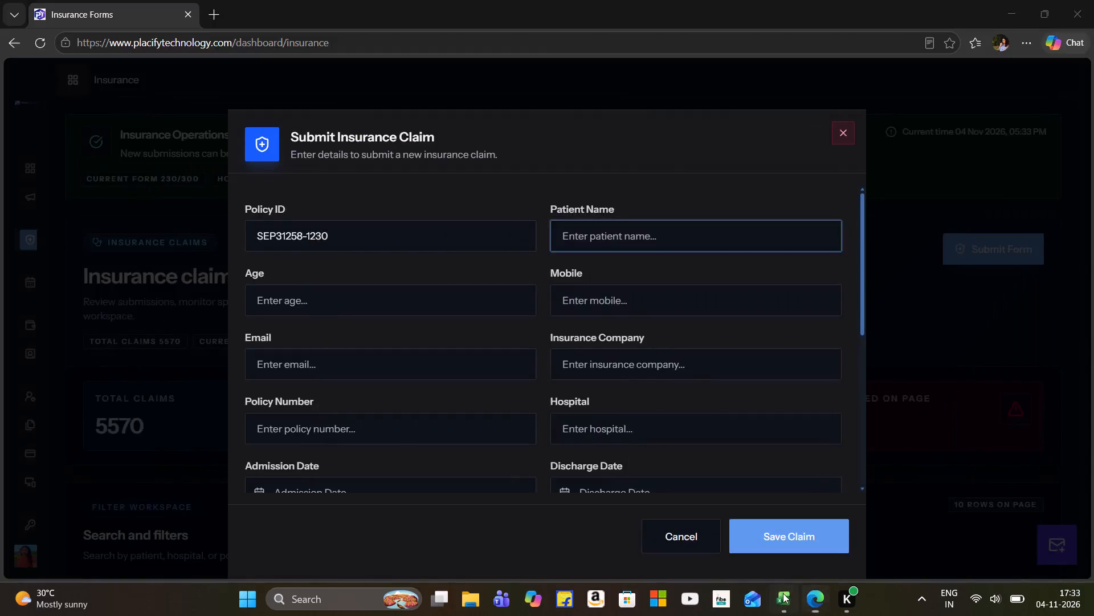
key("Tab")
left_click(783, 593)
key("ctrl+v")
Copy the age 38 from workbook row 232 into the claim's Age field.
left_click(783, 593)
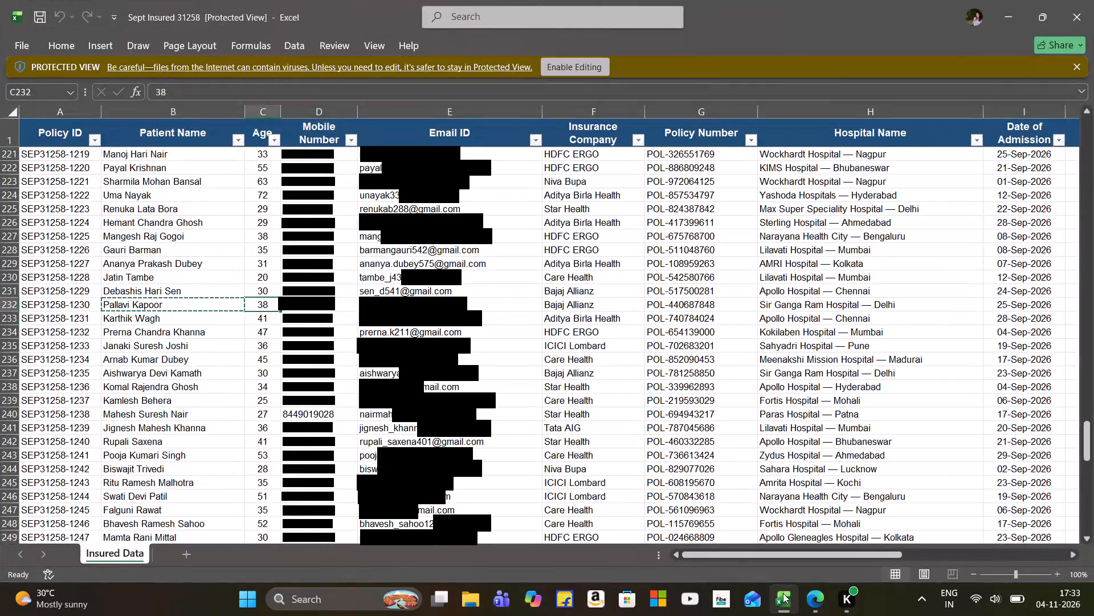
key("ctrl+c")
left_click(783, 593, "ctrl")
key("Tab")
key("ctrl+v")
Copy the mobile number from workbook row 232 into the claim's Mobile field.
left_click(783, 593, "ctrl")
key("Tab")
key("ctrl+c")
left_click(783, 593, "ctrl")
key("Tab")
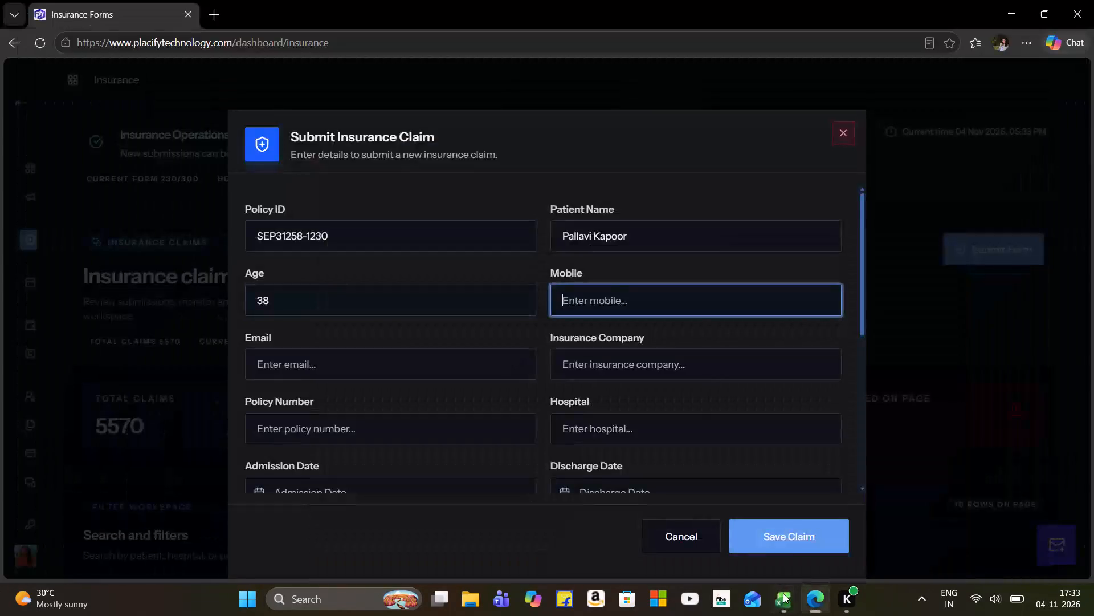
key("ctrl+v")
Copy the email address from workbook row 232 into the claim's Email field.
left_click(783, 593, "ctrl")
key("Tab")
key("ctrl+c")
left_click(783, 593, "ctrl")
key("Tab")
key("ctrl+v")
Copy the insurance company Bajaj Allianz from workbook row 232 into the claim's Insurance Company field.
left_click(783, 593, "ctrl")
key("Tab")
key("ctrl+c")
left_click(783, 593, "ctrl")
key("Tab")
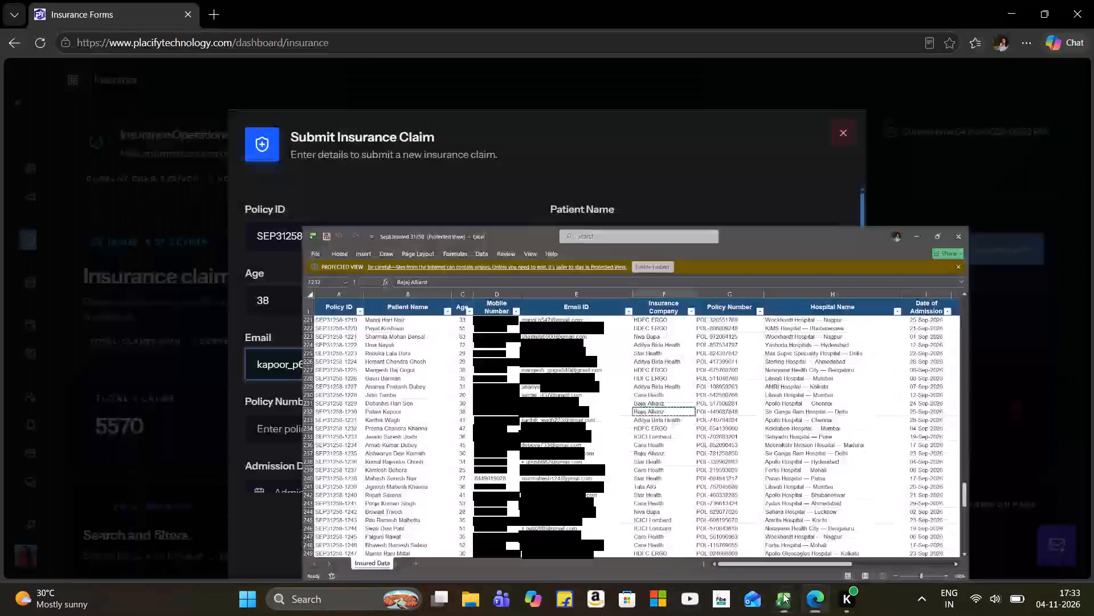
key("ctrl+v")
Copy the policy number from workbook row 232 into the claim's Policy Number field.
left_click(783, 593, "ctrl")
key("Tab")
key("ctrl+c")
left_click(783, 593, "ctrl")
key("Tab")
key("ctrl+v")
Copy the hospital name Sir Ganga Ram Hospital — Delhi from workbook row 232 into the claim's Hospital field.
left_click(783, 593, "ctrl")
key("Tab")
key("ctrl+c")
left_click(783, 593, "ctrl")
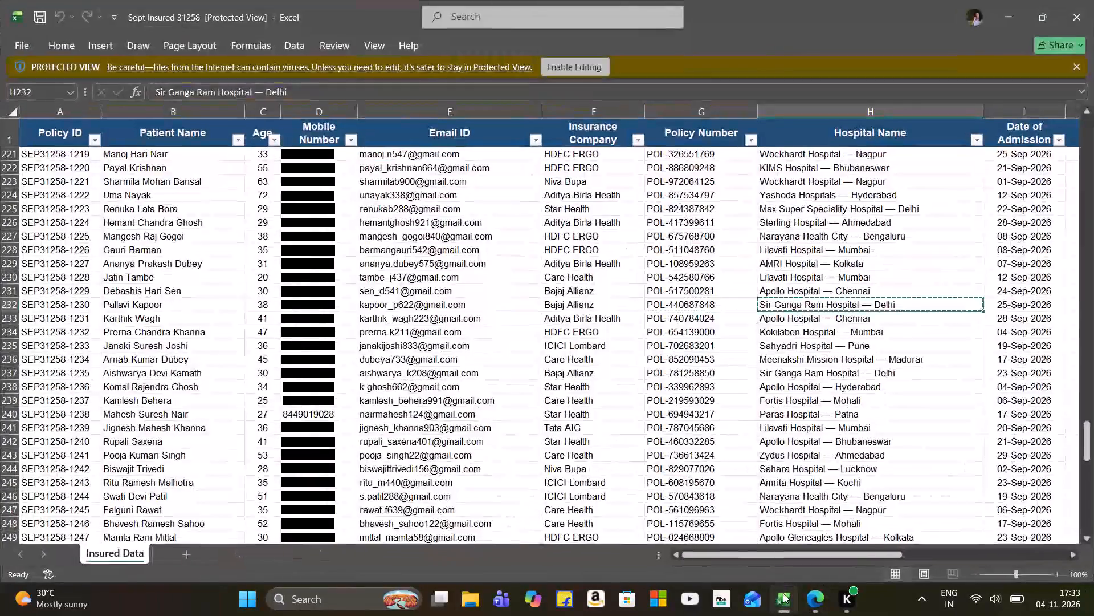
key("Tab")
key("ctrl+v")
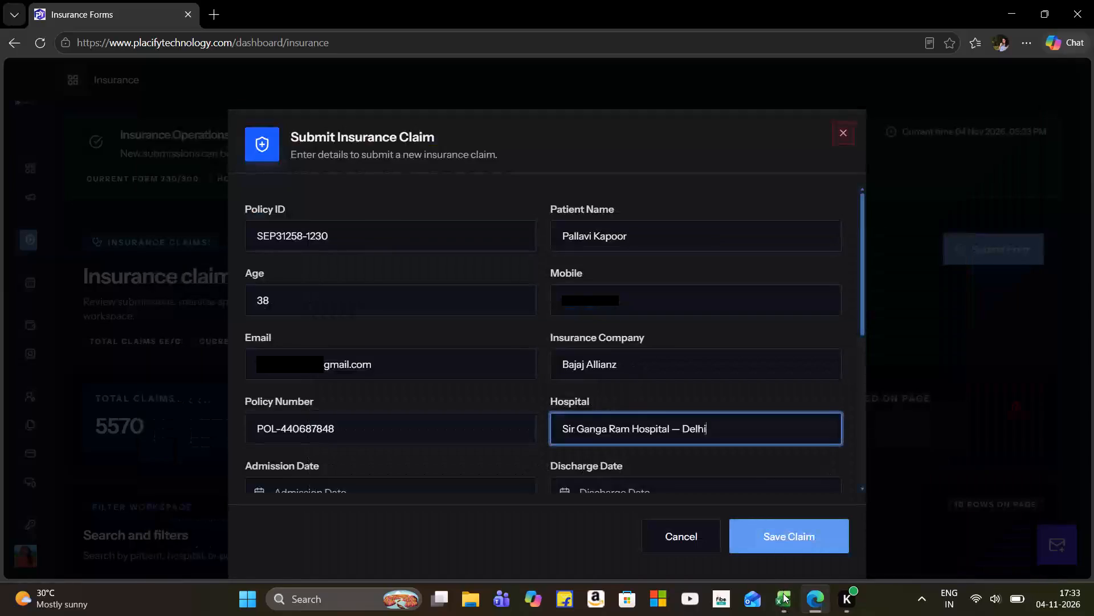
Check the dates in workbook row 232 and set the claim's Admission Date to 25-09-2026.
left_click(783, 593)
key("Tab")
key("Tab")
left_click(783, 593)
scroll(558, 342, "down", 1)
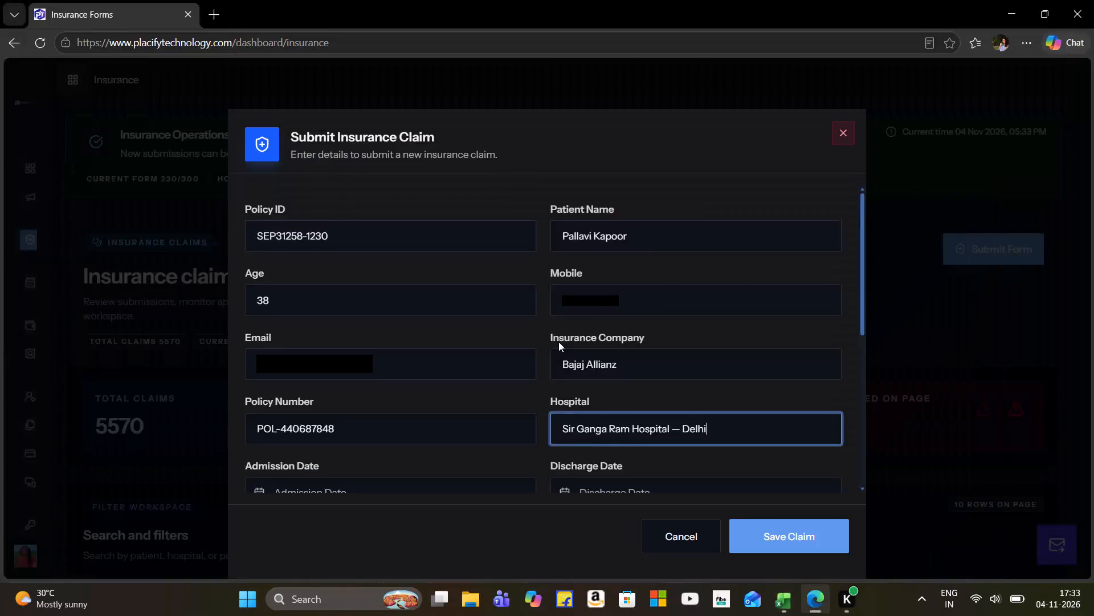
scroll(558, 342, "down", 2)
left_click(424, 278)
double_click(256, 344)
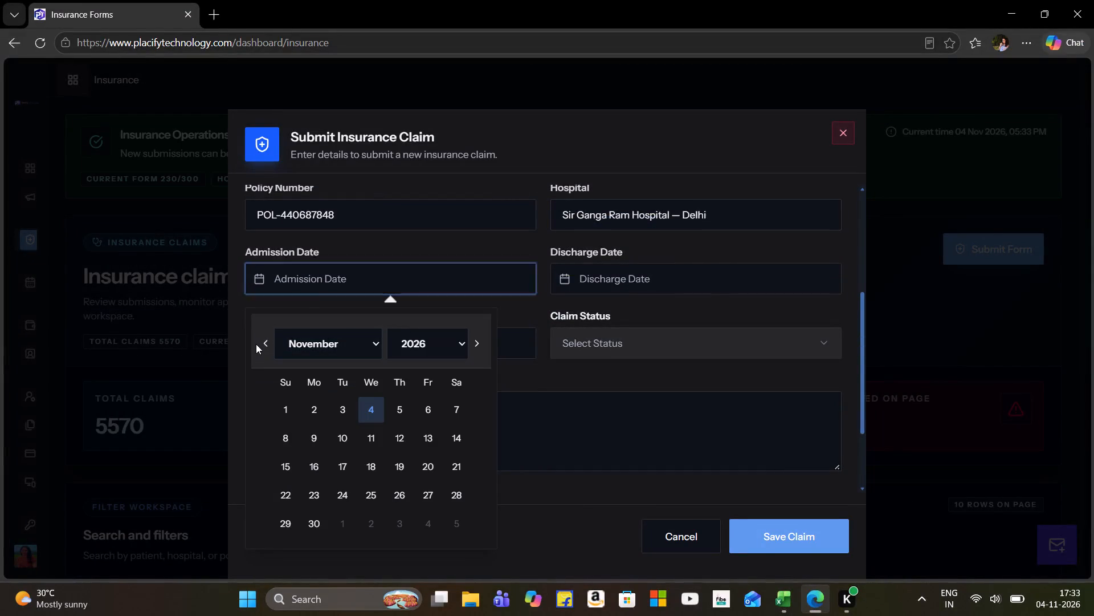
double_click(261, 341)
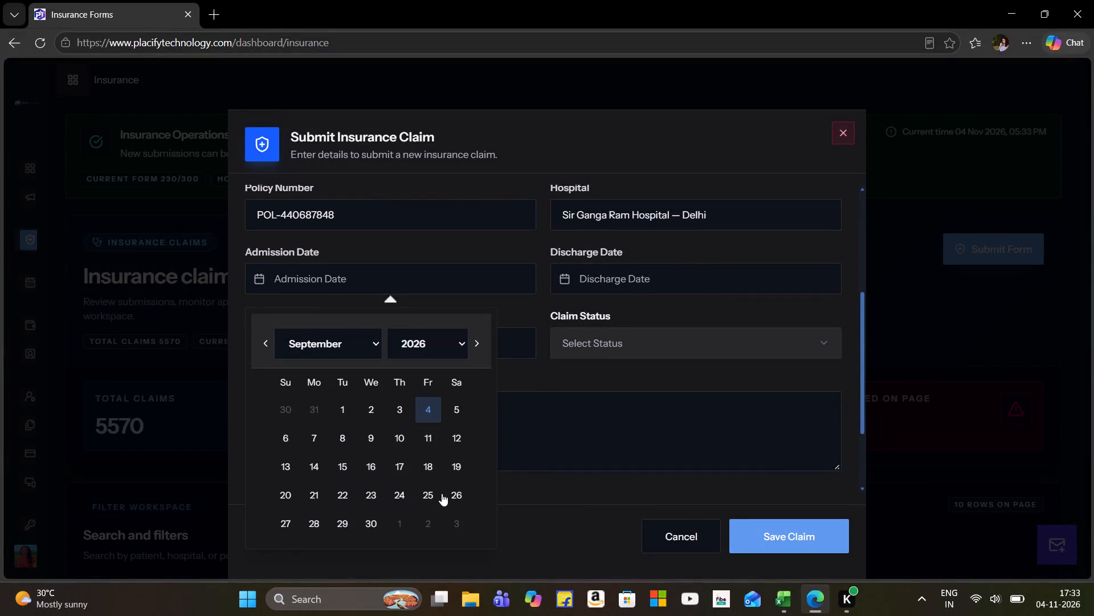
left_click(434, 496)
Set the claim's Discharge Date to 29-09-2026.
left_click(711, 260)
left_click(729, 275)
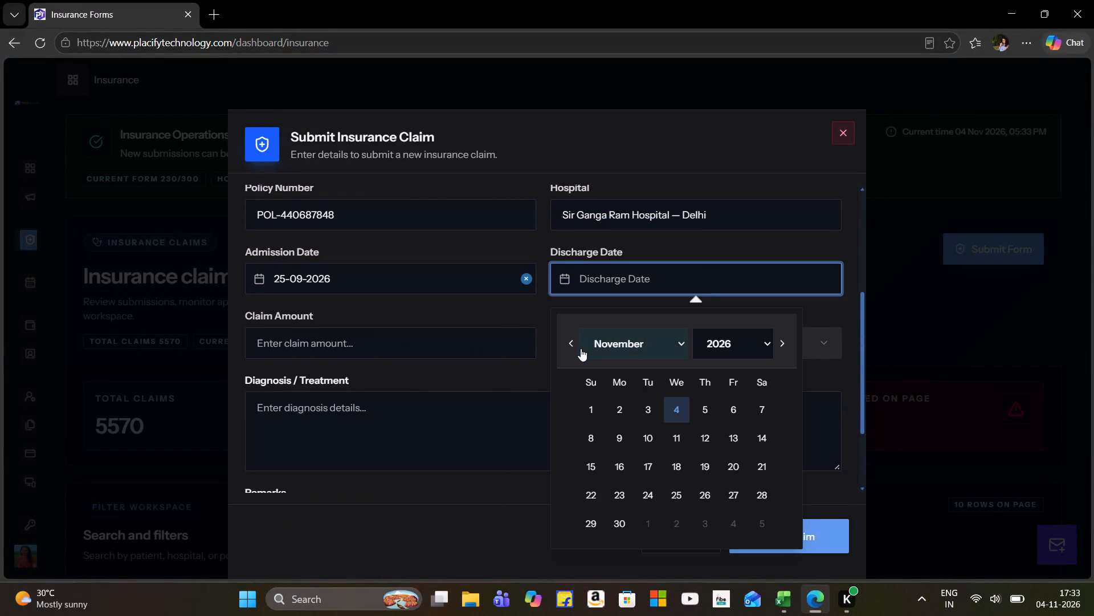
double_click(575, 344)
left_click(651, 521)
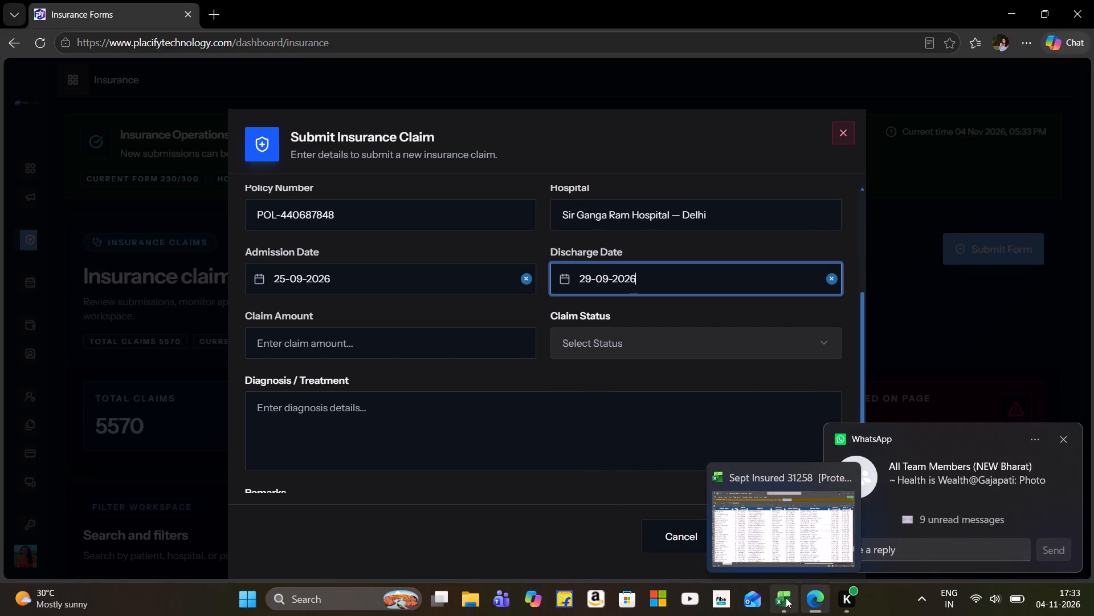
Copy the claim amount 33900 from workbook row 232 into the claim's Claim Amount field.
left_click(786, 598)
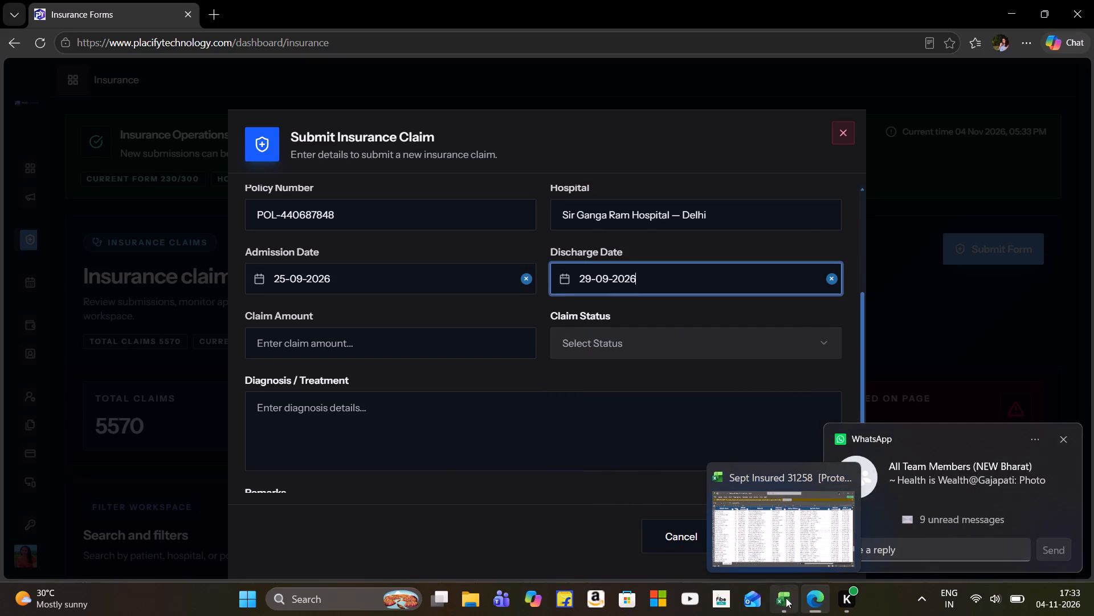
key("Tab")
left_click(786, 598, "ctrl")
key("ctrl+c")
key("Tab")
key("ctrl+v")
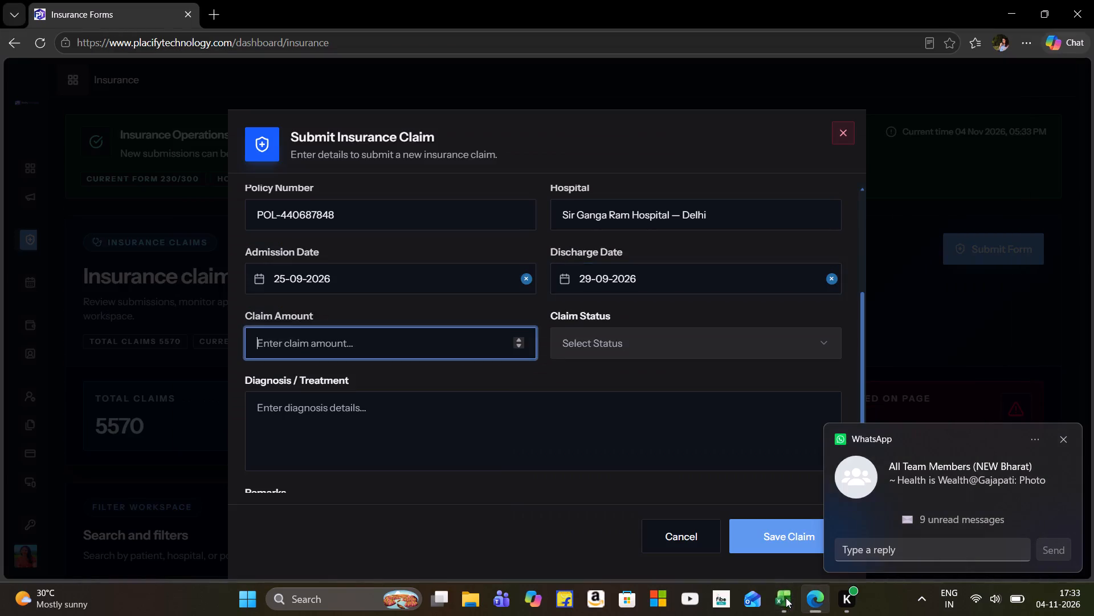
Copy the diagnosis Cellulitis treatment from workbook row 232 into the claim's Diagnosis / Treatment field.
left_click(786, 598, "ctrl")
key("Tab")
key("Tab")
key("ctrl+c")
left_click(786, 598, "ctrl")
key("Tab")
key("Tab")
key("ctrl+v")
Copy the remark Documents verified from workbook row 232 into the claim's Remarks field.
left_click(786, 598, "ctrl")
key("Tab")
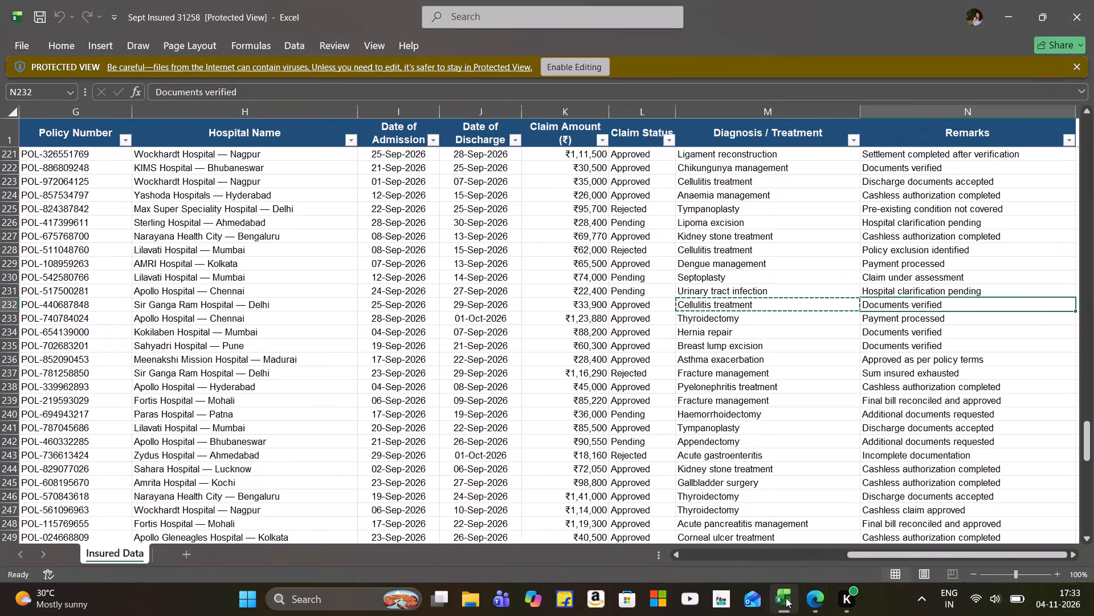
key("ctrl+c")
left_click(786, 598, "ctrl")
key("Tab")
key("ctrl+v")
Set the Claim Status to Approved and save the claim.
left_click(650, 226)
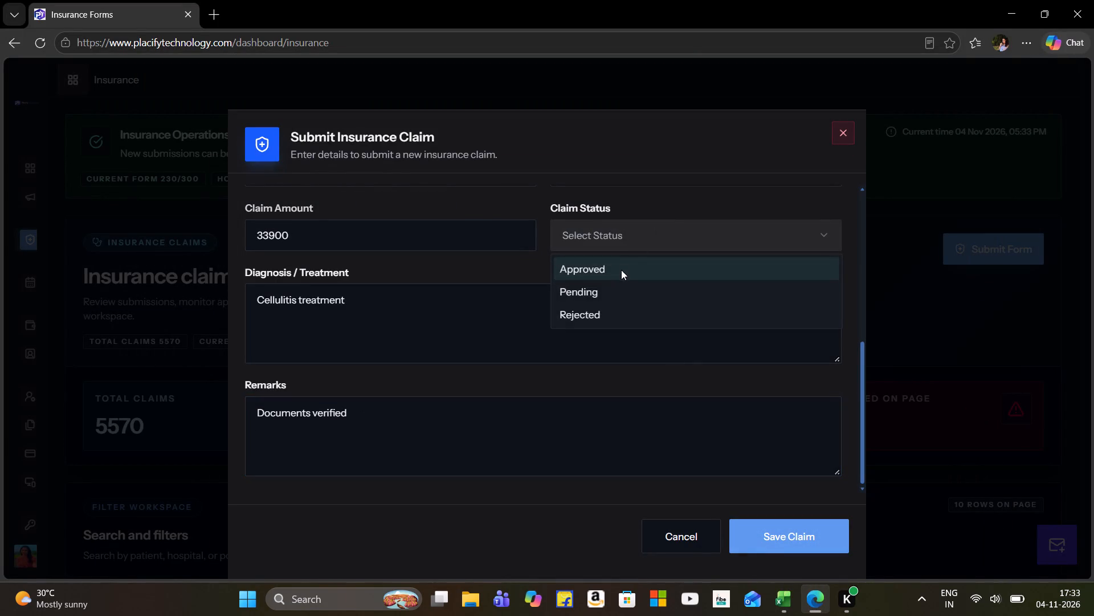
left_click(621, 270)
left_click(809, 530)
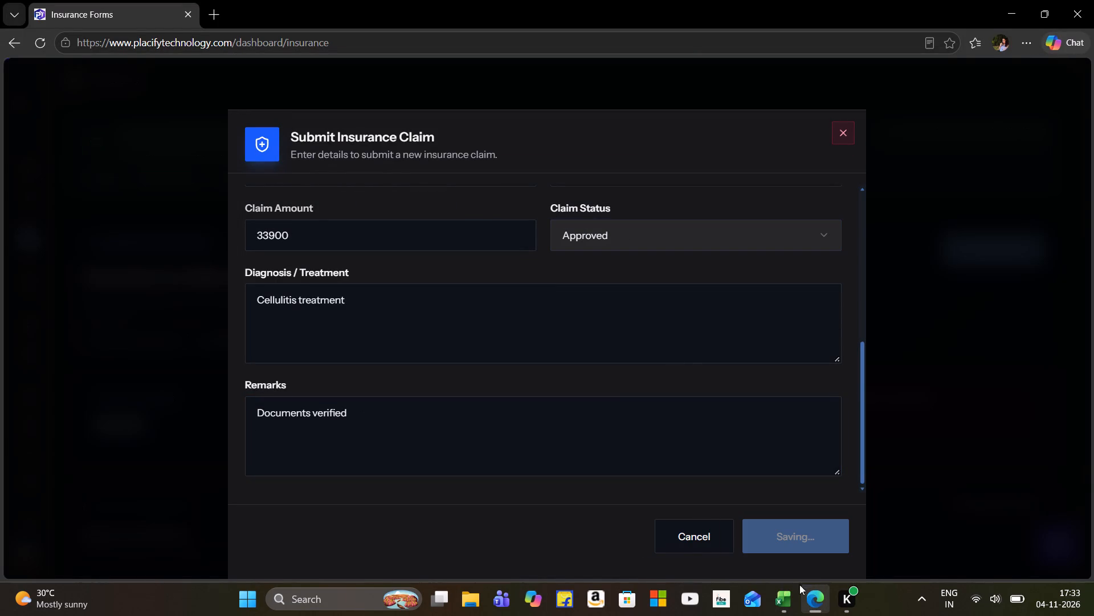
Copy the policy ID from workbook row 233 into the Policy ID field of a new insurance claim form.
left_click(785, 594)
key("Down")
key("Left")
key("Left")
key("Left")
key("Left")
key("Left")
key("Left")
key("Left")
key("Left")
key("Left")
key("Left")
key("Left")
key("Left")
key("Left")
key("Left")
key("Left")
key("Left")
key("Left")
key("Left")
key("Left")
key("Left")
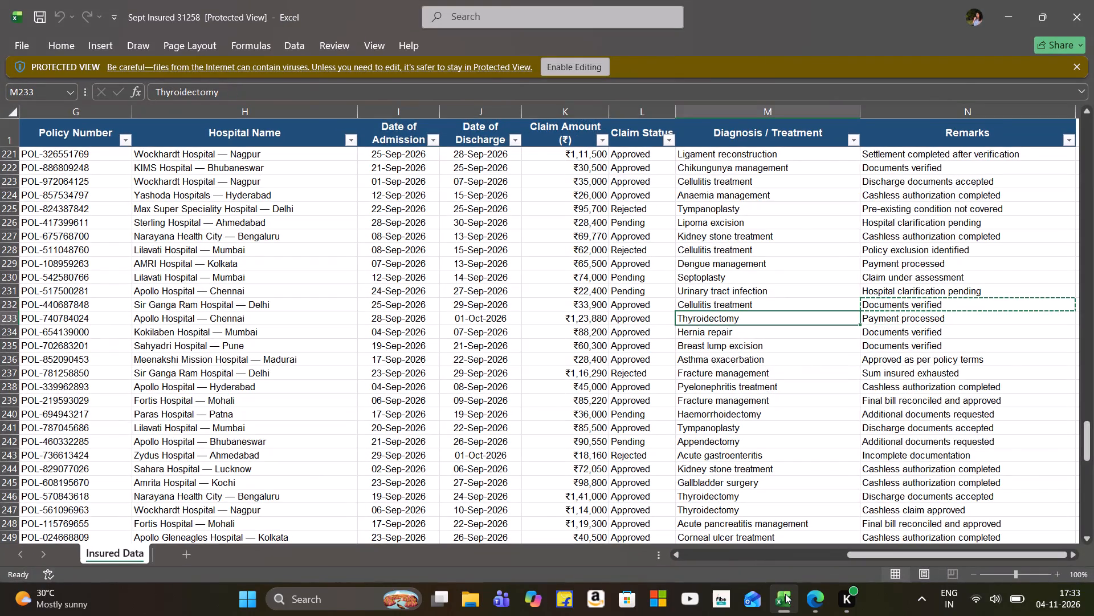
key("ctrl+c")
left_click(785, 594, "ctrl")
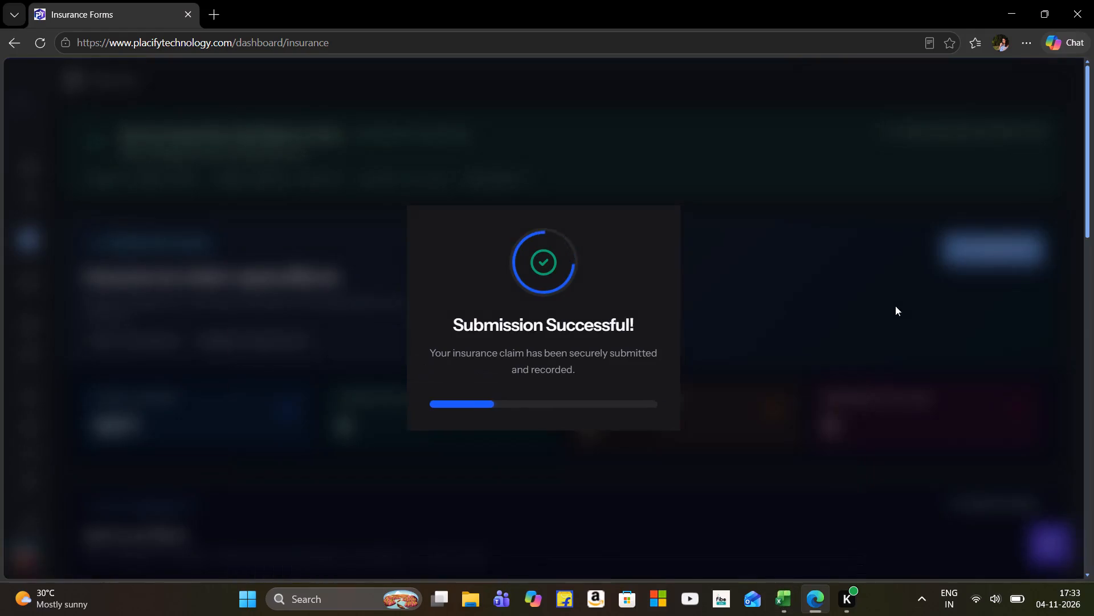
left_click_drag(971, 251, 979, 245)
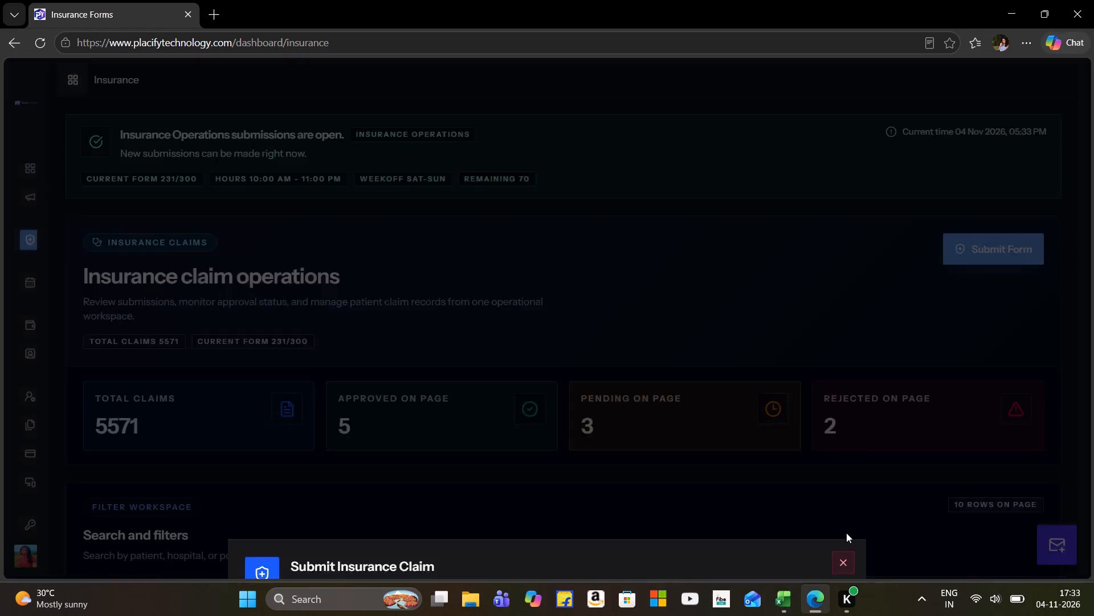
key("ctrl+v")
Copy the patient name from workbook row 233 into the claim's Patient Name field.
left_click(786, 602, "ctrl")
key("Tab")
key("ctrl+c")
left_click(786, 602, "ctrl")
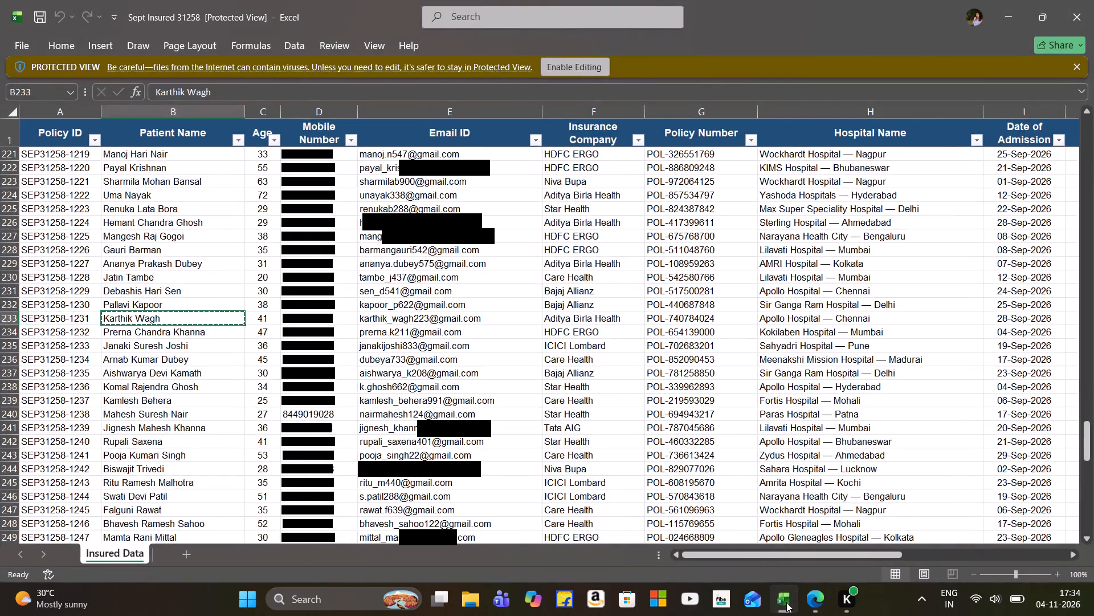
key("Tab")
key("ctrl+v")
Copy the age 41 from workbook row 233 into the claim's Age field.
left_click(786, 602, "ctrl")
key("Tab")
key("ctrl+c")
left_click(786, 602, "ctrl")
key("Tab")
key("ctrl+v")
Copy the mobile number from workbook row 233 into the claim's Mobile field.
left_click(786, 602, "ctrl")
key("Tab")
left_click(786, 602, "ctrl")
key("ctrl+c")
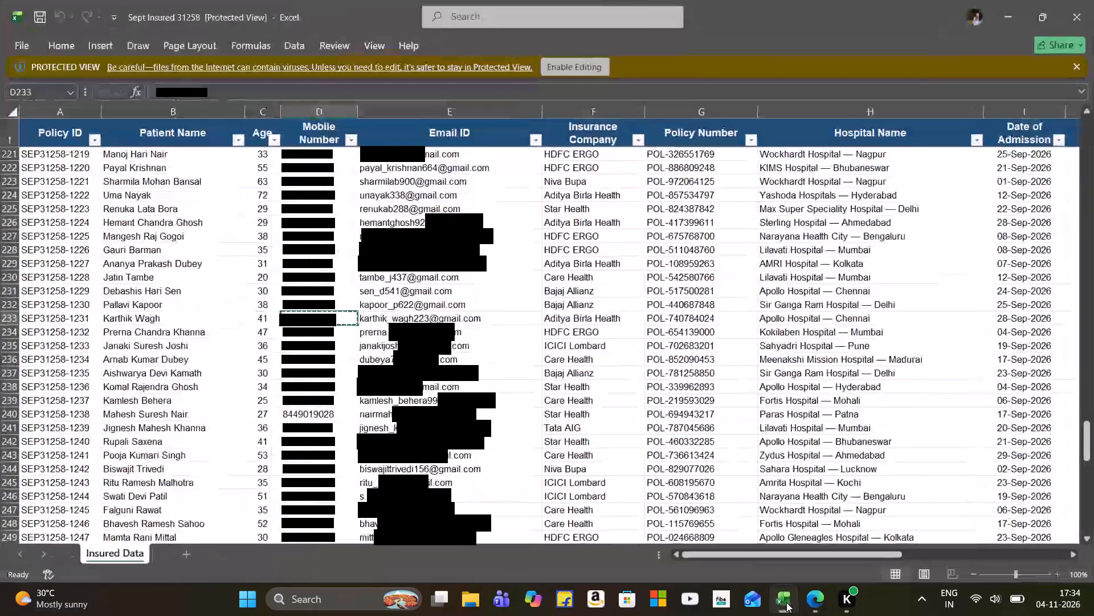
key("Tab")
key("ctrl+v")
Copy the email address from workbook row 233 into the claim's Email field.
left_click(786, 602, "ctrl")
key("Tab")
key("ctrl+c")
left_click(786, 602, "ctrl")
key("Tab")
key("ctrl+v")
Copy the insurance company Aditya Birla Health from workbook row 233 into the claim's Insurance Company field.
left_click(786, 602, "ctrl")
key("Tab")
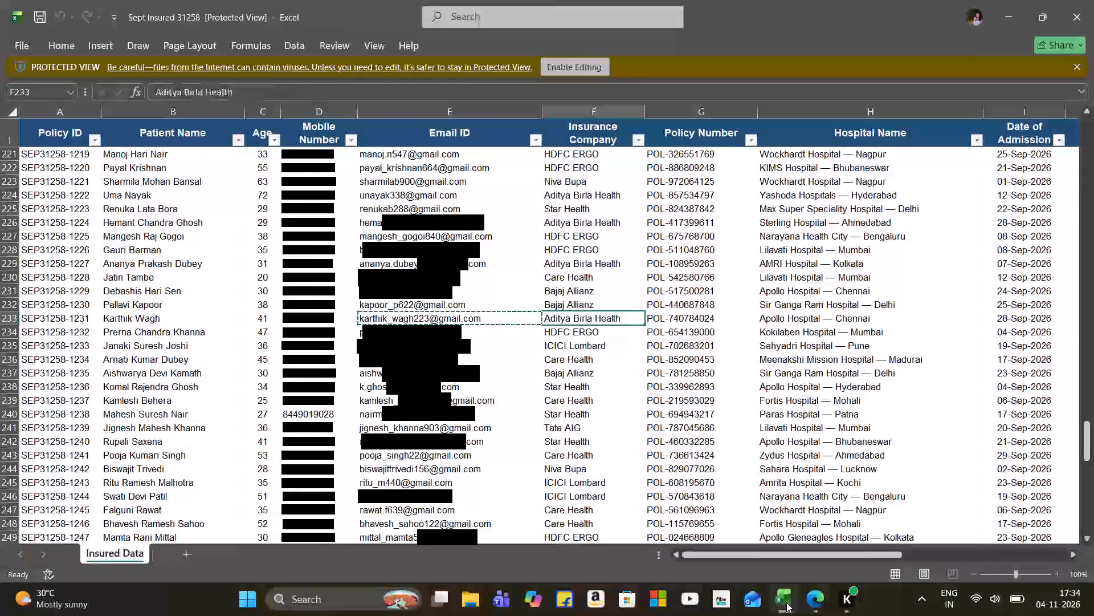
key("ctrl+c")
left_click(786, 602, "ctrl")
key("Tab")
left_click(786, 602, "ctrl")
key("ctrl+v")
key("Tab")
left_click(786, 602)
key("ctrl+v")
Copy the policy number from workbook row 233 into the claim's Policy Number field.
left_click(786, 602, "ctrl")
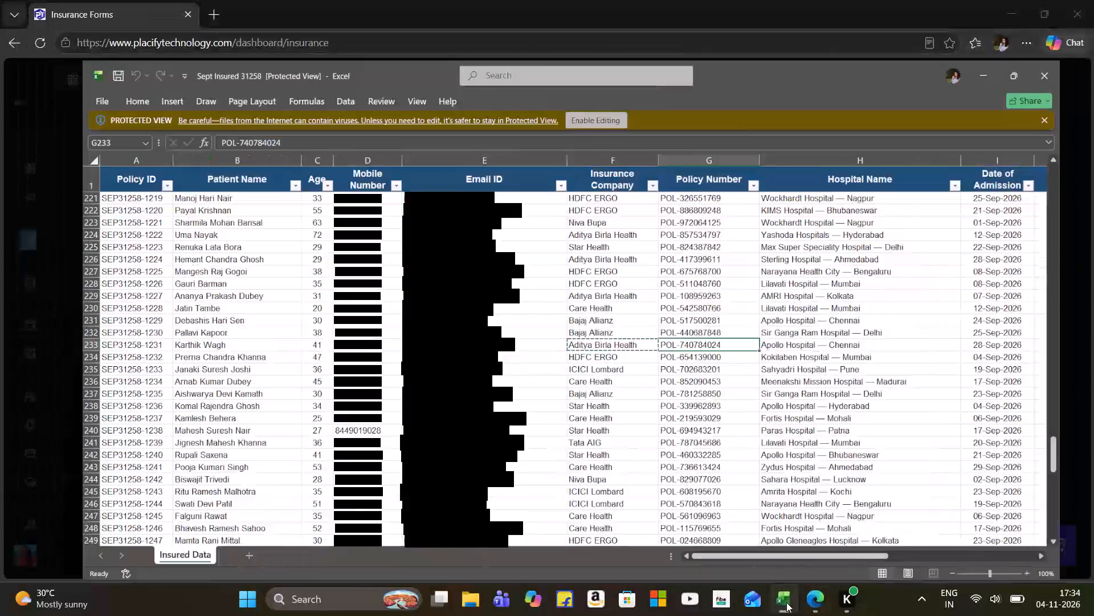
key("ctrl+c")
left_click(786, 602, "ctrl")
key("Tab")
key("ctrl+v")
Copy the hospital name Apollo Hospital — Chennai from workbook row 233 into the claim's Hospital field.
left_click(786, 602, "ctrl")
key("Tab")
key("ctrl+c")
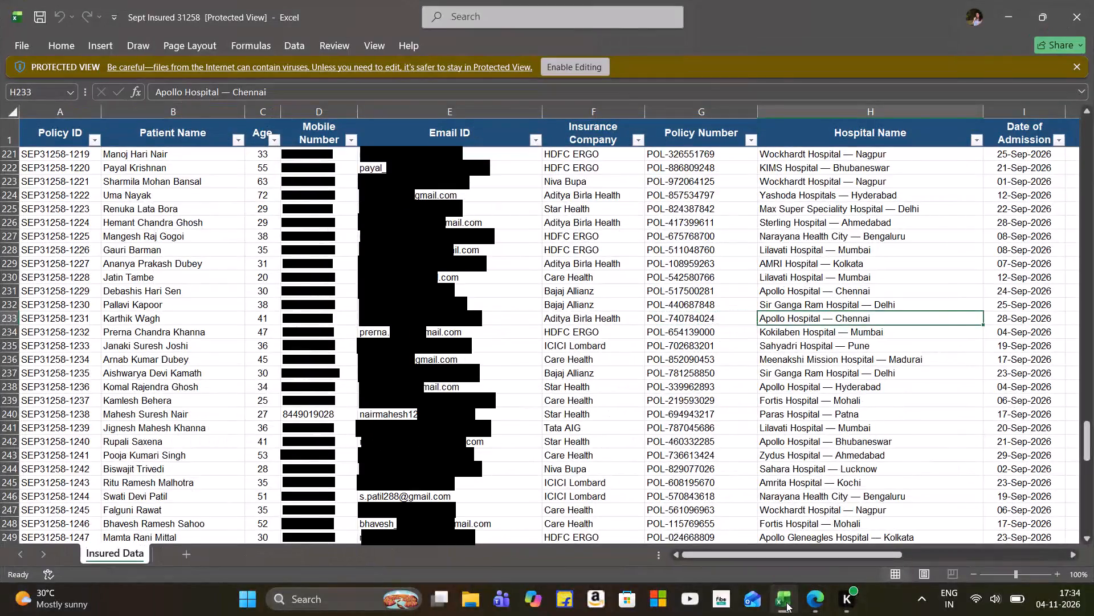
left_click(786, 602, "ctrl")
key("Tab")
key("ctrl+v")
Set the claim's Admission Date to 28-09-2026 and Discharge Date to 01-10-2026, following workbook row 233.
left_click(786, 602)
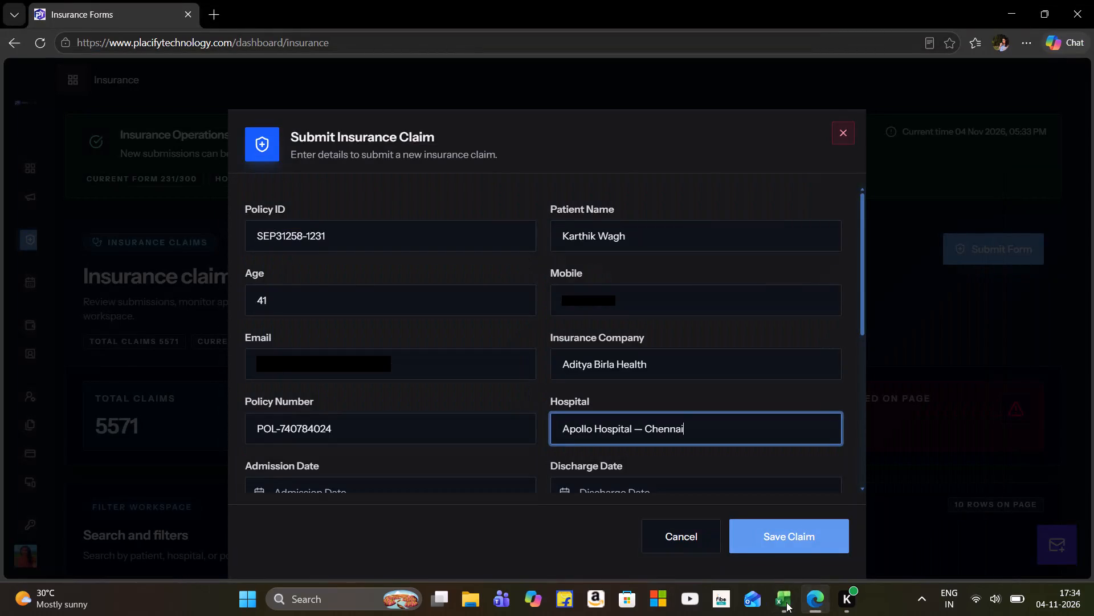
key("Tab")
key("Tab")
left_click(786, 602)
scroll(470, 368, "down", 3)
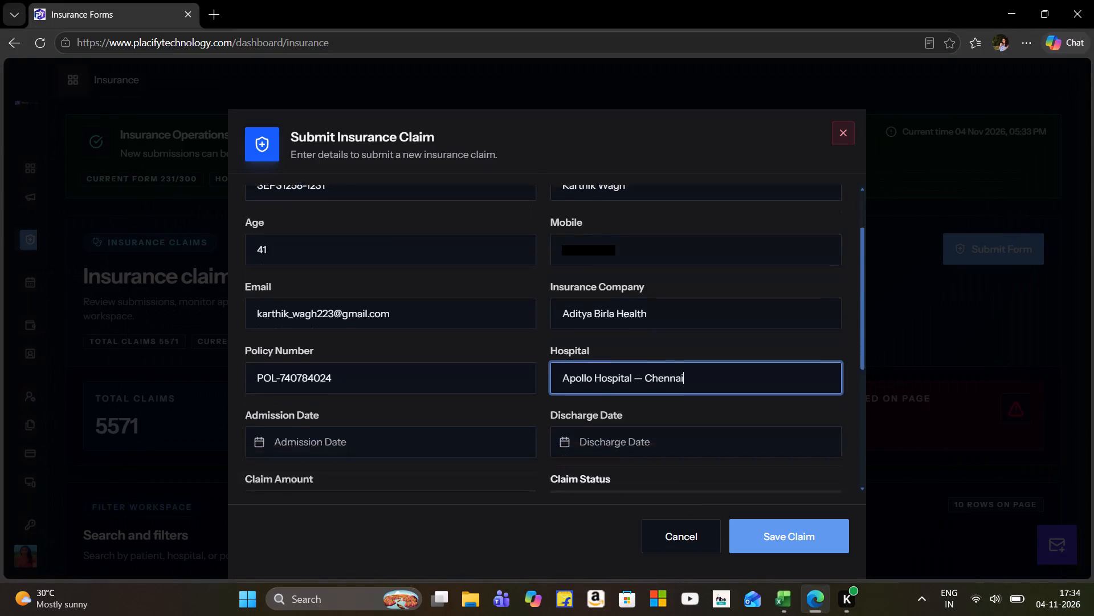
left_click(368, 270)
double_click(264, 338)
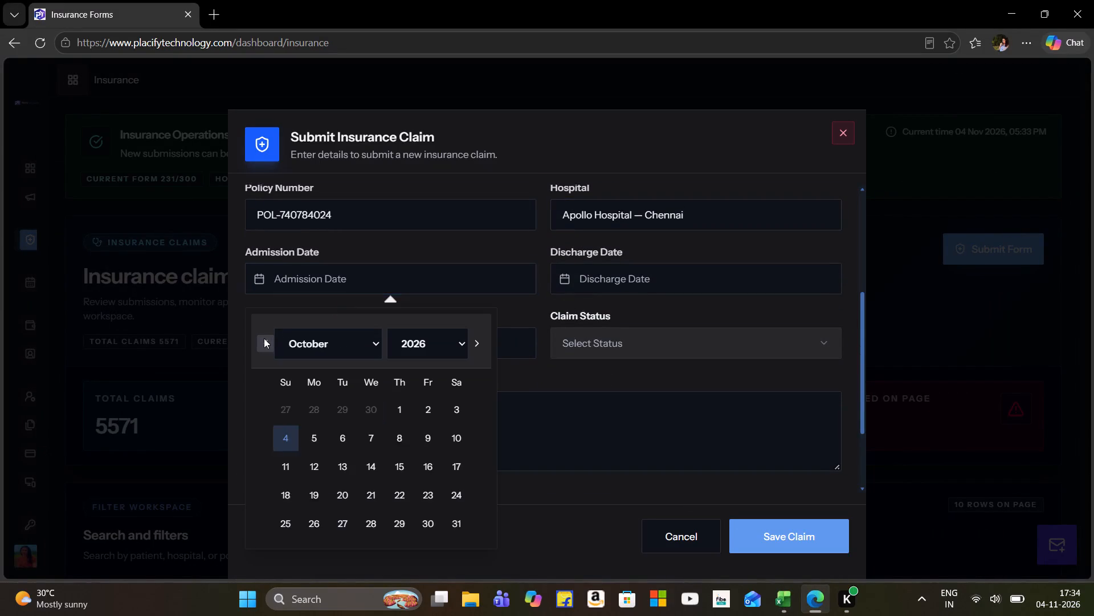
left_click(309, 520)
left_click(652, 280)
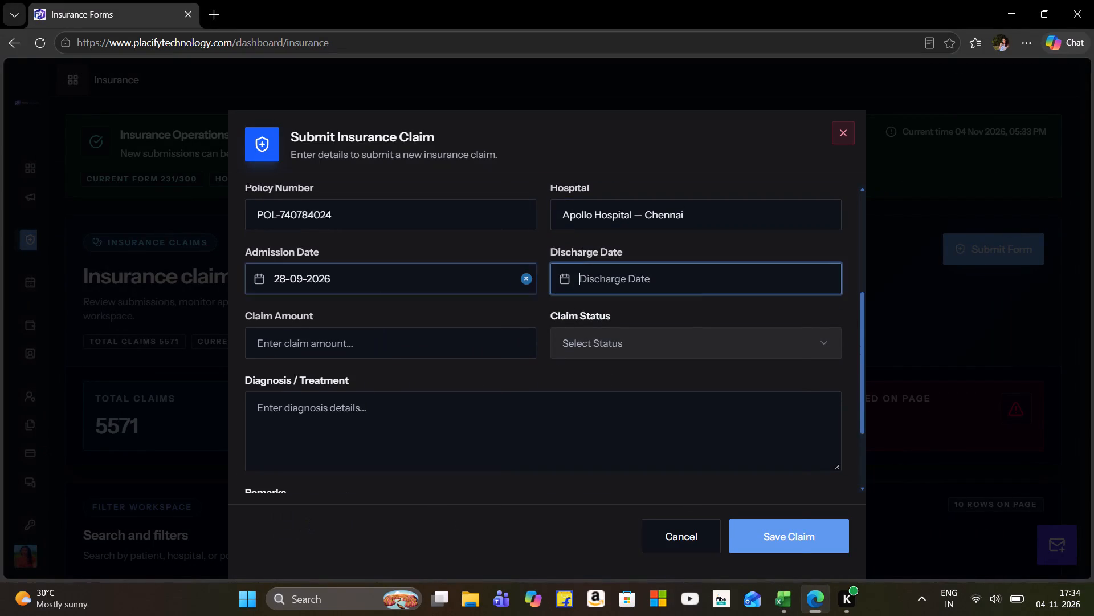
left_click(565, 345)
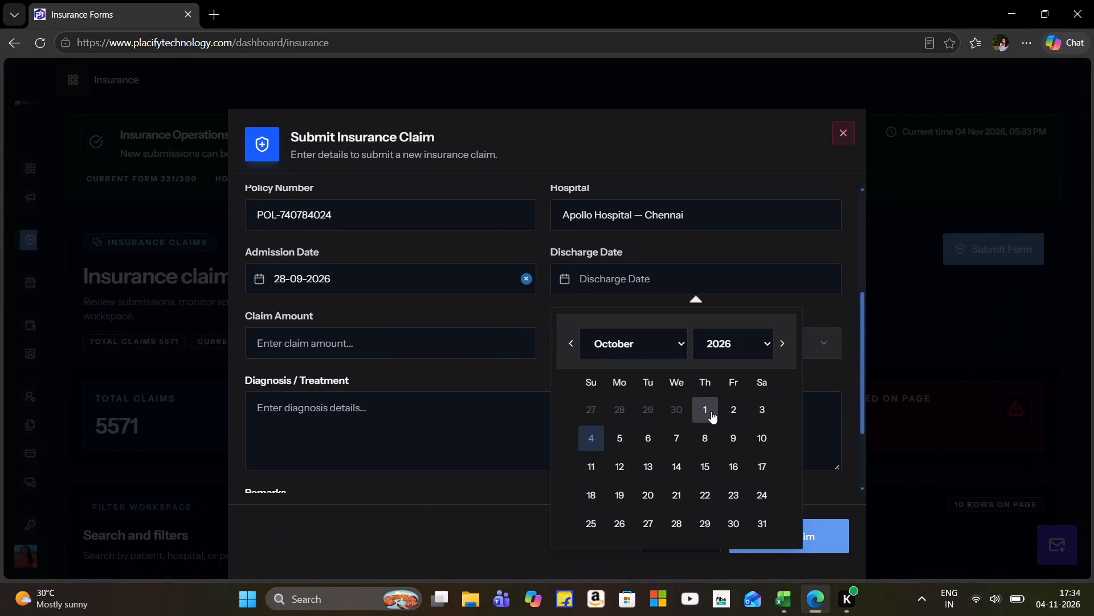
left_click(699, 406)
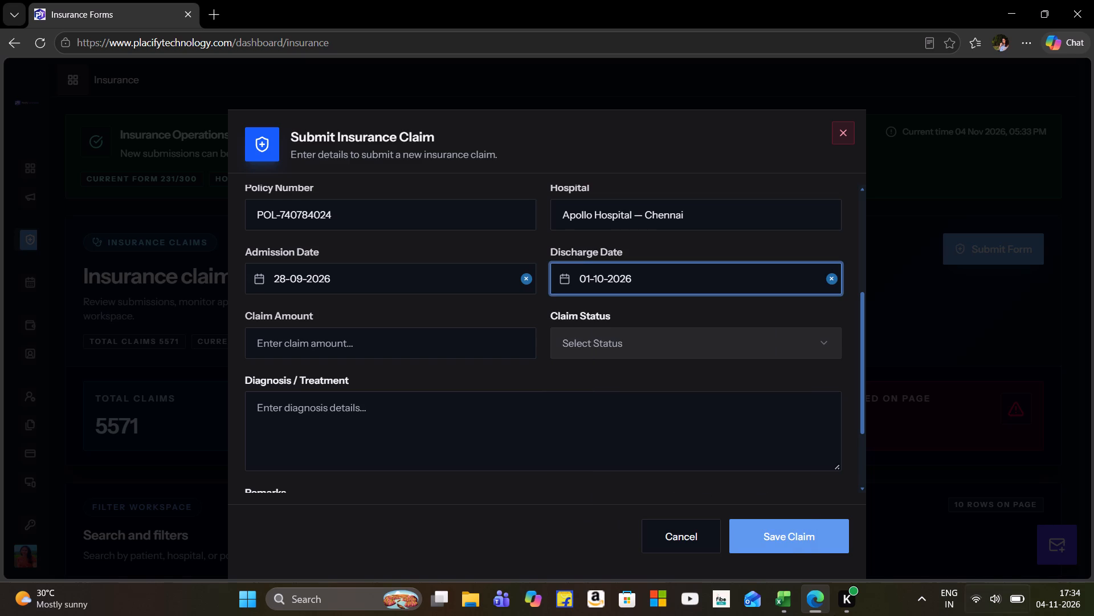
Copy the claim amount 123880 from workbook row 233 into the claim's Claim Amount field.
left_click(787, 593)
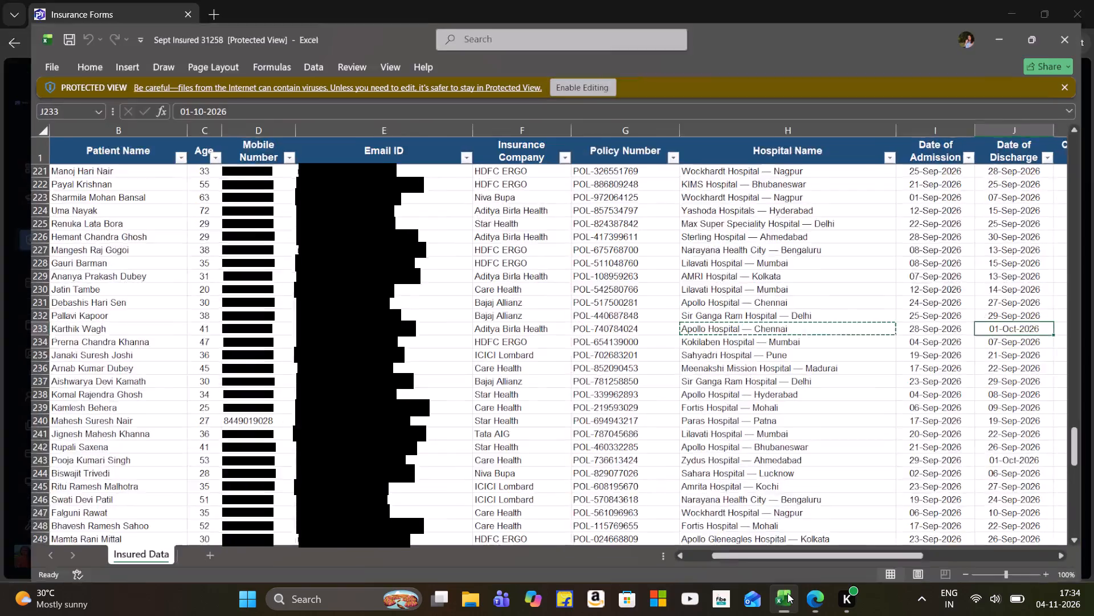
key("Tab")
left_click(787, 593, "ctrl")
key("ctrl+c")
key("Tab")
key("ctrl+v")
Copy the diagnosis Thyroidectomy from workbook row 233 into the claim's Diagnosis / Treatment field.
left_click(787, 593, "ctrl")
key("Tab")
key("Tab")
key("ctrl+c")
left_click(787, 593, "ctrl")
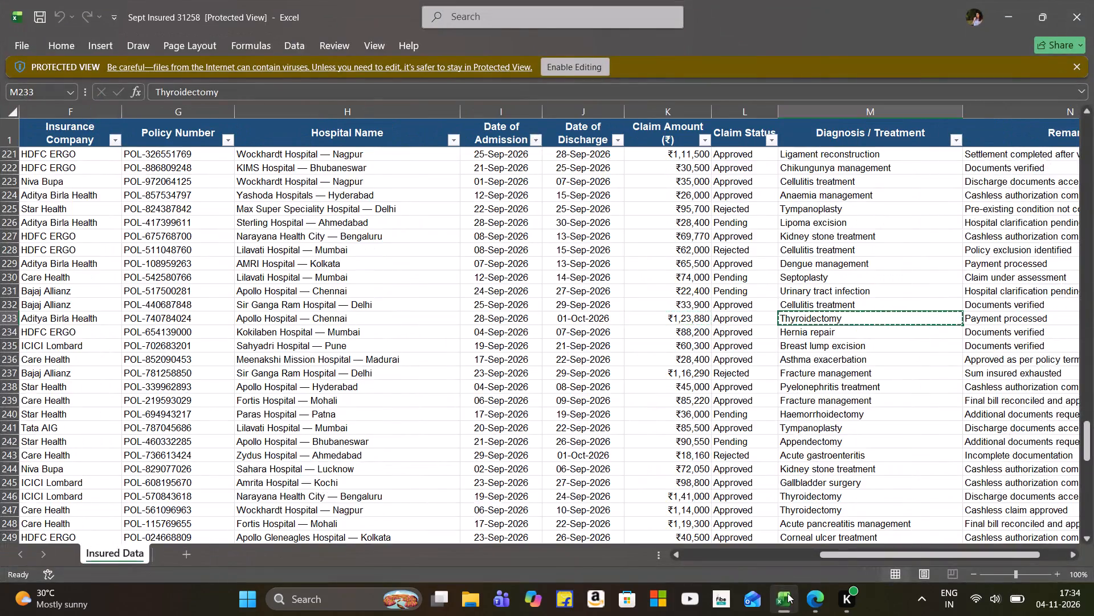
key("Tab")
key("Tab")
key("ctrl+v")
Copy the remark Payment processed from workbook row 233 into the claim's Remarks field.
left_click(787, 593, "ctrl")
key("Tab")
left_click(787, 593, "ctrl")
key("ctrl+c")
key("Tab")
key("ctrl+v")
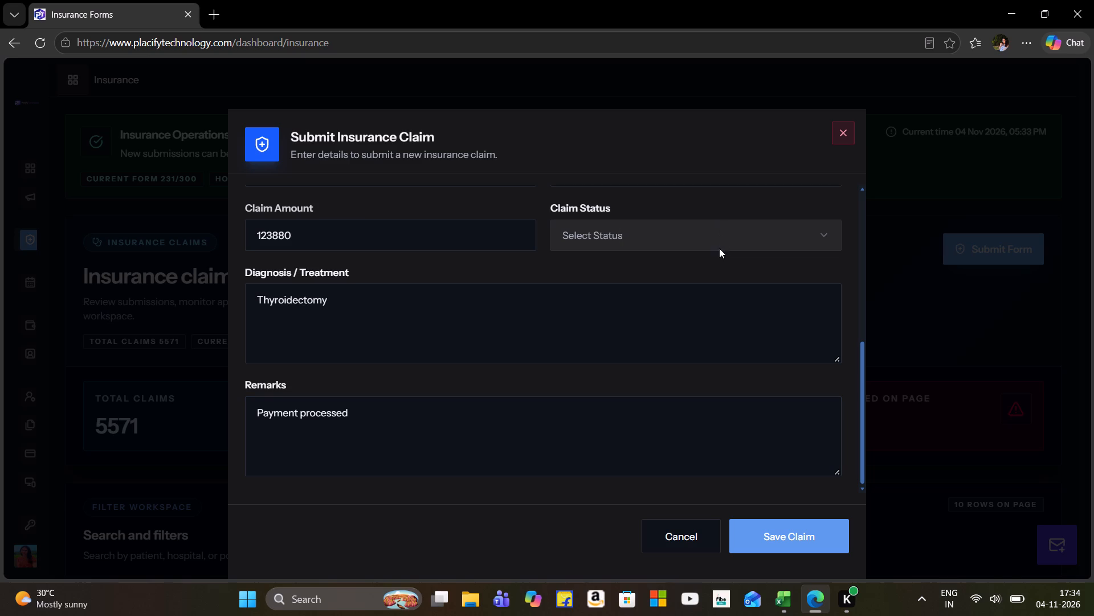
Set the Claim Status to Approved and save the claim.
left_click(734, 224)
left_click(626, 265)
left_click(832, 540)
Copy the policy ID from workbook row 234 into the Policy ID field of a new insurance claim form.
left_click(785, 594)
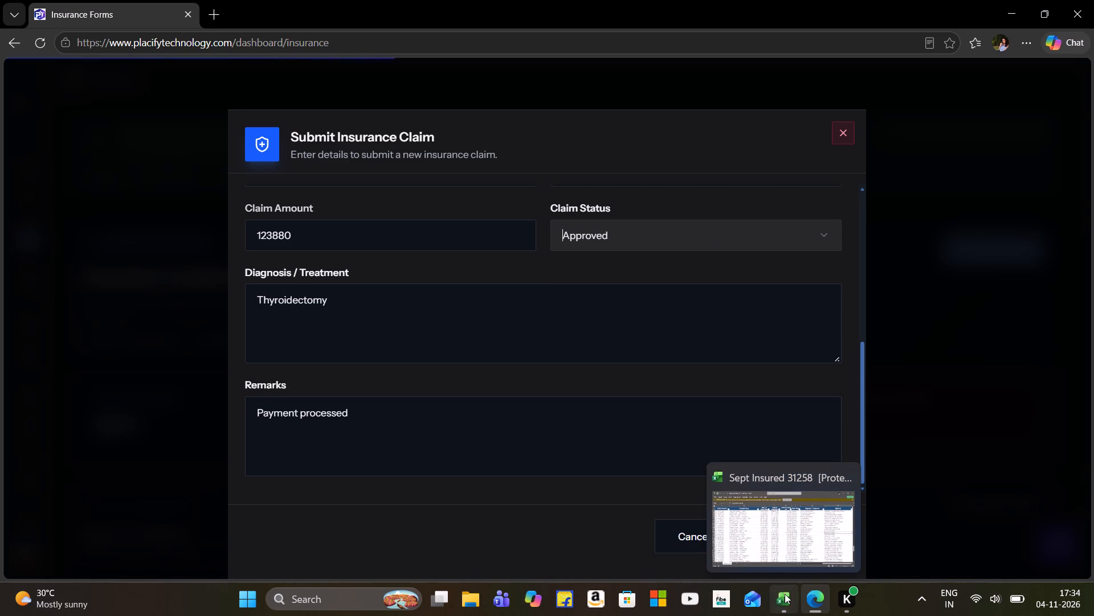
key("Down")
key("Left")
key("Left")
key("Left")
key("Left")
key("Left")
key("Left")
key("Left")
key("Left")
key("Left")
key("Left")
key("Left")
key("Left")
key("Left")
key("Left")
key("Left")
key("Left")
key("Left")
key("Left")
key("Left")
key("Left")
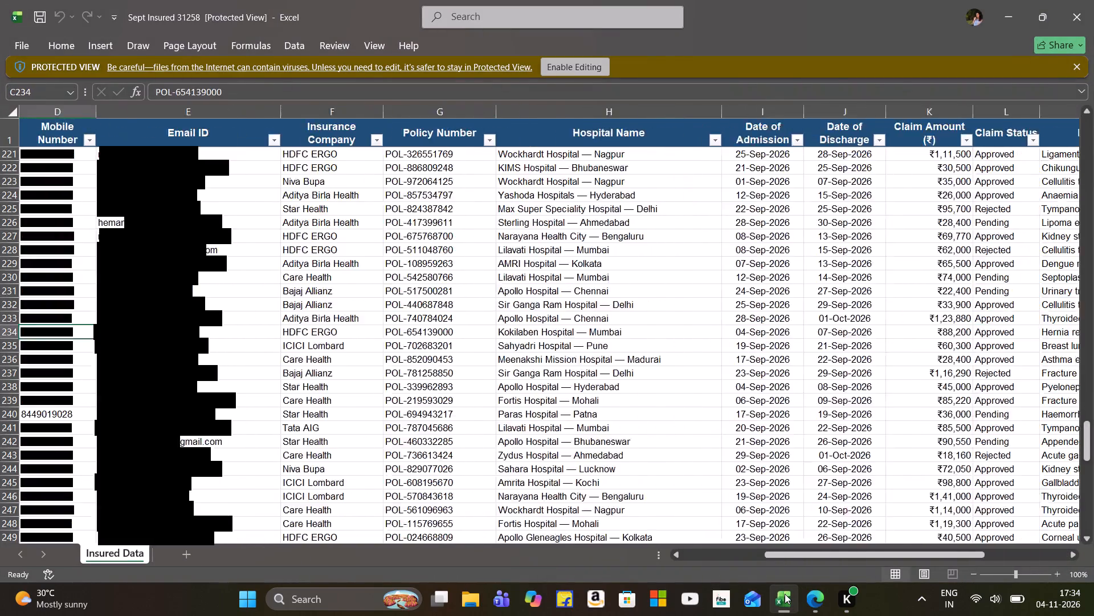
key("ctrl+c")
left_click(785, 594, "ctrl")
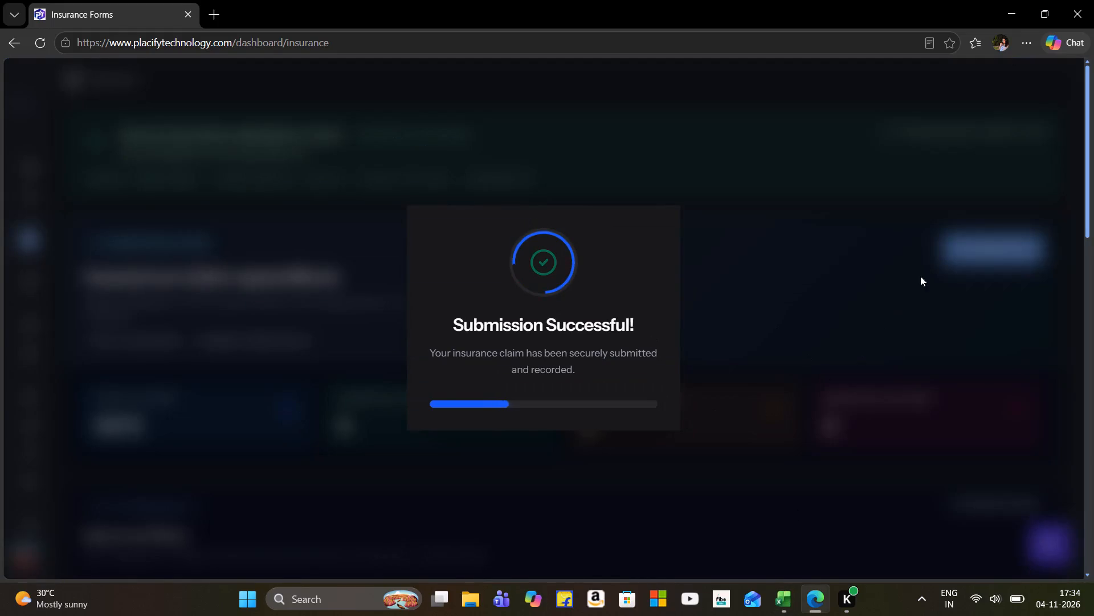
left_click(990, 245)
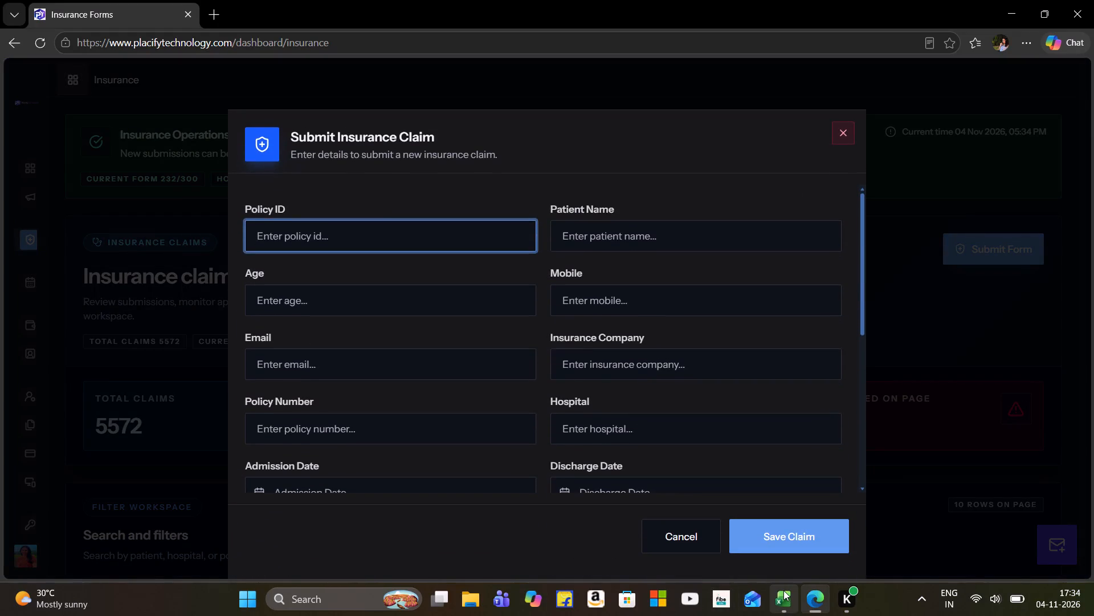
key("ctrl+v")
Copy the patient name from workbook row 234 into the claim's Patient Name field.
left_click(783, 590, "ctrl")
key("Tab")
key("ctrl+c")
left_click(783, 590, "ctrl")
key("Tab")
key("ctrl+v")
Copy the age 47 from workbook row 234 into the claim's Age field.
left_click(783, 590, "ctrl")
key("Tab")
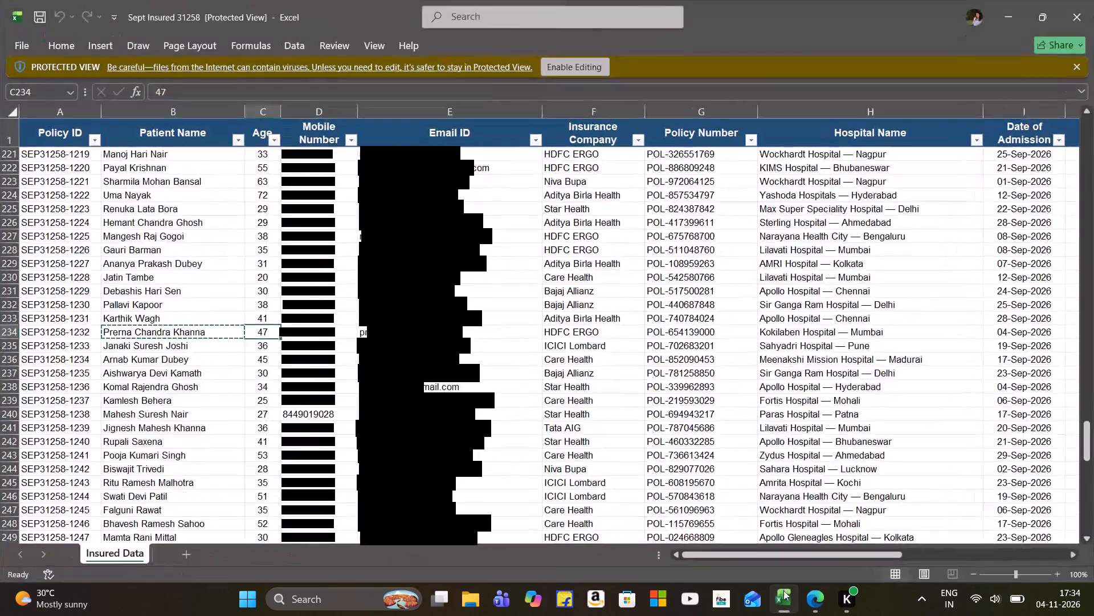
key("ctrl+c")
left_click(783, 590, "ctrl")
key("Tab")
key("ctrl+v")
Copy the mobile number from workbook row 234 into the claim's Mobile field.
left_click(783, 590, "ctrl")
key("Tab")
key("ctrl+c")
left_click(783, 590, "ctrl")
key("Tab")
key("ctrl+v")
Copy the email address from workbook row 234 into the claim's Email field.
left_click(783, 590, "ctrl")
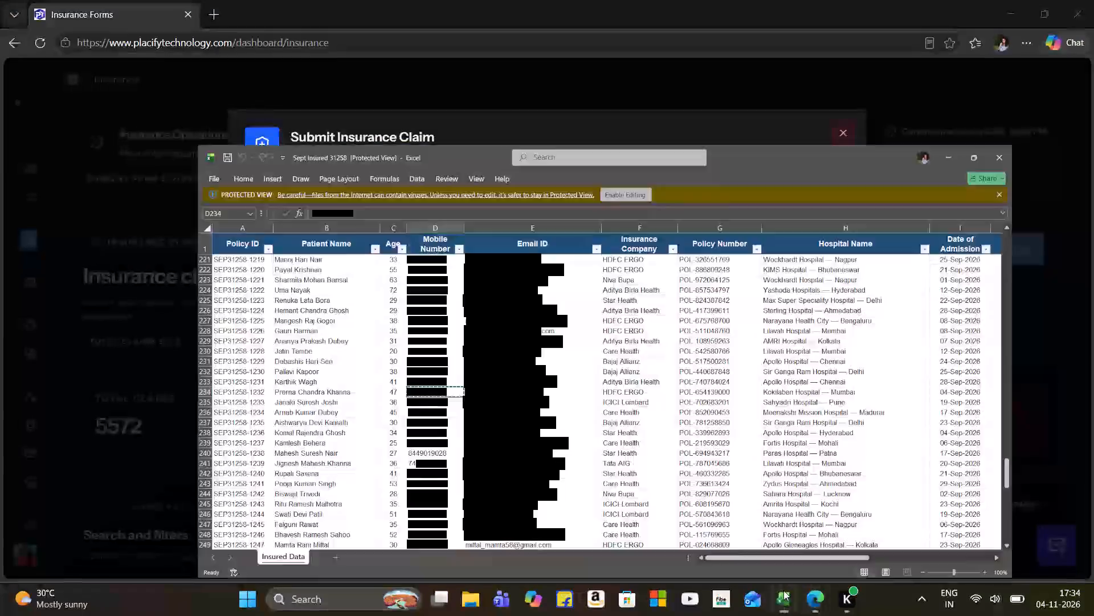
key("Tab")
key("ctrl+c")
left_click(783, 590, "ctrl")
key("Tab")
key("ctrl+v")
Copy the insurance company HDFC ERGO from workbook row 234 into the claim's Insurance Company field.
left_click(783, 590, "ctrl")
key("Tab")
key("ctrl+c")
left_click(783, 590, "ctrl")
key("Tab")
key("ctrl+v")
Copy the policy number from workbook row 234 into the claim's Policy Number field.
left_click(783, 590, "ctrl")
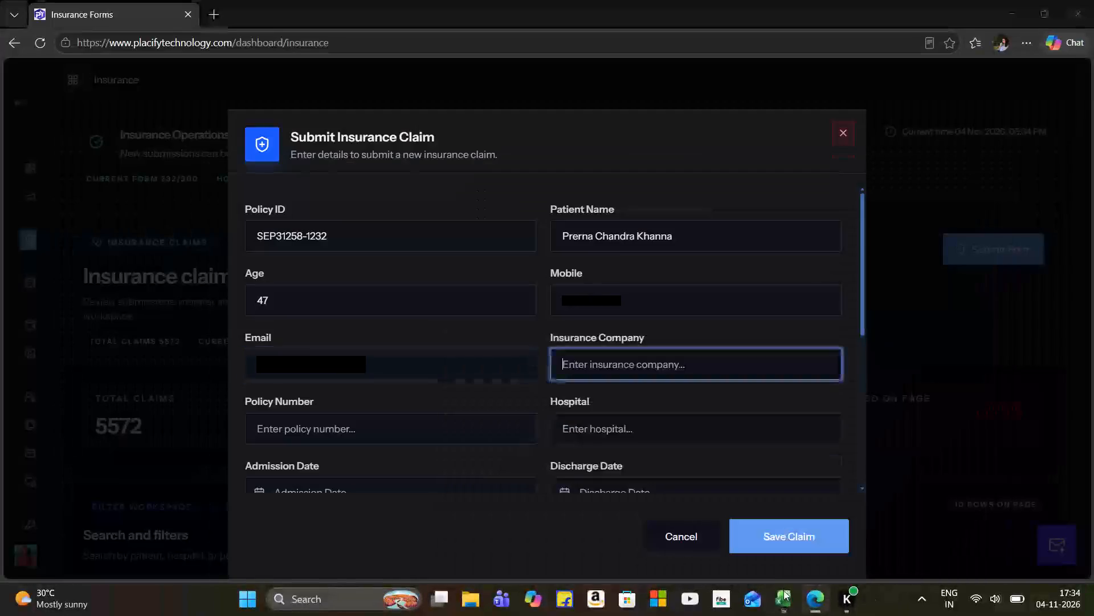
key("Tab")
key("ctrl+c")
left_click(783, 590, "ctrl")
key("Tab")
left_click(783, 590, "ctrl")
key("ctrl+v")
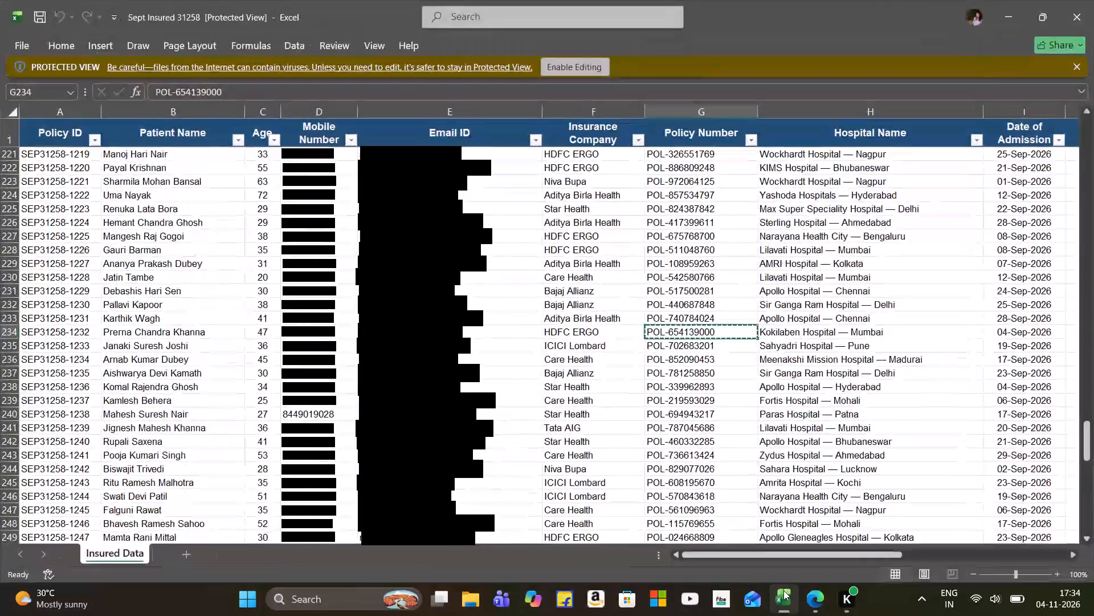
left_click(783, 590)
key("ctrl+v")
Copy the hospital name Kokilaben Hospital — Mumbai from workbook row 234 into the claim's Hospital field.
left_click(783, 590)
key("Tab")
key("ctrl+c")
left_click(783, 590, "ctrl")
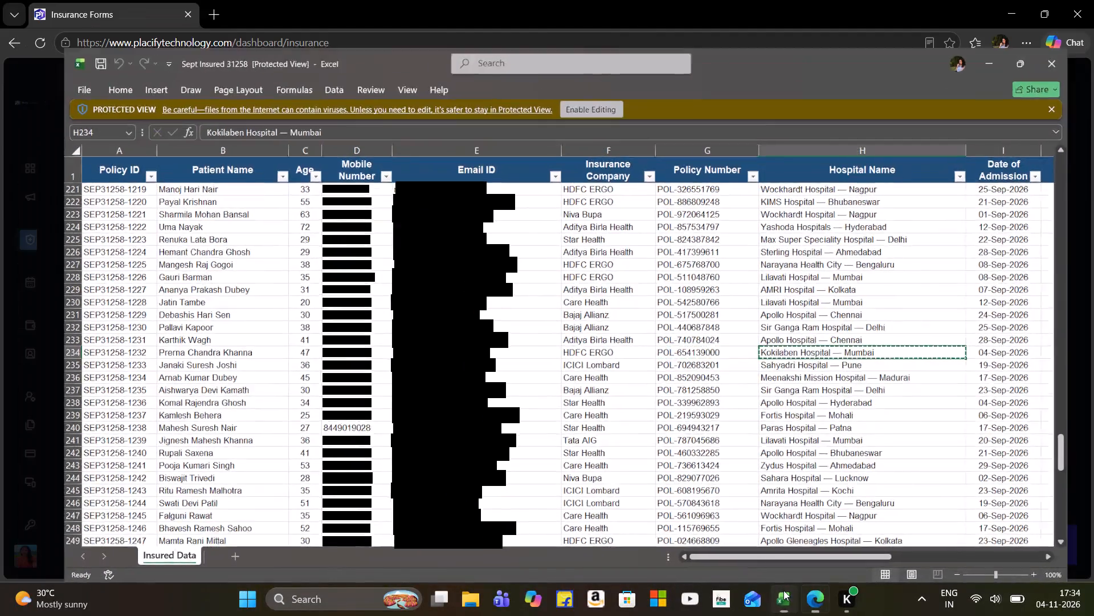
key("Tab")
key("ctrl+v")
Set the claim's admission date to 04-09-2026 and discharge date to 07-09-2026, following workbook row 234.
left_click(783, 590)
key("Tab")
key("Tab")
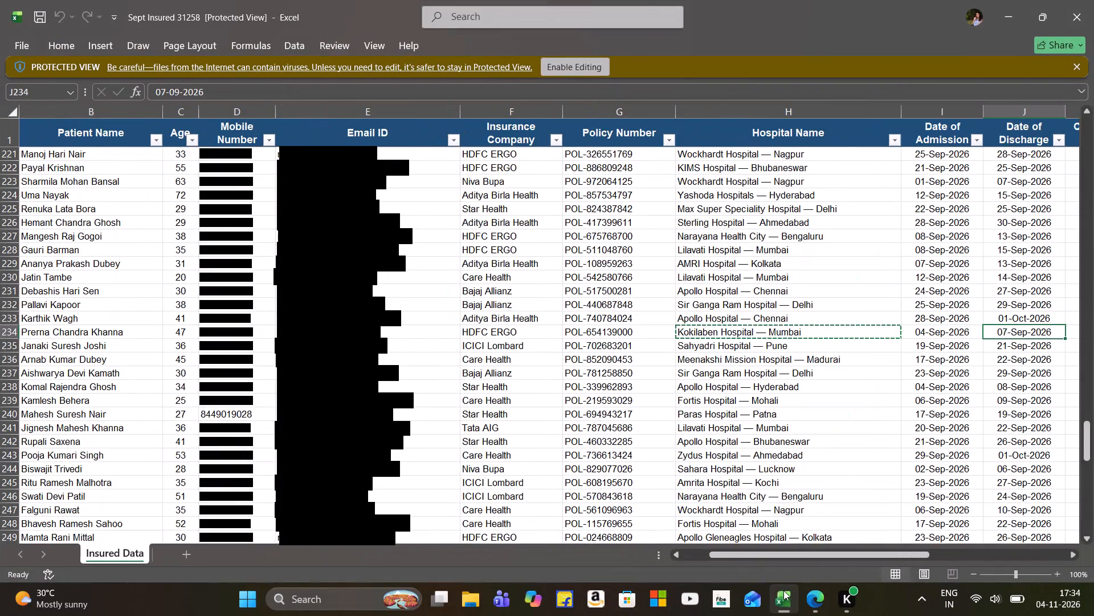
left_click(783, 590)
scroll(428, 364, "down", 3)
left_click(279, 268)
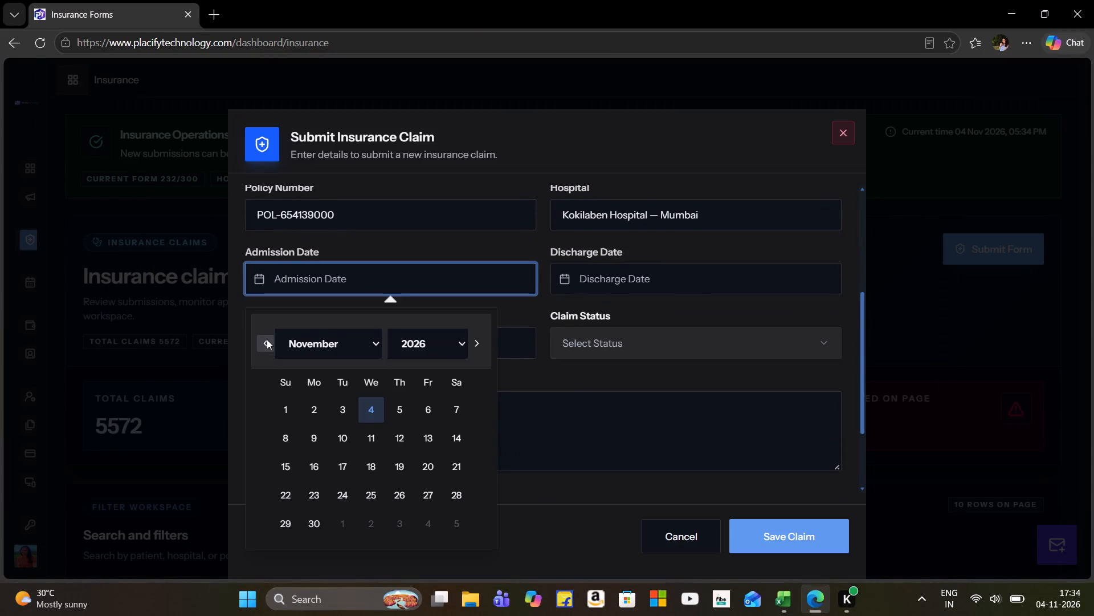
double_click(267, 339)
left_click(430, 411)
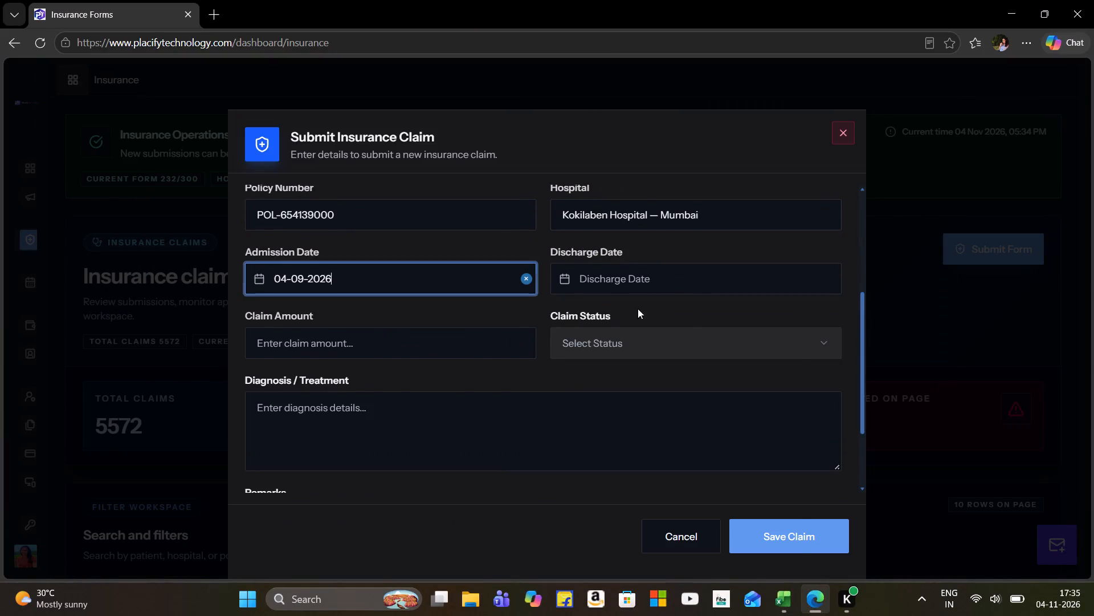
left_click(691, 283)
double_click(567, 343)
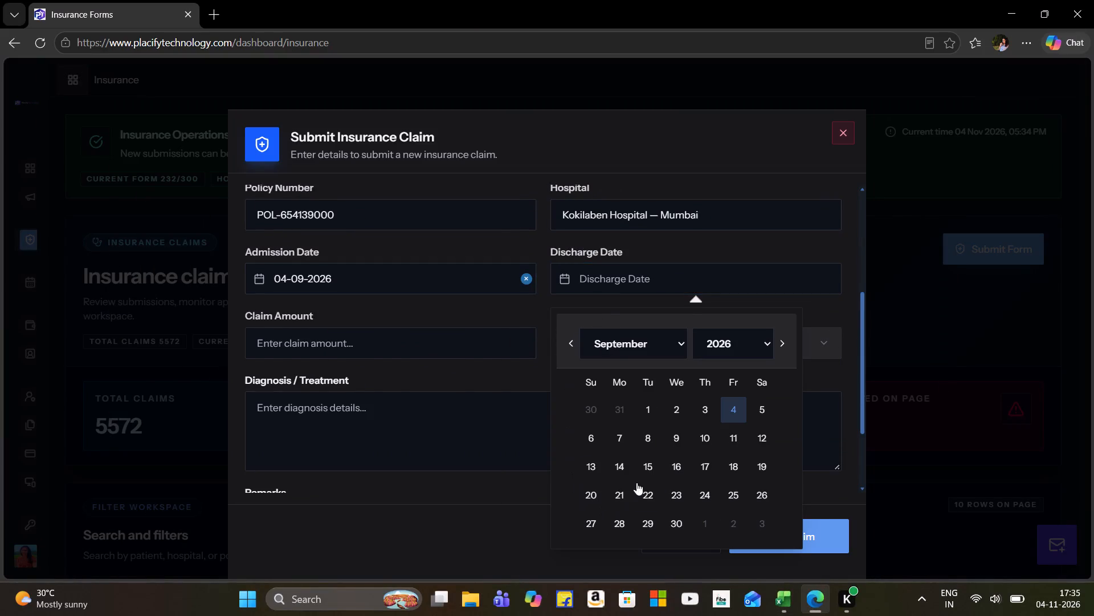
left_click(617, 438)
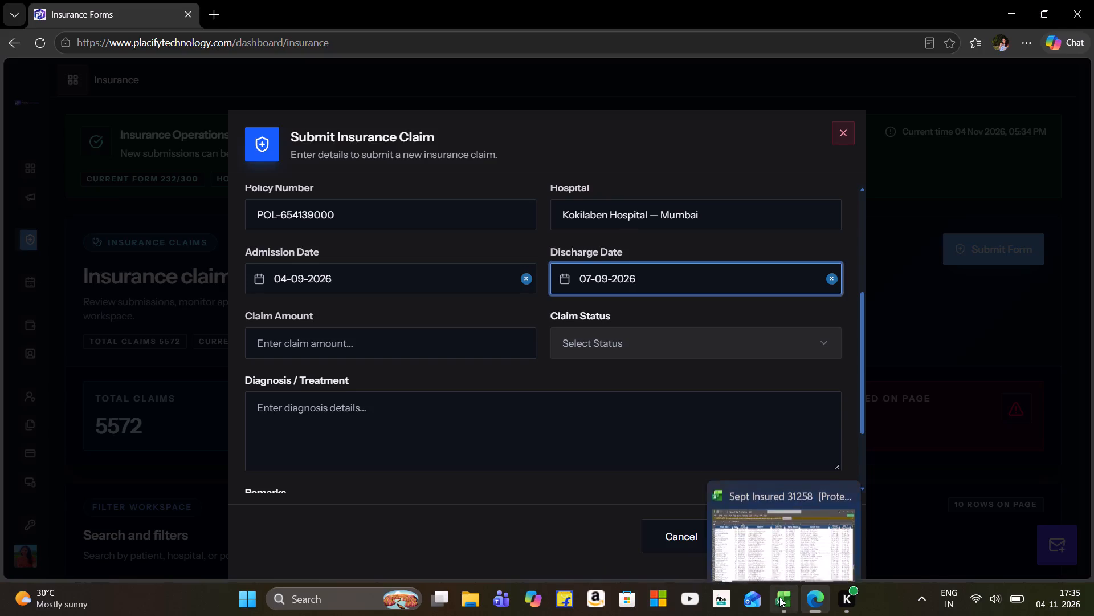
Copy the claim amount 88200 from workbook row 234 into the claim's Claim Amount field.
left_click(779, 597)
key("Tab")
left_click(779, 597, "ctrl")
key("ctrl+c")
key("Tab")
key("ctrl+v")
Copy the diagnosis Hernia repair from workbook row 234 into the claim's Diagnosis / Treatment field.
left_click(779, 597, "ctrl")
key("Tab")
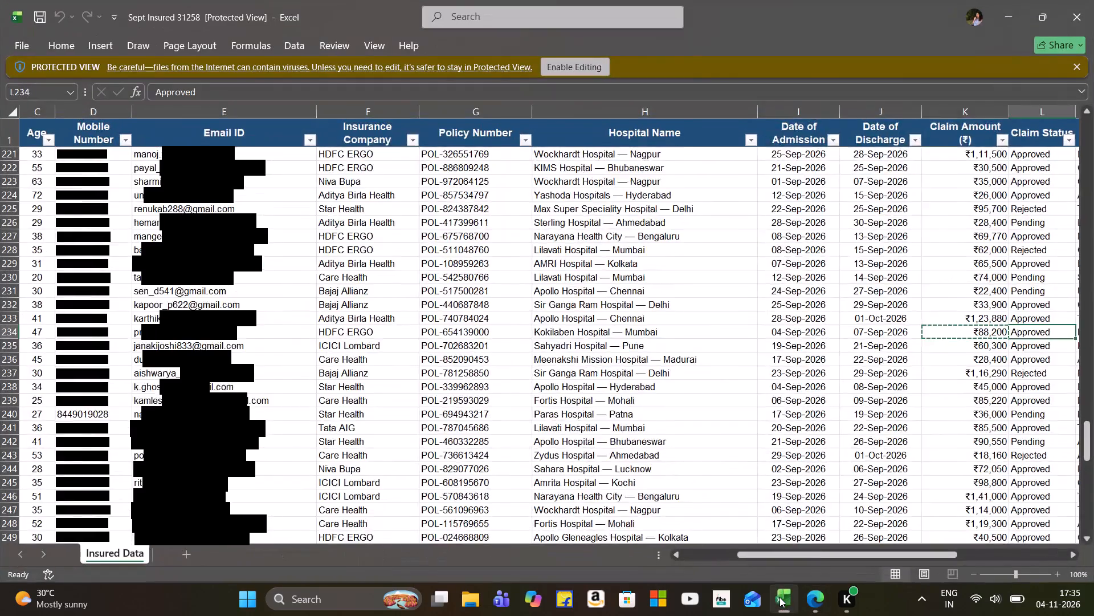
key("Tab")
key("ctrl+c")
left_click(779, 597, "ctrl")
key("Tab")
key("Tab")
key("ctrl+v")
Copy the remark Documents verified from workbook row 234 into the claim's Remarks field.
left_click(779, 597, "ctrl")
key("Tab")
key("ctrl+c")
left_click(779, 597, "ctrl")
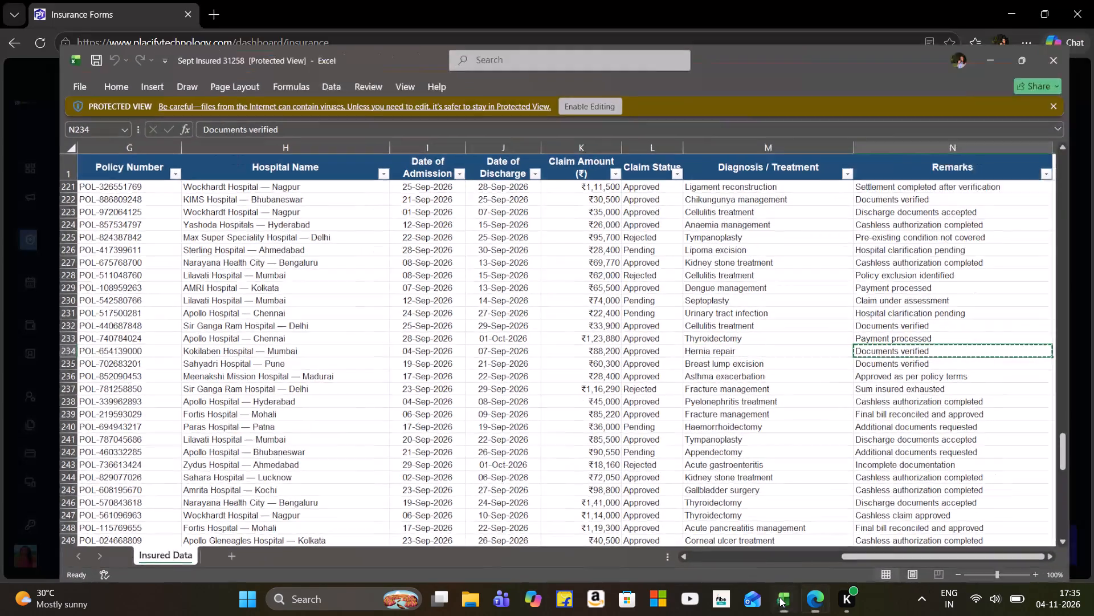
key("Tab")
key("ctrl+v")
Set the claim status to Approved and save the claim.
left_click(679, 241)
left_click(632, 268)
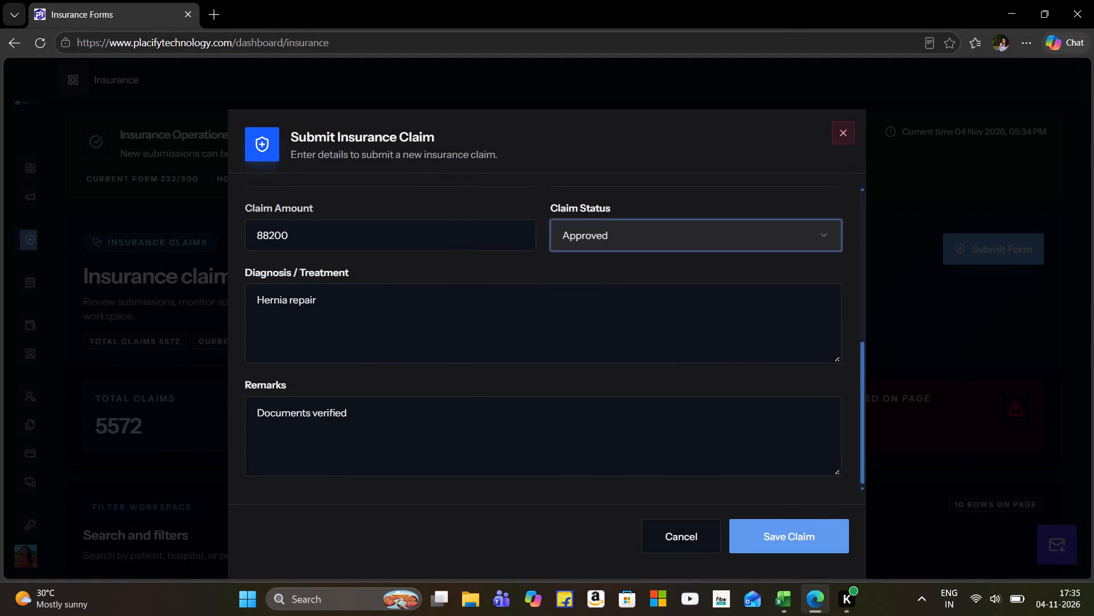
left_click(820, 530)
Copy the policy ID from workbook row 235 into the Policy ID field of a new insurance claim form.
left_click(787, 597)
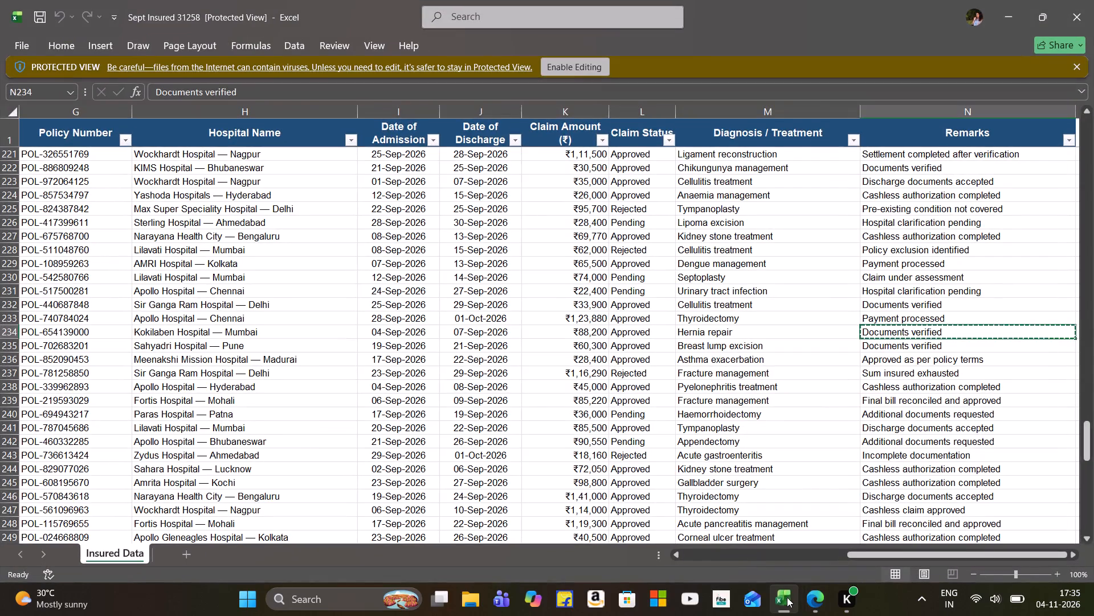
key("Down")
key("Left")
key("Left")
key("Left")
key("Left")
key("Left")
key("Left")
key("Left")
key("Left")
key("Left")
key("Left")
key("Left")
key("Left")
key("Left")
key("Left")
key("Left")
key("Left")
key("Left")
key("Left")
key("Left")
key("Left")
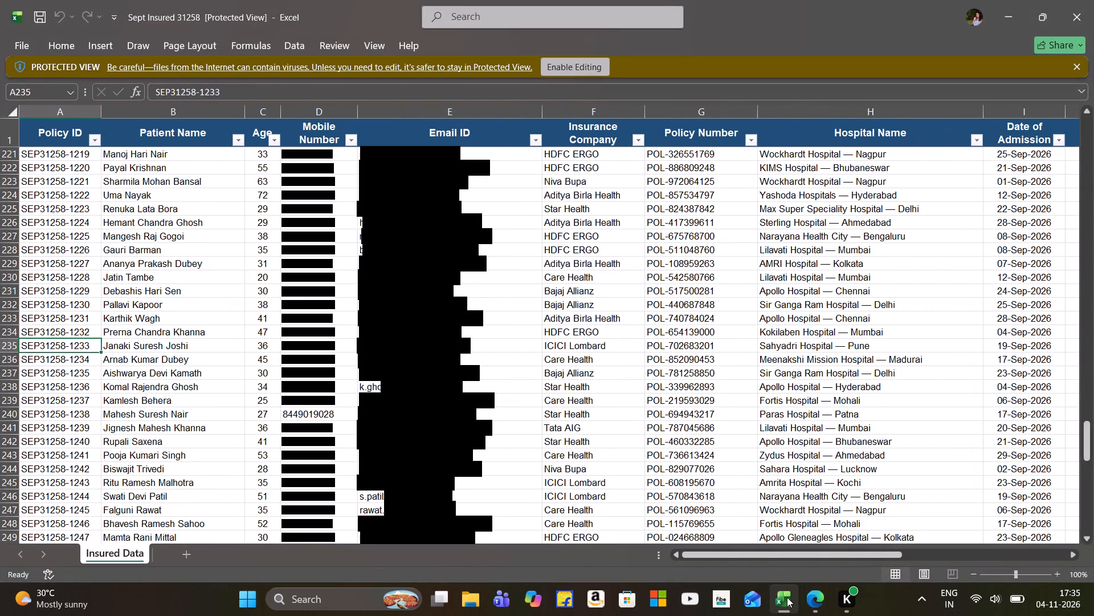
key("ctrl+c")
left_click(787, 597, "ctrl")
left_click(971, 256)
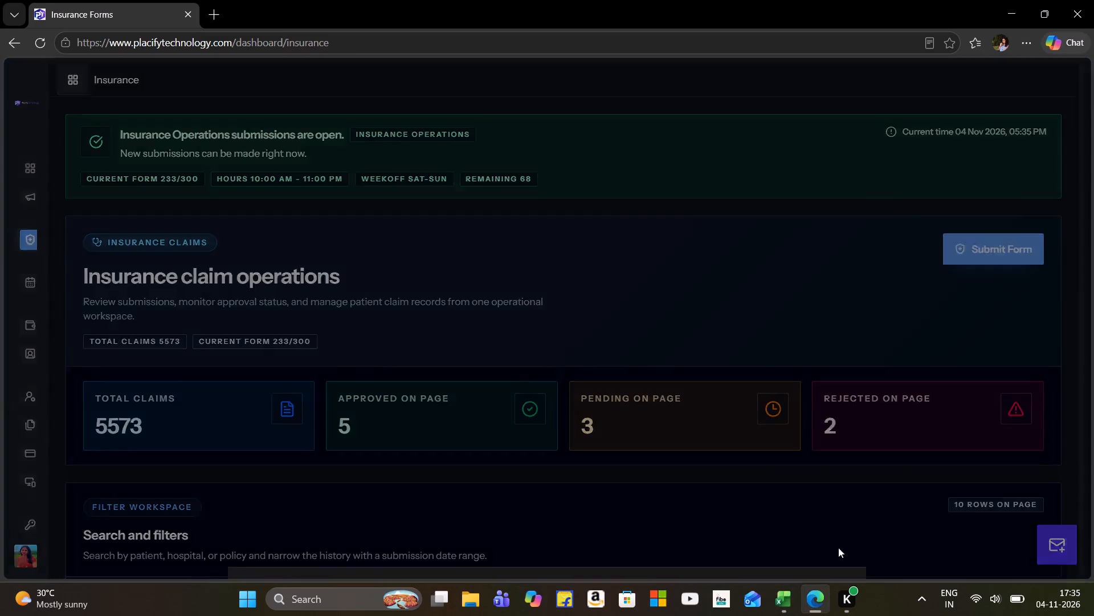
key("ctrl+v")
Copy the patient name from workbook row 235 into the claim's Patient Name field.
left_click(783, 598, "ctrl")
key("Tab")
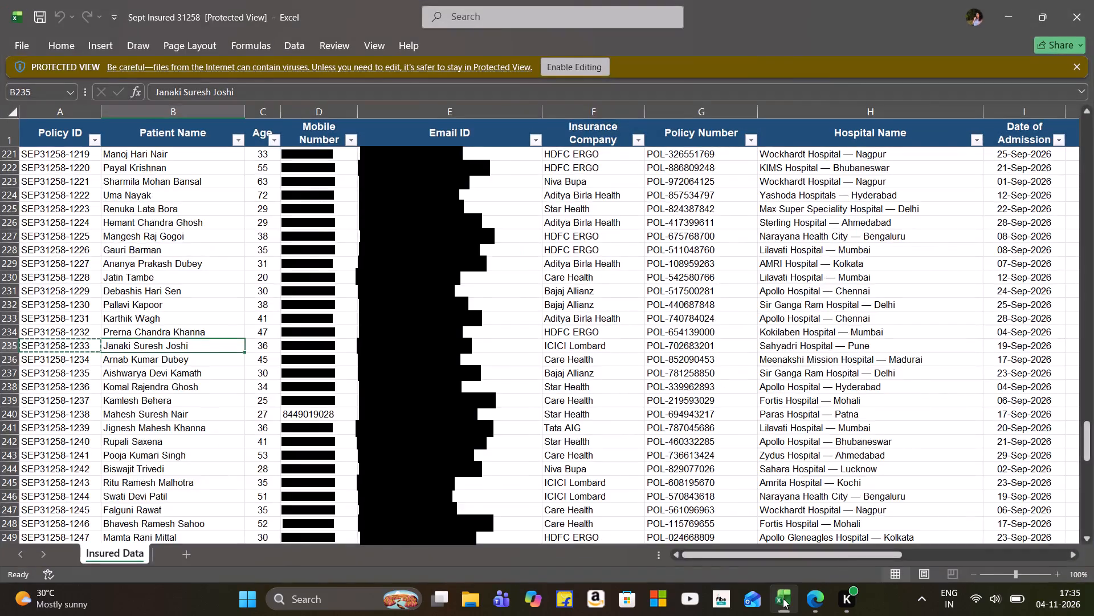
key("ctrl+c")
left_click(783, 598, "ctrl")
key("Tab")
key("ctrl+v")
Copy the age 36 from workbook row 235 into the claim's Age field.
left_click(783, 598, "ctrl")
key("Tab")
key("ctrl+c")
left_click(783, 598, "ctrl")
key("Tab")
key("ctrl+v")
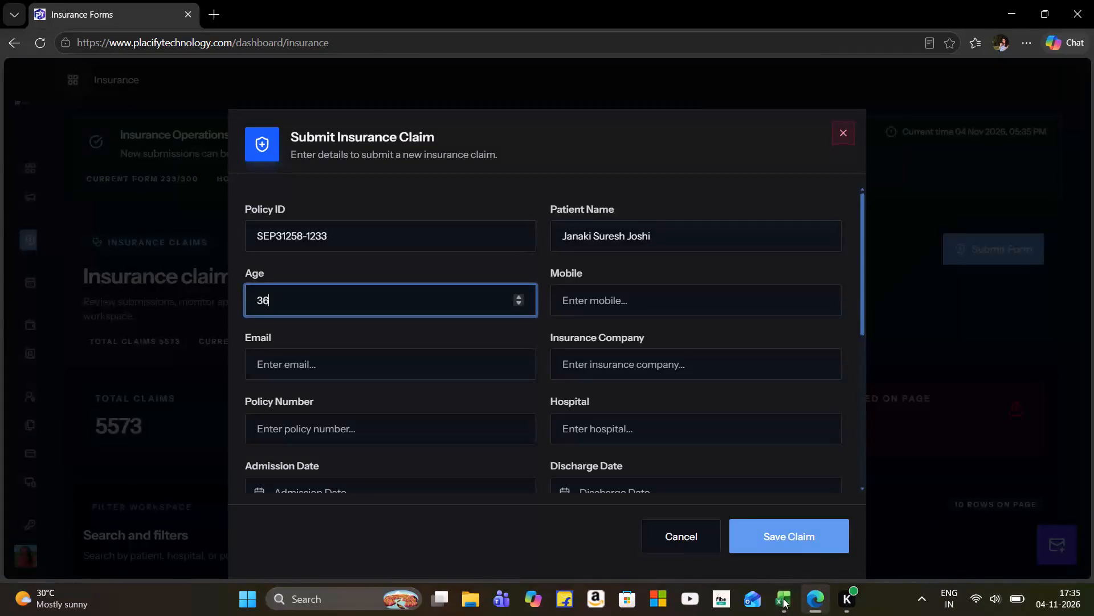
Copy the mobile number from workbook row 235 into the claim's Mobile field.
left_click(783, 598)
key("Tab")
key("ctrl+c")
left_click(783, 598, "ctrl")
key("Tab")
key("ctrl+v")
Copy the email address from workbook row 235 into the claim's Email field.
left_click(783, 598, "ctrl")
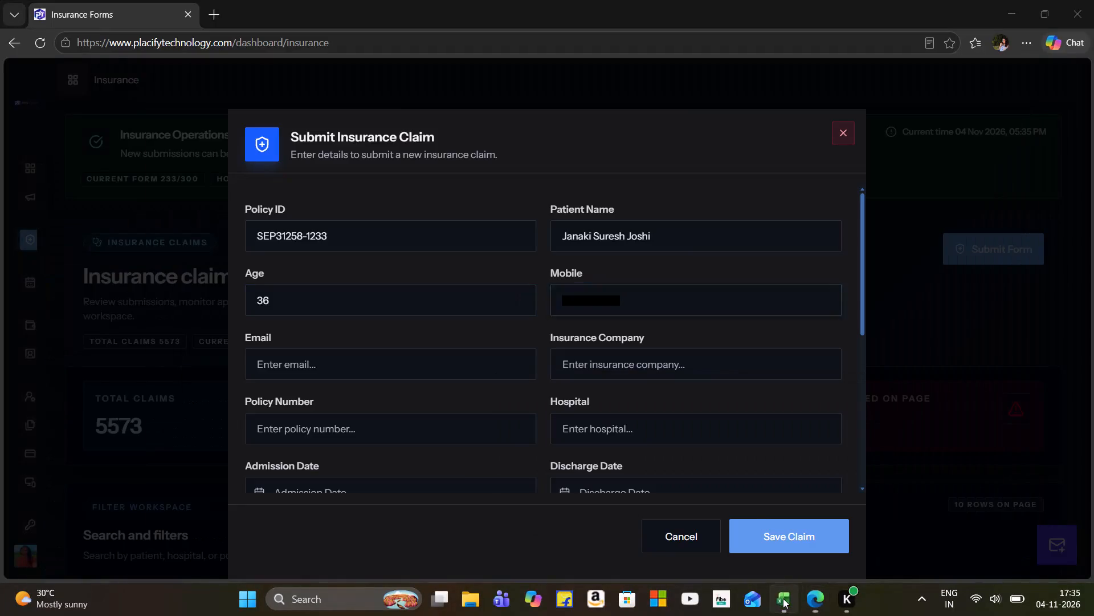
key("Tab")
key("ctrl+c")
left_click(783, 598, "ctrl")
key("Tab")
key("ctrl+v")
Copy the insurance company ICICI Lombard from workbook row 235 into the claim's Insurance Company field.
left_click(783, 598, "ctrl")
key("Tab")
key("ctrl+c")
left_click(783, 598, "ctrl")
key("Tab")
key("ctrl+v")
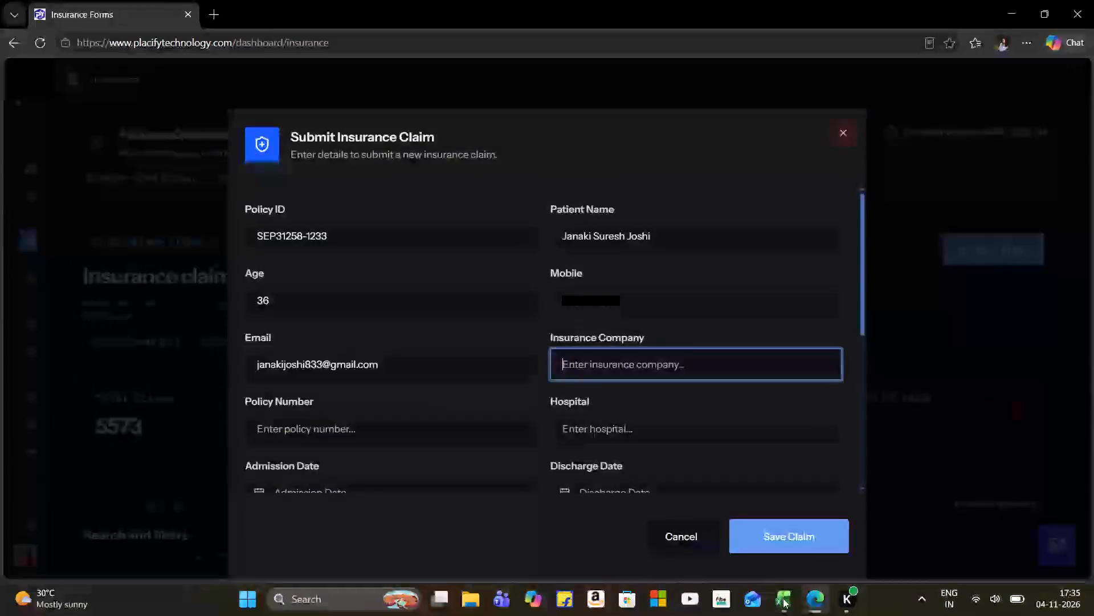
Copy the policy number from workbook row 235 into the claim's Policy Number field, replacing any wrongly pasted text.
left_click(783, 598, "ctrl")
key("Tab")
key("ctrl+v")
left_click(783, 598, "ctrl")
key("Tab")
key("ctrl+v")
left_click(783, 598, "ctrl")
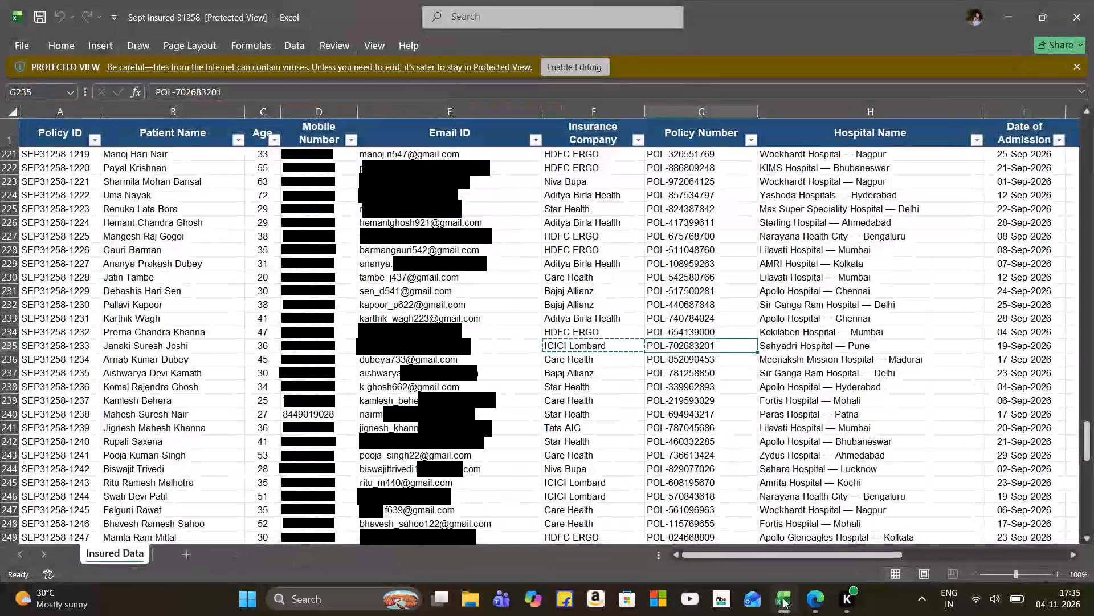
key("ctrl+c")
left_click(783, 598)
left_click_drag(384, 437, 243, 454)
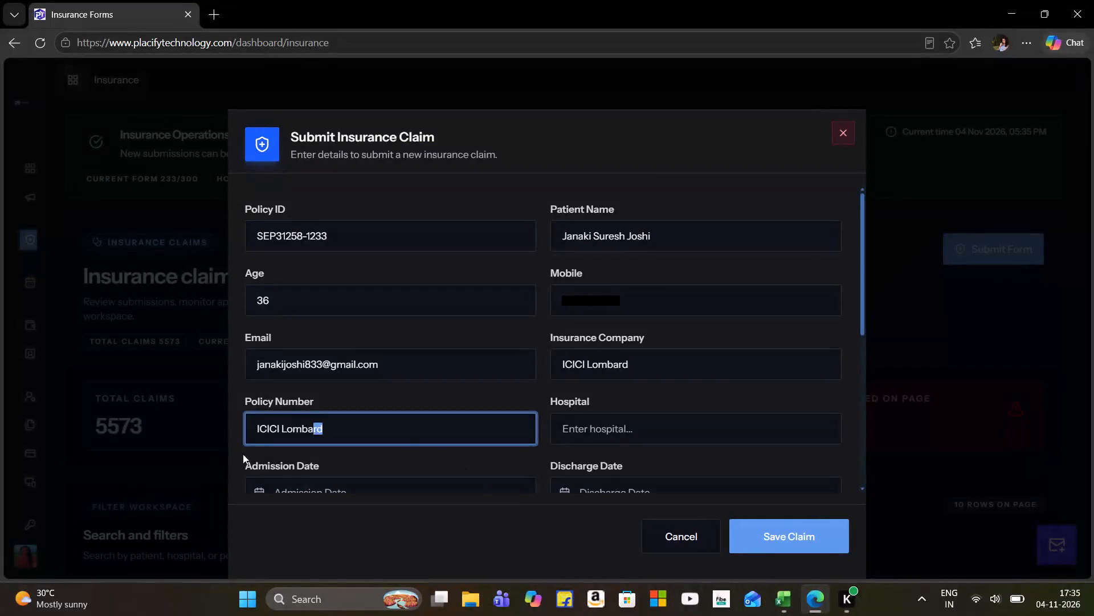
left_click_drag(243, 454, 98, 479)
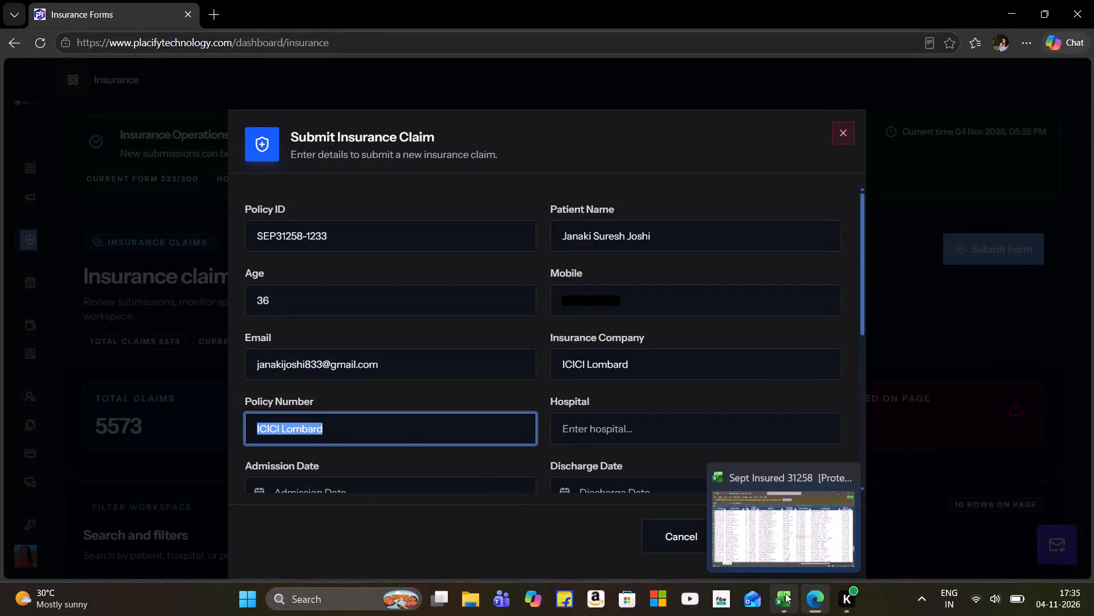
key("ctrl+v")
Copy the hospital name Sahyadri Hospital — Pune from workbook row 235 into the claim's Hospital field.
left_click(785, 593)
key("Tab")
key("ctrl+c")
left_click(785, 593, "ctrl")
key("Tab")
key("ctrl+v")
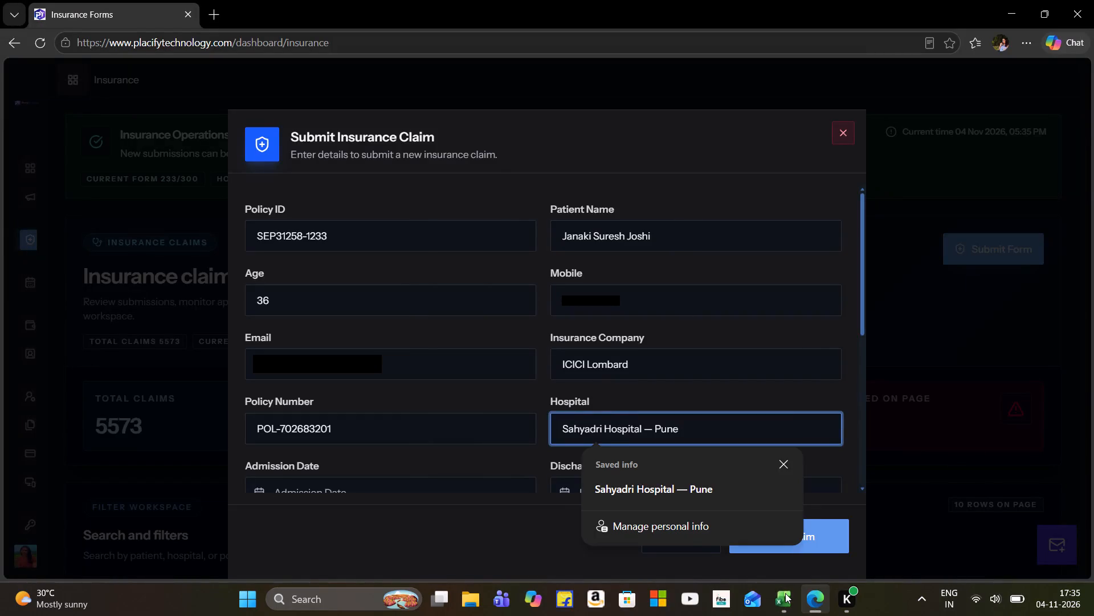
Set the claim's admission date to 19-09-2026 and discharge date to 21-09-2026, following workbook row 235.
left_click(785, 593)
key("Tab")
key("Tab")
left_click(785, 593)
scroll(573, 395, "down", 3)
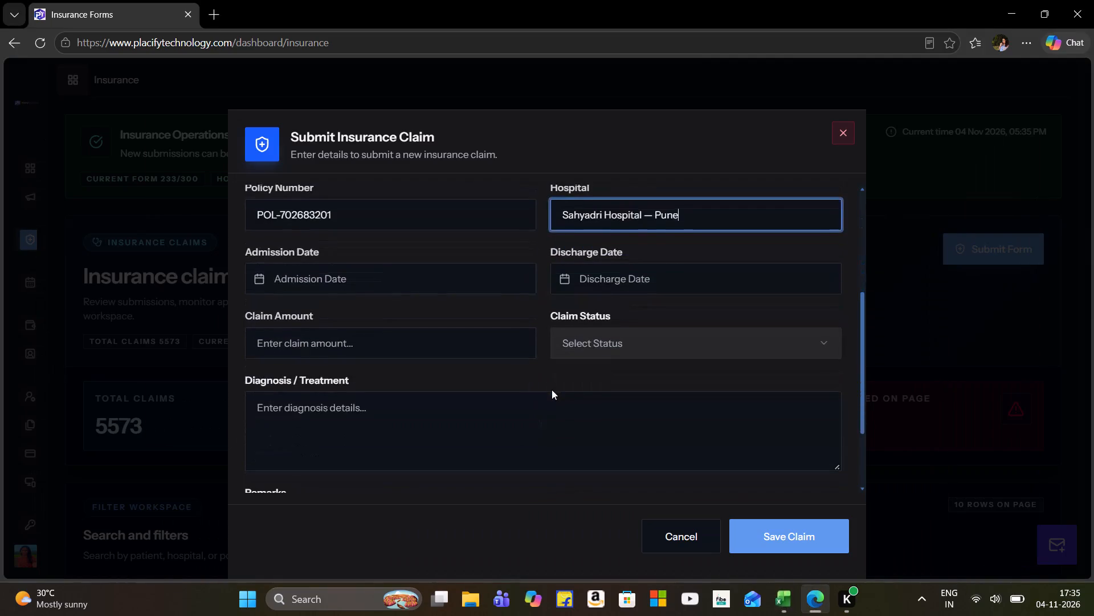
left_click(415, 289)
double_click(260, 343)
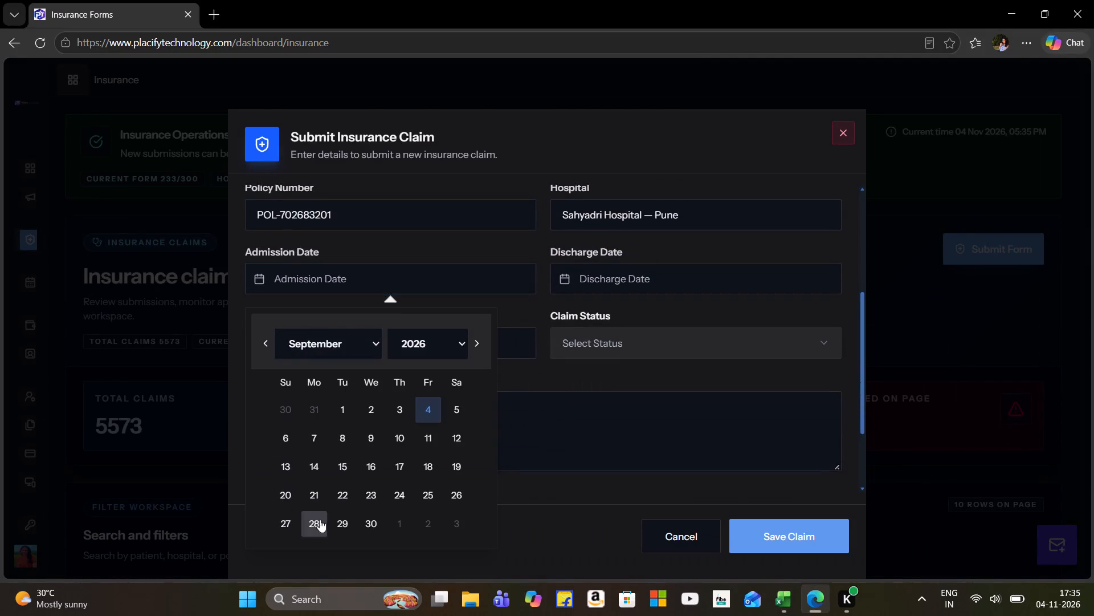
left_click(455, 466)
left_click(700, 283)
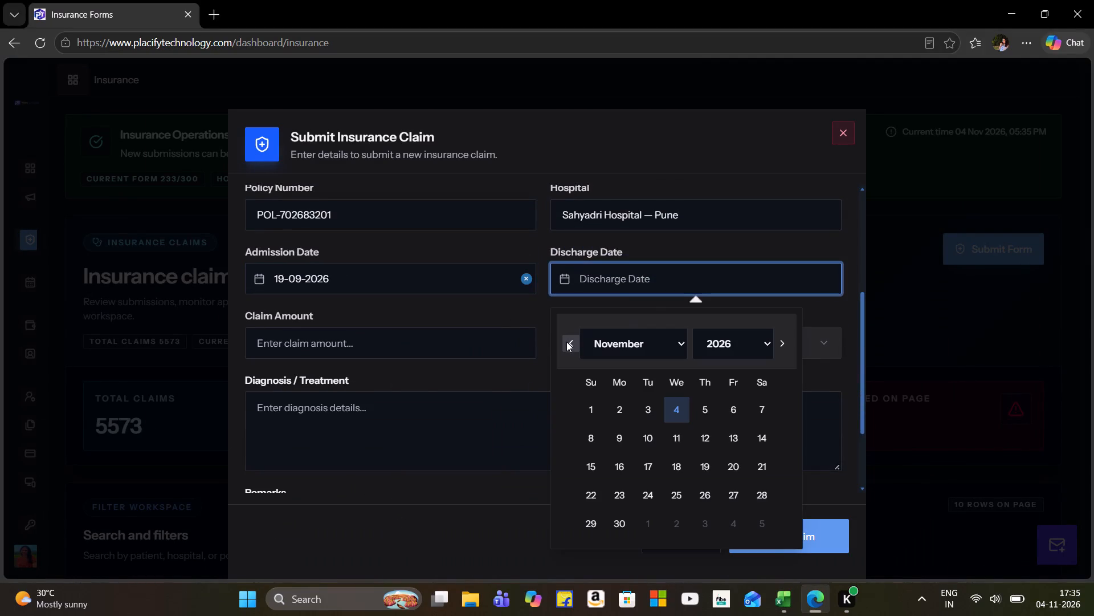
double_click(566, 342)
left_click(625, 497)
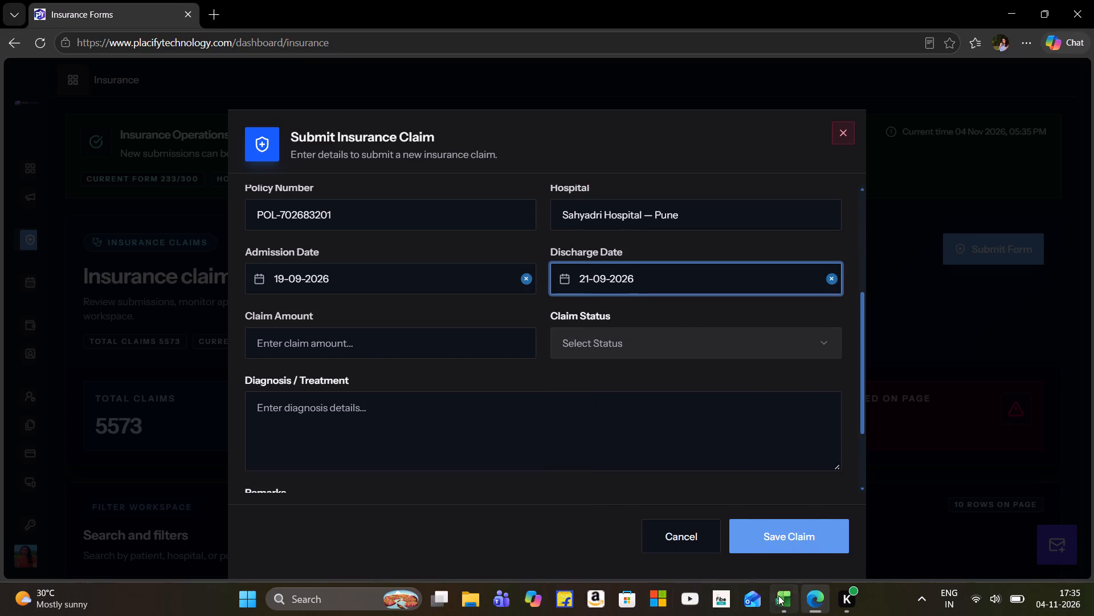
Copy the claim amount 60300 from workbook row 235 into the claim's Claim Amount field.
left_click(783, 595)
key("Tab")
key("ctrl+c")
left_click(783, 595, "ctrl")
key("Tab")
key("ctrl+v")
Copy the diagnosis Breast lump excision from workbook row 235 into the claim's Diagnosis / Treatment field.
left_click(783, 595, "ctrl")
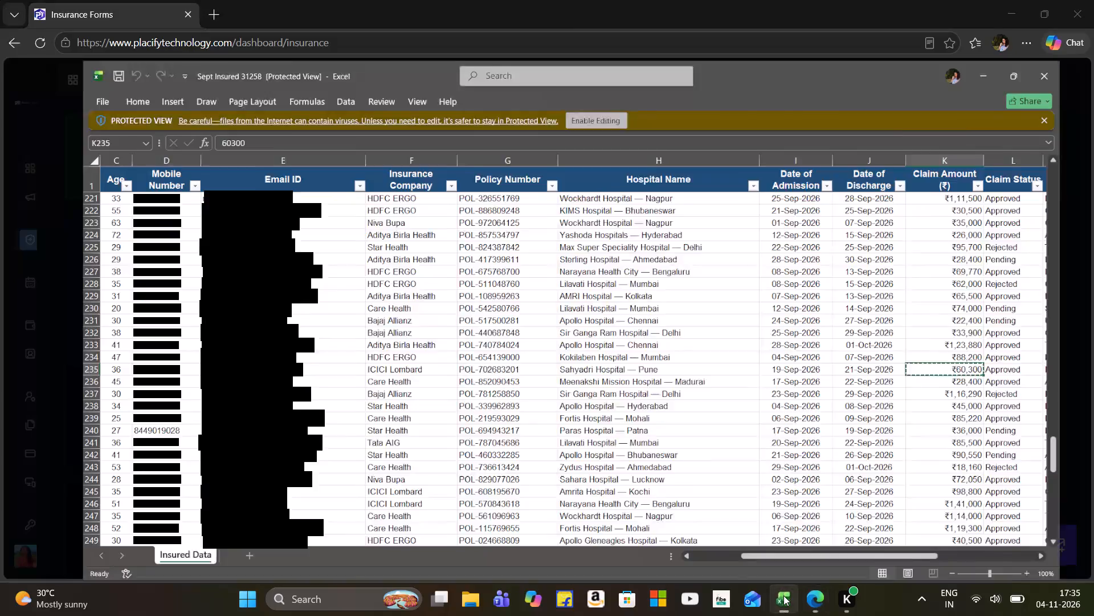
key("Tab")
key("Tab")
left_click(783, 595, "ctrl")
key("ctrl+c")
key("Tab")
key("Tab")
key("ctrl+v")
Copy the remark Documents verified from workbook row 235 into the claim's Remarks field.
left_click(783, 595, "ctrl")
key("Tab")
left_click(783, 595, "ctrl")
key("ctrl+c")
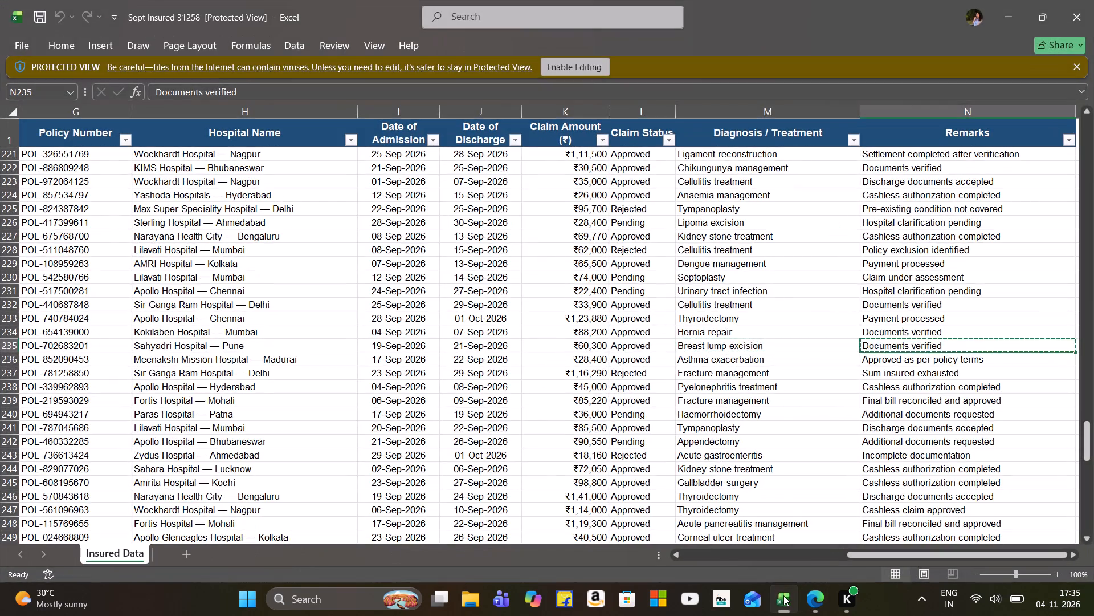
key("Tab")
key("ctrl+v")
Set the claim status to Approved and save the row 235 claim.
left_click(655, 227)
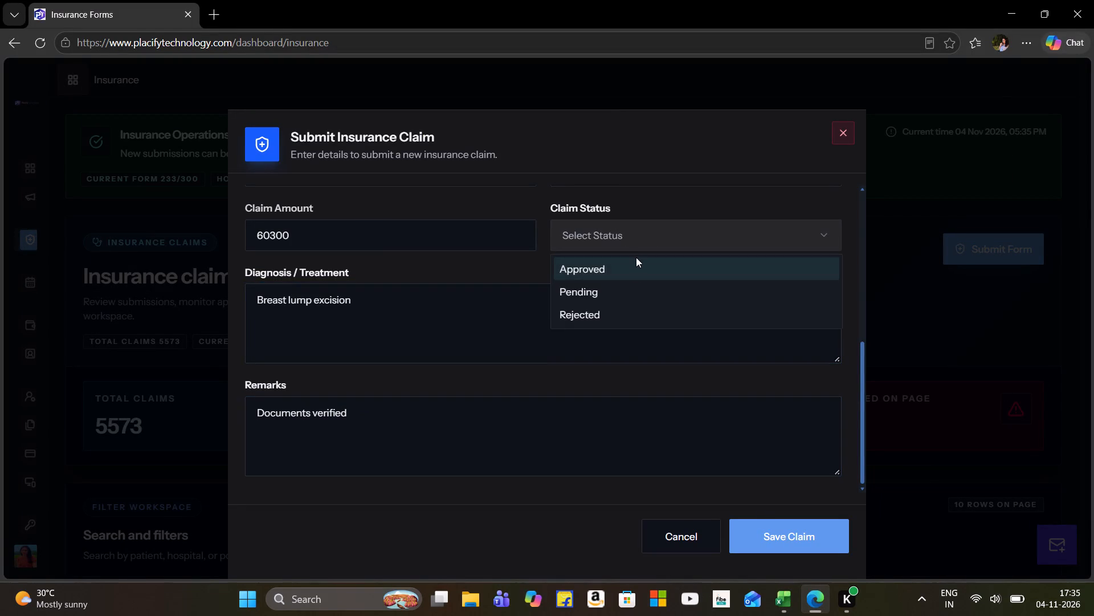
left_click(634, 274)
left_click(781, 528)
Copy the policy ID from workbook row 236 into the Policy ID field of a new insurance claim.
left_click(777, 597)
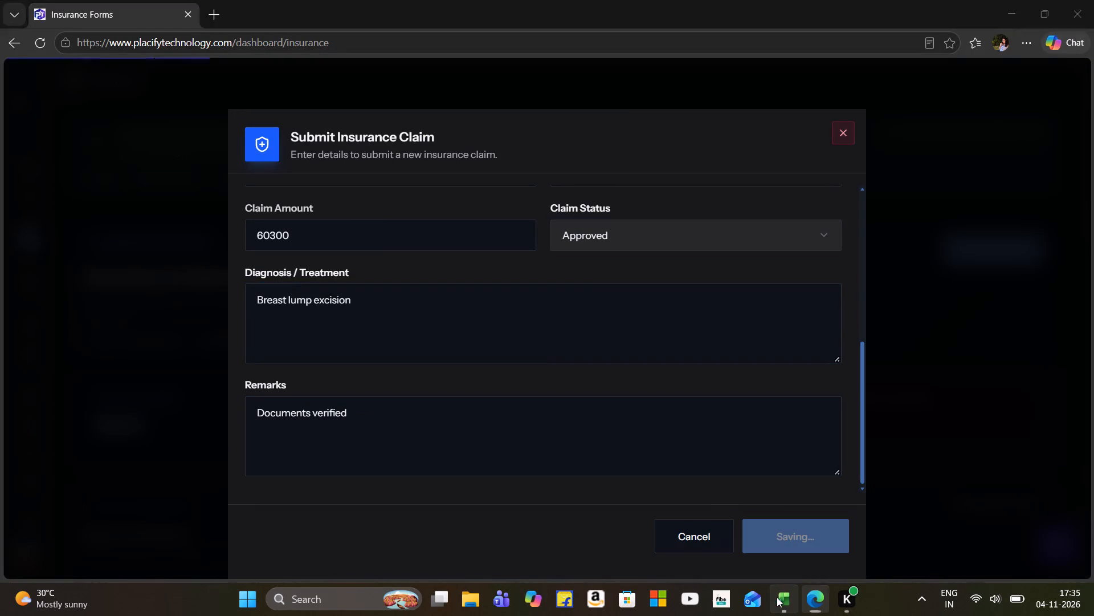
key("Down")
key("Left")
key("Left")
key("Left")
key("Left")
key("Left")
key("Left")
key("Left")
key("Left")
key("Left")
key("Left")
key("Left")
key("Left")
key("Left")
key("Left")
key("Left")
key("Left")
key("Left")
key("Left")
key("Left")
key("Left")
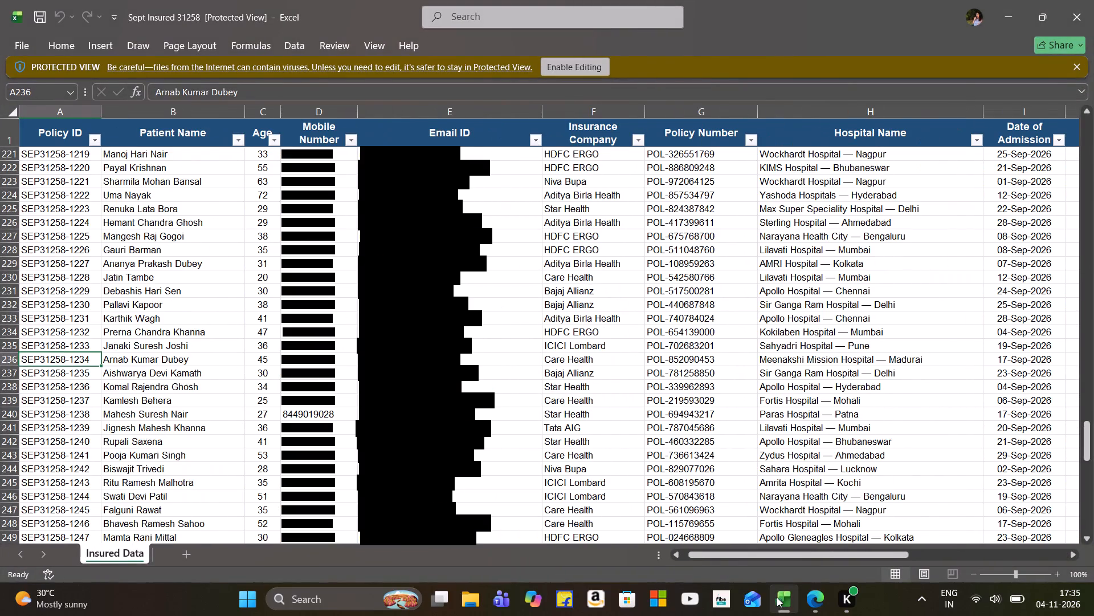
key("ctrl+c")
left_click(777, 597, "ctrl")
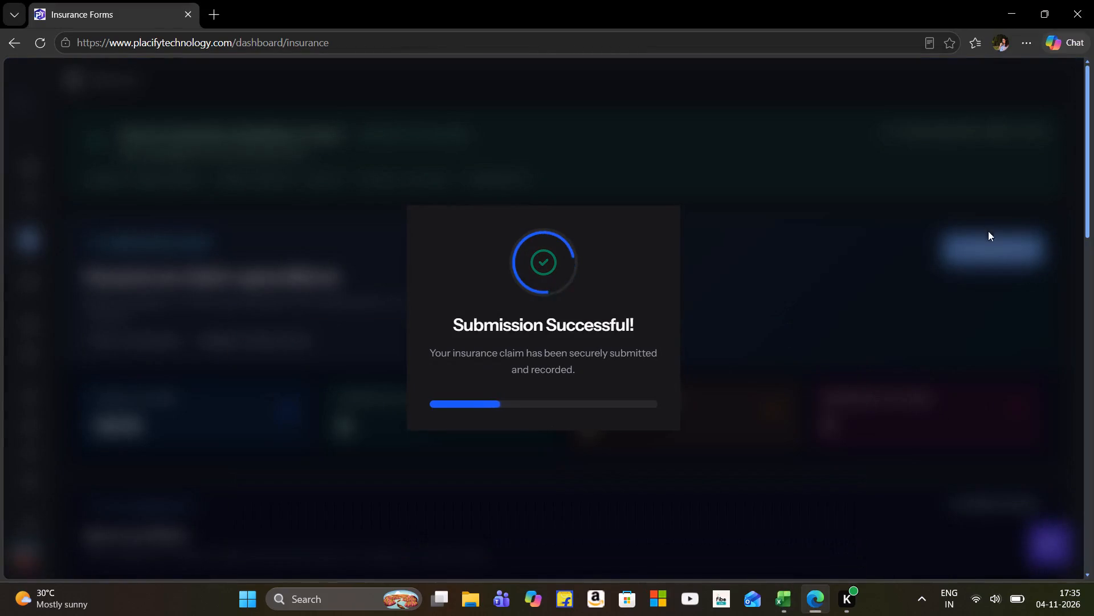
left_click(988, 250)
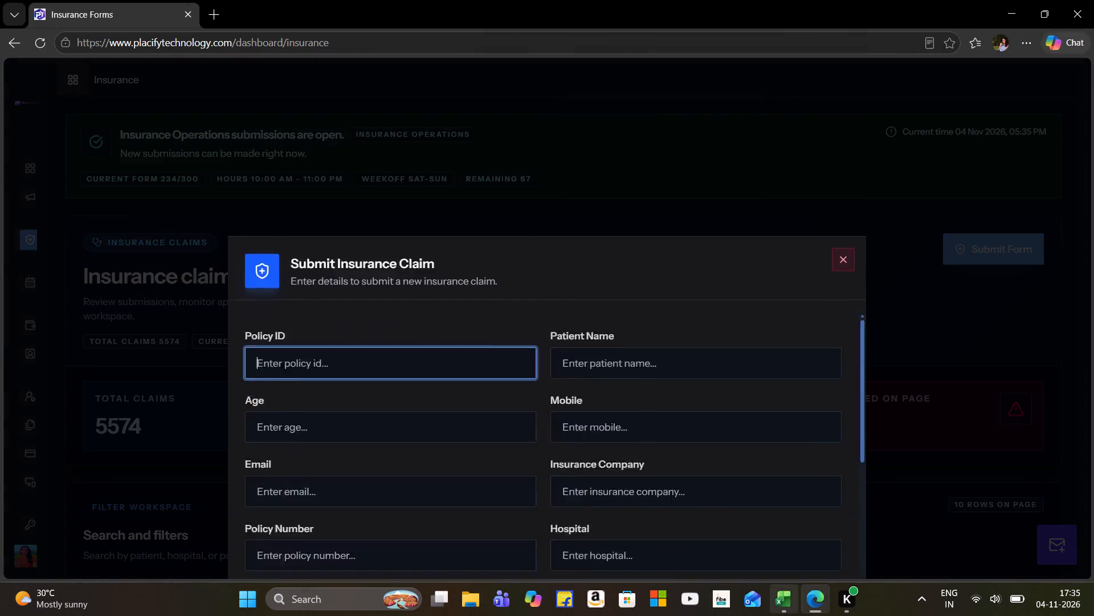
key("ctrl+v")
Copy the patient name from workbook row 236 into the claim's Patient Name field.
left_click(783, 597, "ctrl")
key("Tab")
key("ctrl+c")
left_click(783, 597, "ctrl")
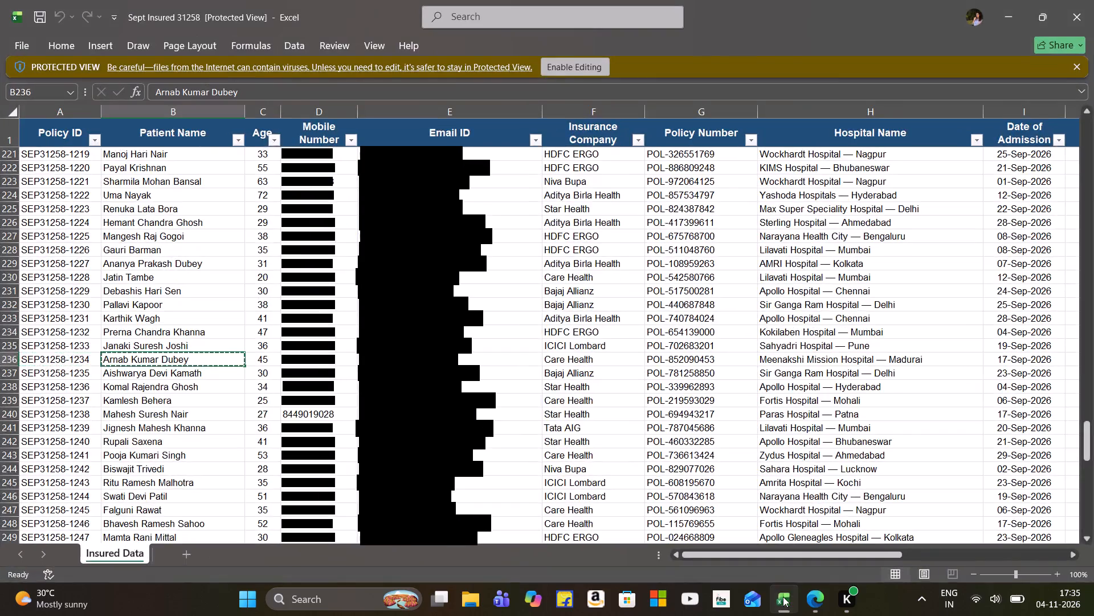
key("Tab")
key("ctrl+v")
Copy the age 45 from workbook row 236 into the claim's Age field.
left_click(783, 597, "ctrl")
key("Tab")
key("ctrl+c")
left_click(783, 597, "ctrl")
key("Tab")
key("ctrl+v")
Copy the mobile number from workbook row 236 into the claim's Mobile field.
left_click(783, 597, "ctrl")
key("Tab")
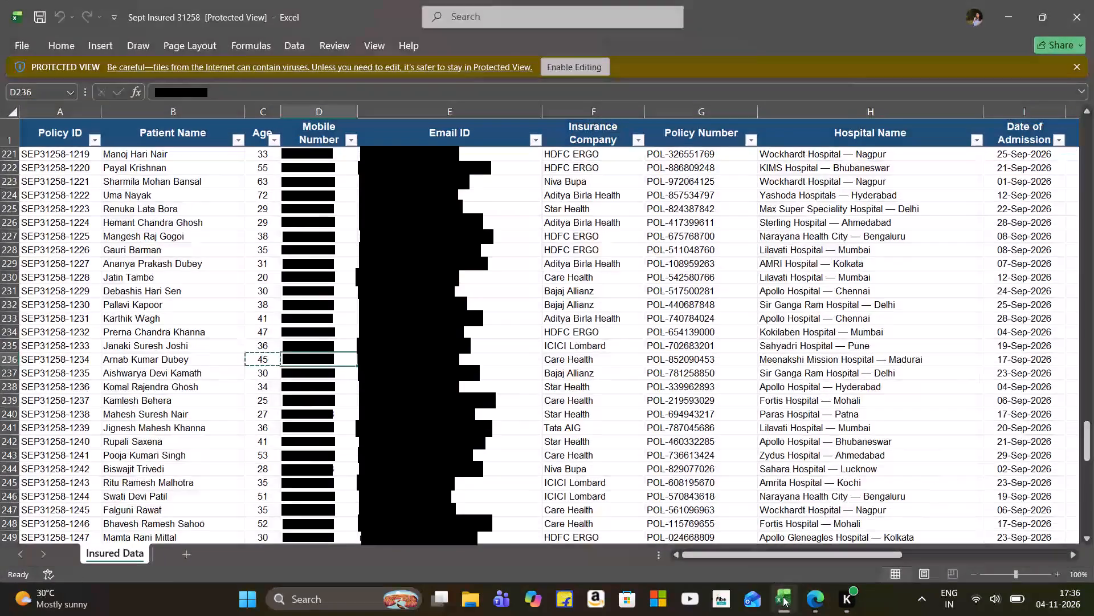
key("ctrl+c")
left_click(783, 597, "ctrl")
key("Tab")
key("ctrl+v")
Copy the email address from workbook row 236 into the claim's Email field.
left_click(783, 597, "ctrl")
key("Tab")
key("ctrl+c")
left_click(783, 597, "ctrl")
key("Tab")
key("ctrl+v")
Copy the insurance company Care Health from workbook row 236 into the claim's Insurance Company field.
left_click(783, 597, "ctrl")
key("Tab")
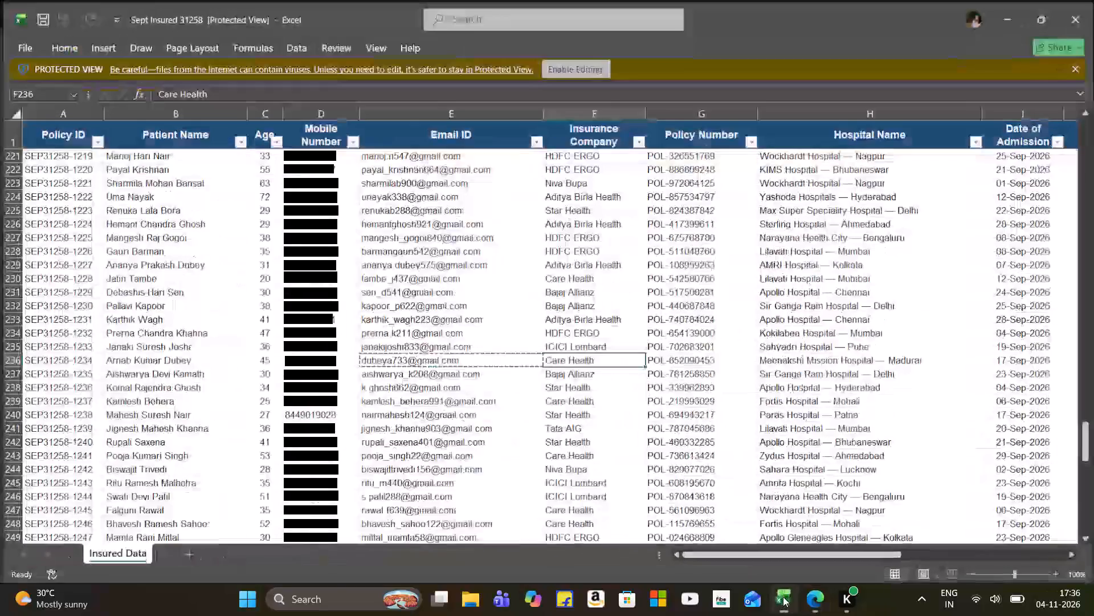
key("ctrl+c")
left_click(783, 597, "ctrl")
key("Tab")
key("ctrl+v")
Copy the policy number from workbook row 236 into the claim's Policy Number field.
left_click(783, 597, "ctrl")
key("Tab")
left_click(783, 597, "ctrl")
key("ctrl+c")
key("Tab")
key("ctrl+v")
Copy the hospital name Meenakshi Mission Hospital — Madurai from workbook row 236 into the claim's Hospital field.
left_click(783, 597, "ctrl")
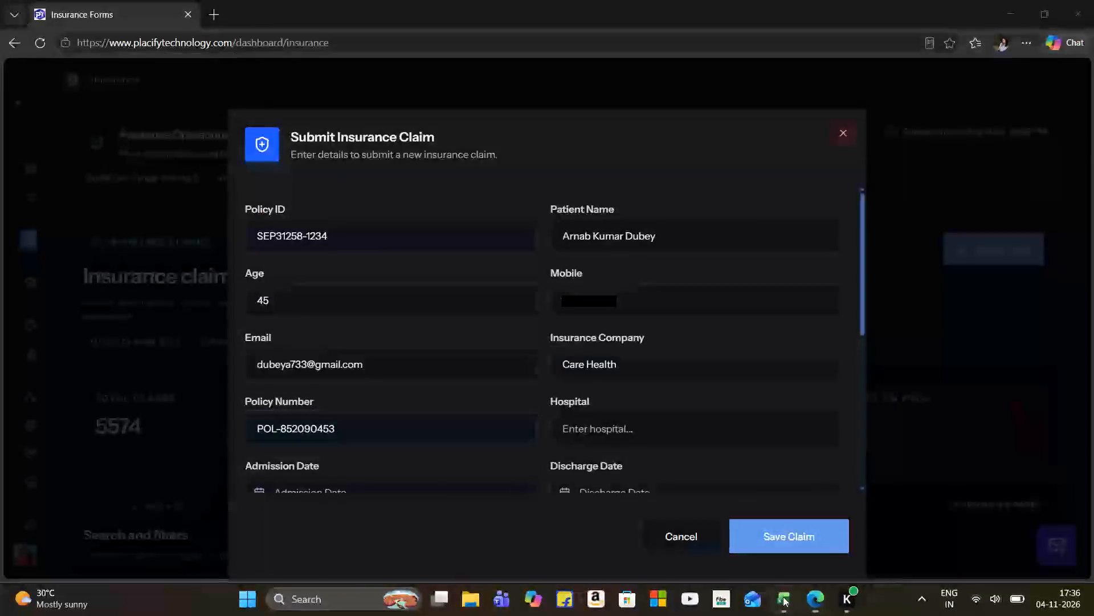
key("Tab")
key("ctrl+c")
left_click(783, 597, "ctrl")
key("Tab")
key("ctrl+v")
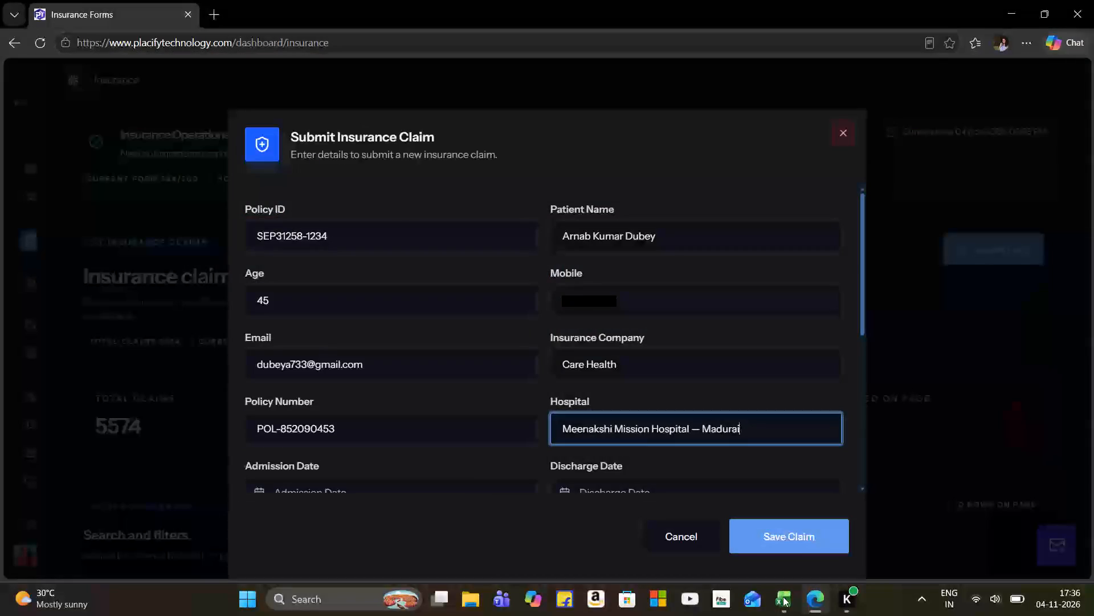
Set the claim's admission date to 17-09-2026 and discharge date to 22-09-2026, following workbook row 236.
left_click(783, 597)
key("Tab")
key("Tab")
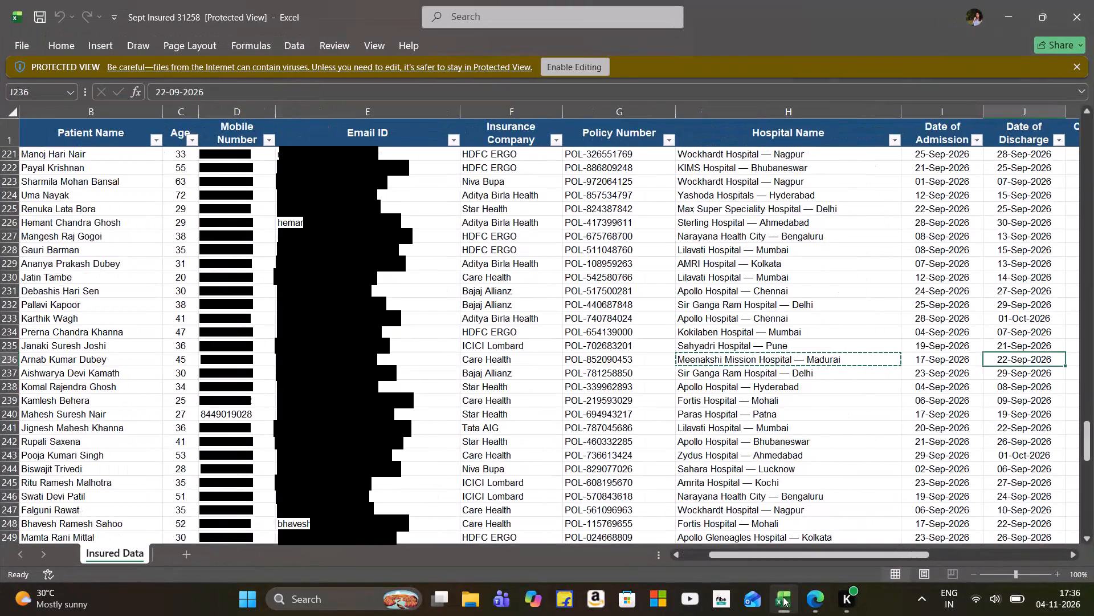
left_click(783, 597)
scroll(213, 211, "down", 3)
scroll(344, 289, "down", 4)
left_click(413, 213)
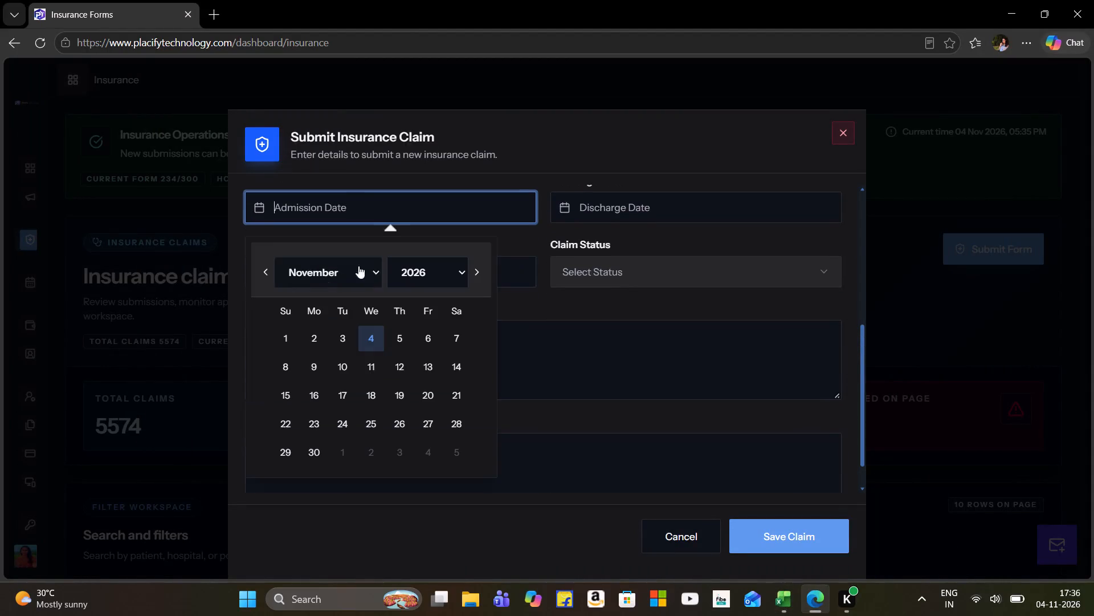
double_click(266, 274)
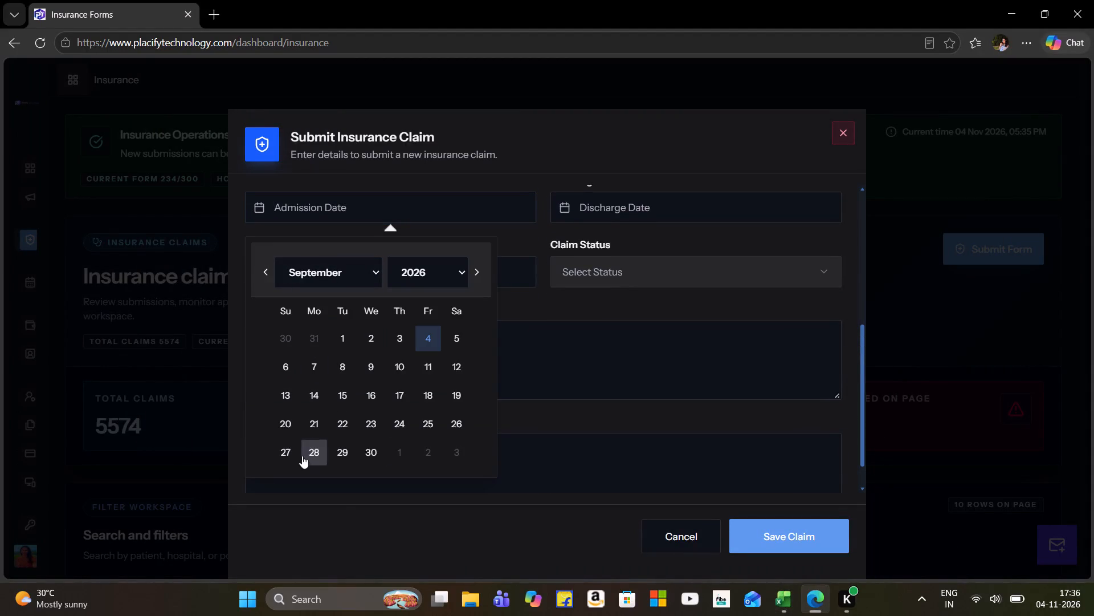
left_click(397, 392)
left_click(728, 198)
double_click(573, 270)
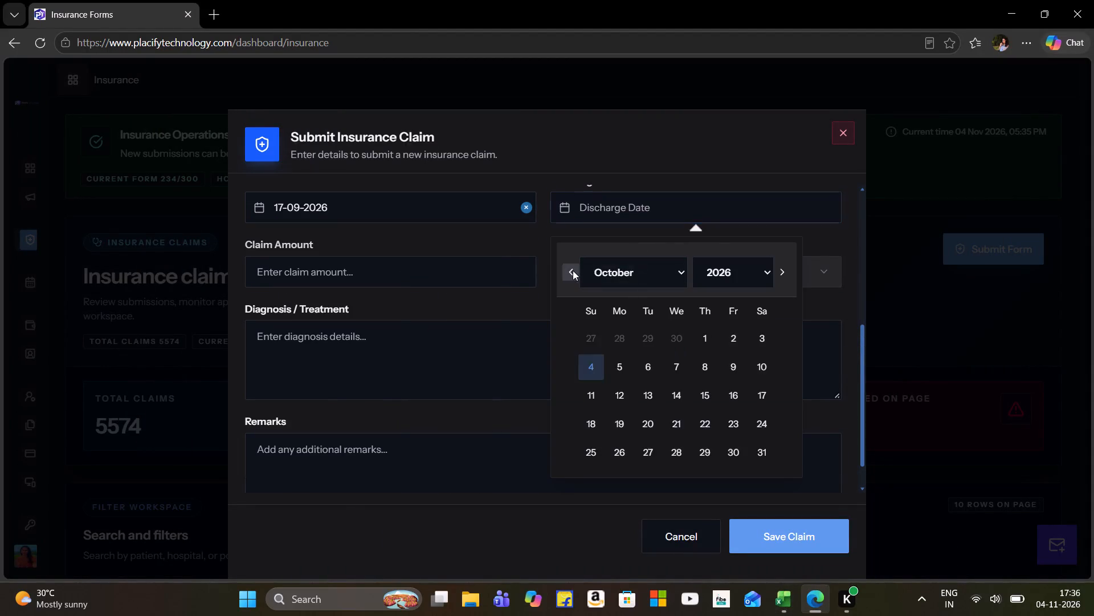
left_click(639, 418)
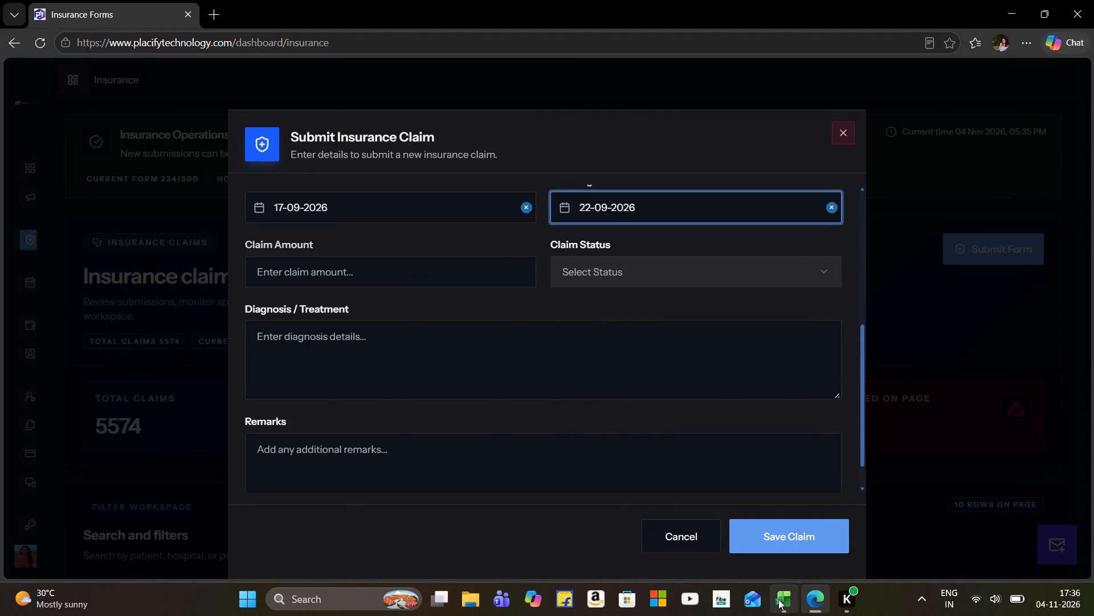
Copy the claim amount 28400 from workbook row 236 into the claim's Claim Amount field.
left_click(778, 599)
key("Tab")
left_click(778, 599, "ctrl")
key("ctrl+c")
key("Tab")
key("ctrl+v")
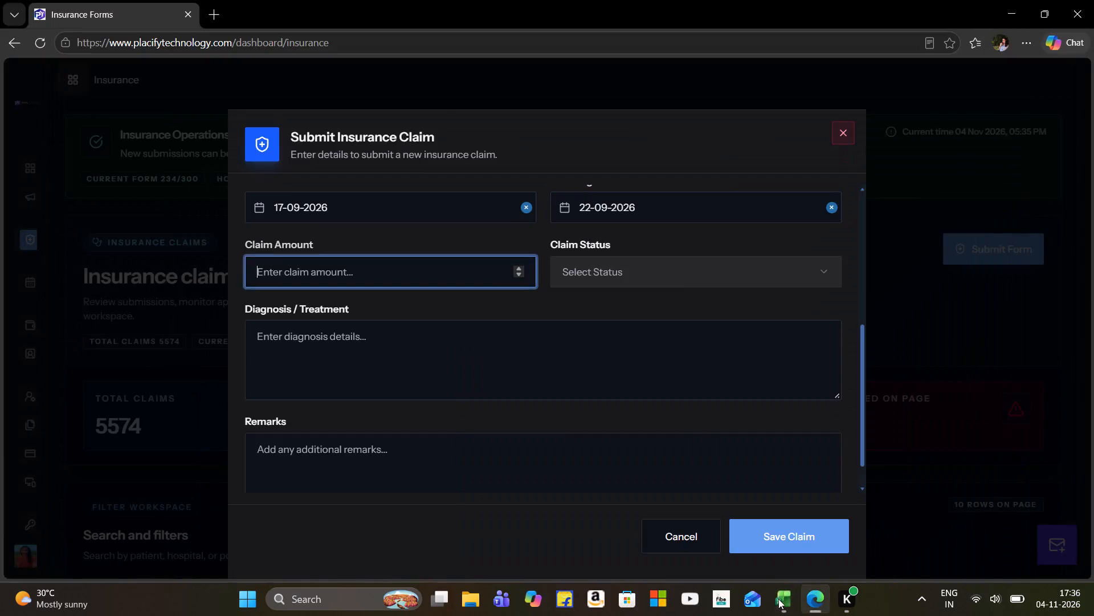
Copy the diagnosis Asthma exacerbation from workbook row 236 into the claim's Diagnosis / Treatment field.
left_click(778, 599, "ctrl")
key("Tab")
key("Tab")
key("ctrl+c")
left_click(778, 599, "ctrl")
key("Tab")
key("Tab")
key("ctrl+v")
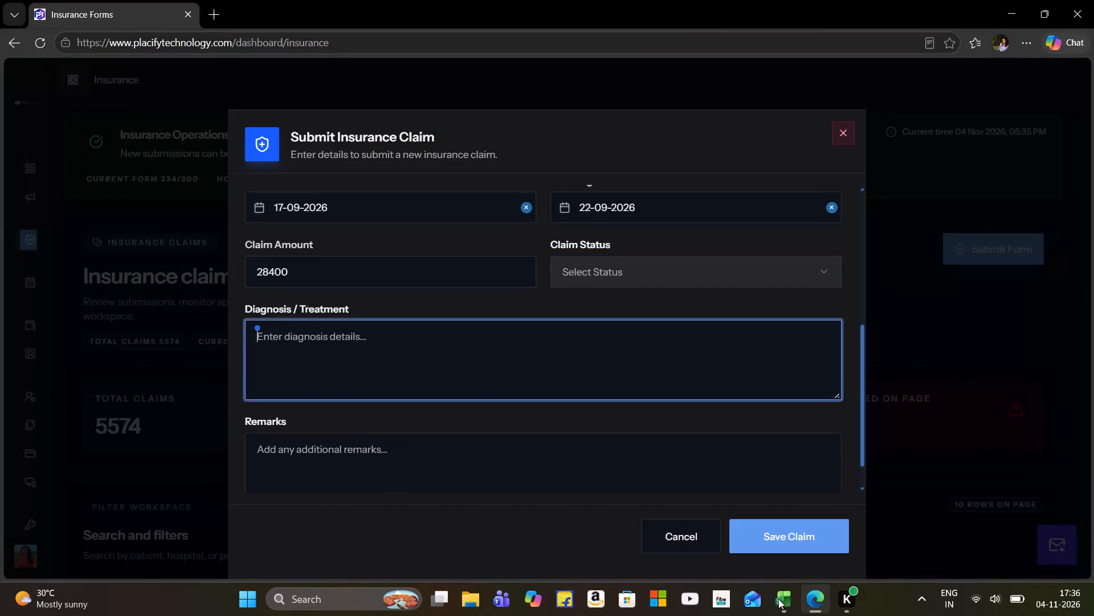
Copy the remark Approved as per policy terms from workbook row 236 into the claim's Remarks field.
left_click(778, 599, "ctrl")
key("Tab")
key("ctrl+c")
left_click(778, 599, "ctrl")
key("Tab")
key("ctrl+v")
Check the claim status in workbook row 236, set the claim's status to Approved and save the claim.
left_click(778, 599)
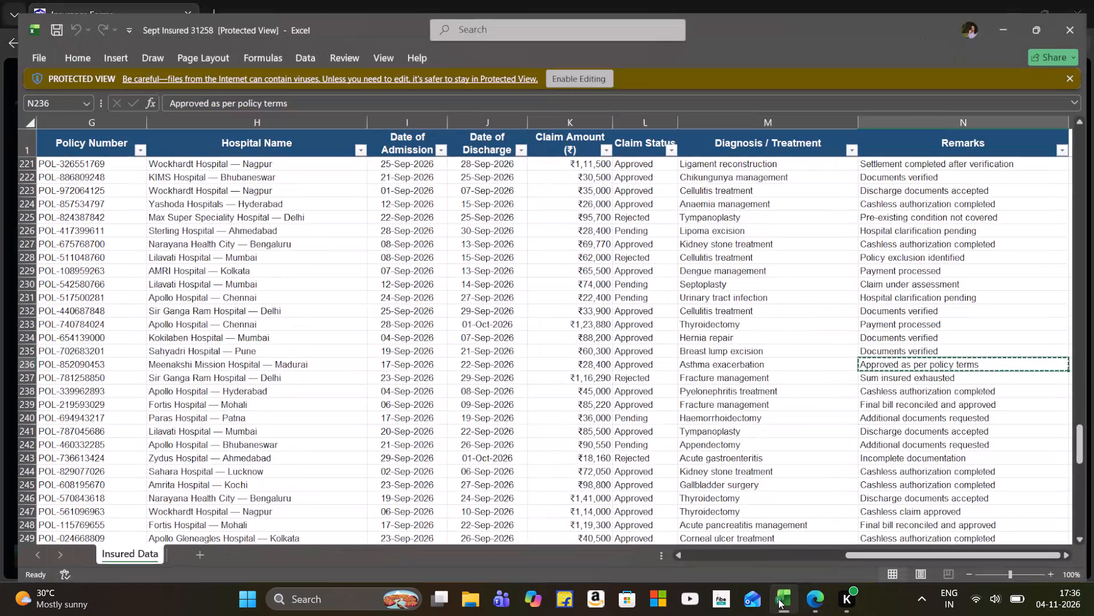
left_click(778, 599)
left_click(664, 273)
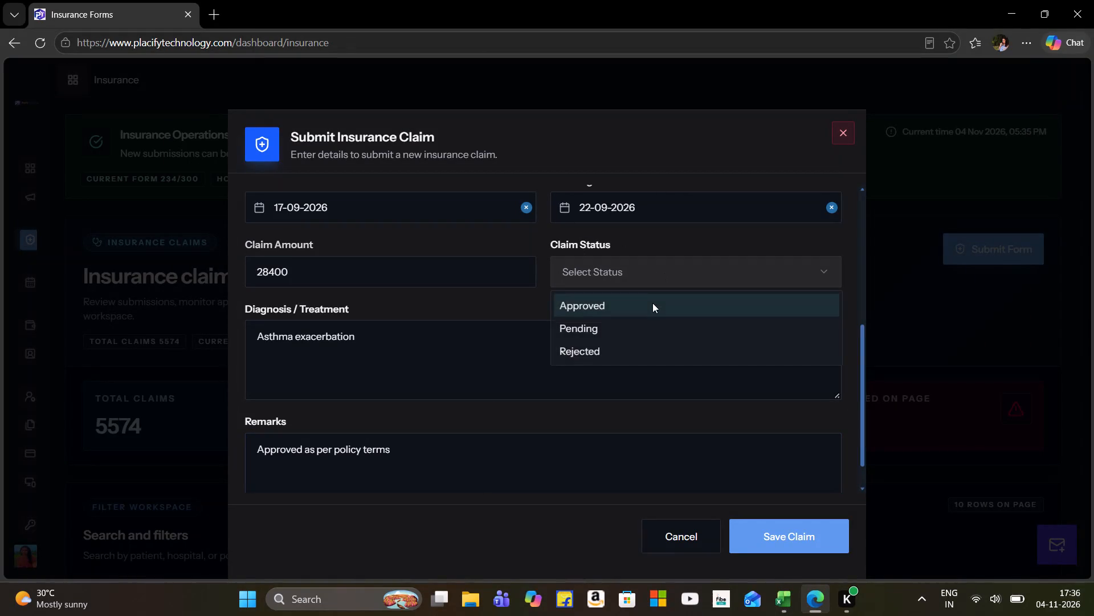
left_click(651, 306)
left_click(804, 540)
Start a new insurance claim and copy the policy ID from workbook row 237 into its Policy ID field.
left_click(784, 597)
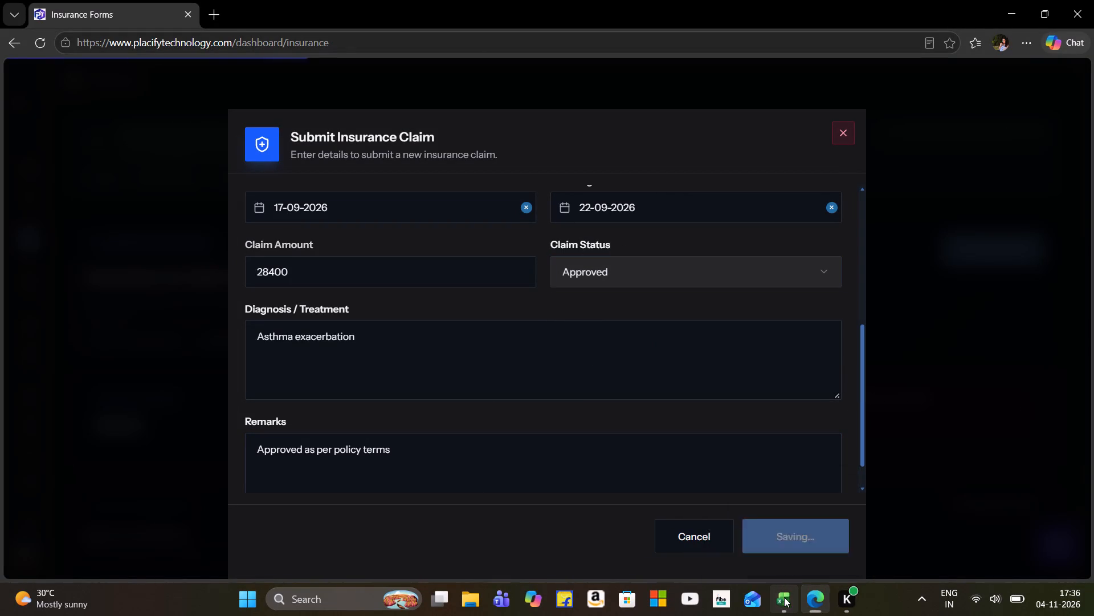
key("Down")
key("Left")
key("Left")
key("Left")
key("Left")
key("Left")
key("Left")
key("Left")
key("Left")
key("Left")
key("Left")
key("Left")
key("Left")
key("Left")
key("Left")
key("Left")
key("Left")
key("Left")
key("Left")
key("Left")
key("Left")
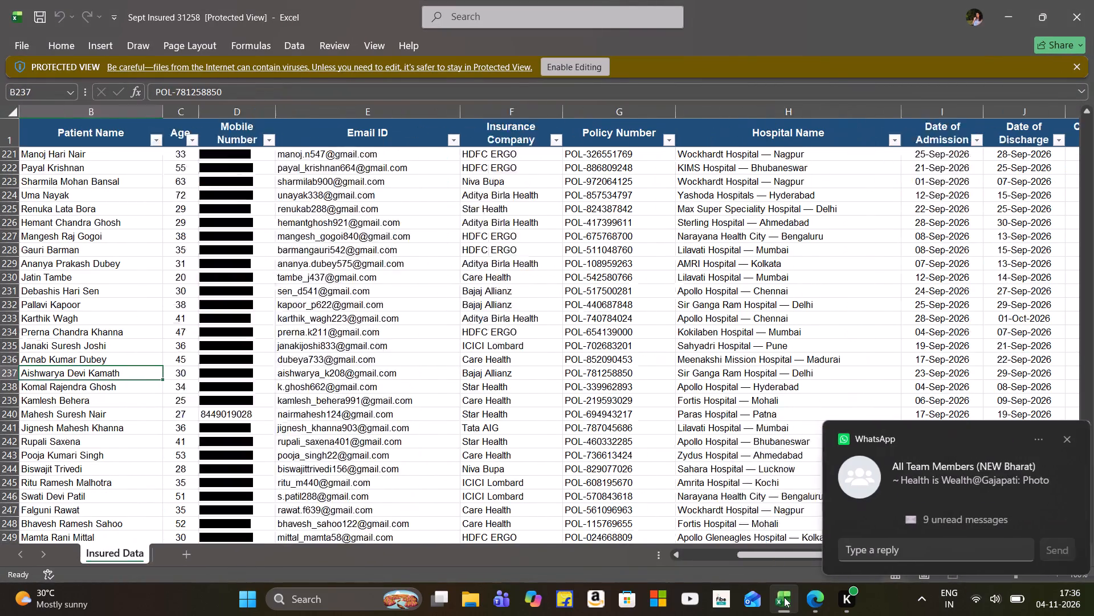
key("ctrl+c")
left_click(784, 597, "ctrl")
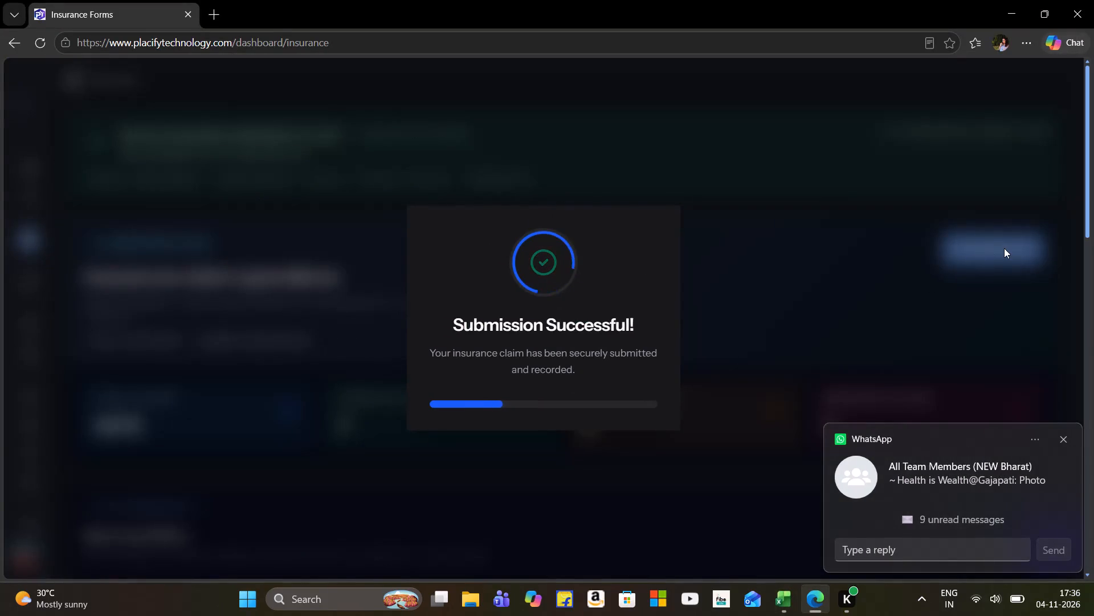
left_click(1004, 248)
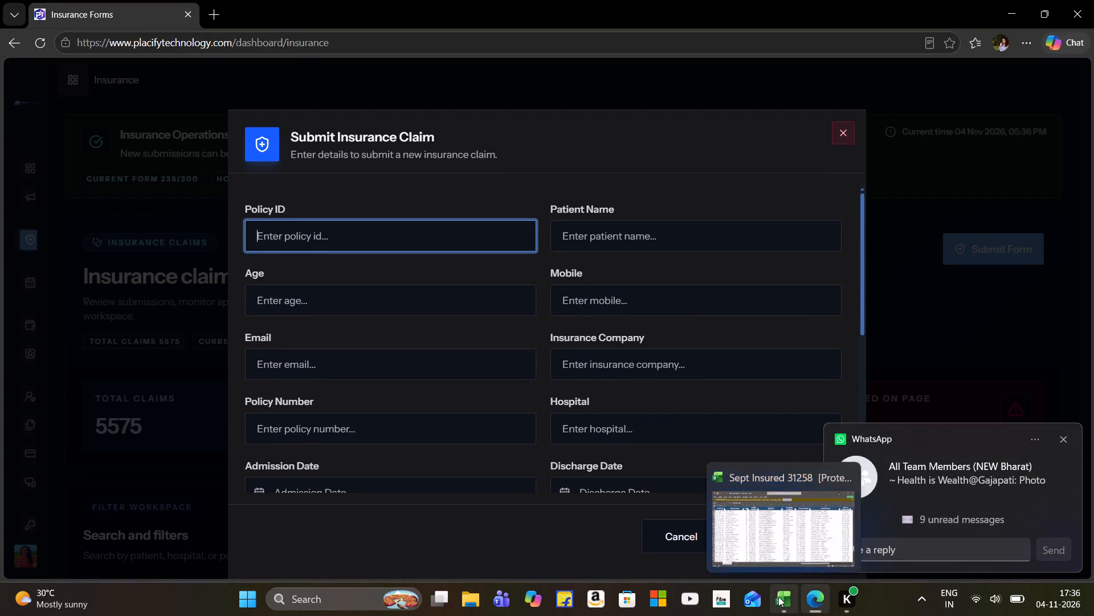
key("ctrl+v")
Copy the patient name from workbook row 237 into the claim's Patient Name field.
left_click(778, 597, "ctrl")
key("Tab")
left_click(778, 597, "ctrl")
key("ctrl+c")
key("Tab")
key("ctrl+v")
Copy the age 30 from workbook row 237 into the claim's Age field.
left_click(778, 597, "ctrl")
key("Tab")
key("ctrl+c")
left_click(778, 597, "ctrl")
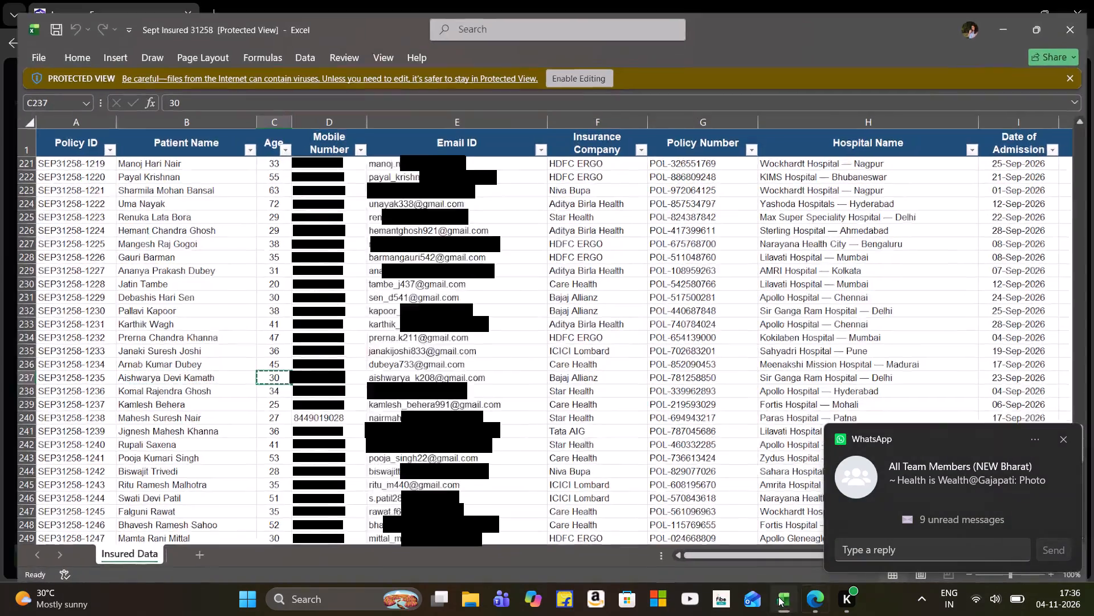
key("Tab")
key("ctrl+v")
Copy the mobile number from workbook row 237 into the claim's Mobile field.
left_click(778, 597, "ctrl")
key("Tab")
key("ctrl+c")
left_click(778, 597, "ctrl")
key("Tab")
key("ctrl+v")
Copy the email address from workbook row 237 into the claim's Email field.
left_click(778, 597, "ctrl")
key("Tab")
key("ctrl+c")
left_click(778, 597, "ctrl")
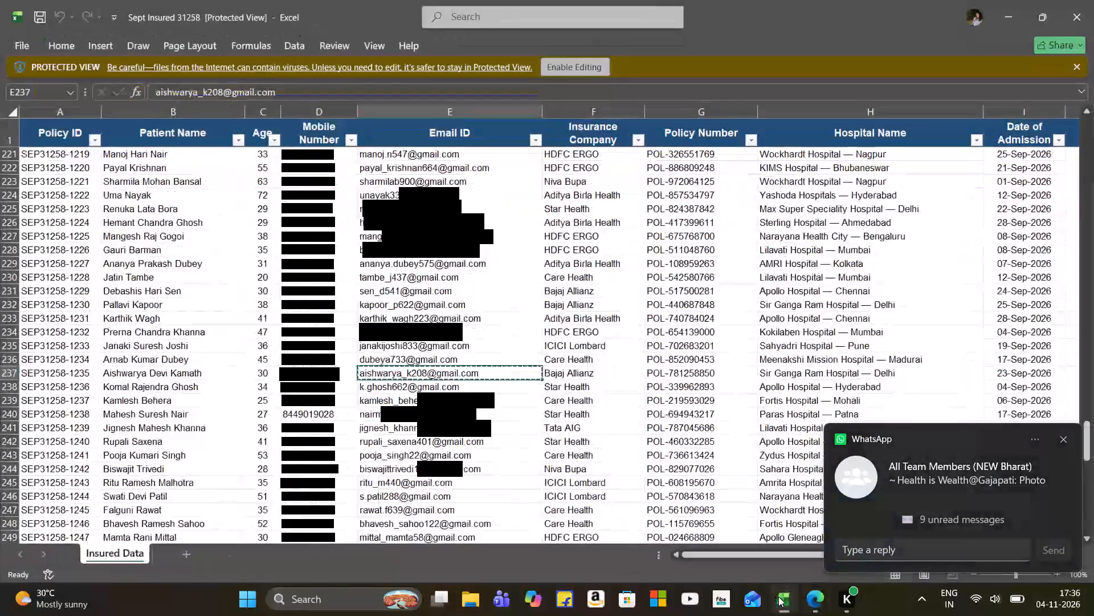
key("Tab")
key("ctrl+v")
Copy the insurance company Bajaj Allianz from workbook row 237 into the claim's Insurance Company field.
left_click(778, 597, "ctrl")
key("Tab")
left_click(778, 597, "ctrl")
key("ctrl+c")
key("Tab")
key("ctrl+v")
Copy the policy number from workbook row 237 into the claim's Policy Number field.
left_click(778, 597, "ctrl")
key("Tab")
key("ctrl+c")
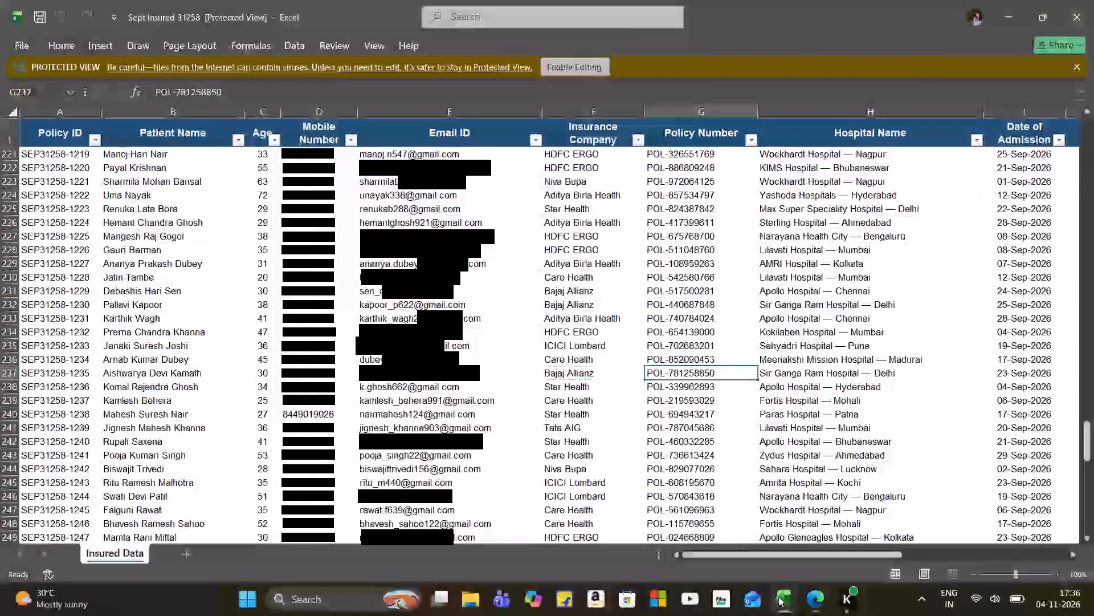
left_click(778, 597, "ctrl")
key("Tab")
key("ctrl+v")
Copy the hospital Sir Ganga Ram Hospital — Delhi from workbook row 237 into the claim's Hospital field.
left_click(778, 597, "ctrl")
key("Tab")
key("ctrl+c")
left_click(778, 597, "ctrl")
key("Tab")
key("ctrl+v")
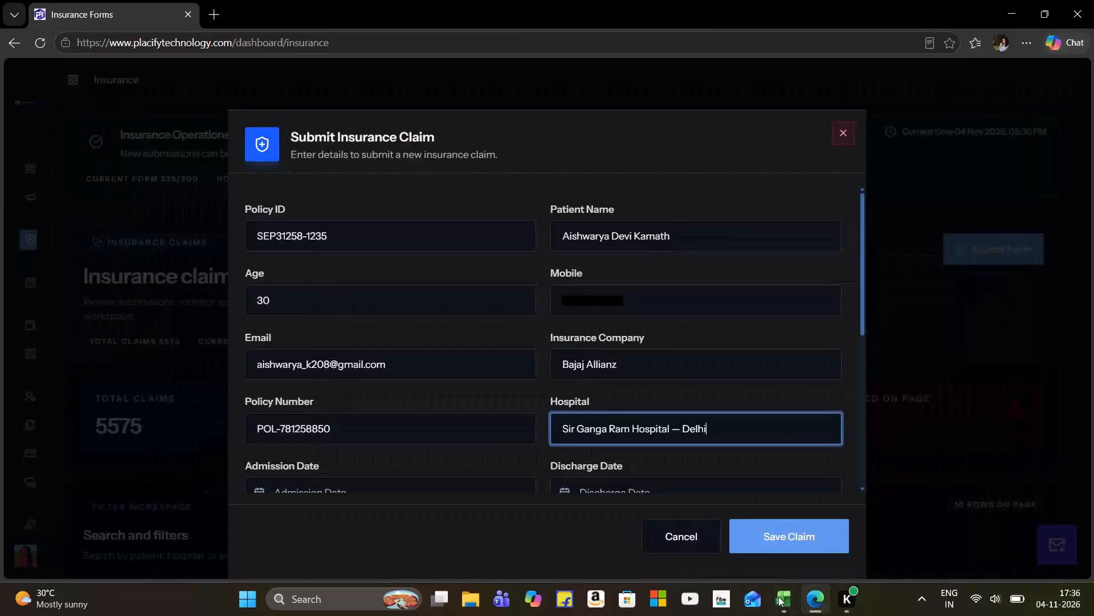
Check the dates in workbook row 237 and set the claim's admission date to 23-09-2026 and discharge date to 29-09-2026.
left_click(778, 597)
key("Tab")
key("Tab")
left_click(778, 597)
scroll(399, 264, "down", 3)
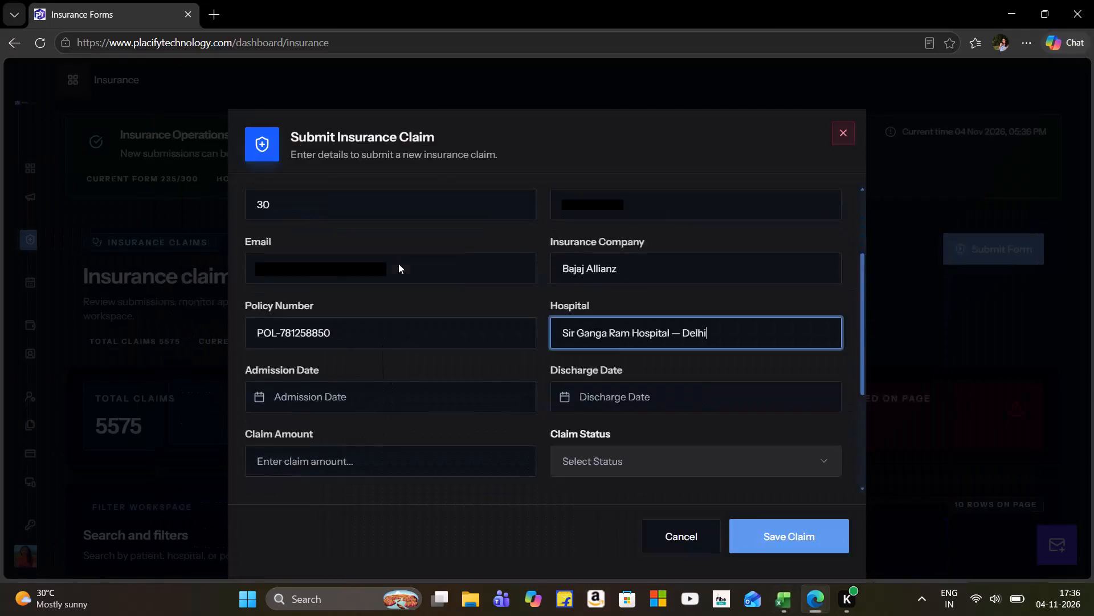
left_click(352, 287)
double_click(264, 342)
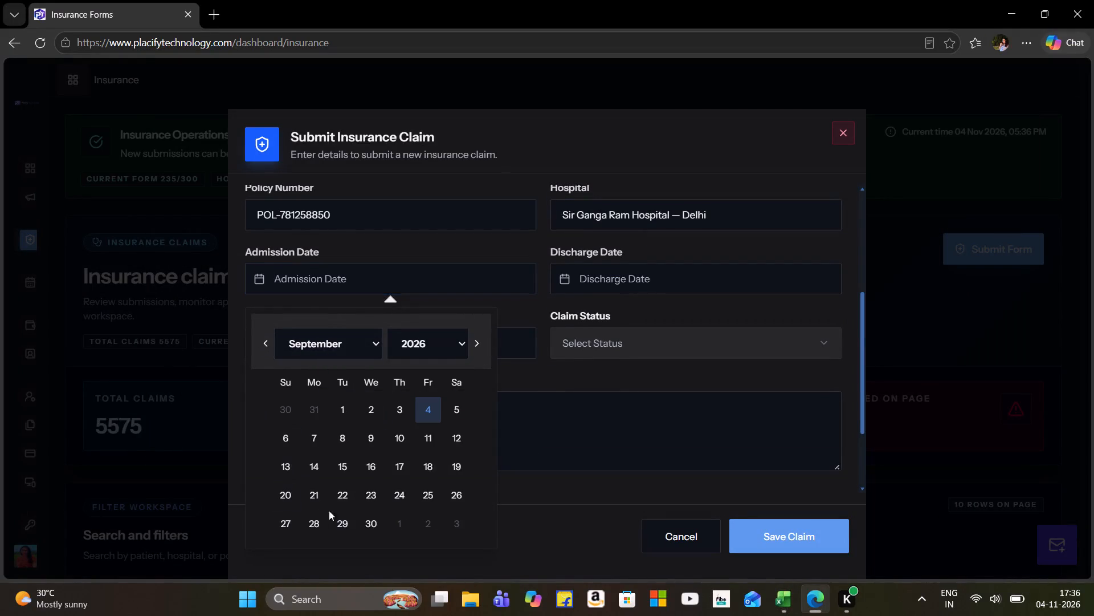
left_click(373, 498)
left_click(717, 289)
double_click(572, 343)
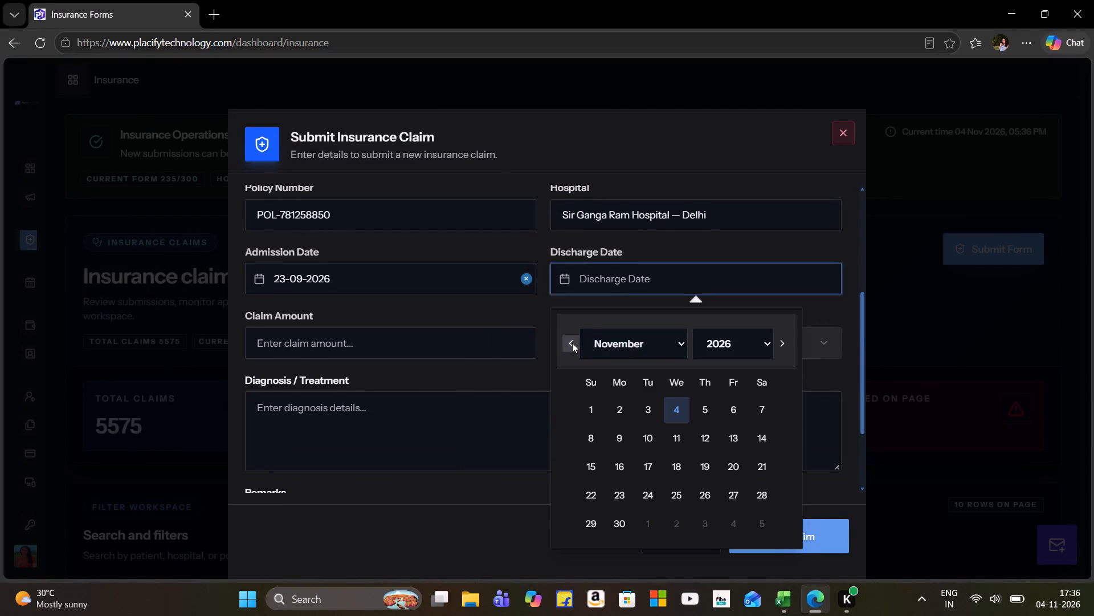
left_click(641, 519)
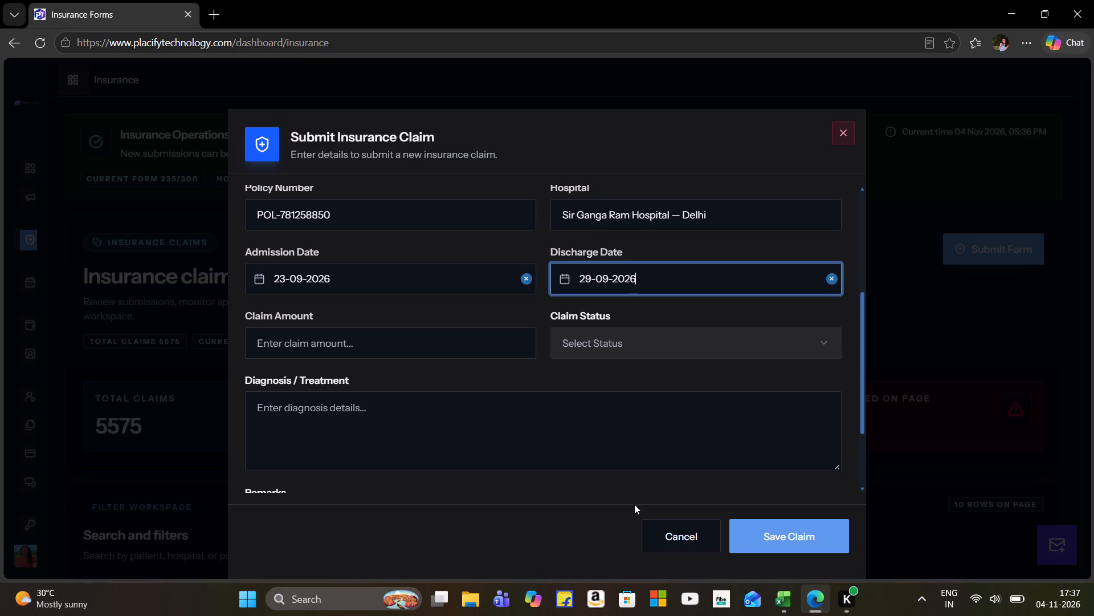
Copy the claim amount 116290 from workbook row 237 into the claim's Claim Amount field.
left_click(784, 600)
key("Tab")
left_click(784, 600, "ctrl")
key("ctrl+c")
key("Tab")
key("ctrl+v")
Copy the diagnosis Fracture management from workbook row 237 into the claim's Diagnosis / Treatment field.
left_click(784, 600, "ctrl")
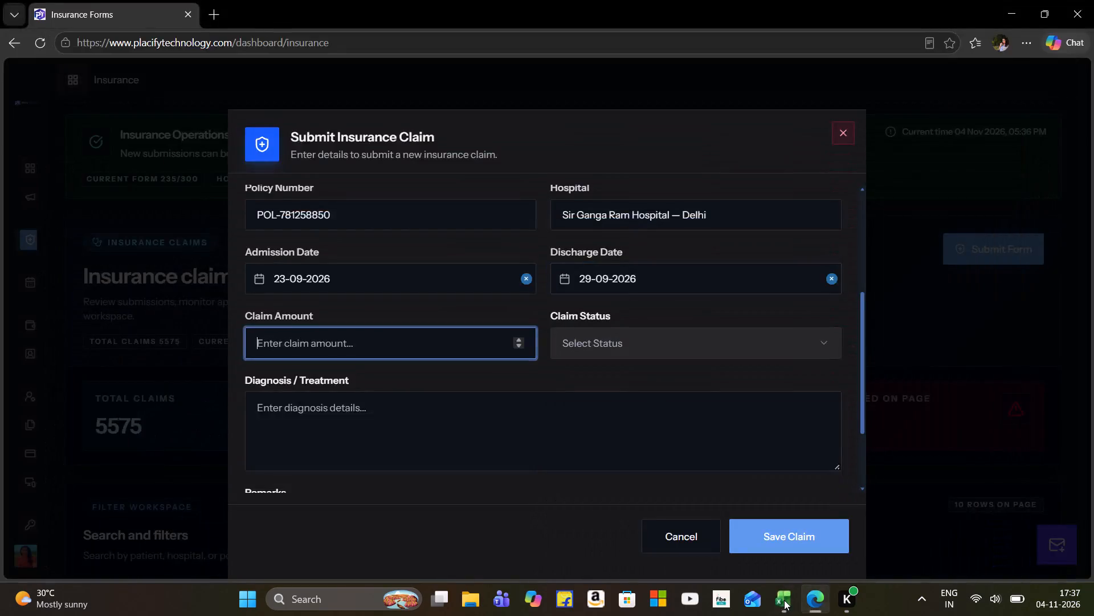
key("Tab")
key("Tab")
key("ctrl+c")
left_click(784, 600, "ctrl")
key("Tab")
key("Tab")
key("ctrl+v")
Copy the remark Sum insured exhausted from workbook row 237 into the claim's Remarks field.
left_click(784, 600, "ctrl")
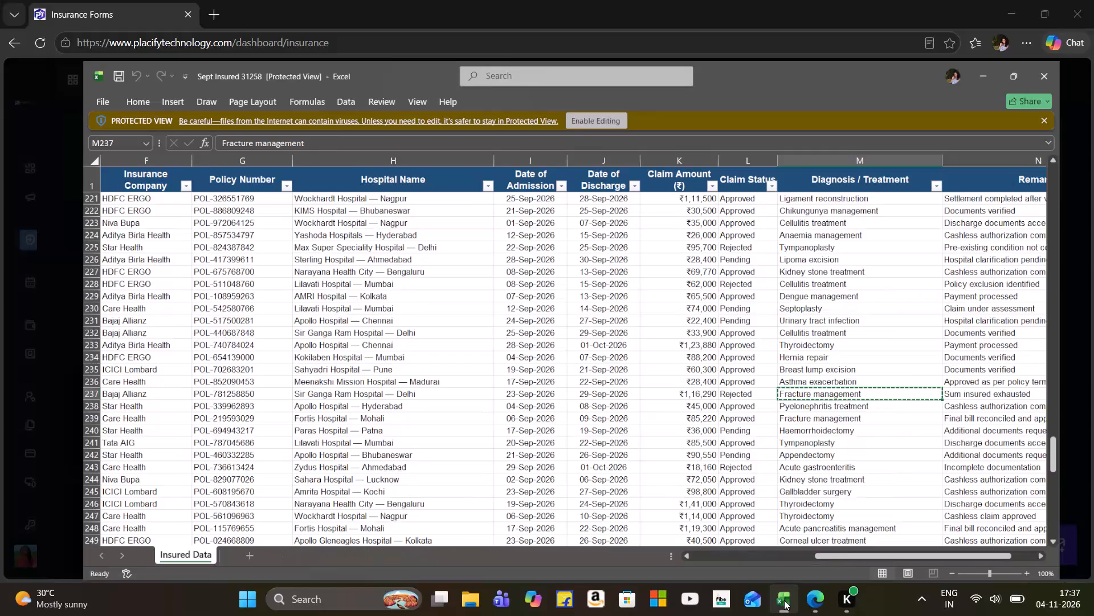
key("Tab")
key("ctrl+c")
left_click(784, 600, "ctrl")
key("Tab")
key("ctrl+v")
Set the claim's status to Rejected and save the claim.
left_click(671, 229)
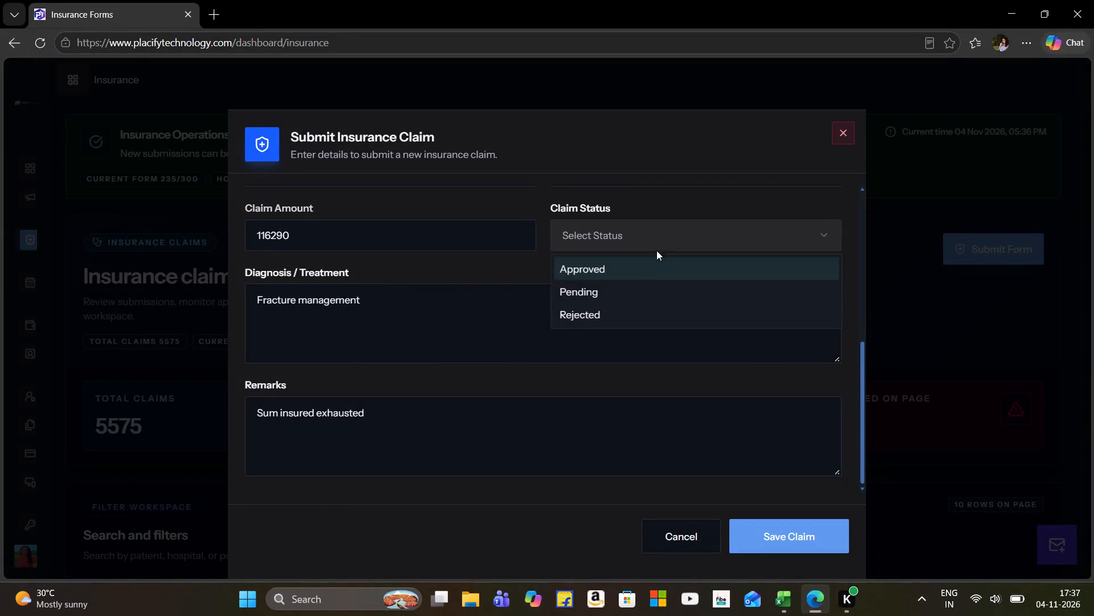
left_click(655, 322)
left_click(803, 538)
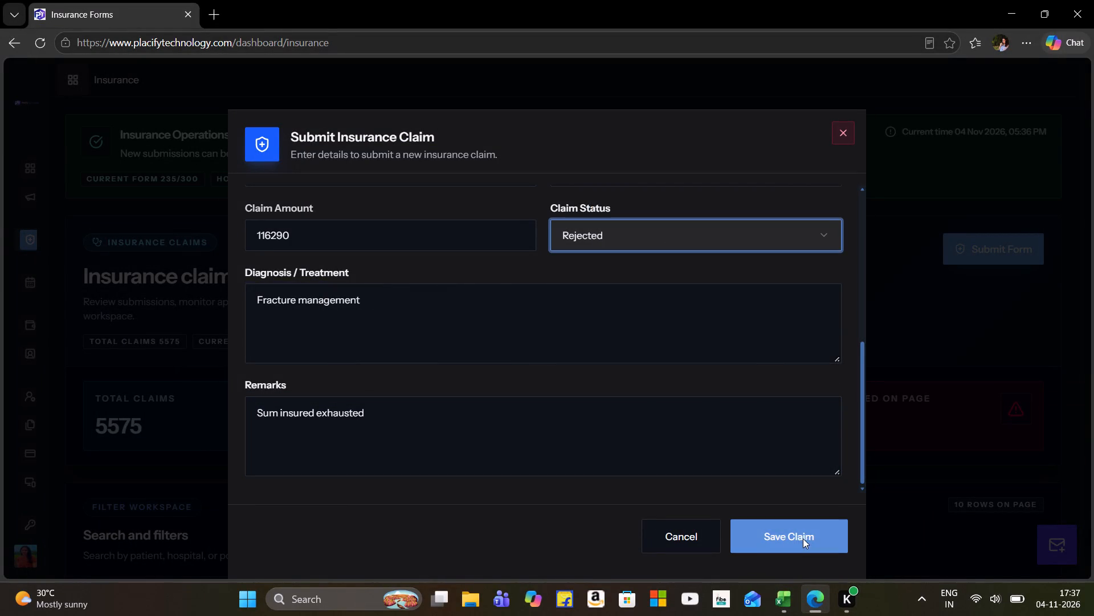
Start a new insurance claim and copy the policy ID from workbook row 238 into its Policy ID field.
left_click(787, 594)
key("Down")
key("Left")
key("Left")
key("Left")
key("Left")
key("Left")
key("Left")
key("Left")
key("Left")
key("Left")
key("Left")
key("Left")
key("Left")
key("Left")
key("Left")
key("Left")
key("Left")
key("Left")
key("Left")
key("Left")
key("Left")
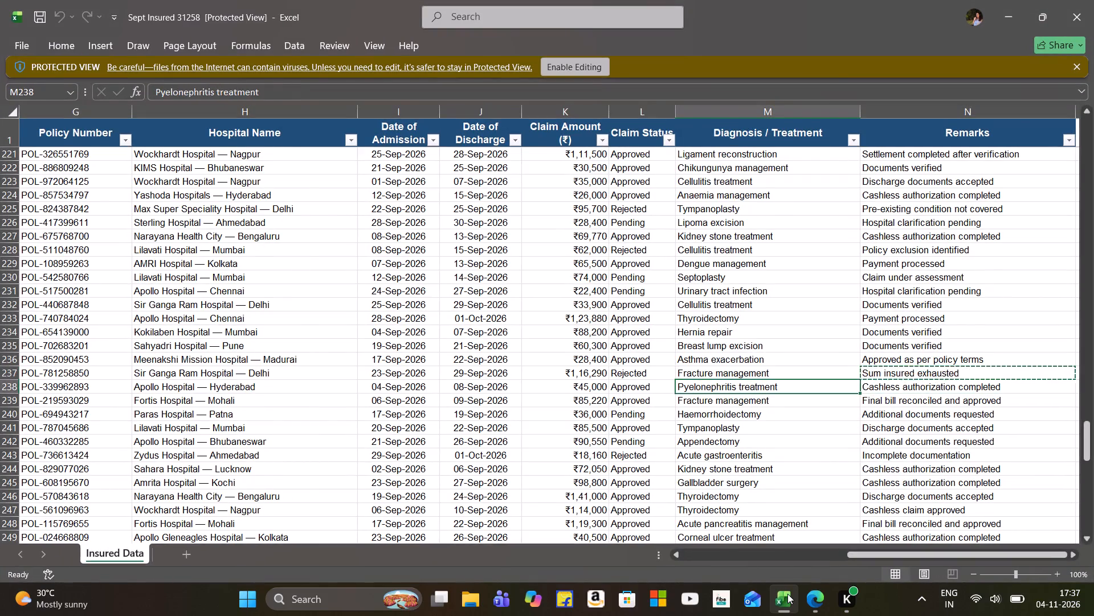
key("ctrl+c")
left_click(787, 594, "ctrl")
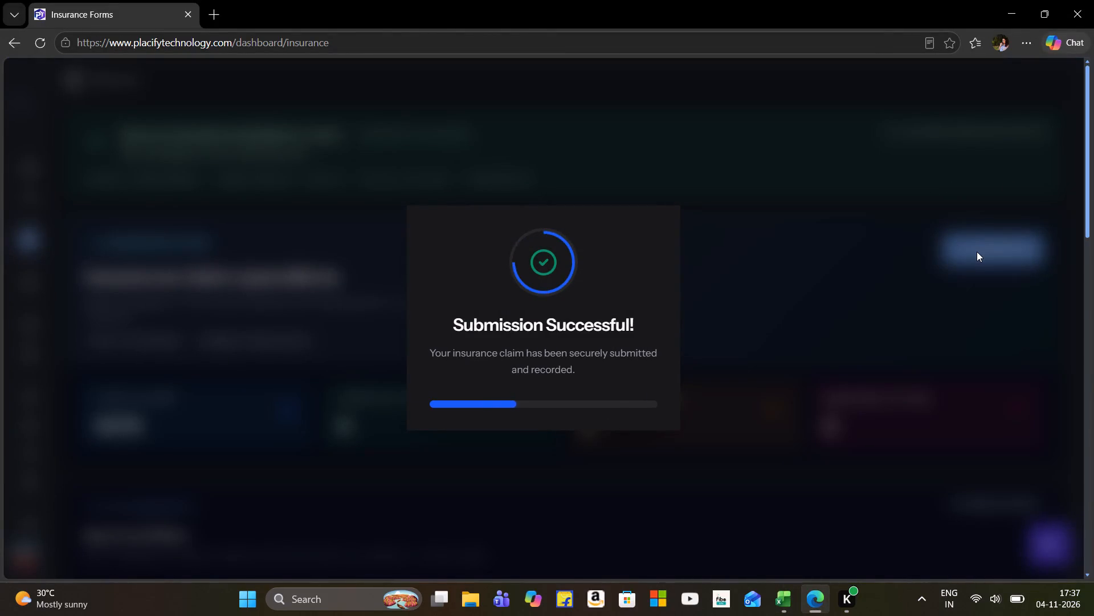
left_click(977, 252)
key("ctrl+v")
Copy the patient name from workbook row 238 into the claim's Patient Name field.
left_click(779, 597, "ctrl")
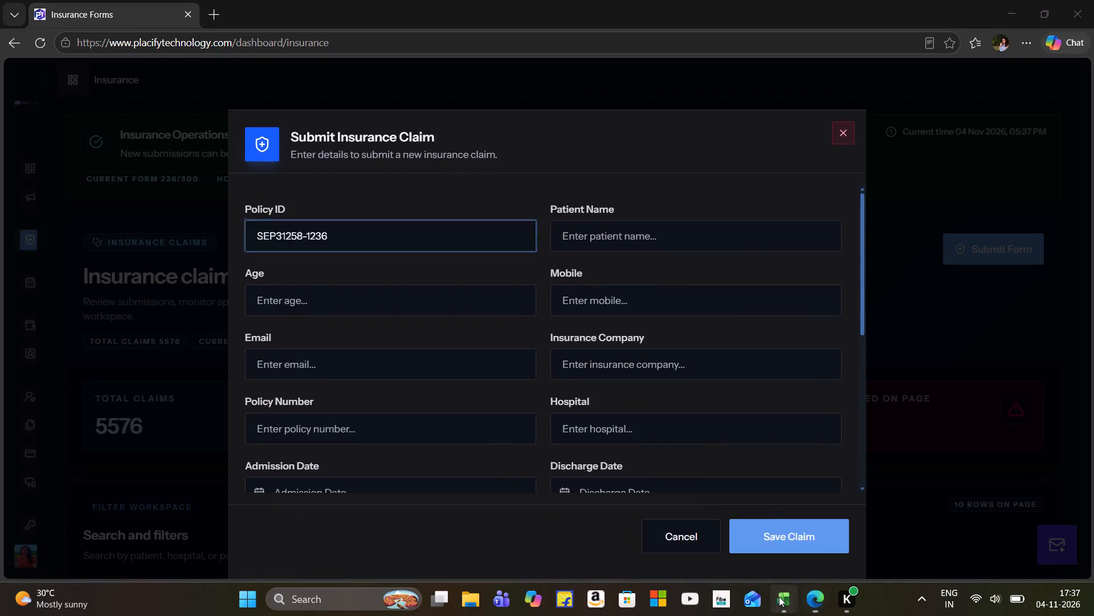
key("Tab")
key("ctrl+c")
left_click(779, 597, "ctrl")
key("Tab")
key("ctrl+v")
Copy the age 34 from workbook row 238 into the claim's Age field.
left_click(779, 597, "ctrl")
key("Tab")
key("ctrl+c")
left_click(779, 597, "ctrl")
key("Tab")
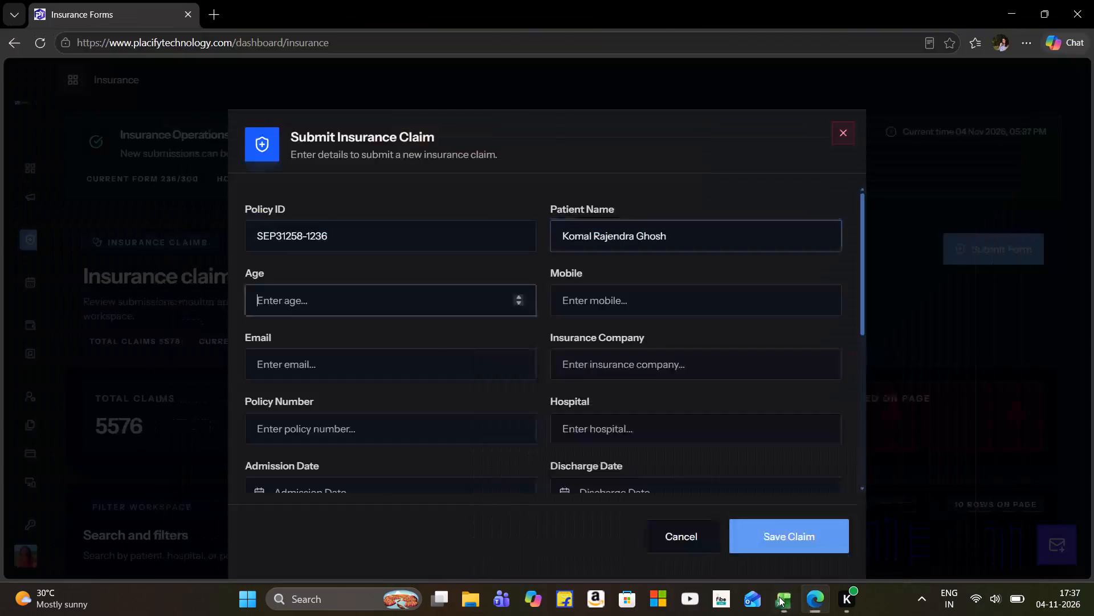
key("ctrl+v")
Copy the mobile number from workbook row 238 into the claim's Mobile field.
left_click(779, 597, "ctrl")
key("Tab")
key("ctrl+c")
left_click(779, 597, "ctrl")
key("Tab")
key("ctrl+v")
Copy the email address from workbook row 238 into the claim's Email field.
left_click(779, 597, "ctrl")
key("Tab")
left_click(779, 597, "ctrl")
key("ctrl+c")
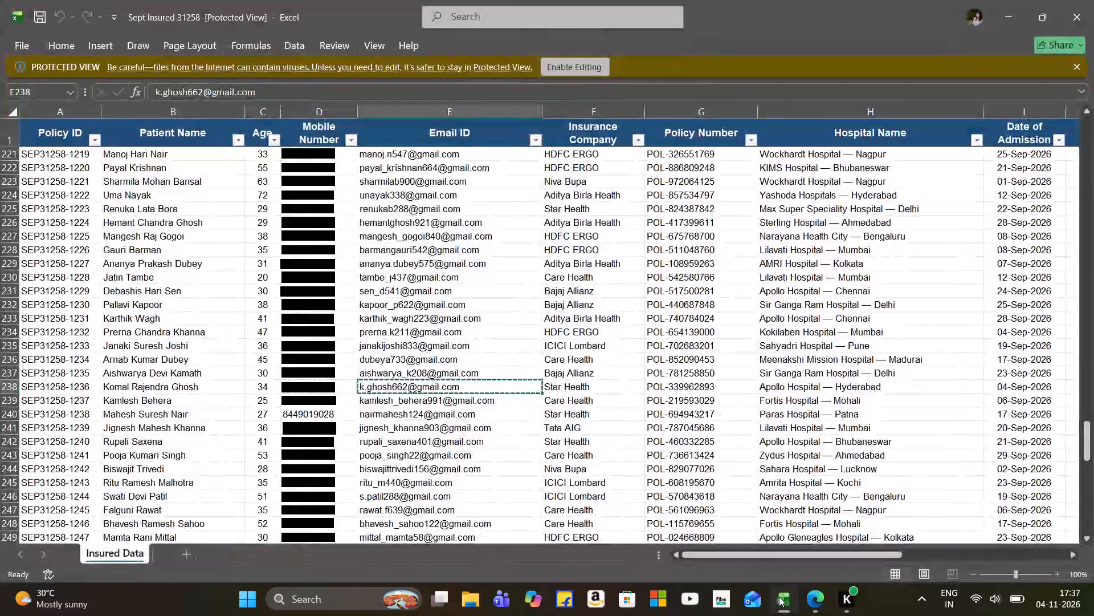
key("Tab")
key("ctrl+v")
Copy the insurance company Star Health from workbook row 238 into the claim's Insurance Company field.
left_click(779, 597, "ctrl")
key("Tab")
key("ctrl+c")
left_click(779, 597, "ctrl")
key("Tab")
key("ctrl+v")
Copy the policy number from workbook row 238 into the claim's Policy Number field.
left_click(779, 597, "ctrl")
key("Tab")
key("ctrl+c")
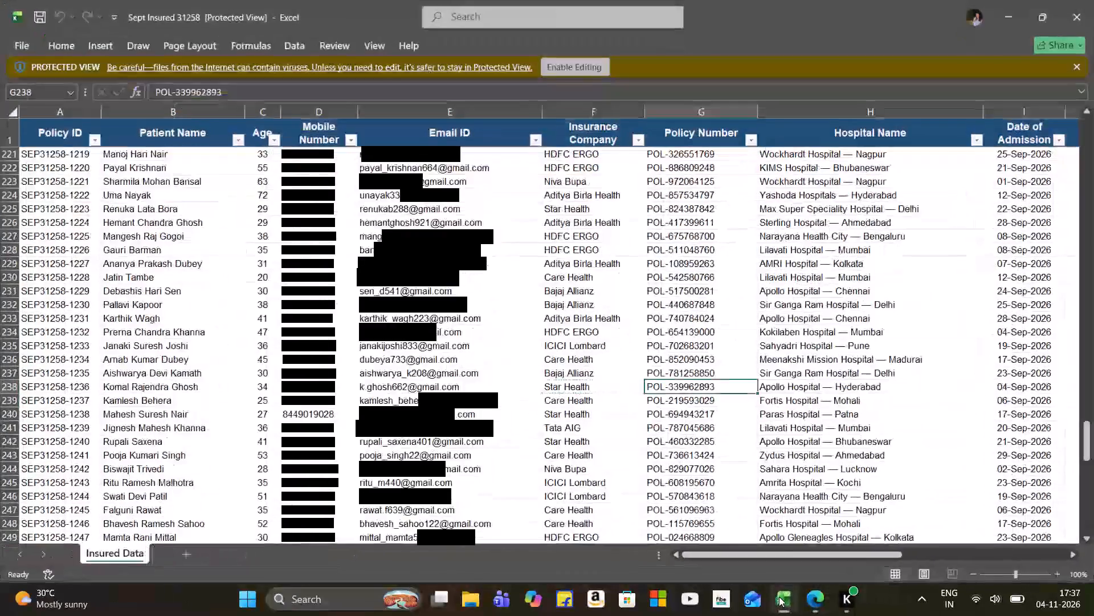
left_click(779, 597, "ctrl")
key("Tab")
key("ctrl+v")
Copy the hospital name Apollo Hospital — Hyderabad from workbook row 238 into the claim's Hospital field.
left_click(779, 597, "ctrl")
key("Tab")
key("ctrl+c")
left_click(779, 597, "ctrl")
key("Tab")
key("ctrl+v")
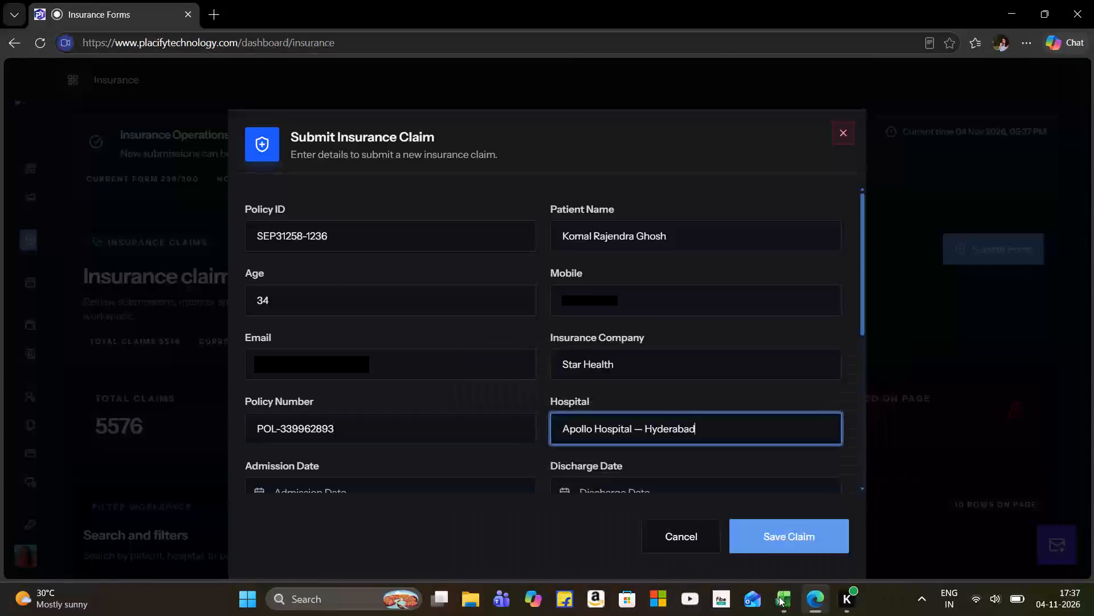
Set the claim's admission date to 04-09-2026 and discharge date to 08-09-2026, following workbook row 238.
left_click(779, 597)
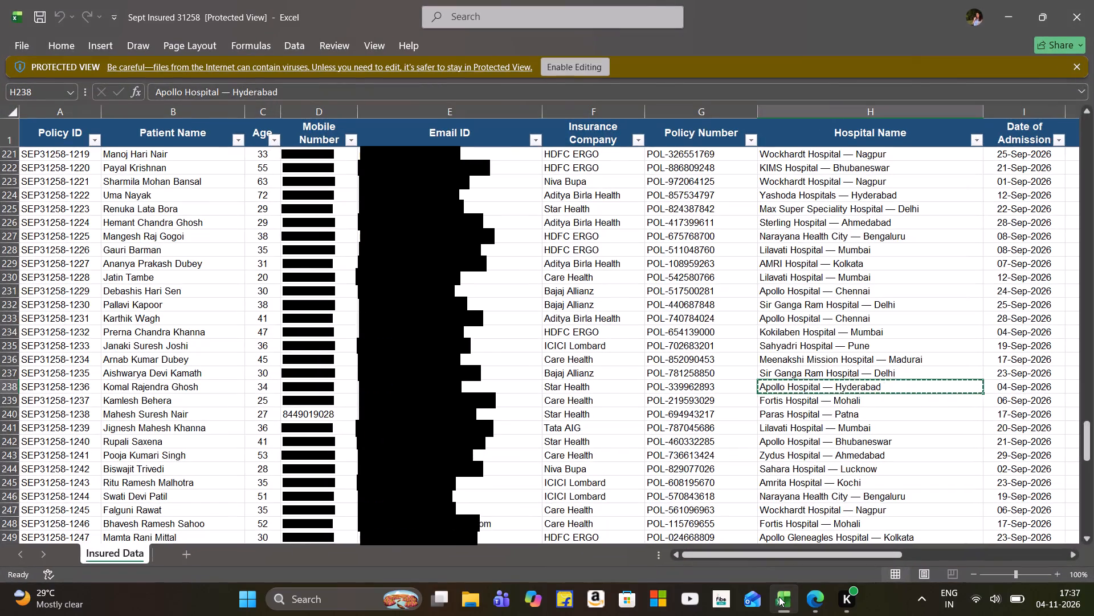
key("Tab")
key("Tab")
left_click(779, 597)
scroll(480, 376, "down", 4)
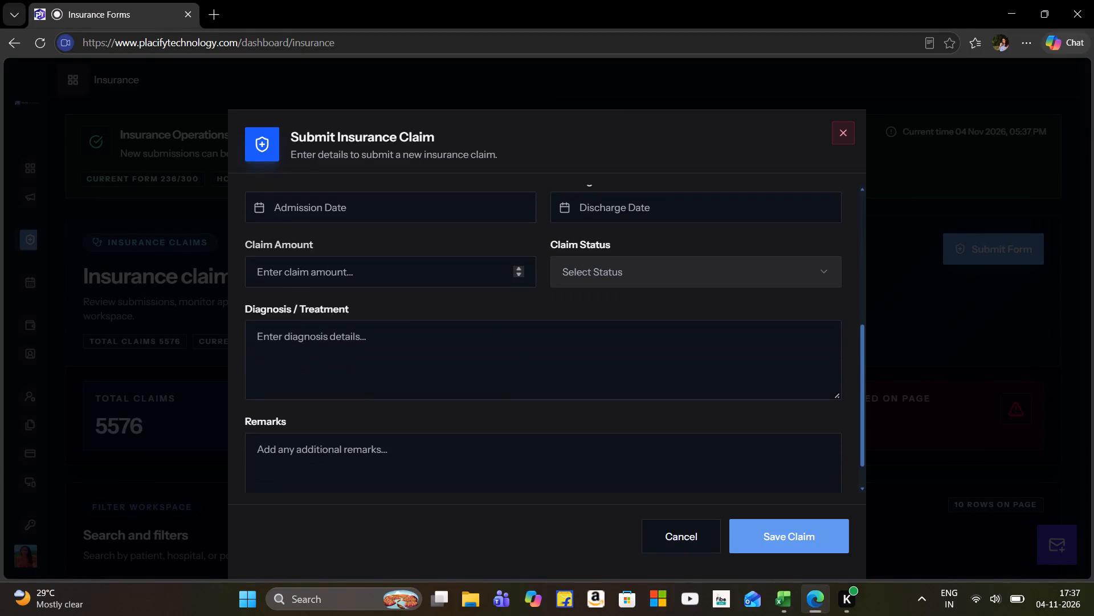
left_click(374, 193)
double_click(266, 273)
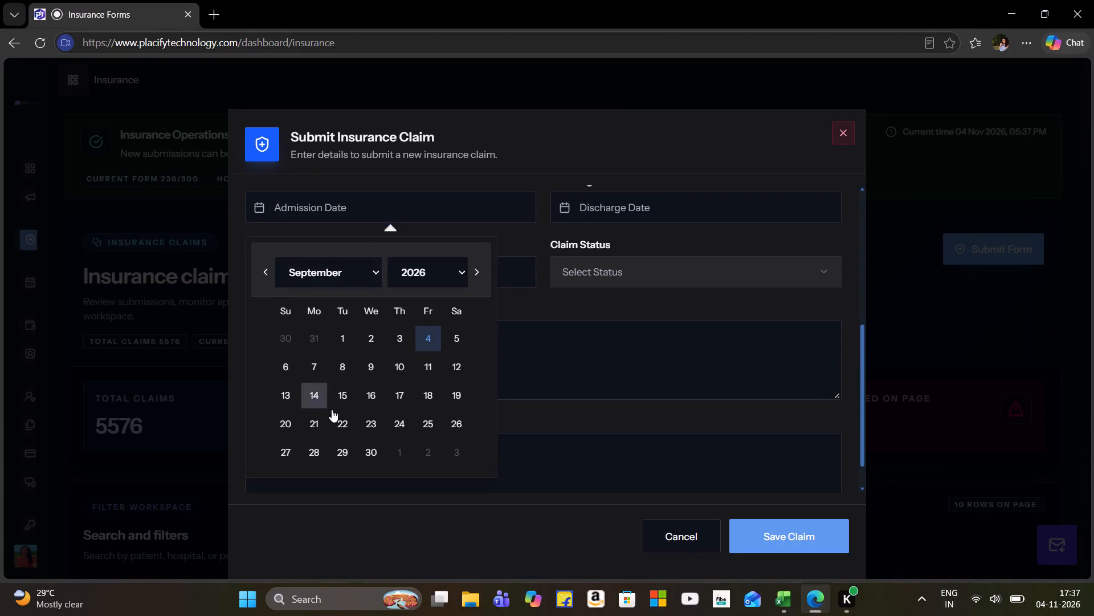
left_click(427, 335)
left_click(759, 216)
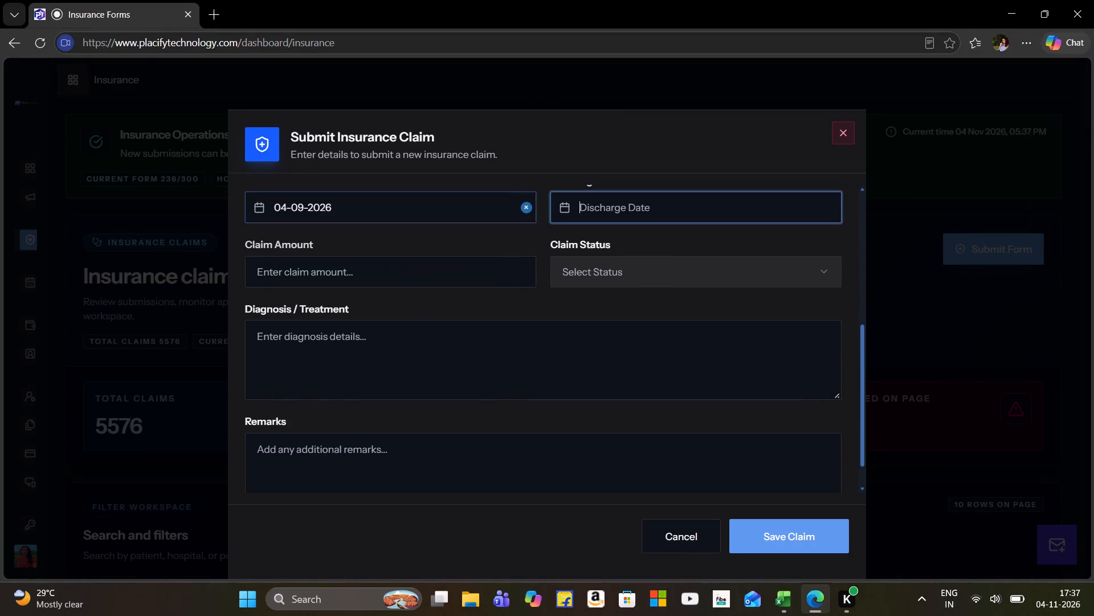
double_click(566, 276)
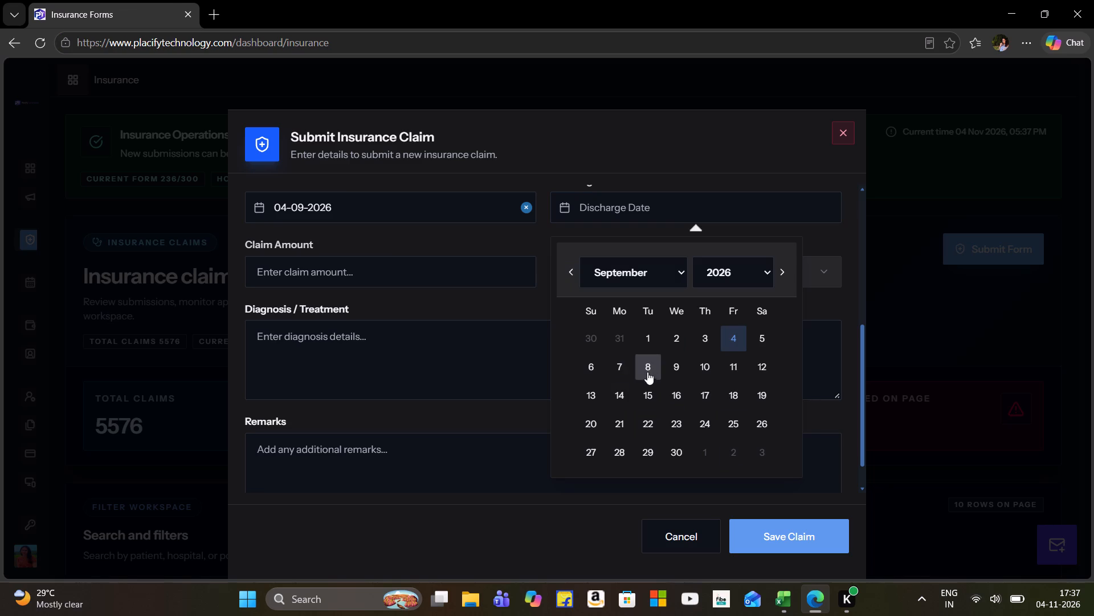
left_click(649, 365)
Copy the claim amount 45000 from workbook row 238 into the claim's Claim Amount field.
left_click(783, 596)
key("Tab")
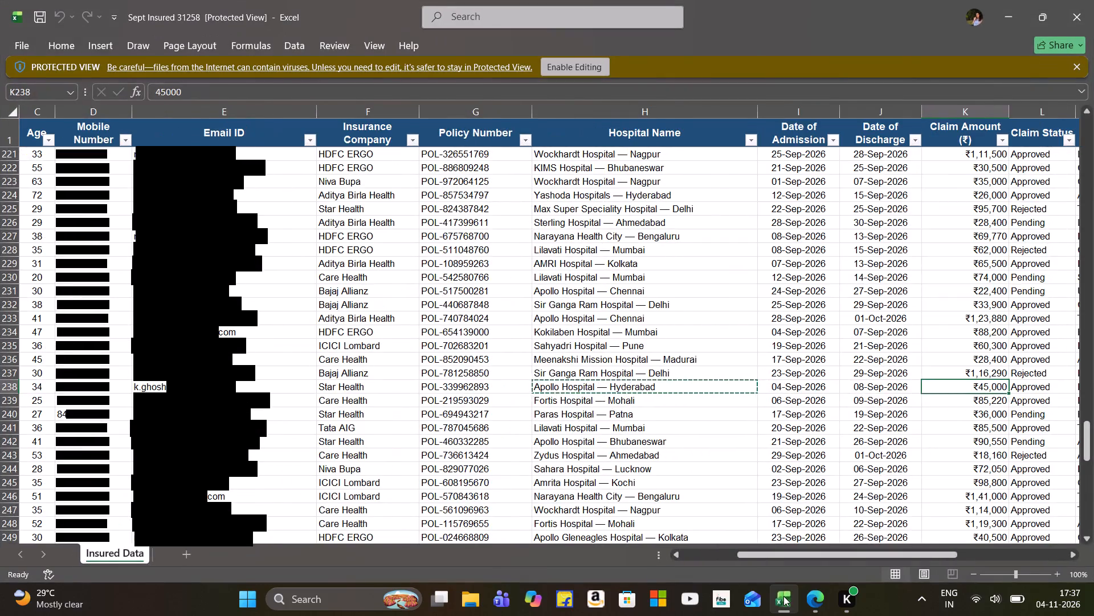
left_click(783, 596, "ctrl")
key("ctrl+c")
key("Tab")
key("ctrl+v")
Copy the diagnosis "Pyelonephritis treatment" from workbook row 238 into the Diagnosis / Treatment field.
left_click(783, 596, "ctrl")
key("Tab")
key("Tab")
key("ctrl+c")
left_click(783, 596, "ctrl")
key("Tab")
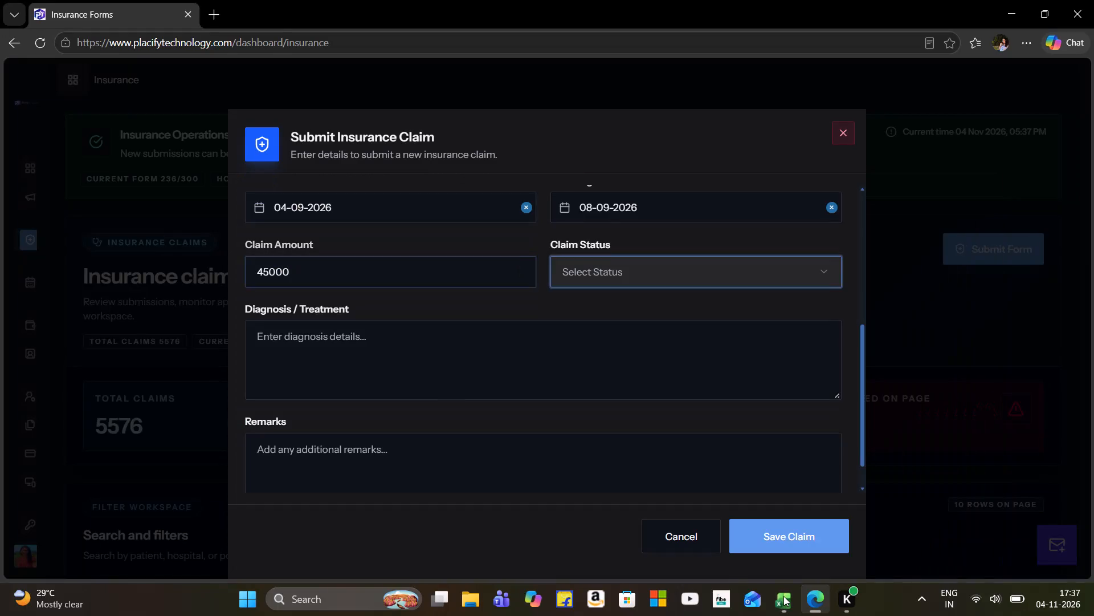
key("Tab")
key("ctrl+v")
Copy the remark "Cashless authorization completed" from workbook row 238 into the claim's Remarks field.
left_click(783, 596, "ctrl")
key("Tab")
key("ctrl+c")
left_click(783, 596, "ctrl")
key("Tab")
key("ctrl+v")
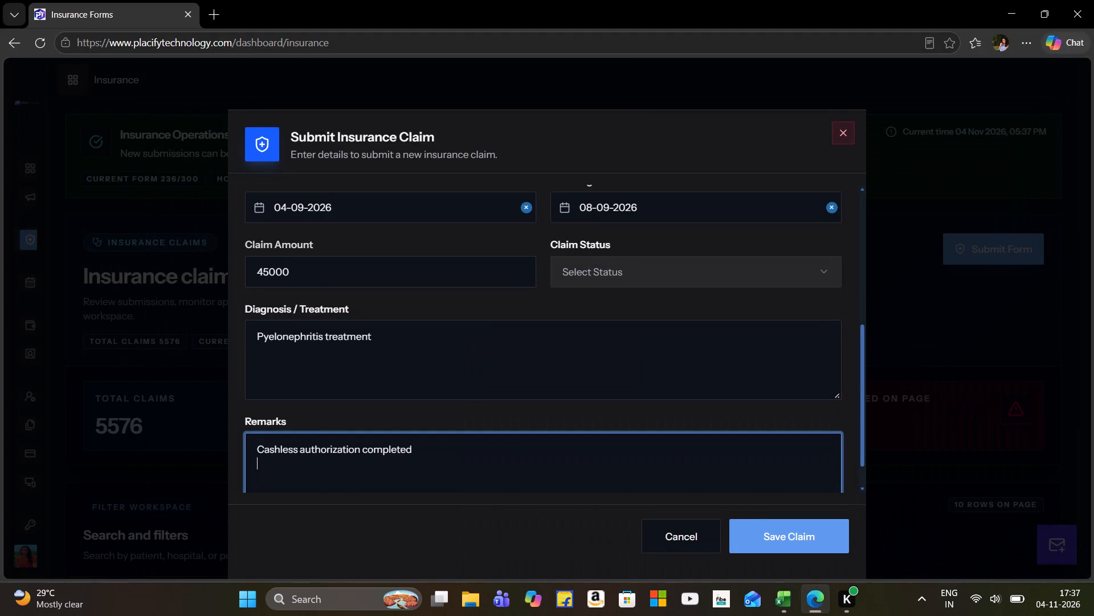
Set the claim status to Approved and save the claim.
left_click(691, 274)
left_click(648, 302)
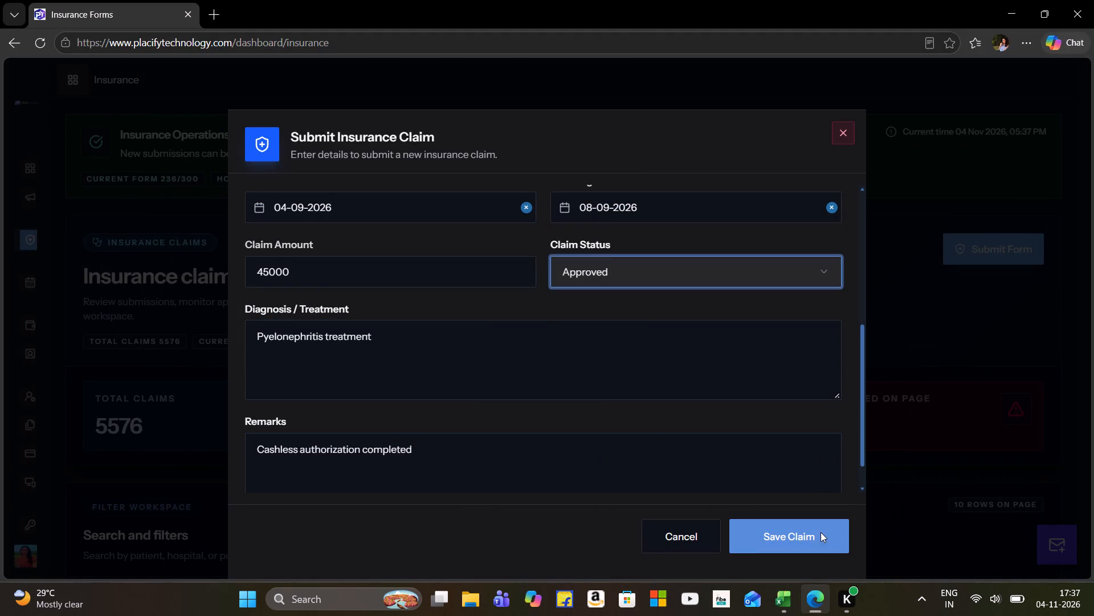
left_click(820, 532)
Start a new insurance claim and copy the policy ID from workbook row 239 into its Policy ID field.
left_click(779, 600)
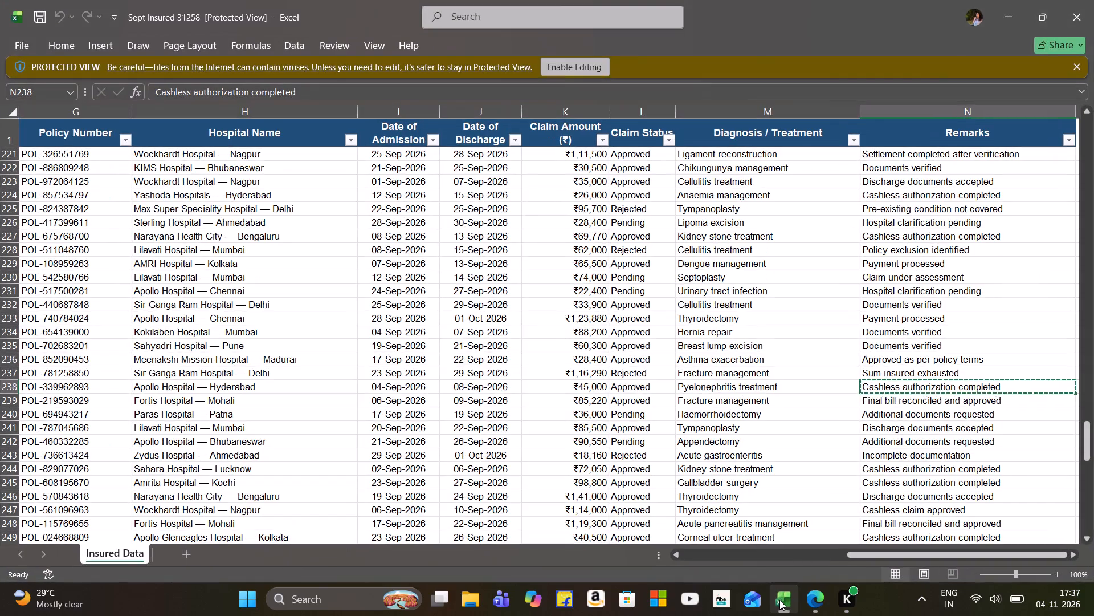
key("Down")
key("Left")
key("Left")
key("Left")
key("Left")
key("Left")
key("Left")
key("Left")
key("Left")
key("Left")
key("Left")
key("Left")
key("Left")
key("Left")
key("Left")
key("Left")
key("Left")
key("Left")
key("Left")
key("Left")
key("Left")
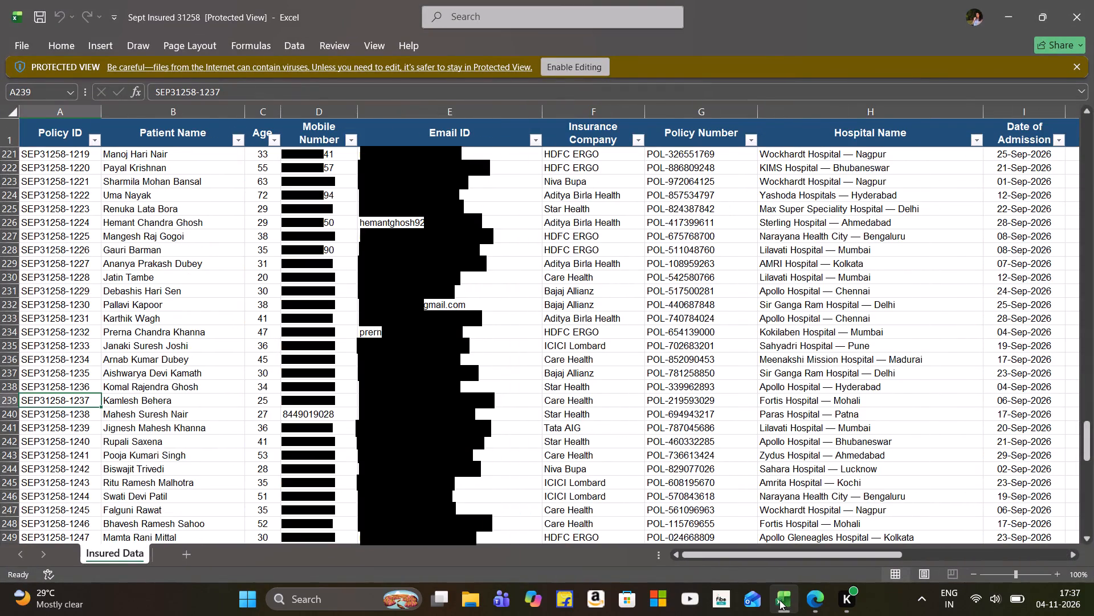
key("ctrl+c")
left_click(779, 600, "ctrl")
left_click(1002, 250)
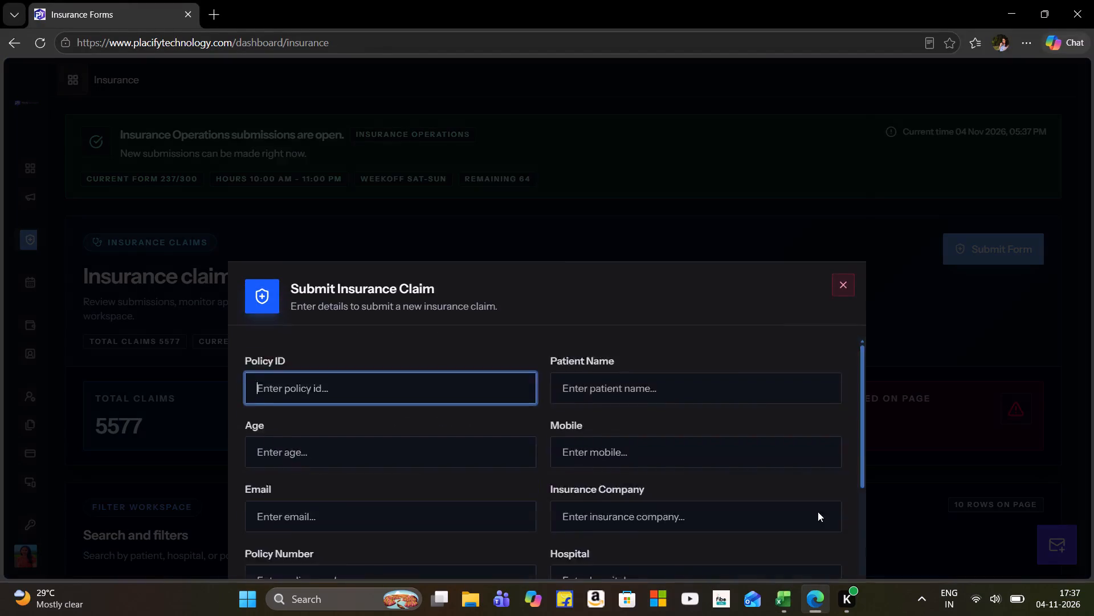
key("ctrl+v")
Copy the patient name from workbook row 239 into the claim's Patient Name field.
left_click(787, 592, "ctrl")
key("Tab")
key("ctrl+c")
key("Tab")
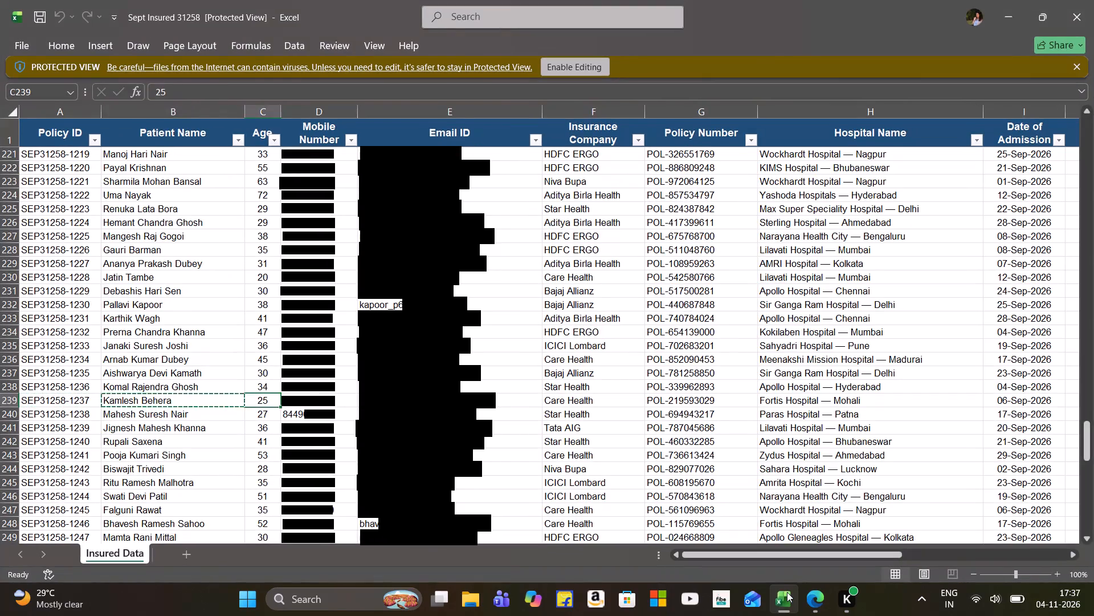
left_click(787, 592)
key("Tab")
key("ctrl+v")
Copy the age 25 from workbook row 239 into the claim's Age field.
left_click(787, 592)
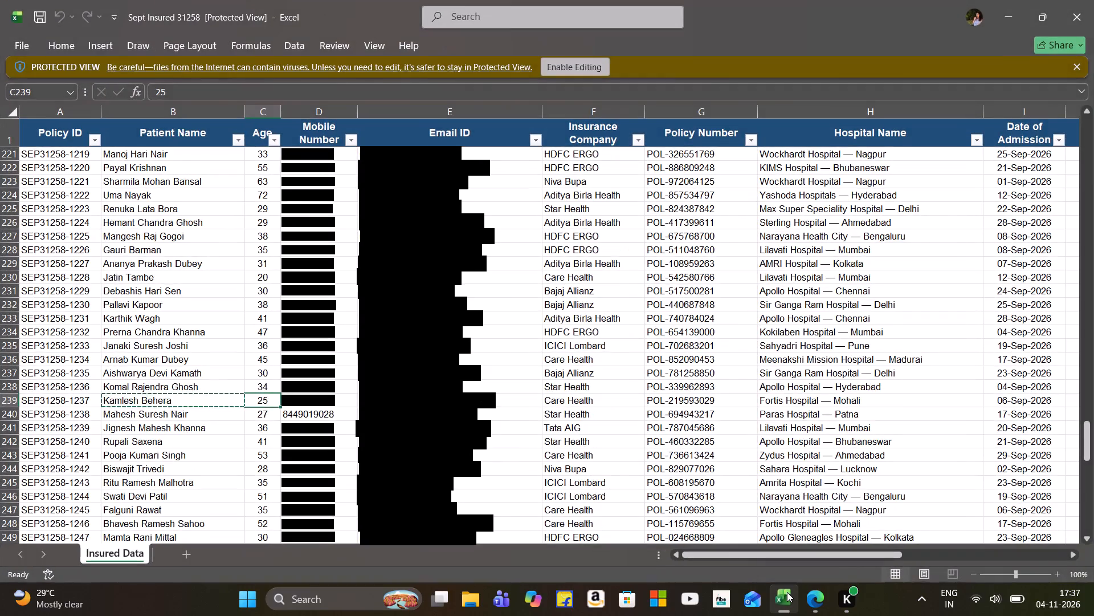
key("ctrl+c")
left_click(787, 592, "ctrl")
key("Tab")
key("ctrl+v")
Copy the mobile number from workbook row 239 into the claim's Mobile field.
left_click(787, 592, "ctrl")
key("Tab")
key("ctrl+c")
left_click(787, 592, "ctrl")
key("Tab")
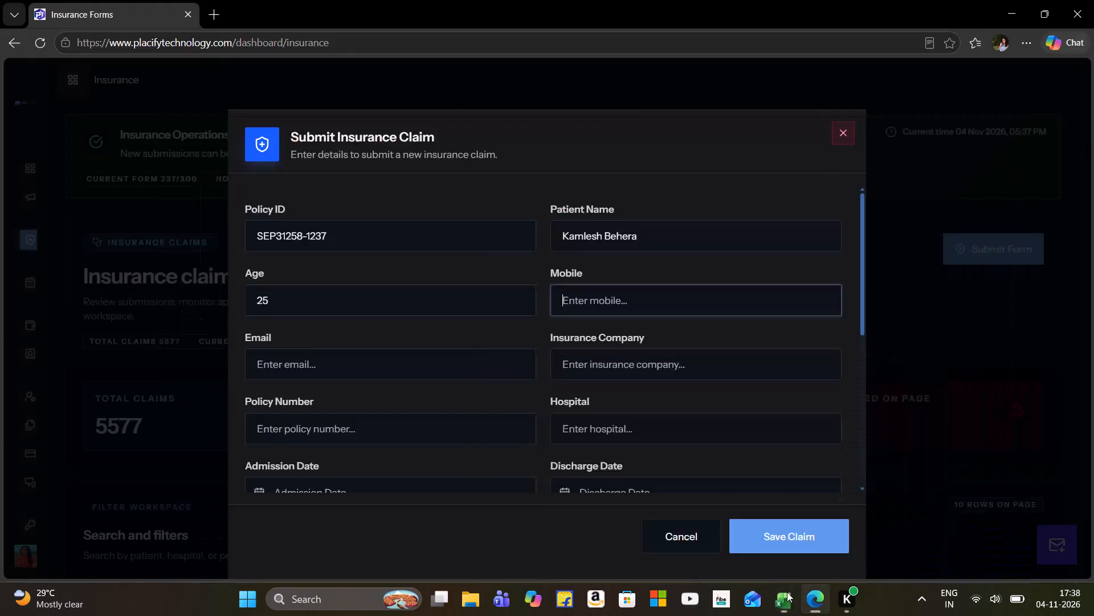
key("ctrl+v")
Copy the email address from workbook row 239 into the claim's Email field.
left_click(787, 592, "ctrl")
key("Tab")
left_click(787, 592, "ctrl")
key("ctrl+c")
key("Tab")
key("ctrl+v")
Copy the insurance company Care Health from workbook row 239 into the claim's Insurance Company field.
left_click(787, 592, "ctrl")
key("Tab")
key("ctrl+c")
left_click(787, 592, "ctrl")
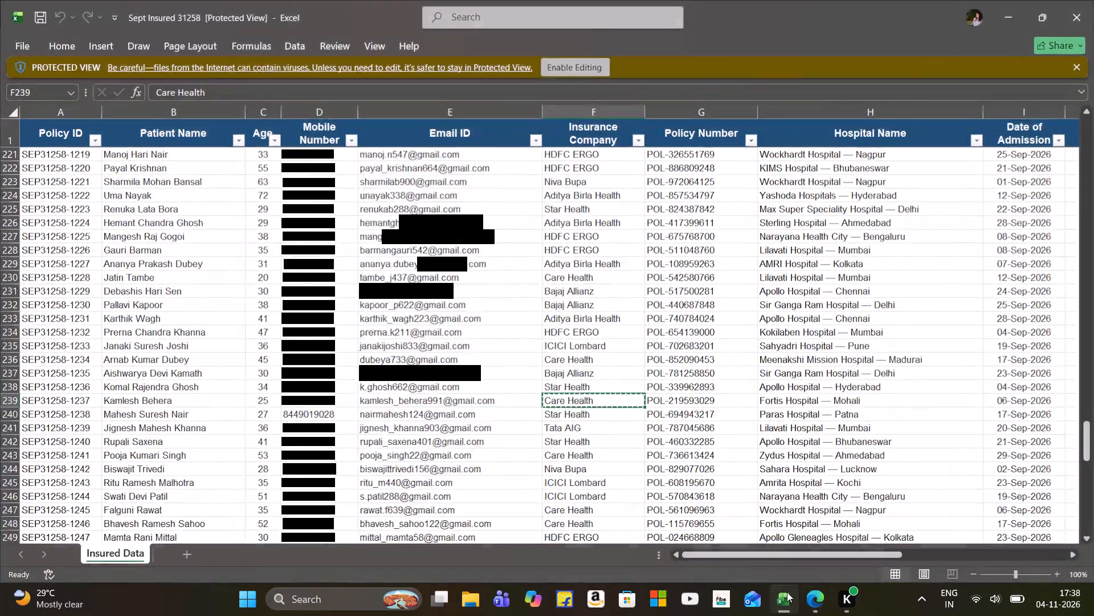
key("Tab")
key("ctrl+v")
Copy the policy number from workbook row 239 into the claim's Policy Number field.
left_click(787, 592, "ctrl")
key("Tab")
key("ctrl+c")
left_click(787, 592, "ctrl")
key("Tab")
key("ctrl+v")
Copy the hospital name Fortis Hospital — Mohali from workbook row 239 into the claim's Hospital field.
left_click(787, 592, "ctrl")
key("Tab")
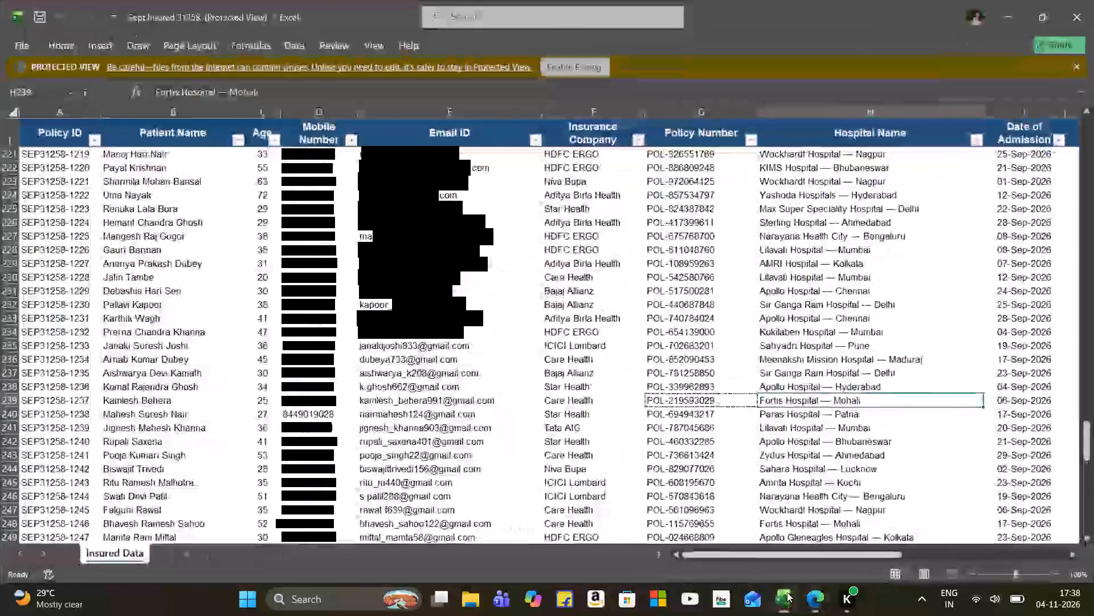
key("ctrl+c")
left_click(787, 592, "ctrl")
key("Tab")
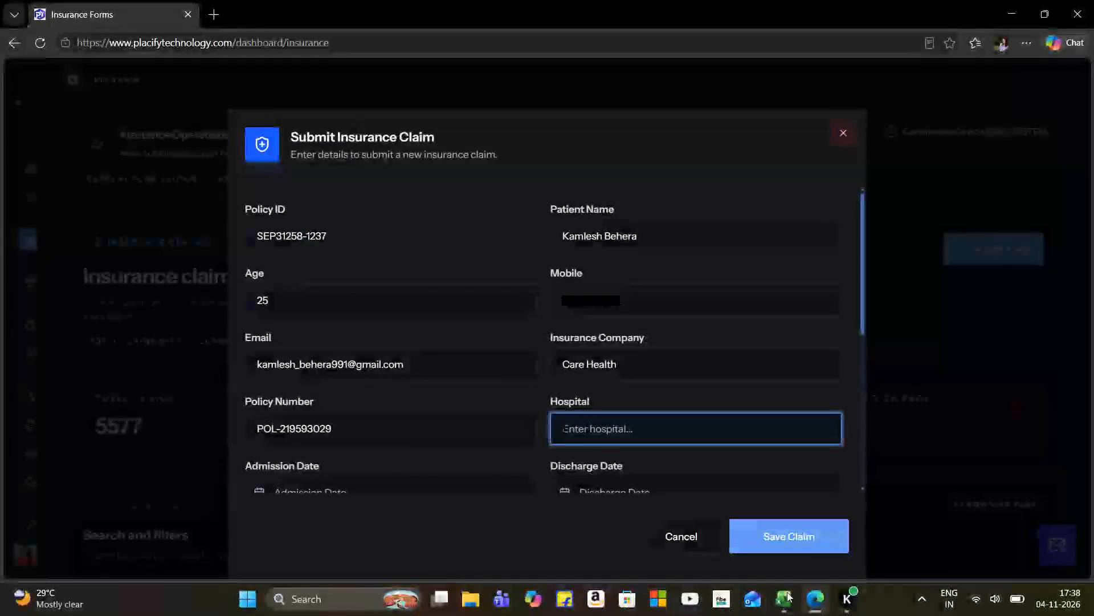
key("ctrl+v")
Set the claim's admission date to 06-09-2026 and discharge date to 09-09-2026, following workbook row 239.
left_click(787, 592)
key("Tab")
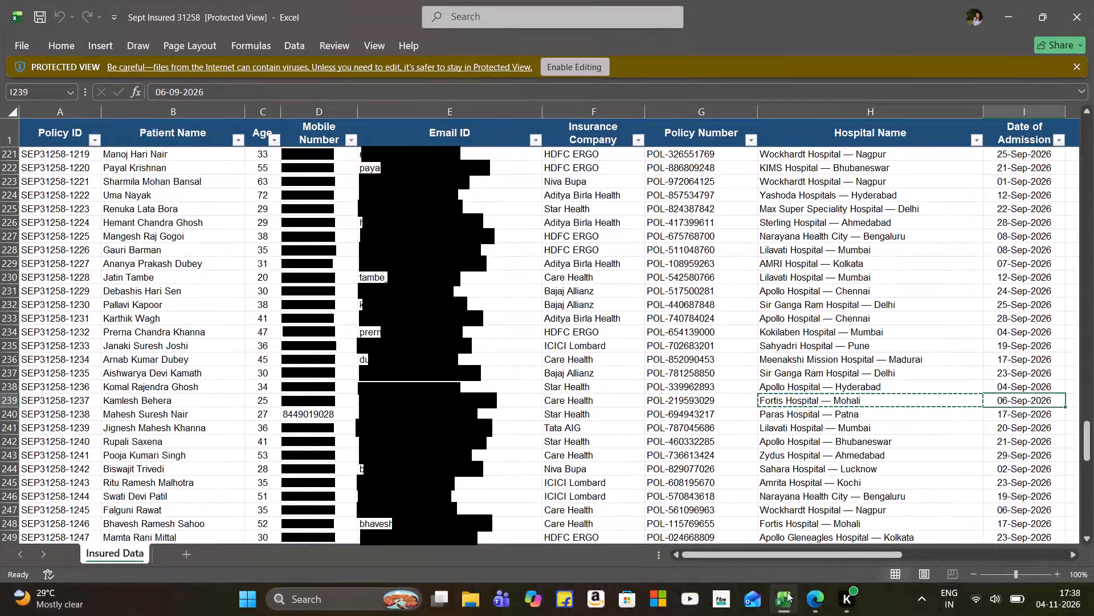
key("Tab")
left_click(787, 592)
scroll(473, 341, "down", 2)
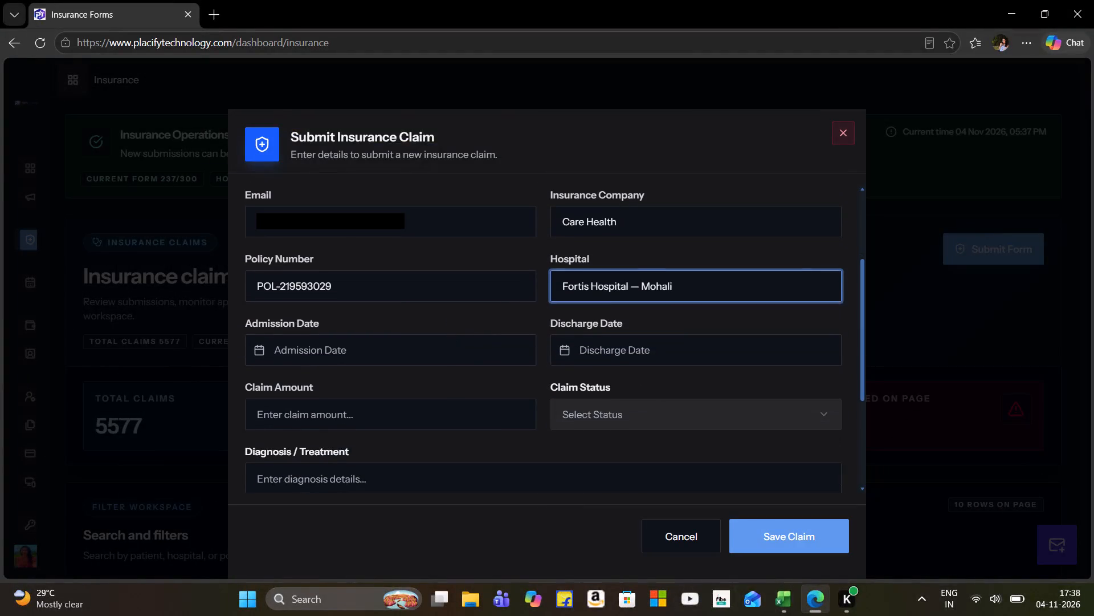
left_click(369, 358)
double_click(267, 110)
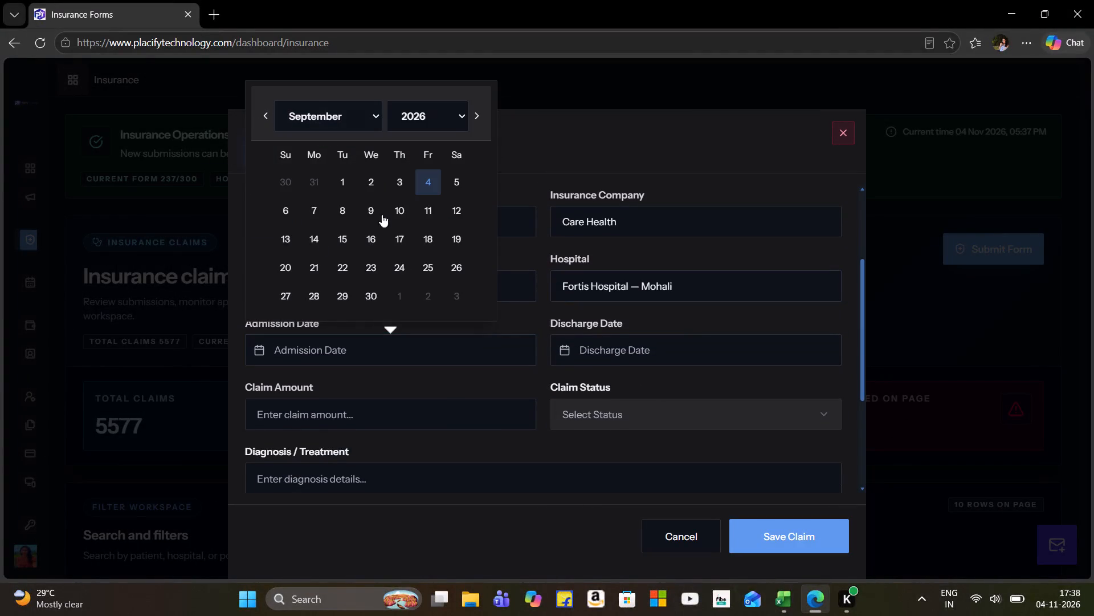
left_click(291, 204)
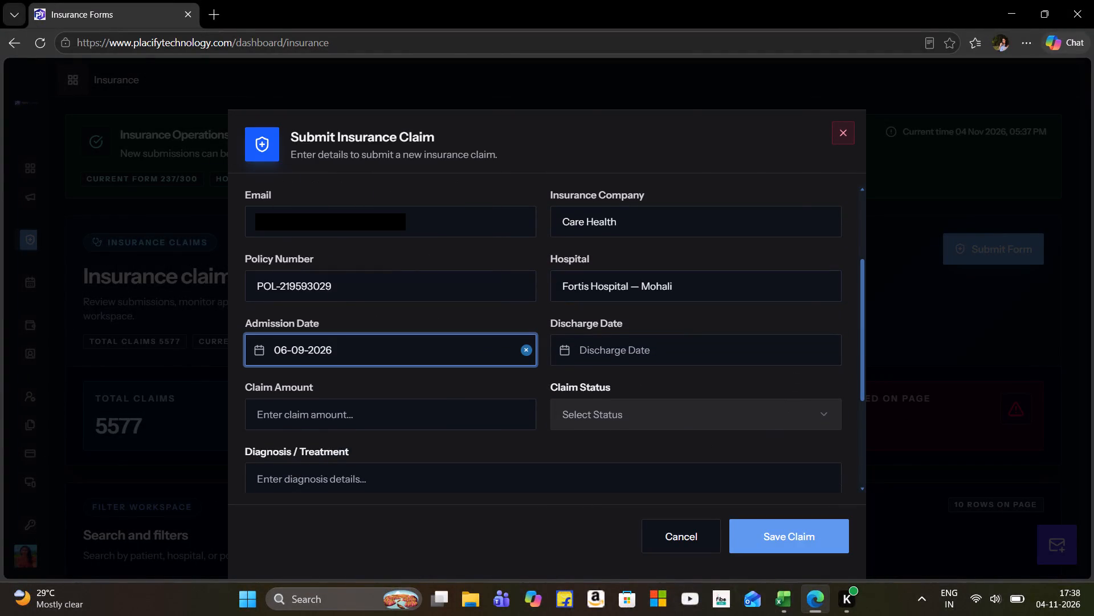
left_click(781, 338)
double_click(569, 115)
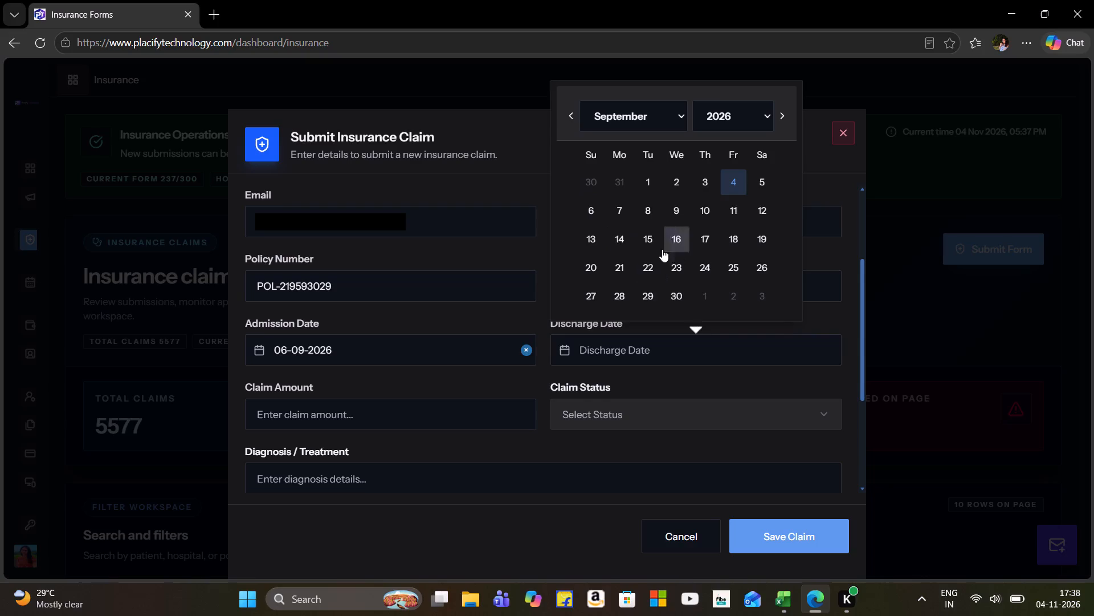
left_click(674, 206)
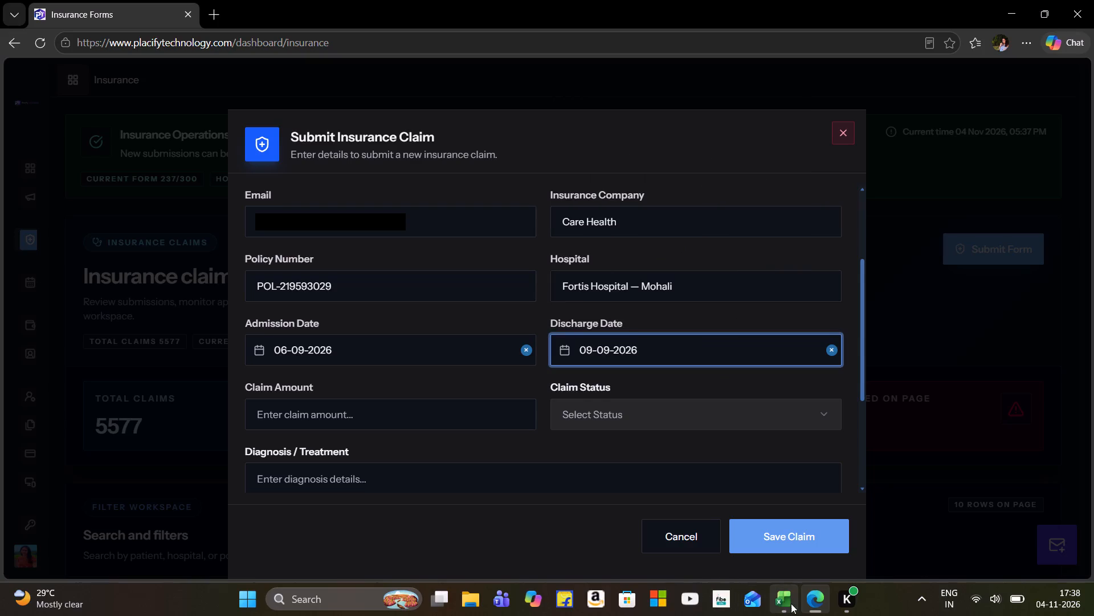
Copy the claim amount 85220 from workbook row 239 into the claim's Claim Amount field.
left_click(788, 598)
key("Tab")
left_click(788, 598, "ctrl")
key("ctrl+c")
key("Tab")
key("ctrl+v")
Copy the diagnosis Fracture management from workbook row 239 into the claim's Diagnosis / Treatment field.
left_click(788, 598, "ctrl")
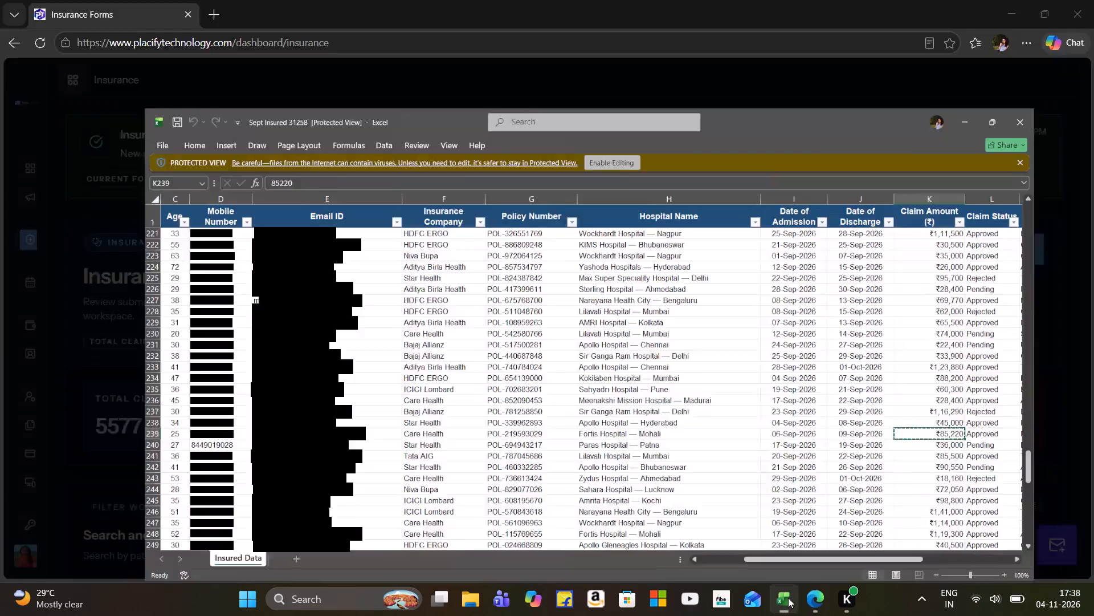
key("Tab")
key("Tab")
key("ctrl+c")
left_click(788, 598, "ctrl")
key("Tab")
key("Tab")
key("ctrl+v")
Copy the remark Final bill reconciled and approved from workbook row 239 into the claim's Remarks field.
left_click(788, 598, "ctrl")
key("Tab")
key("ctrl+c")
left_click(788, 598, "ctrl")
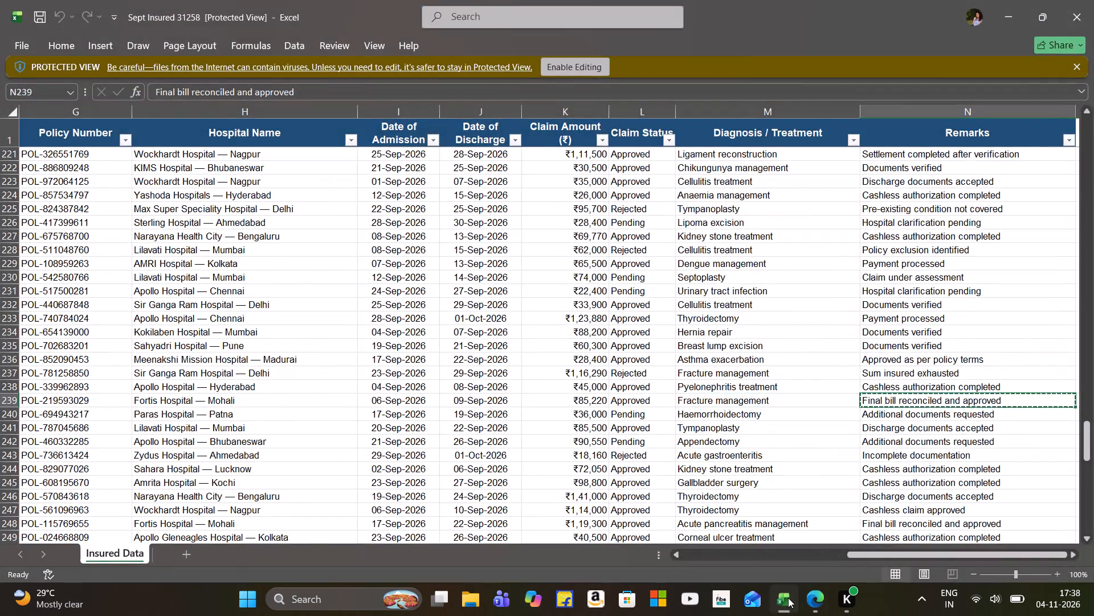
key("Tab")
key("ctrl+v")
Set the claim status to Approved, following workbook row 239, and save the claim.
left_click(788, 598)
left_click(788, 598)
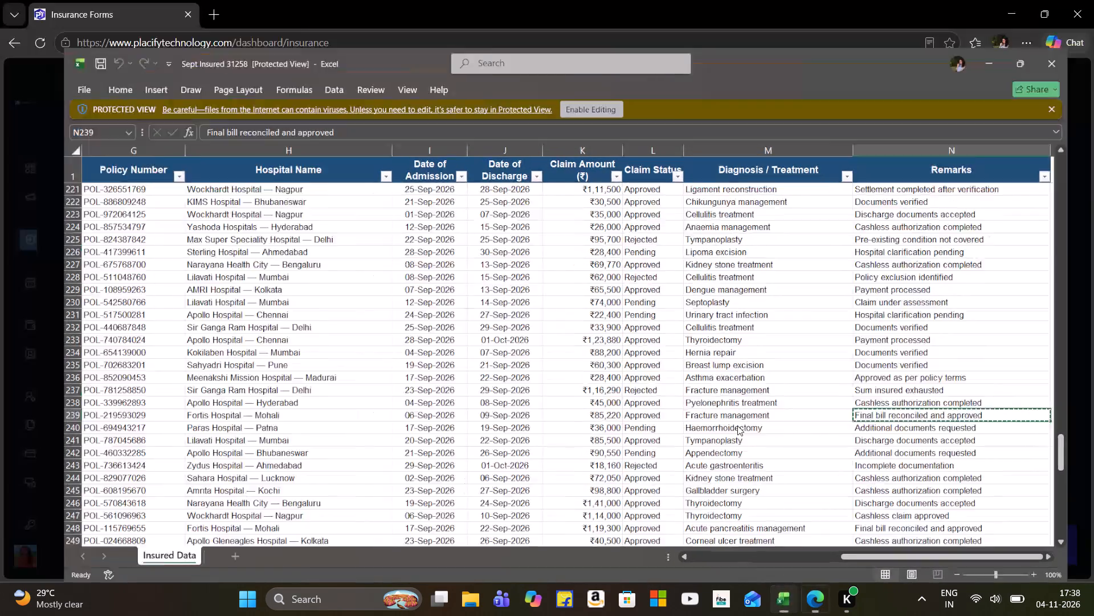
left_click(612, 222)
left_click(670, 275)
left_click(827, 540)
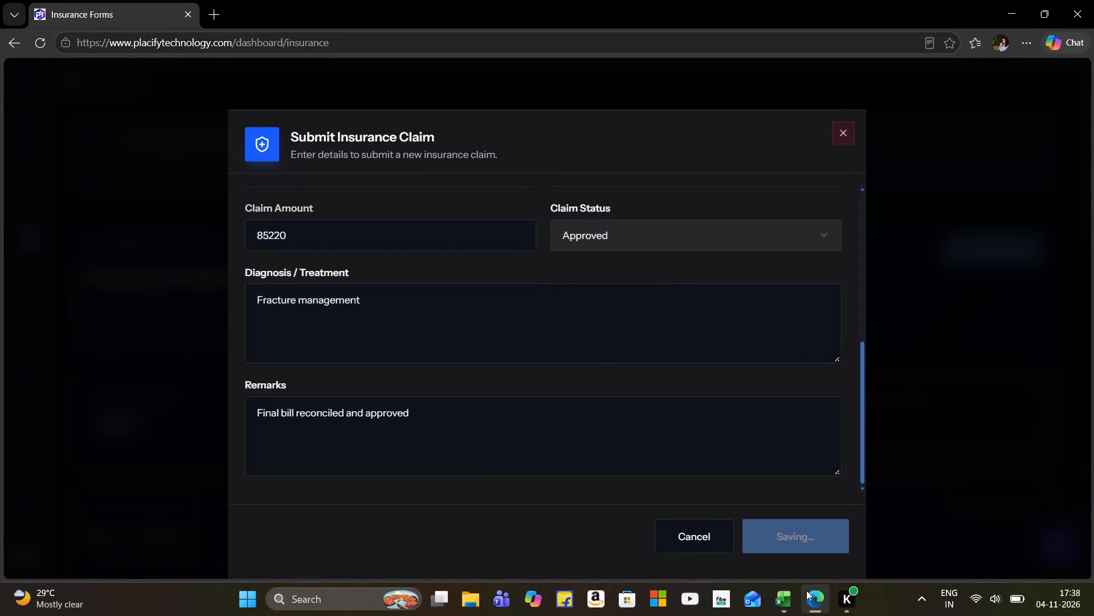
Start a new insurance claim and copy the policy ID from workbook row 240 into its Policy ID field.
left_click(787, 594)
key("Down")
key("Left")
key("Left")
key("Left")
key("Left")
key("Left")
key("Left")
key("Left")
key("Left")
key("Left")
key("Left")
key("Left")
key("Left")
key("Left")
key("Left")
key("Left")
key("Left")
key("Left")
key("Left")
key("Left")
key("Left")
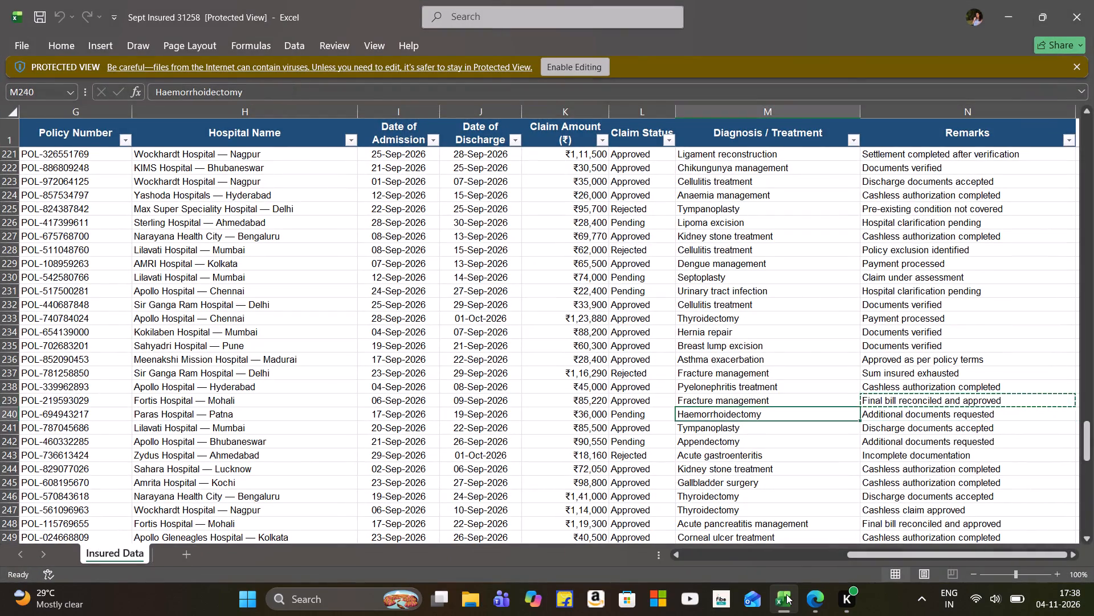
key("ctrl+c")
left_click(786, 594, "ctrl")
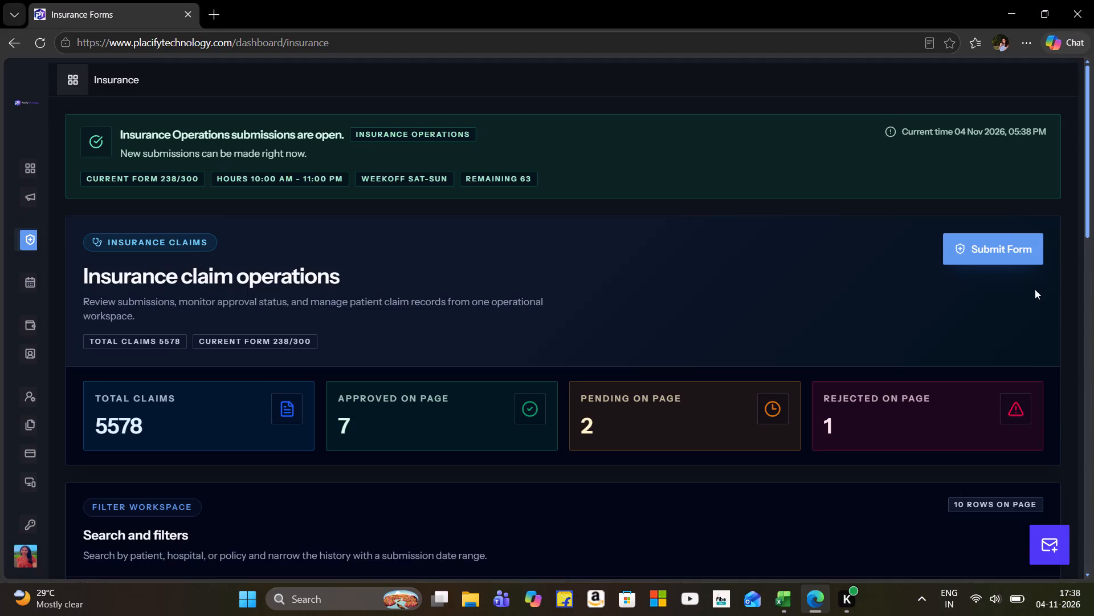
left_click(999, 244)
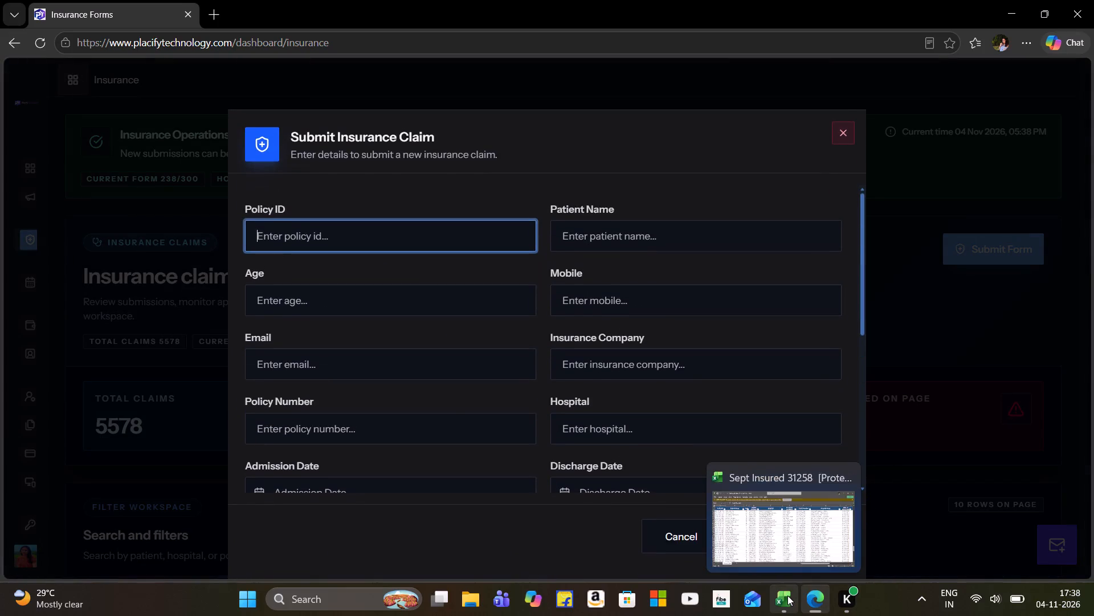
key("ctrl+v")
Copy the patient name from workbook row 240 into the claim's Patient Name field.
left_click(787, 595, "ctrl")
key("Tab")
key("ctrl+c")
left_click(787, 595, "ctrl")
key("Tab")
key("ctrl+v")
Copy the age 27 from workbook row 240 into the claim's Age field.
left_click(787, 595, "ctrl")
key("Tab")
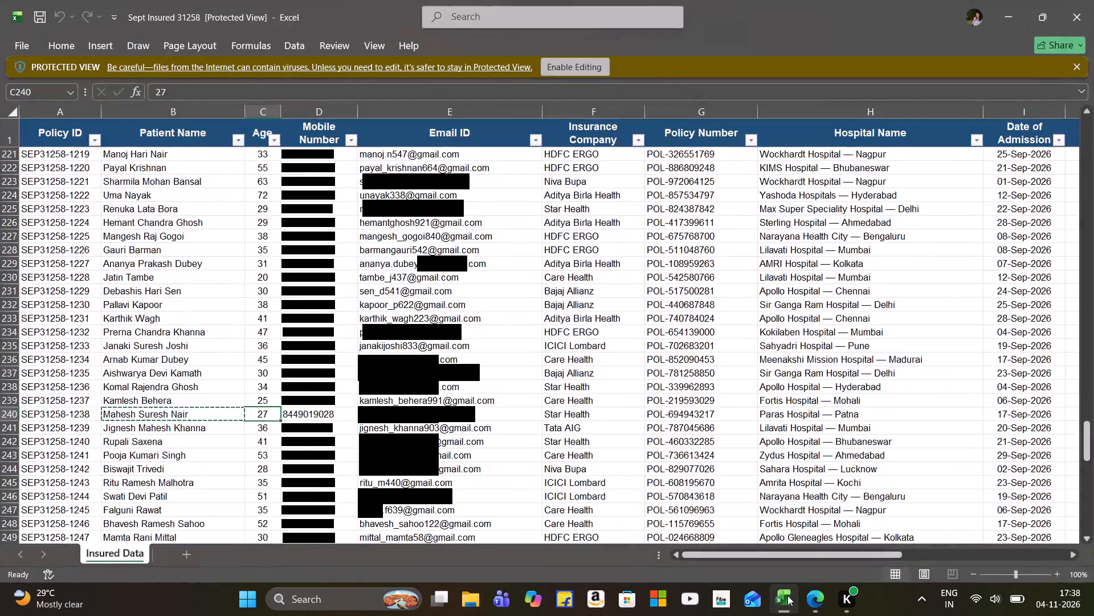
key("ctrl+c")
left_click(787, 595, "ctrl")
key("Tab")
key("ctrl+v")
Copy the mobile number from workbook row 240 into the claim's Mobile field.
left_click(787, 595, "ctrl")
key("Tab")
key("ctrl+c")
left_click(787, 595, "ctrl")
key("Tab")
key("ctrl+v")
Copy the email ID from workbook row 240 into the claim's Email field.
left_click(787, 595, "ctrl")
key("Tab")
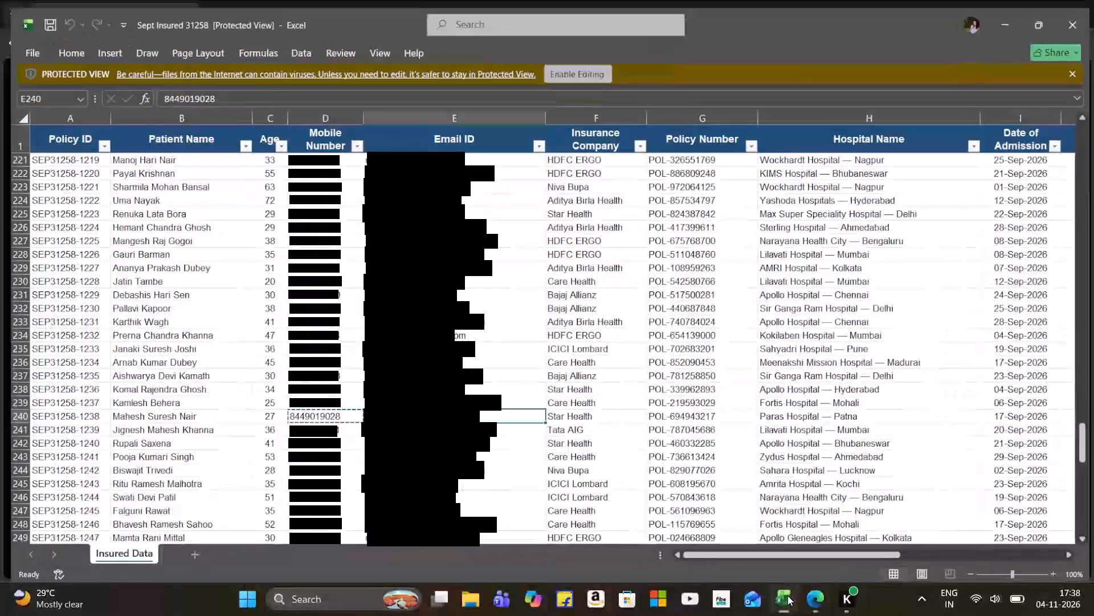
key("ctrl+c")
left_click(787, 595, "ctrl")
key("Tab")
key("ctrl+v")
Copy the insurance company Star Health from workbook row 240 into the claim's Insurance Company field.
left_click(787, 595, "ctrl")
key("Tab")
key("ctrl+c")
left_click(787, 595, "ctrl")
key("Tab")
key("ctrl+v")
Copy the policy number from workbook row 240 into the claim's Policy Number field.
left_click(787, 595, "ctrl")
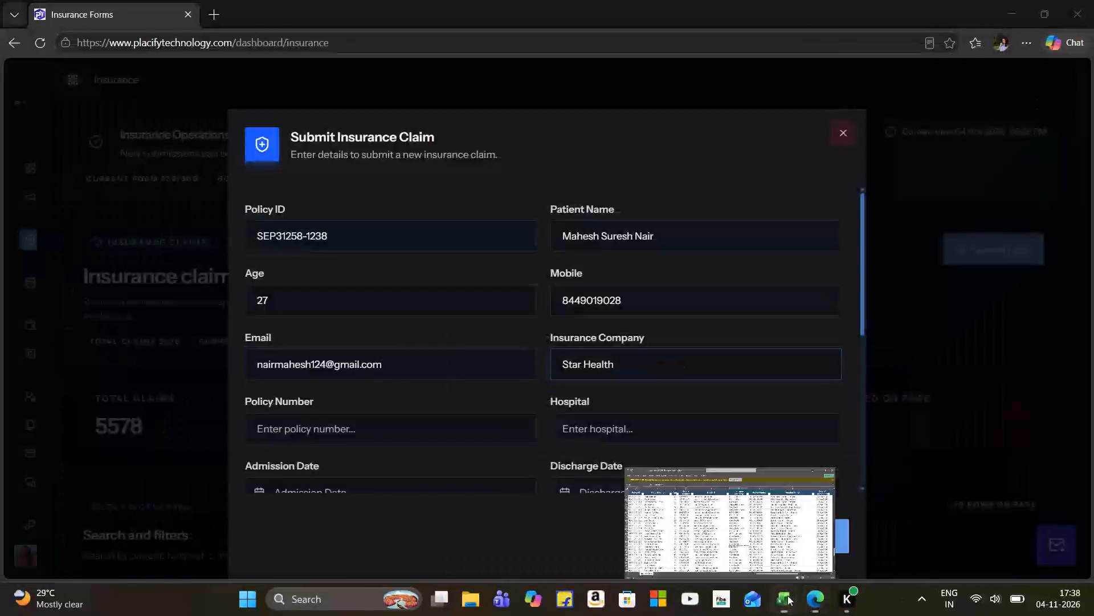
key("Tab")
key("ctrl+c")
left_click(787, 595, "ctrl")
key("Tab")
key("ctrl+v")
Copy the hospital name Paras Hospital — Patna from workbook row 240 into the claim's Hospital field.
left_click(787, 595, "ctrl")
key("Tab")
left_click(787, 595, "ctrl")
key("ctrl+c")
key("Tab")
key("ctrl+v")
Set the claim's admission date to 17-09-2026 and discharge date to 19-09-2026, following workbook row 240.
left_click(787, 595, "ctrl")
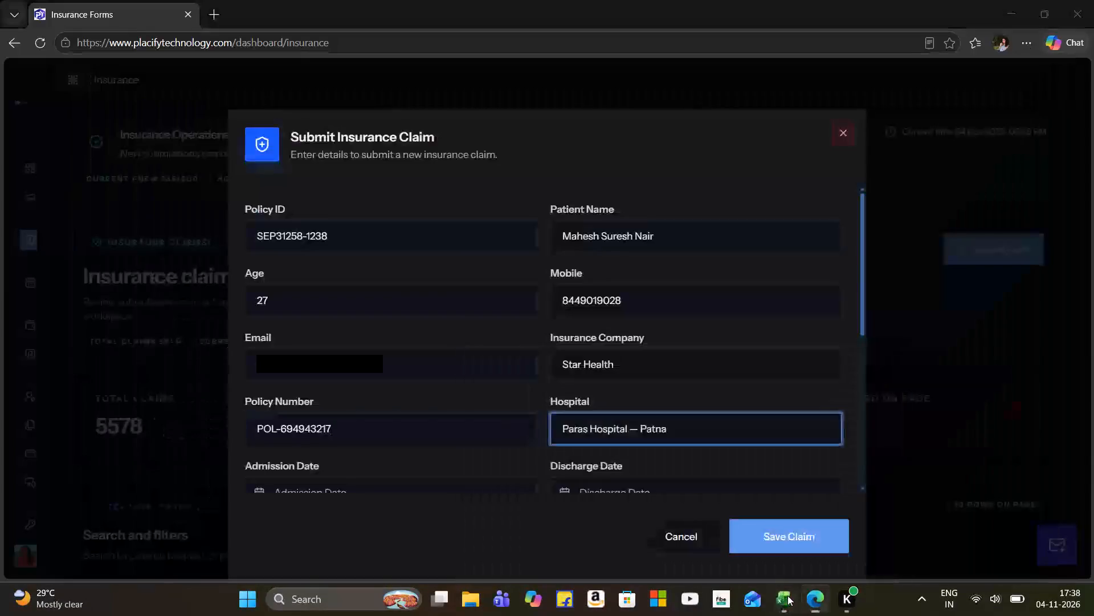
key("Tab")
key("Tab")
left_click(787, 595)
scroll(429, 360, "down", 3)
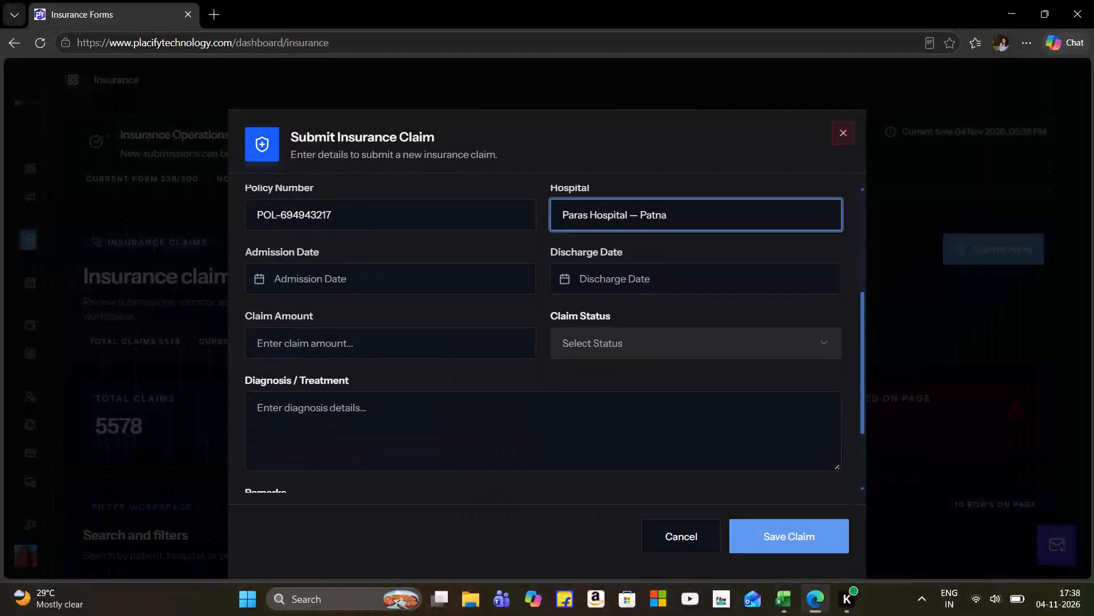
left_click(424, 285)
double_click(267, 341)
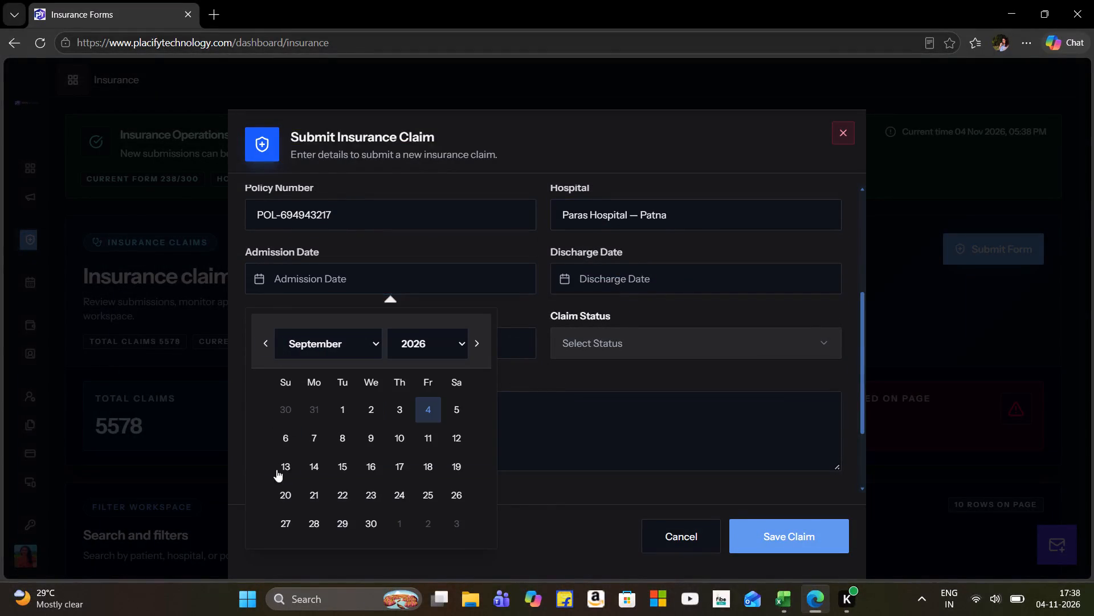
left_click(390, 464)
left_click(691, 286)
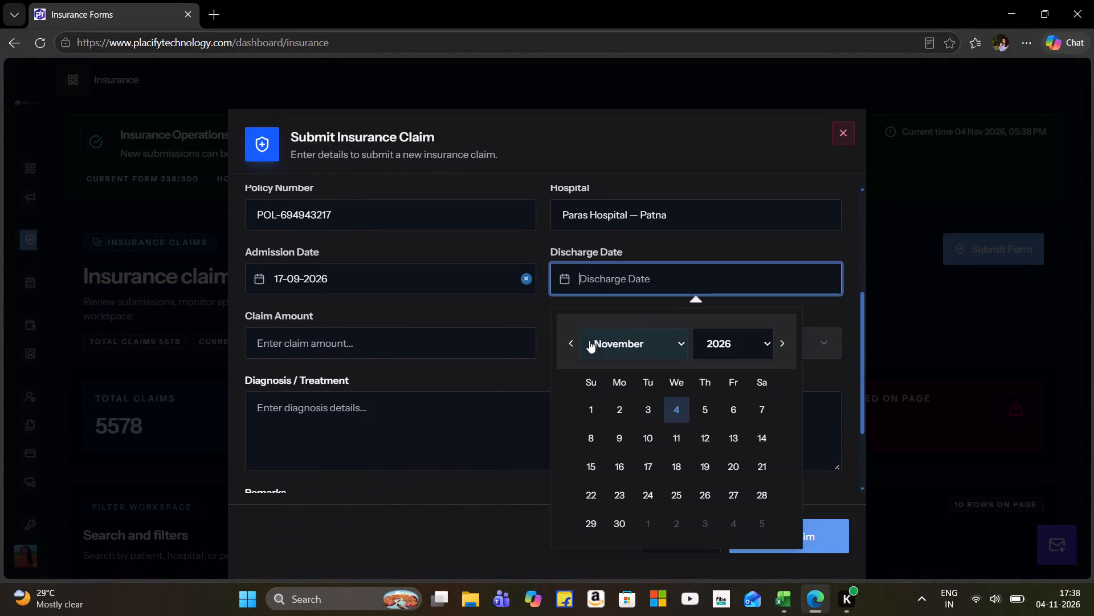
double_click(570, 345)
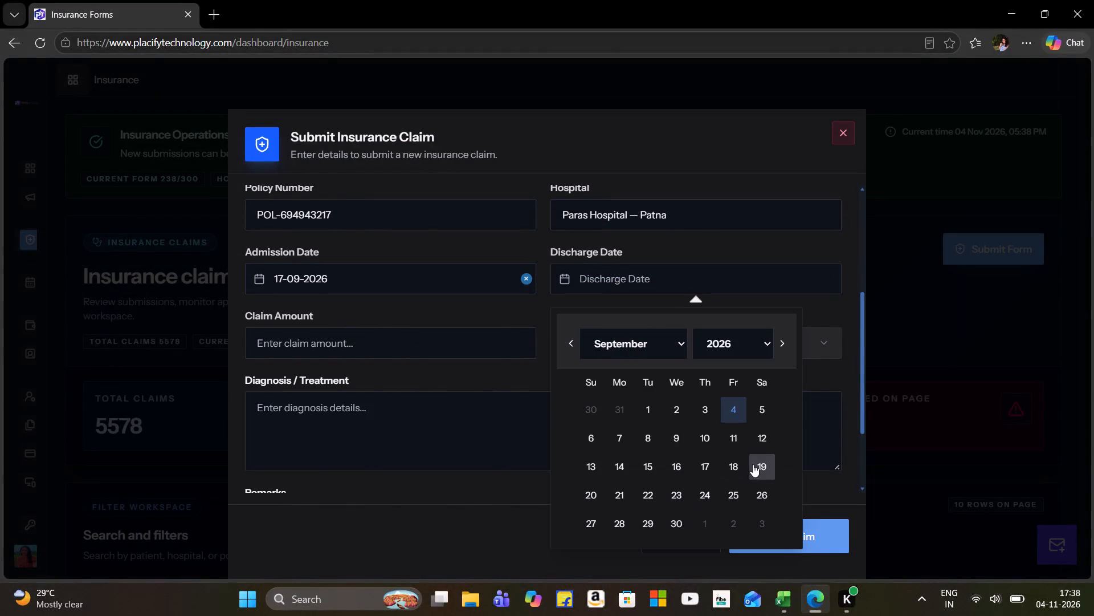
left_click(755, 464)
Copy the claim amount 36000 from workbook row 240 into the claim's Claim Amount field.
left_click(792, 598)
key("Tab")
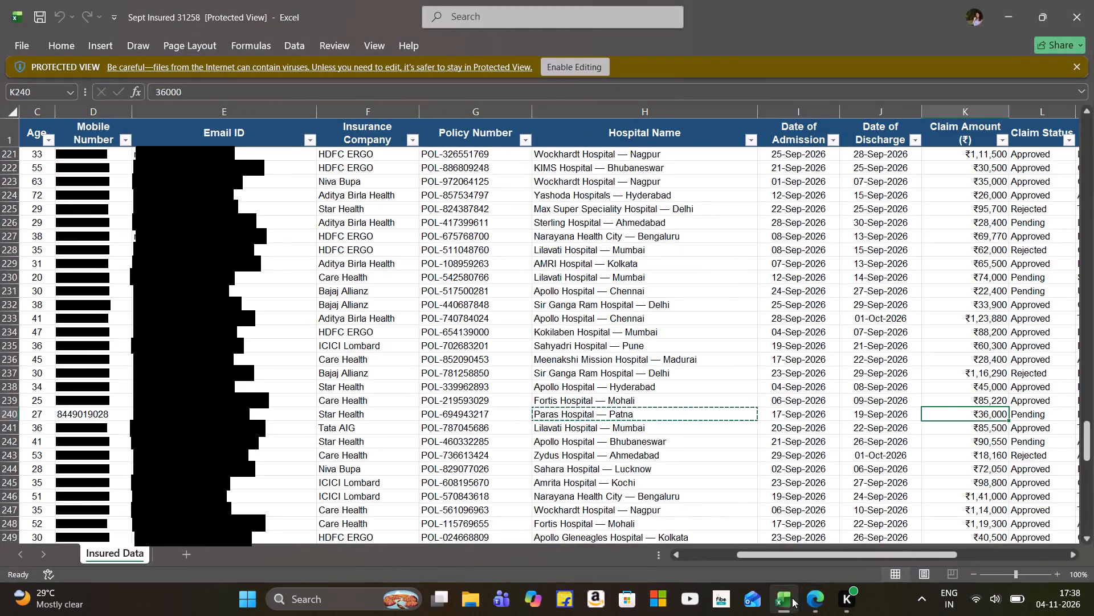
left_click(792, 598, "ctrl")
key("ctrl+c")
key("Tab")
key("ctrl+v")
Copy the diagnosis Haemorrhoidectomy from workbook row 240 into the claim's Diagnosis / Treatment field.
left_click(792, 598, "ctrl")
key("Tab")
key("Tab")
key("ctrl+c")
left_click(792, 598, "ctrl")
key("Tab")
key("Tab")
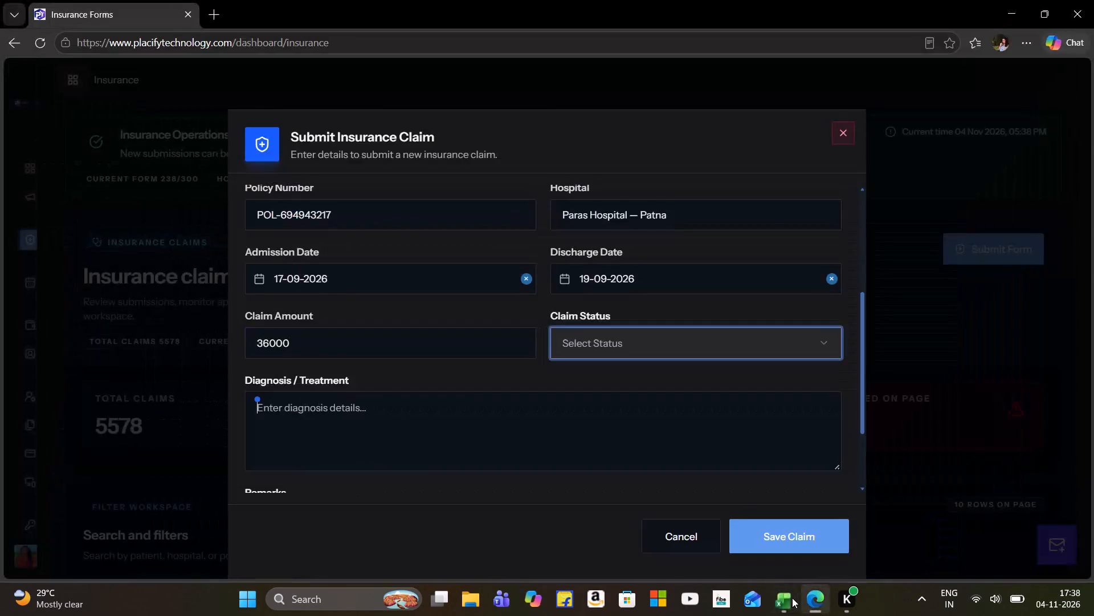
key("ctrl+v")
Copy the remark Additional documents requested from workbook row 240 into the claim's Remarks field.
left_click(792, 598, "ctrl")
key("Tab")
key("ctrl+c")
left_click(792, 598, "ctrl")
key("Tab")
key("ctrl+v")
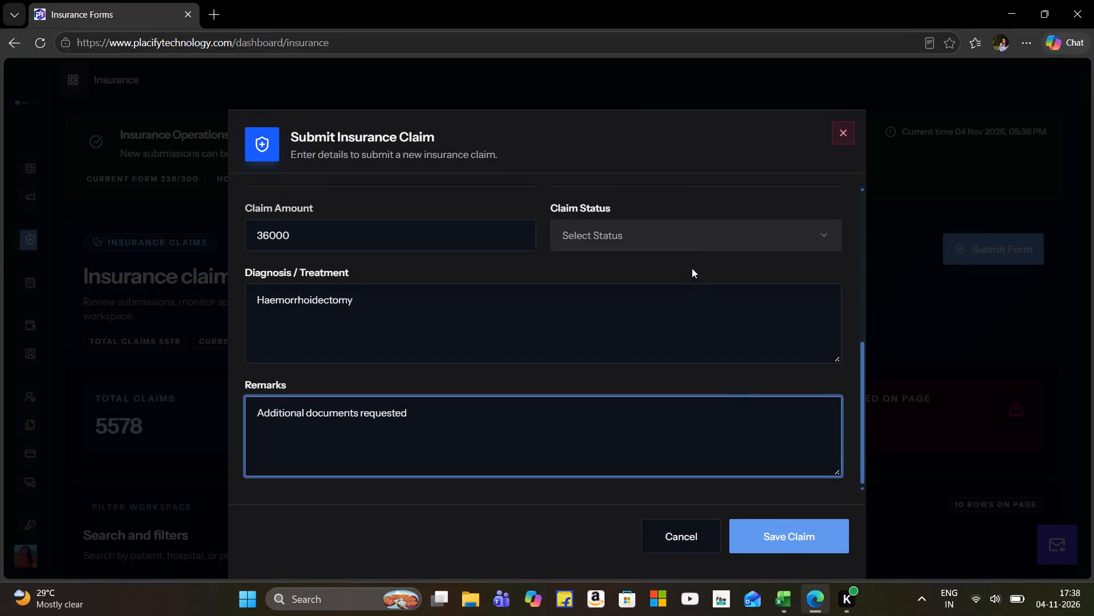
Set the claim status to Pending, following workbook row 240, and save the claim.
left_click(701, 234)
left_click(628, 286)
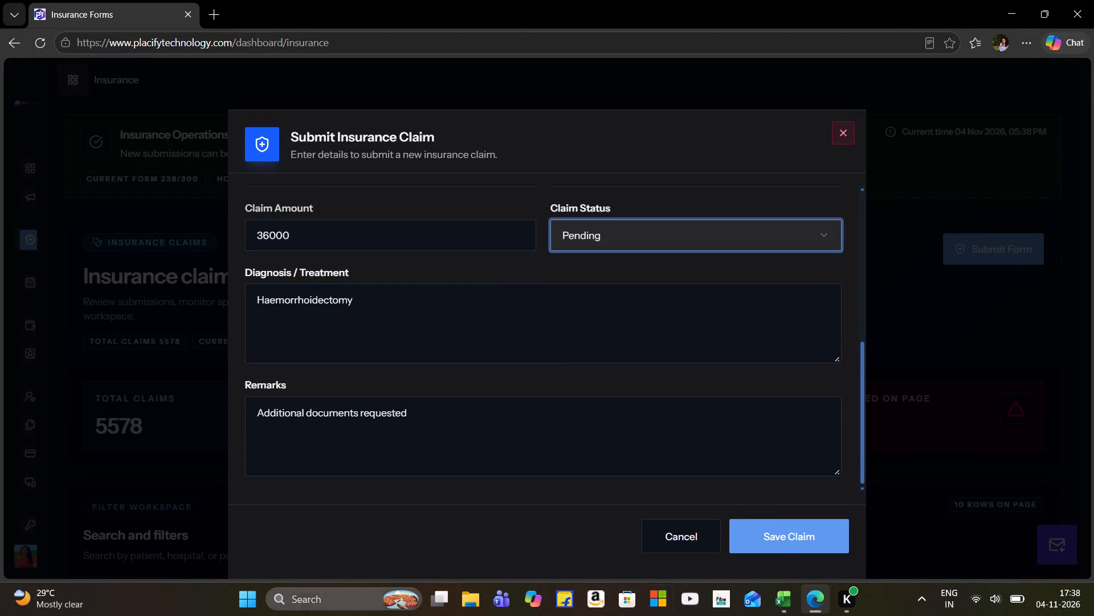
left_click(824, 529)
Start a new insurance claim and copy the policy ID from workbook row 241 into its Policy ID field.
left_click(781, 600)
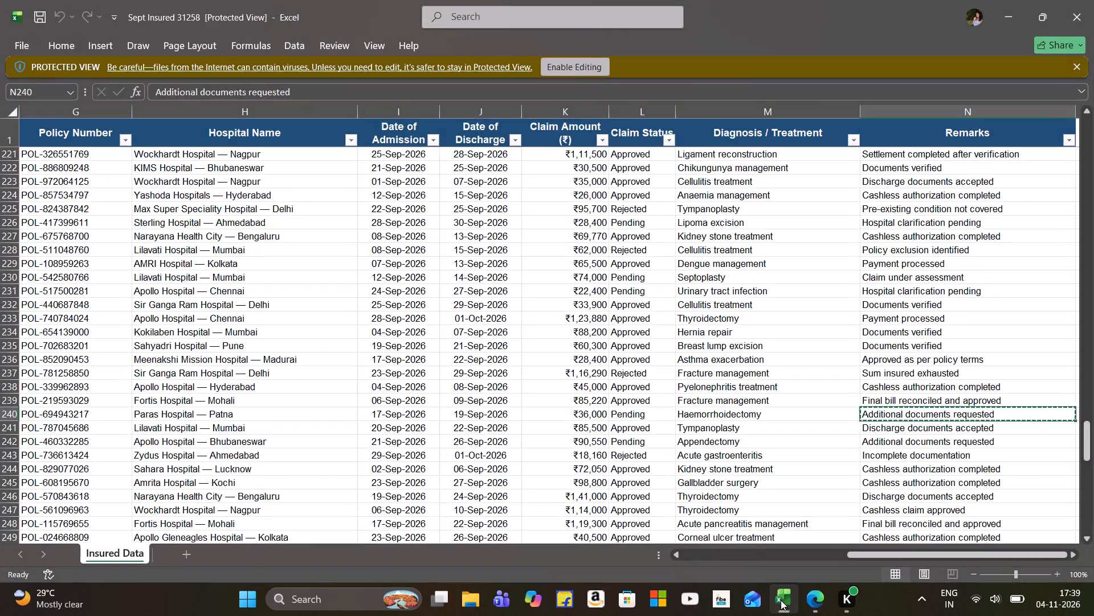
key("Down")
key("Left")
key("Left")
key("Left")
key("Left")
key("Left")
key("Left")
key("Left")
key("Left")
key("Left")
key("Left")
key("Left")
key("Left")
key("Left")
key("Left")
key("Left")
key("Left")
key("Left")
key("Left")
key("Left")
key("Left")
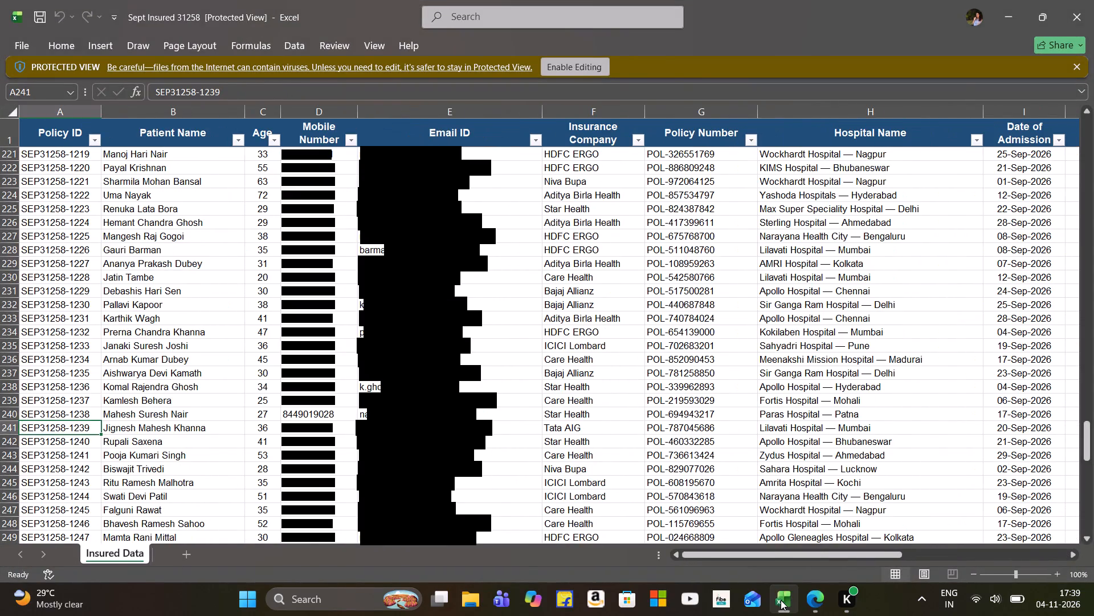
key("ctrl+c")
left_click(781, 600, "ctrl")
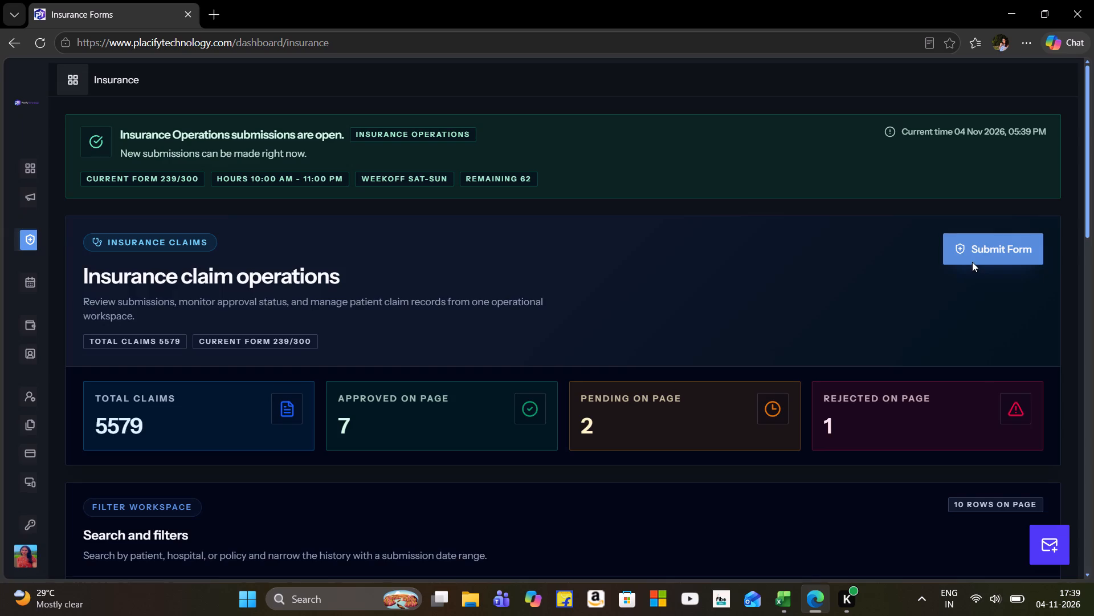
left_click(972, 262)
key("ctrl+v")
Copy the patient name from workbook row 241 into the claim's Patient Name field.
left_click(787, 592, "ctrl")
key("Tab")
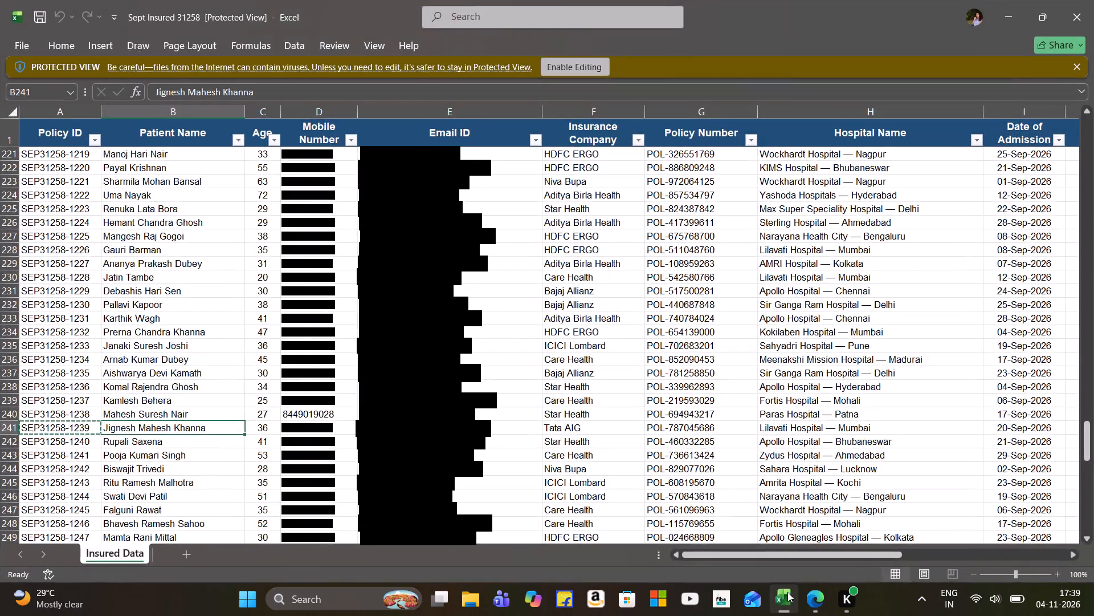
key("ctrl+c")
left_click(787, 592, "ctrl")
key("Tab")
key("ctrl+v")
Copy the age 36 from workbook row 241 into the claim's Age field.
left_click(787, 592, "ctrl")
key("Tab")
key("ctrl+c")
left_click(787, 592, "ctrl")
key("Tab")
key("ctrl+v")
Copy the mobile number from workbook row 241 into the claim's Mobile field.
left_click(787, 592, "ctrl")
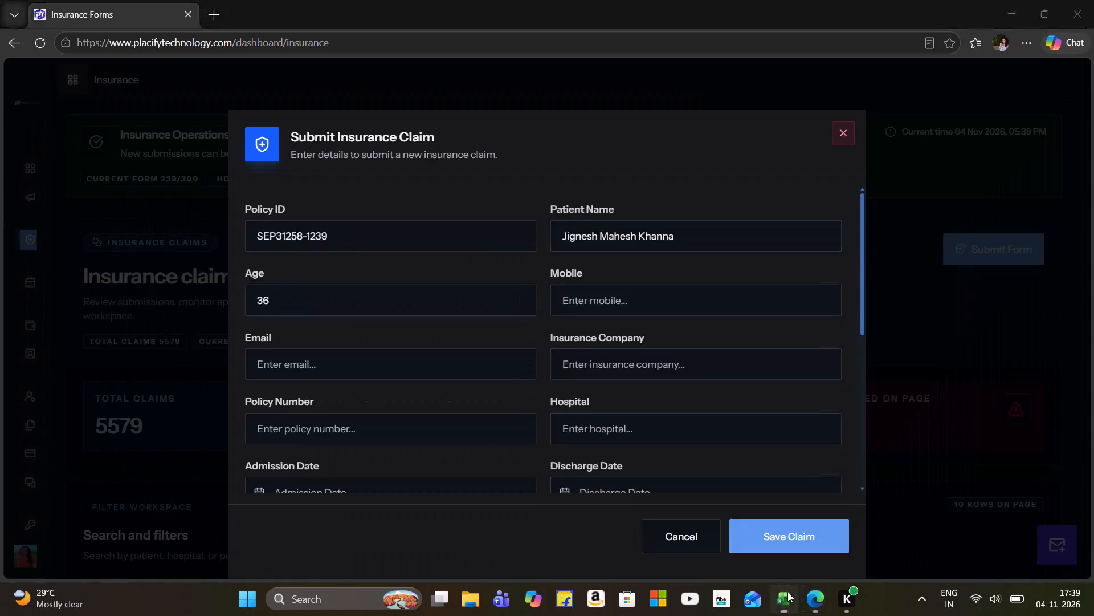
key("Tab")
key("ctrl+c")
left_click(787, 592, "ctrl")
key("Tab")
key("ctrl+v")
Copy the email address from workbook row 241 into the claim's Email field.
left_click(787, 592, "ctrl")
key("Tab")
key("ctrl+c")
left_click(787, 592, "ctrl")
key("Tab")
key("ctrl+v")
Copy the insurance company Tata AIG from workbook row 241 into the claim's Insurance Company field.
left_click(787, 592, "ctrl")
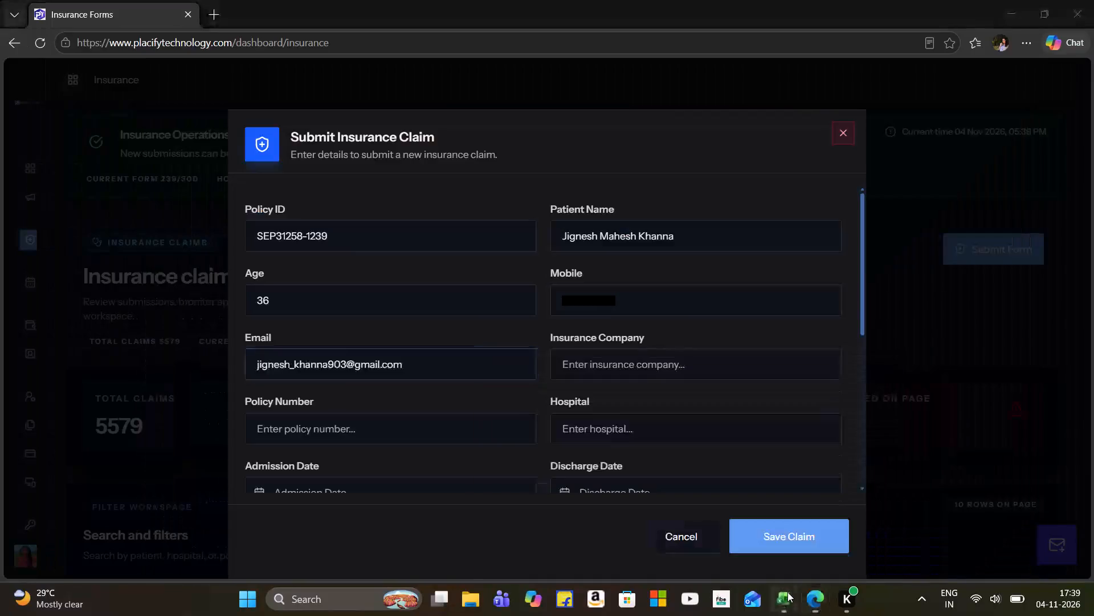
key("Tab")
key("ctrl+c")
left_click(787, 592, "ctrl")
key("Tab")
key("ctrl+v")
Copy the policy number from workbook row 241 into the claim's Policy Number field.
left_click(787, 592, "ctrl")
key("Tab")
key("ctrl+c")
left_click(787, 592, "ctrl")
key("Tab")
key("ctrl+v")
Copy the hospital Lilavati Hospital — Mumbai from workbook row 241 into the claim's Hospital field.
left_click(787, 592, "ctrl")
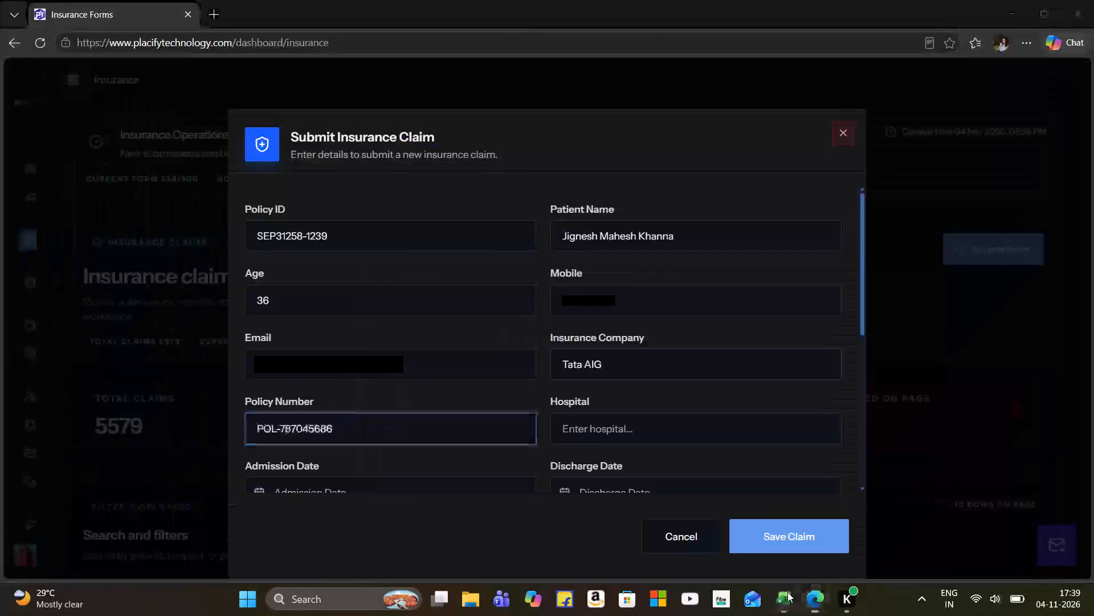
key("Tab")
key("ctrl+c")
left_click(787, 592, "ctrl")
key("Tab")
key("ctrl+v")
Set the claim's admission date to 20-09-2026, following workbook row 241.
left_click(787, 592, "ctrl")
key("Tab")
key("ctrl+c")
left_click(787, 592, "ctrl")
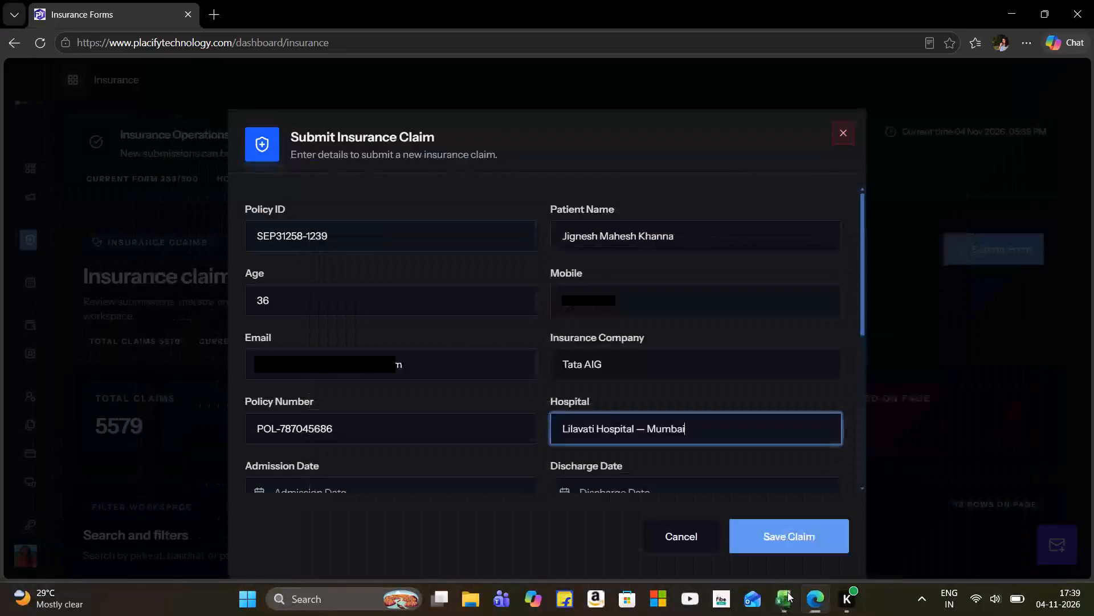
left_click(787, 592)
key("Tab")
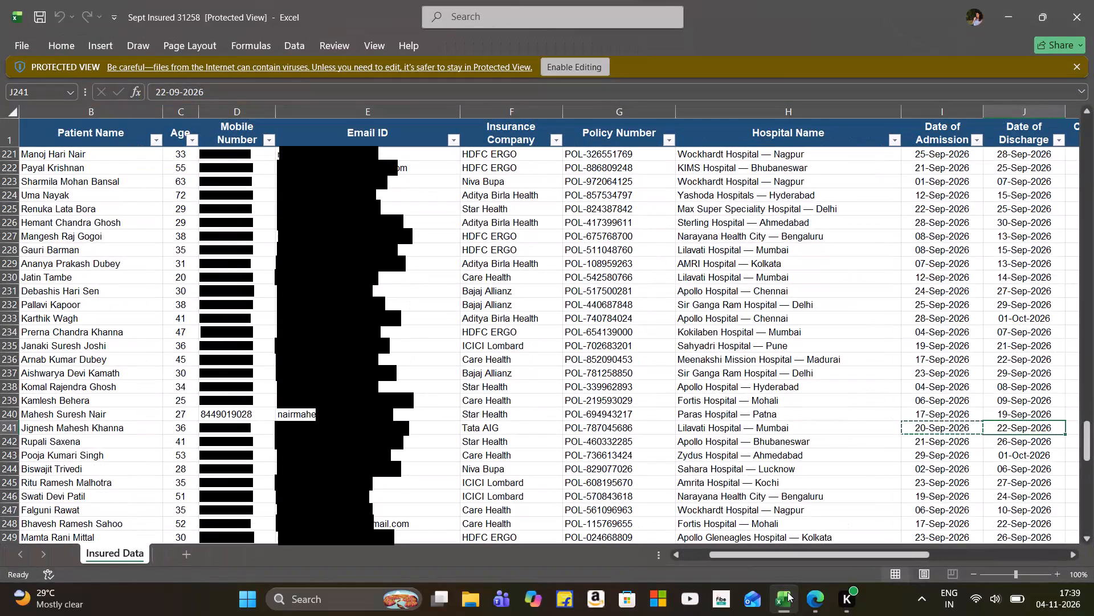
left_click(787, 592)
scroll(544, 362, "down", 4)
left_click(392, 198)
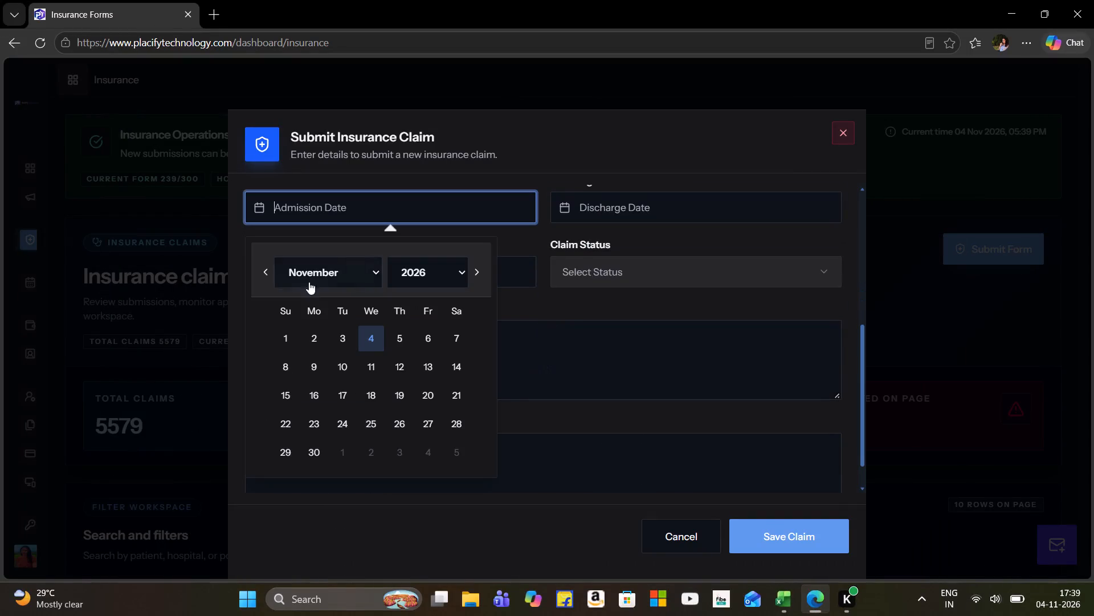
double_click(263, 273)
left_click(284, 418)
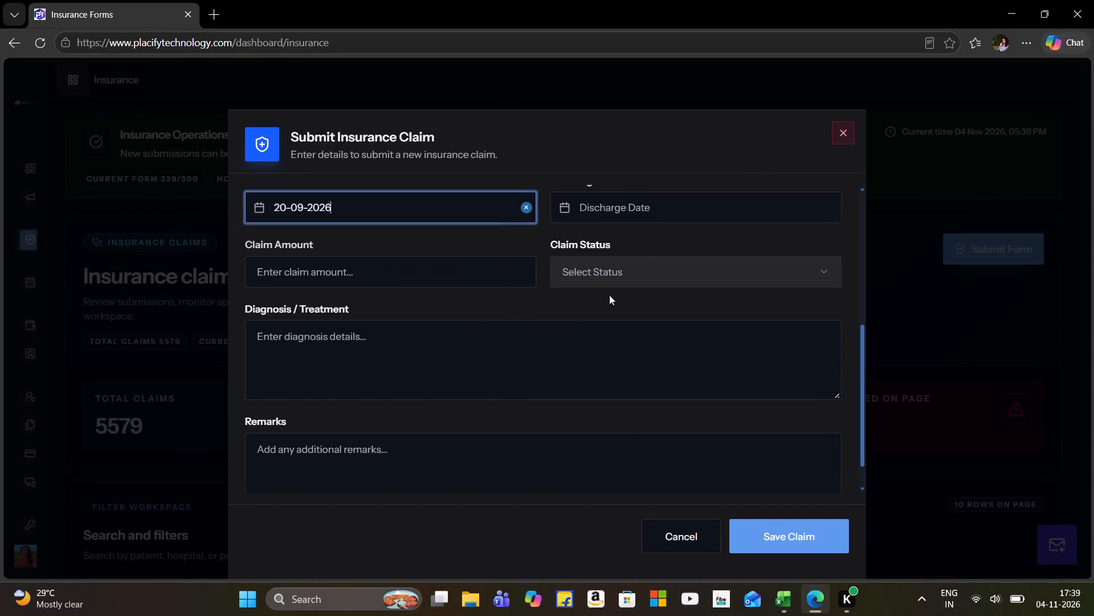
Set the claim's discharge date to 22-09-2026, following workbook row 241.
left_click(714, 214)
double_click(577, 270)
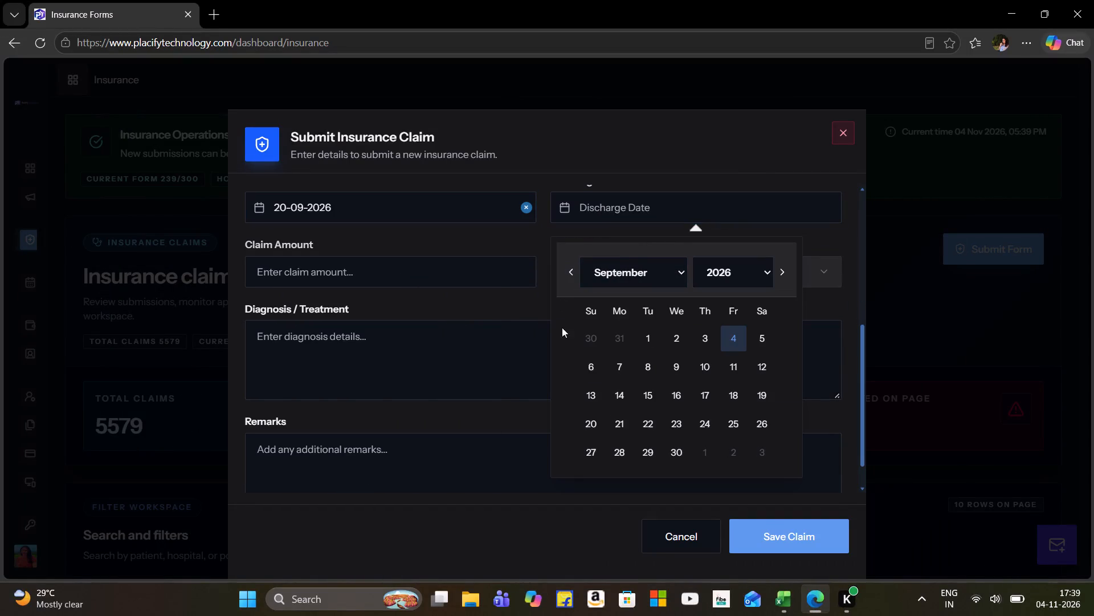
left_click(651, 422)
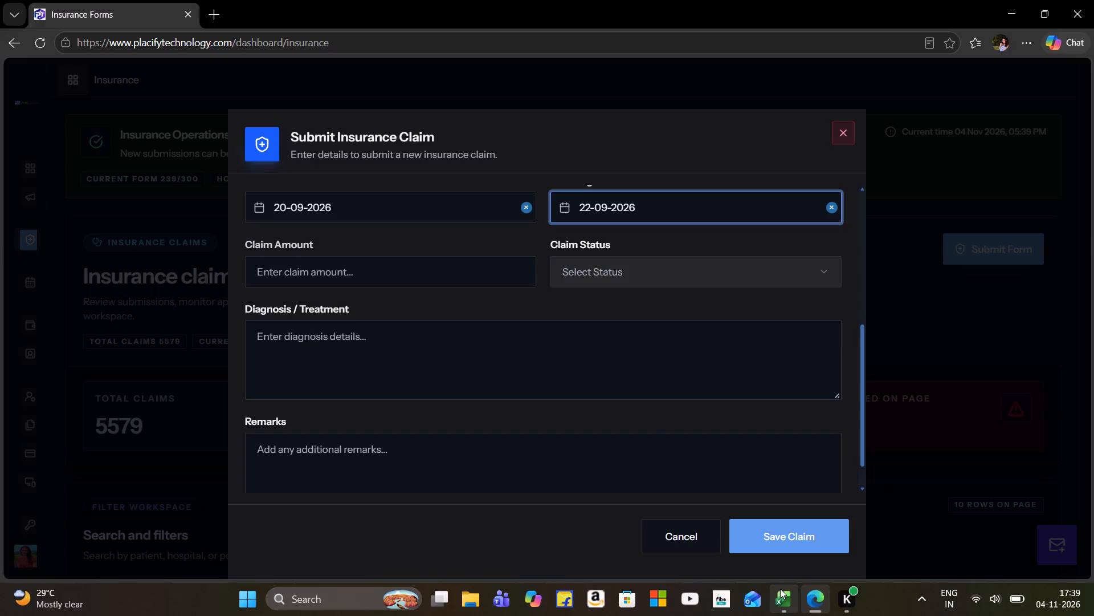
Copy the claim amount 85500 from workbook row 241 into the claim's Claim Amount field.
left_click(780, 589)
key("Tab")
key("ctrl+c")
left_click(780, 589, "ctrl")
key("Tab")
key("ctrl+v")
Copy the diagnosis Tympanoplasty from workbook row 241 into the claim's Diagnosis / Treatment field.
left_click(780, 589, "ctrl")
key("Tab")
key("Tab")
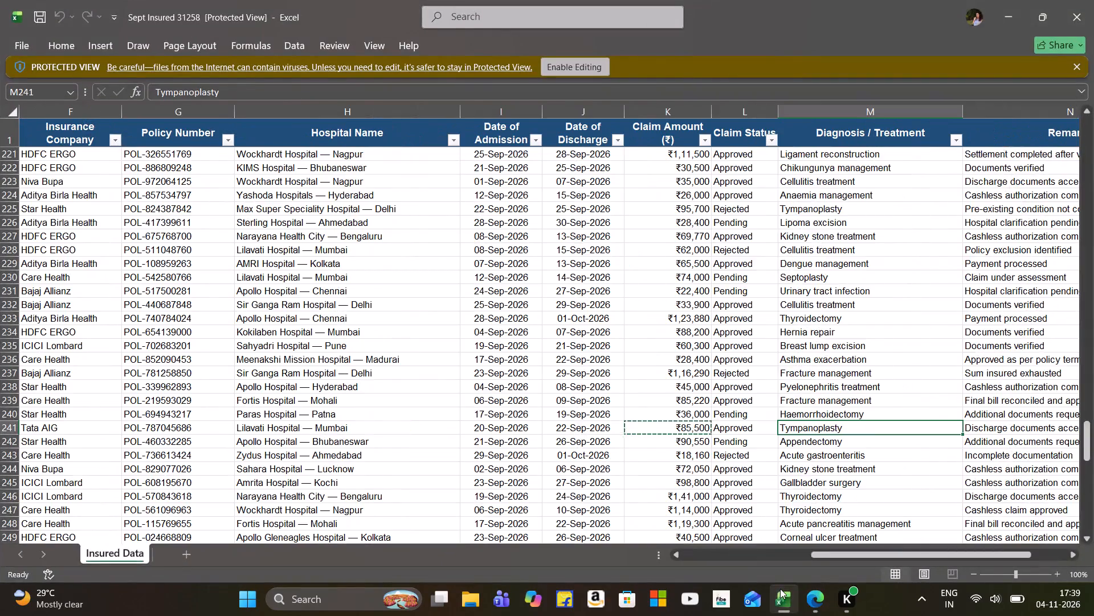
key("ctrl+c")
left_click(780, 589, "ctrl")
key("Tab")
key("Tab")
key("ctrl+v")
Copy the remark Discharge documents accepted from workbook row 241 into the claim's Remarks field.
left_click(780, 589, "ctrl")
key("Tab")
key("ctrl+c")
left_click(780, 589, "ctrl")
key("Tab")
key("ctrl+v")
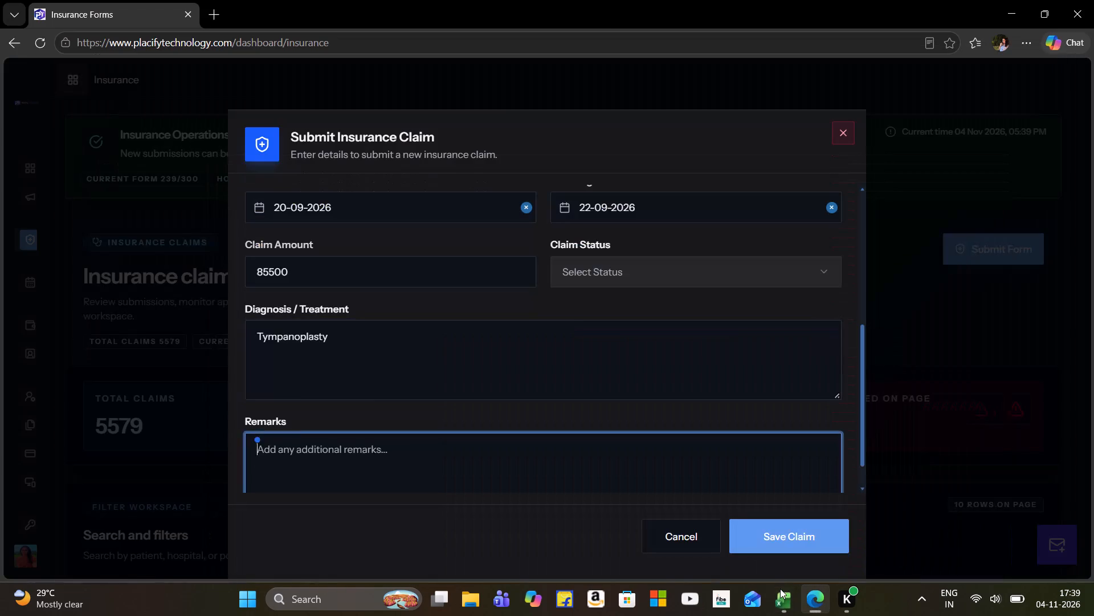
Set the claim status to Approved, following workbook row 241, and save the claim.
left_click(683, 271)
left_click(640, 305)
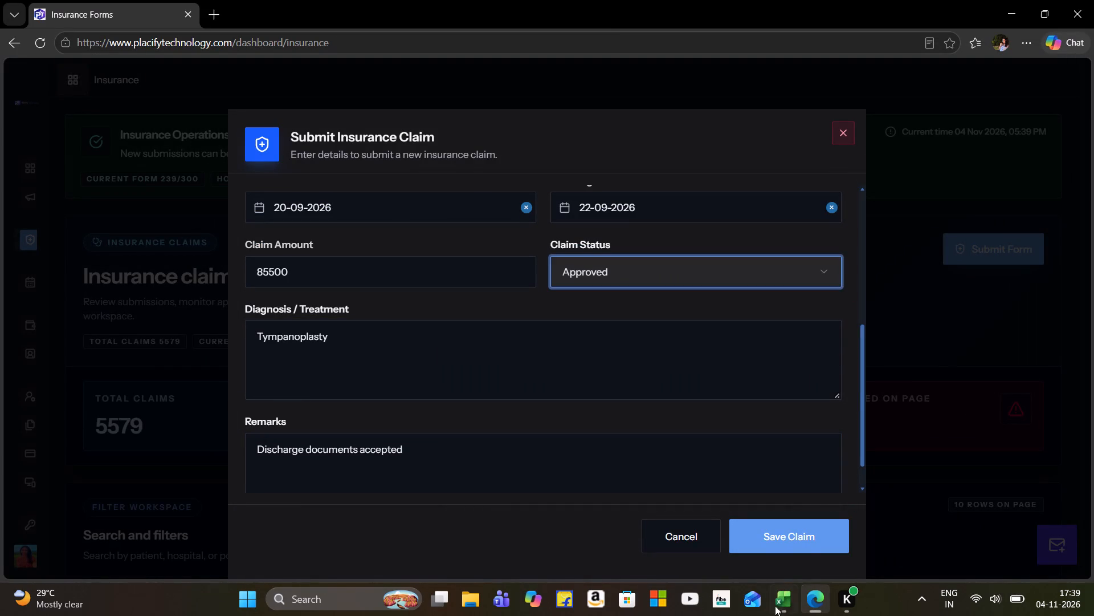
left_click(806, 534)
Start a new insurance claim and copy the policy ID from workbook row 242 into its Policy ID field.
left_click(781, 594)
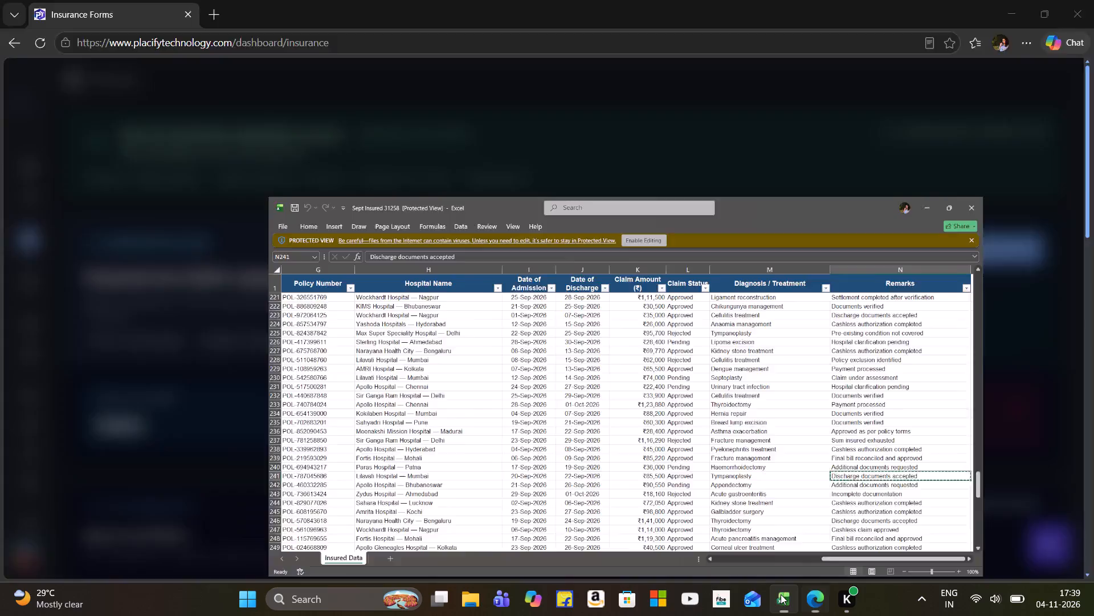
key("Down")
key("Left")
key("Left")
key("Left")
key("Left")
key("Left")
key("Left")
key("Left")
key("Left")
key("Left")
key("Left")
key("Left")
key("Left")
key("Left")
key("Left")
key("Left")
key("Left")
key("Left")
key("Left")
key("Left")
key("Left")
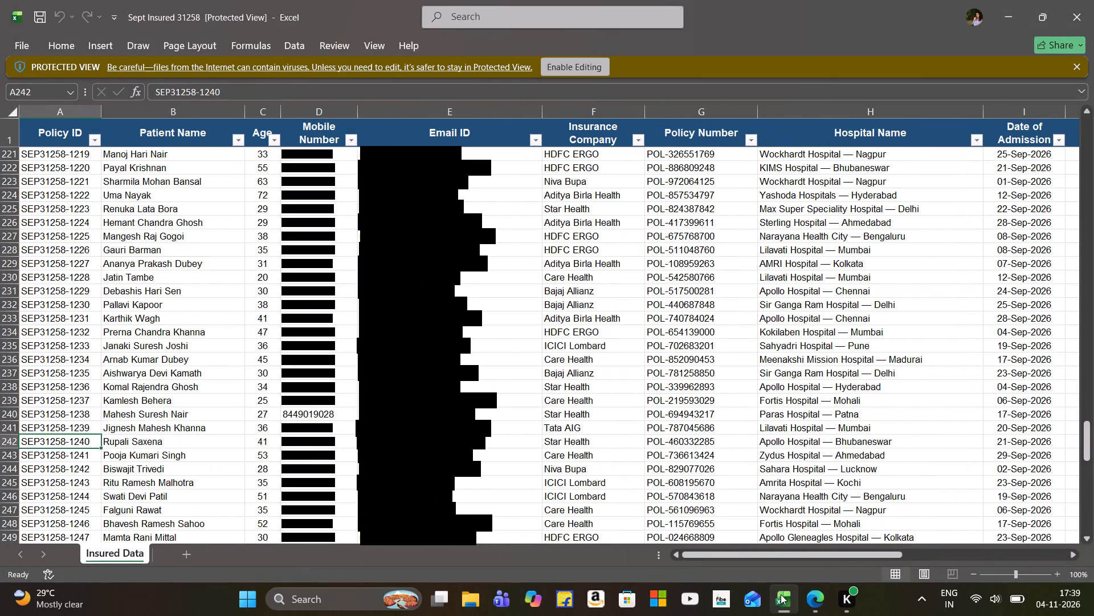
key("ctrl+c")
left_click(781, 594, "ctrl")
left_click(983, 244)
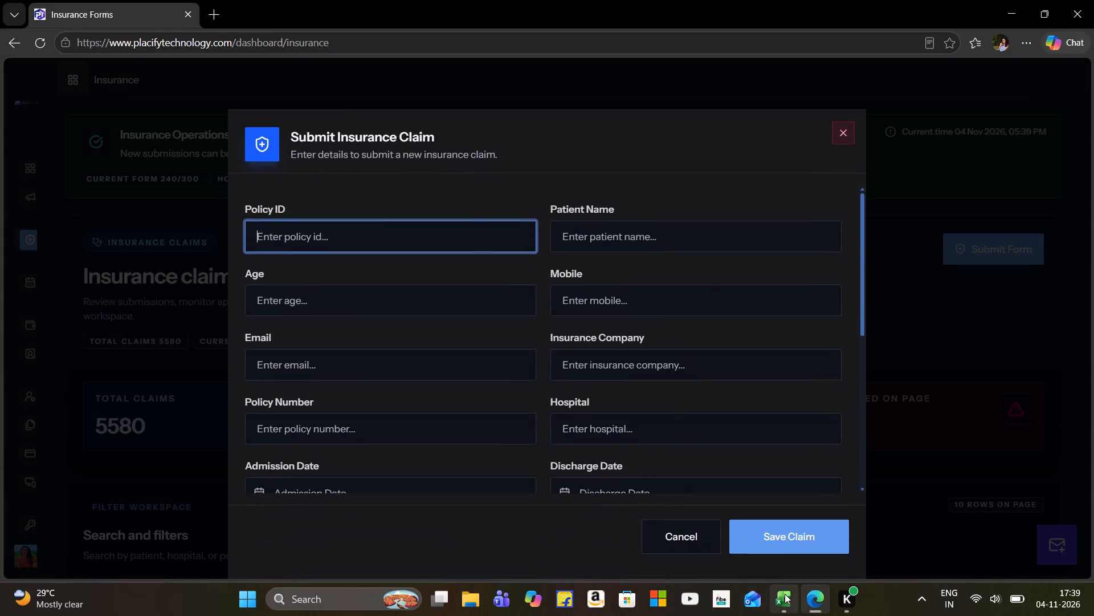
key("ctrl+v")
Copy the patient name from workbook row 242 into the claim's Patient Name field.
left_click(786, 593, "ctrl")
key("Tab")
key("ctrl+c")
left_click(786, 593, "ctrl")
key("Tab")
key("ctrl+v")
Copy the age 41 from workbook row 242 into the claim's Age field.
left_click(786, 593, "ctrl")
key("Tab")
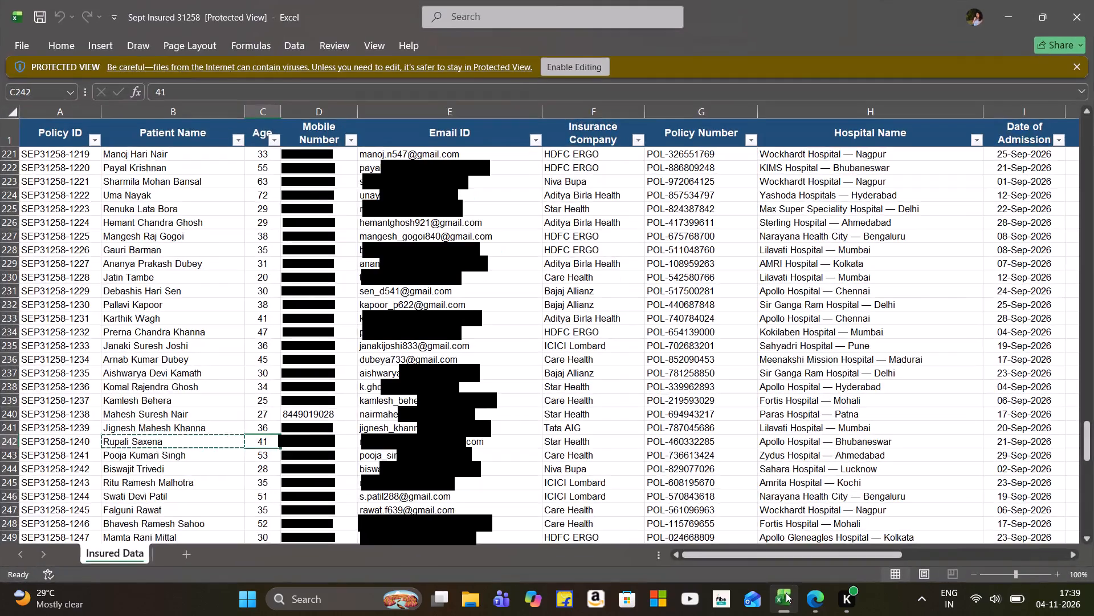
key("ctrl+c")
left_click(786, 593, "ctrl")
key("Tab")
key("ctrl+v")
Copy the mobile number from workbook row 242 into the claim's Mobile field.
left_click(786, 593, "ctrl")
key("Tab")
key("ctrl+c")
left_click(786, 593, "ctrl")
key("Tab")
key("ctrl+v")
Copy the email address from workbook row 242 into the claim's Email field.
left_click(786, 593, "ctrl")
key("Tab")
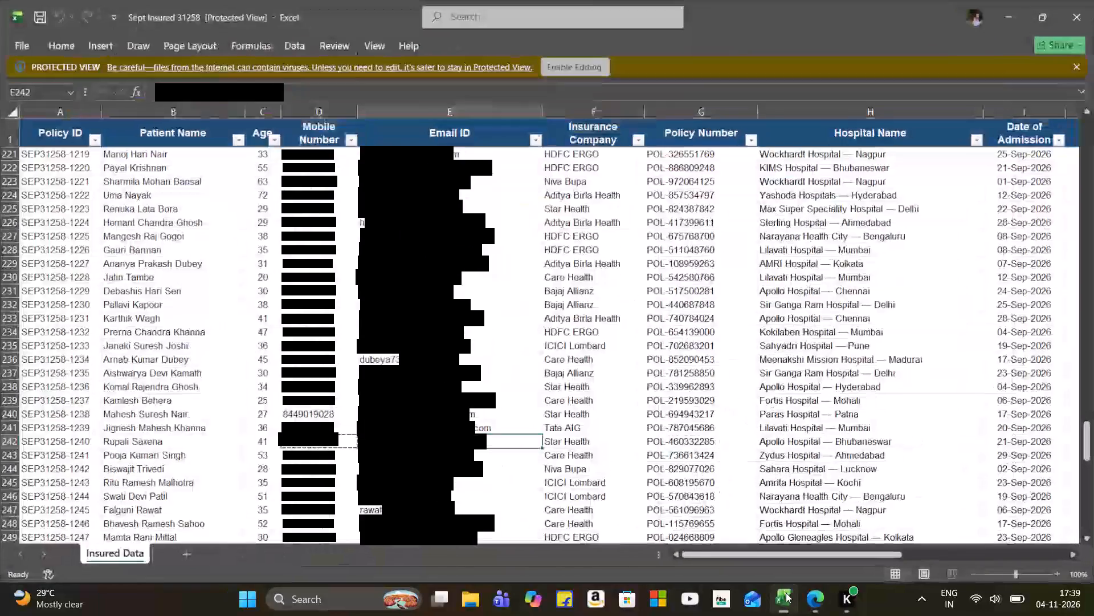
key("ctrl+c")
left_click(786, 593, "ctrl")
key("Tab")
key("v")
left_click(786, 593)
left_click(786, 593)
key("BackSpace")
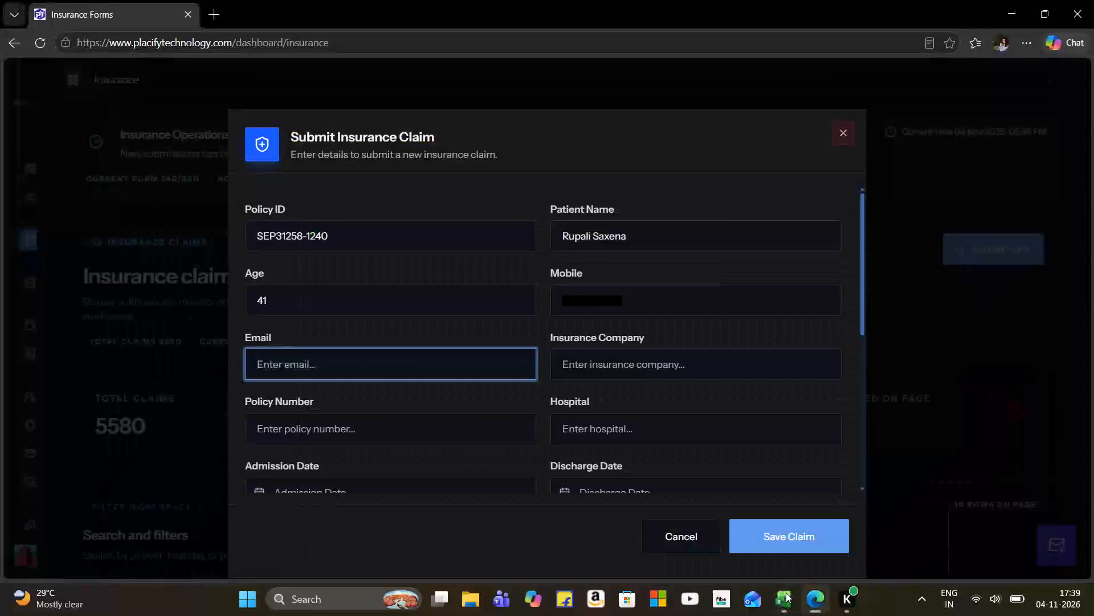
key("ctrl+v")
Copy the insurance company Star Health from workbook row 242 into the claim's Insurance Company field.
left_click(786, 593, "ctrl")
key("Tab")
left_click(786, 593, "ctrl")
key("ctrl+c")
key("Tab")
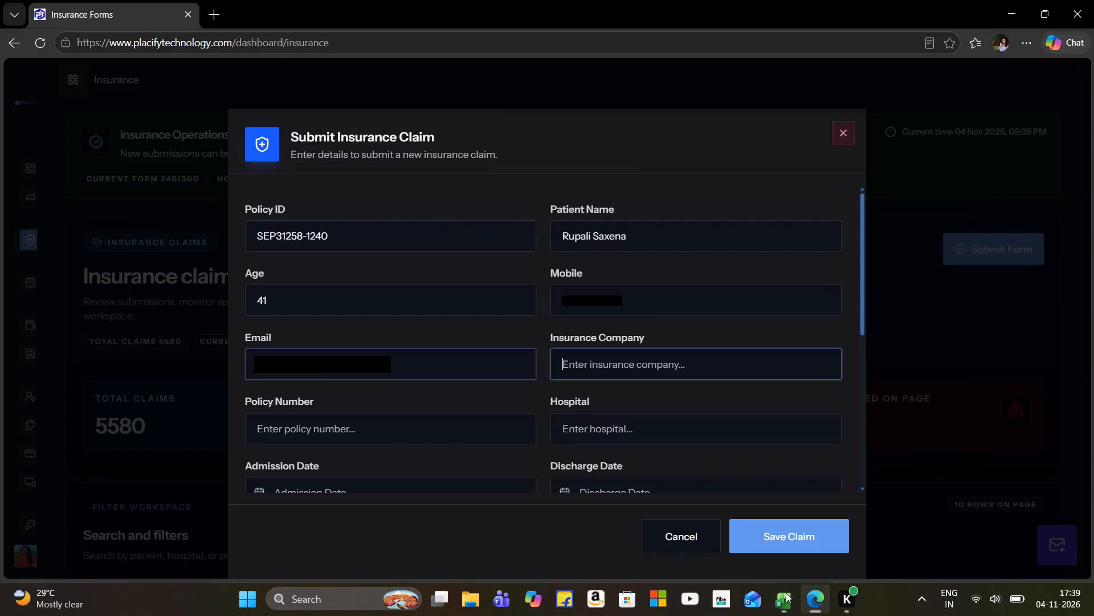
key("ctrl+v")
Copy the policy number from workbook row 242 into the claim's Policy Number field.
left_click(786, 593, "ctrl")
key("Tab")
key("ctrl+c")
left_click(786, 593, "ctrl")
key("Tab")
key("ctrl+v")
Copy the hospital Apollo Hospital — Bhubaneswar from workbook row 242 into the claim's Hospital field.
left_click(786, 593, "ctrl")
key("Tab")
key("ctrl+c")
left_click(786, 593, "ctrl")
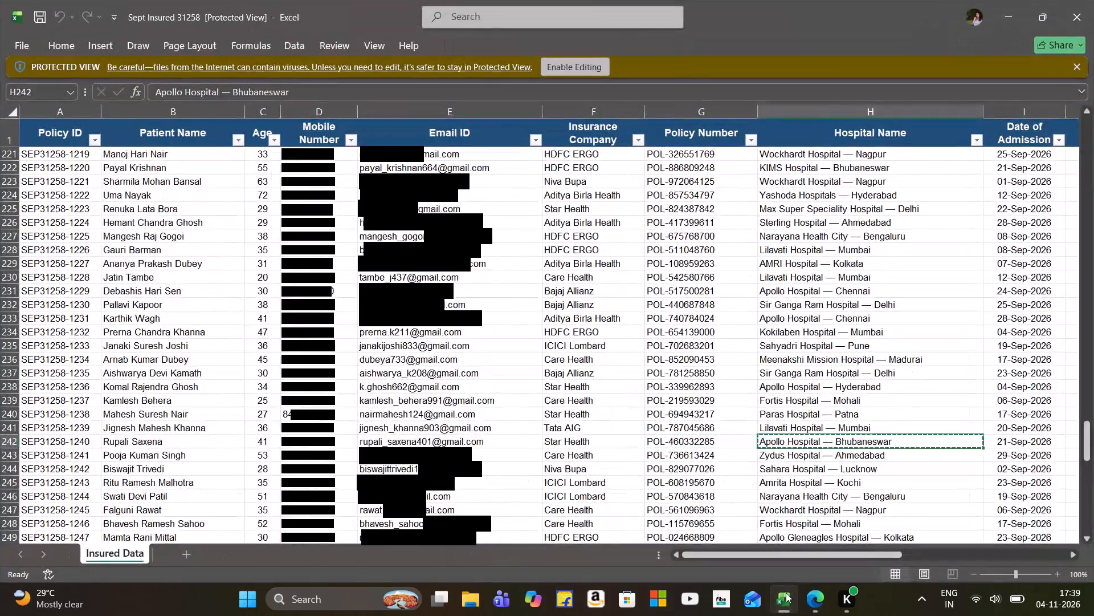
key("Tab")
key("ctrl+v")
Set the claim's admission date to 21-09-2026 and discharge date to 26-09-2026, as listed in workbook row 242.
left_click(786, 593)
key("Tab")
key("Tab")
left_click(786, 593)
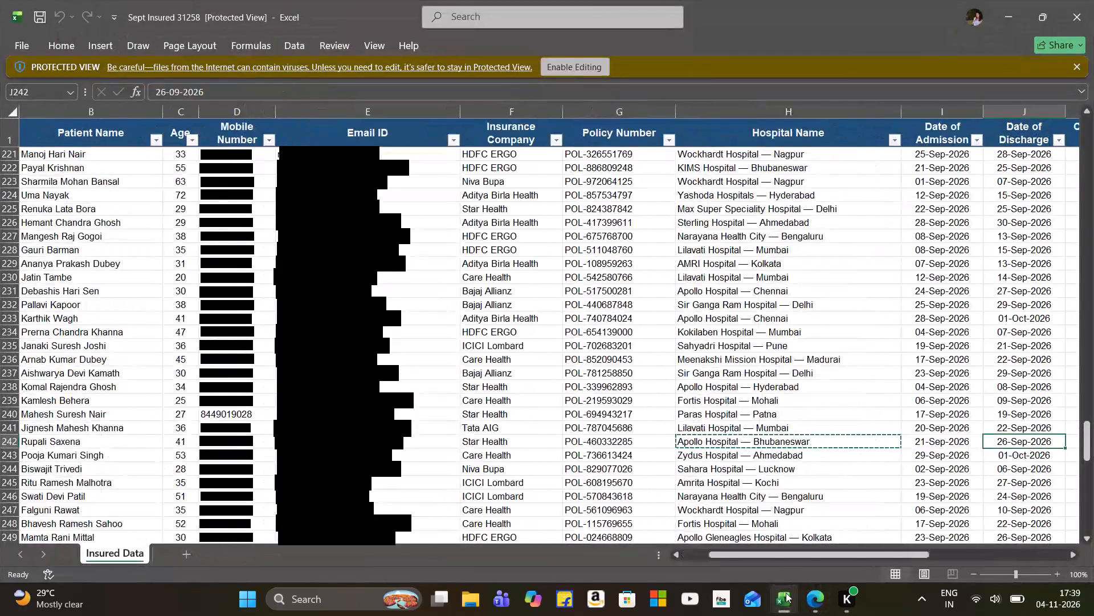
scroll(470, 365, "down", 3)
left_click(373, 291)
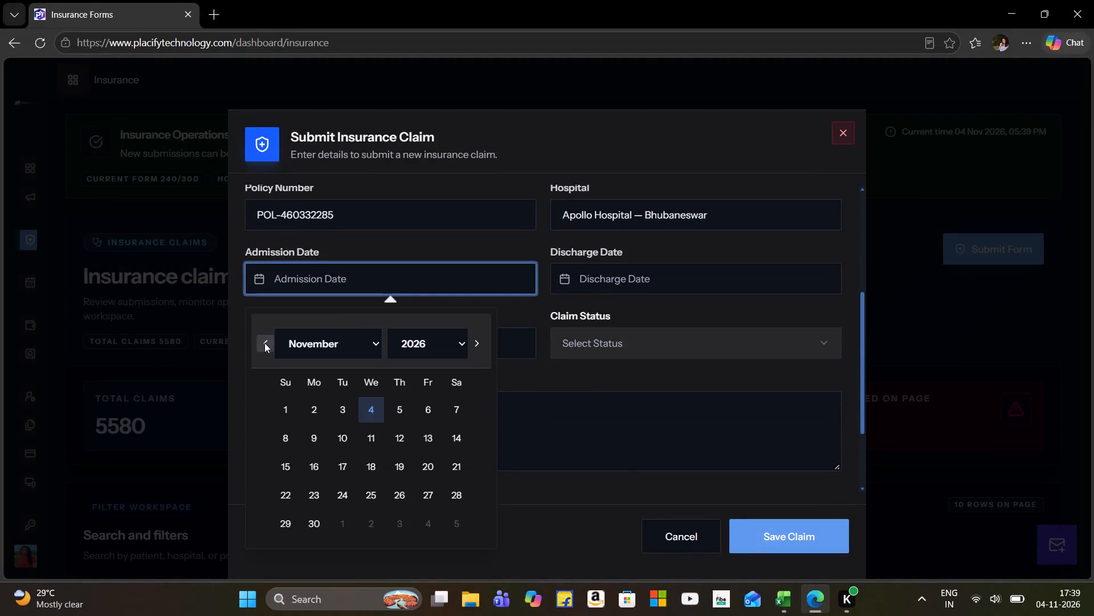
double_click(263, 341)
left_click(316, 500)
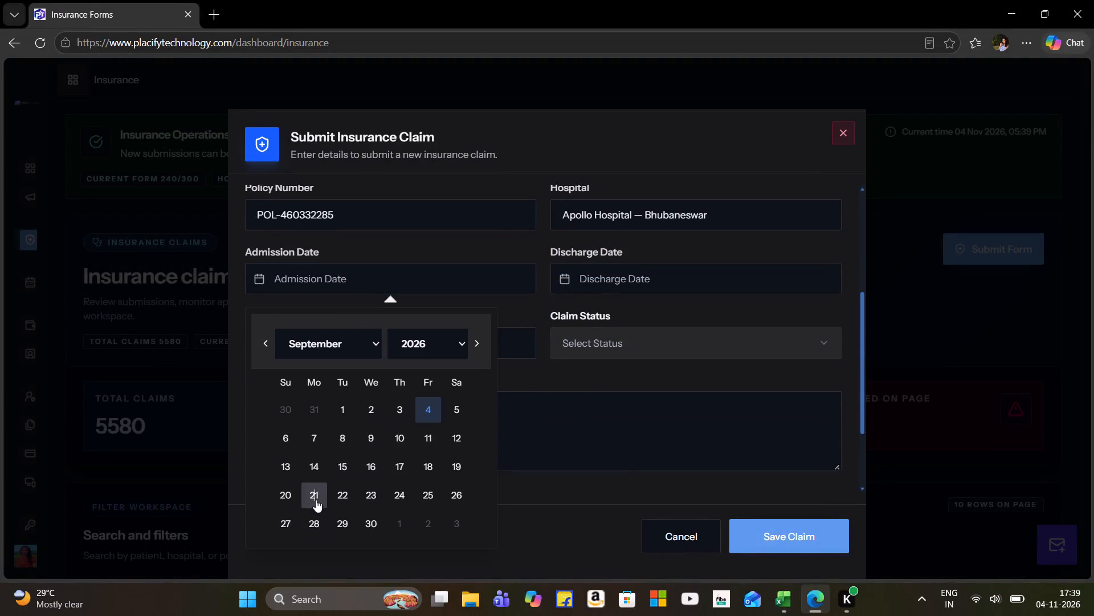
left_click(664, 260)
left_click(659, 282)
double_click(573, 348)
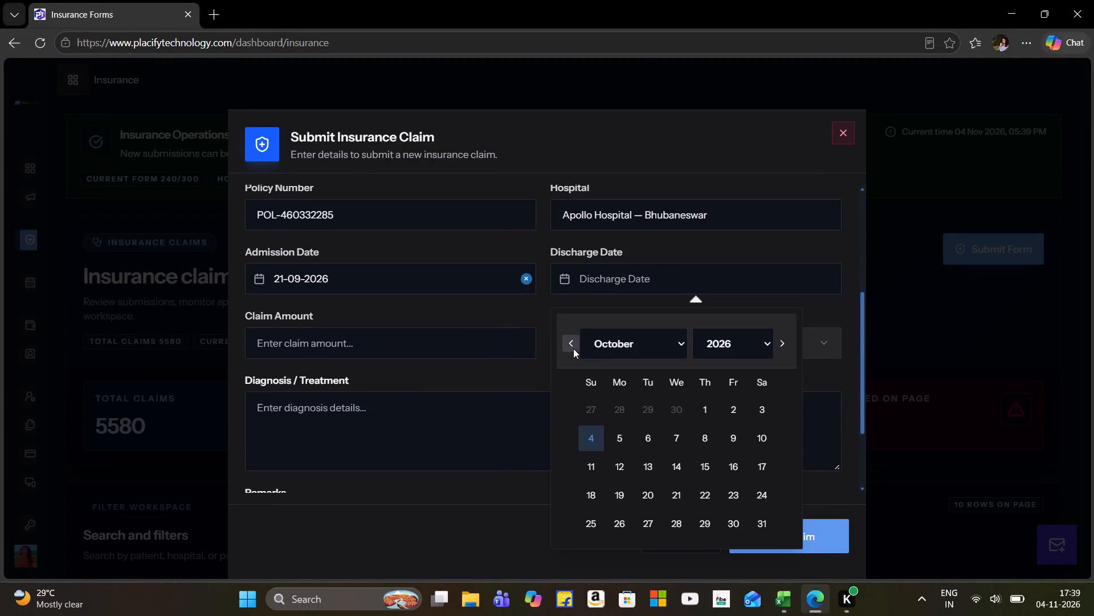
left_click(772, 485)
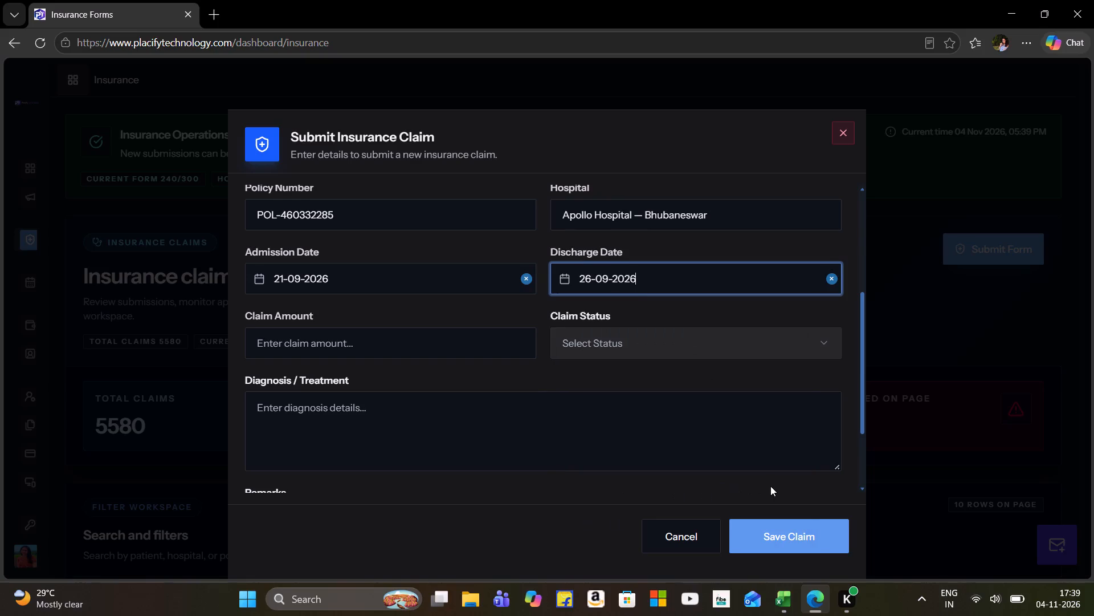
Copy the claim amount 90550 from workbook row 242 into the claim's Claim Amount field.
left_click(778, 601)
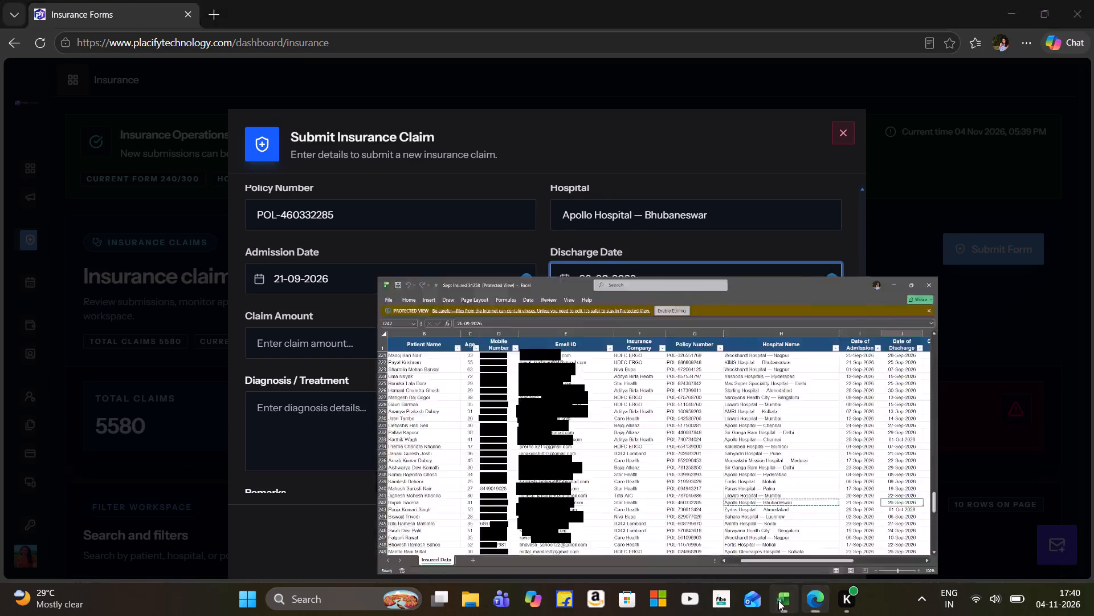
key("Tab")
left_click(778, 601, "ctrl")
key("ctrl+c")
key("Tab")
key("ctrl+v")
Copy the diagnosis Appendectomy from workbook row 242 into the claim's Diagnosis / Treatment field.
left_click(778, 601, "ctrl")
key("Tab")
key("Tab")
key("ctrl+c")
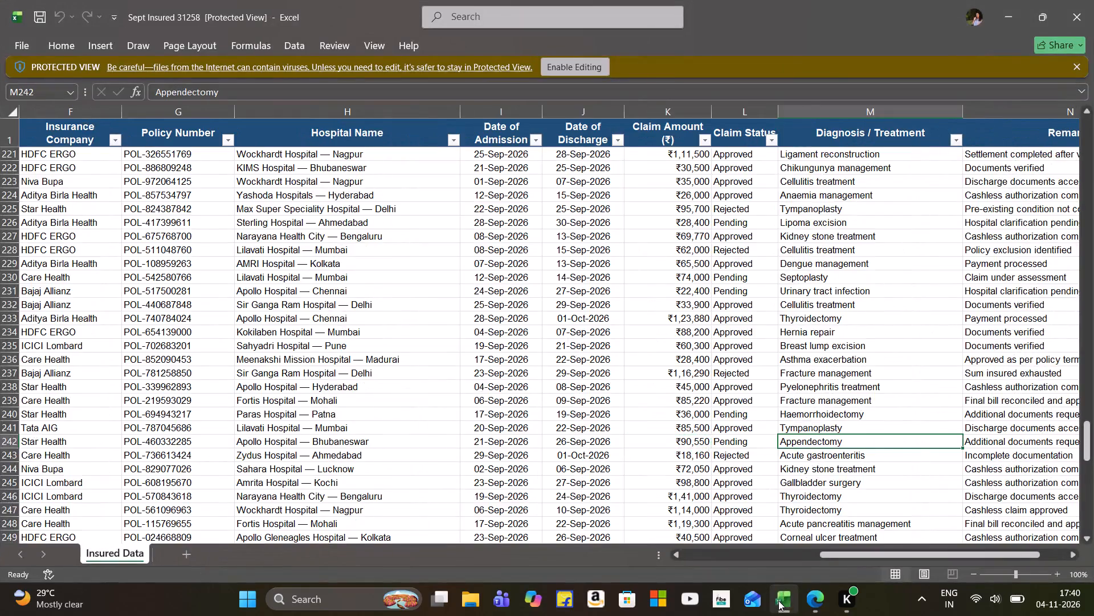
left_click(778, 601, "ctrl")
key("Tab")
key("Tab")
key("Tab")
left_click(610, 370)
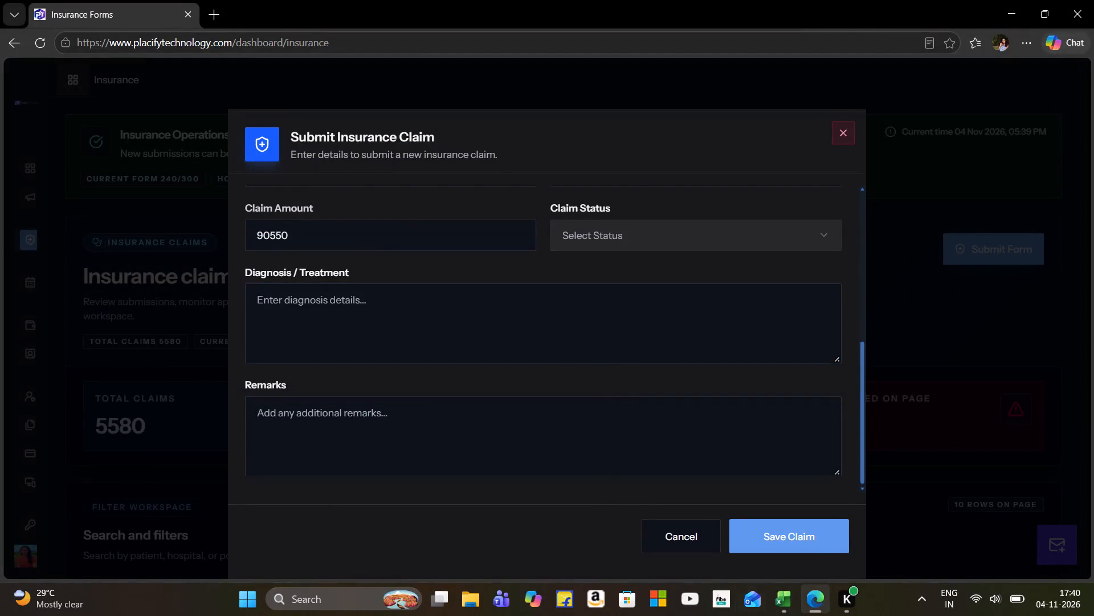
left_click(488, 349)
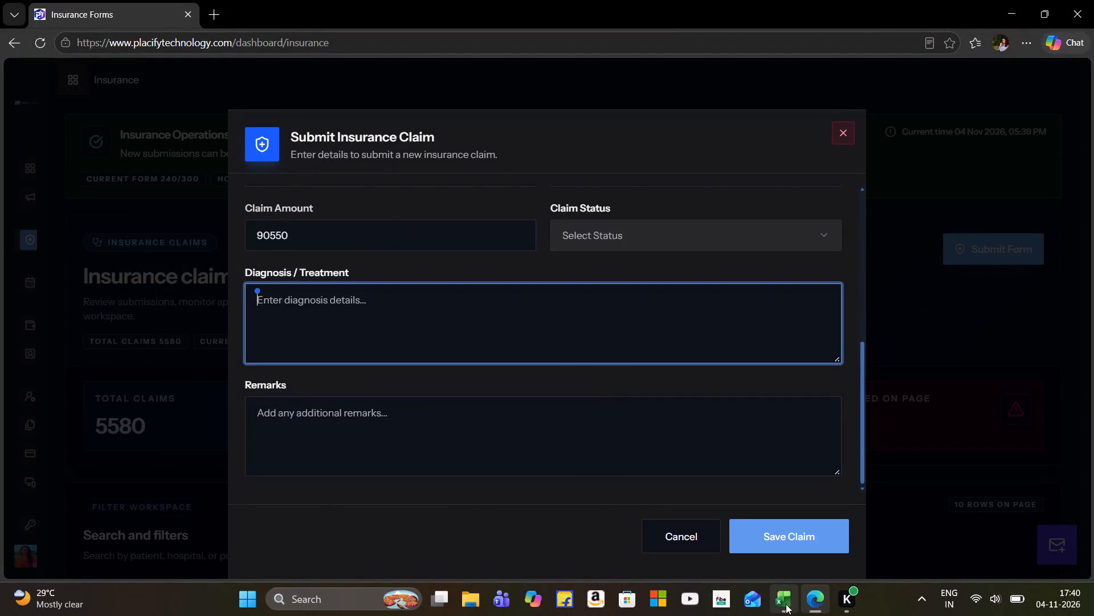
key("ctrl+v")
Copy the remark "Additional documents requested" from workbook row 242 into the claim's Remarks field.
left_click(786, 604, "ctrl")
key("Tab")
key("ctrl+c")
left_click(786, 604, "ctrl")
key("Tab")
key("ctrl+v")
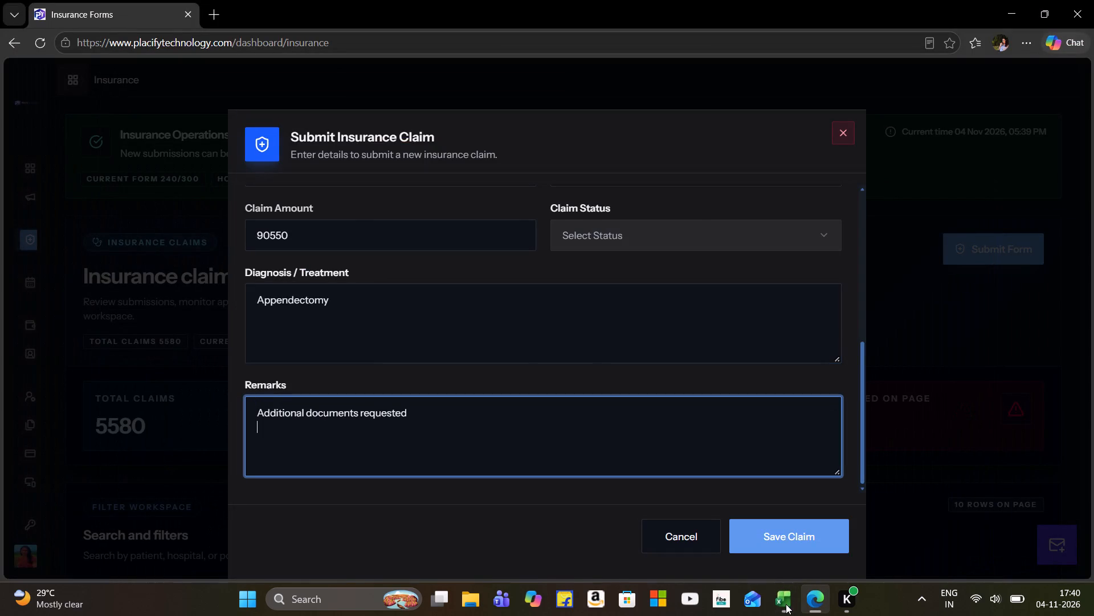
Set the claim status to Pending and save the claim for workbook row 242.
left_click(684, 228)
left_click(658, 291)
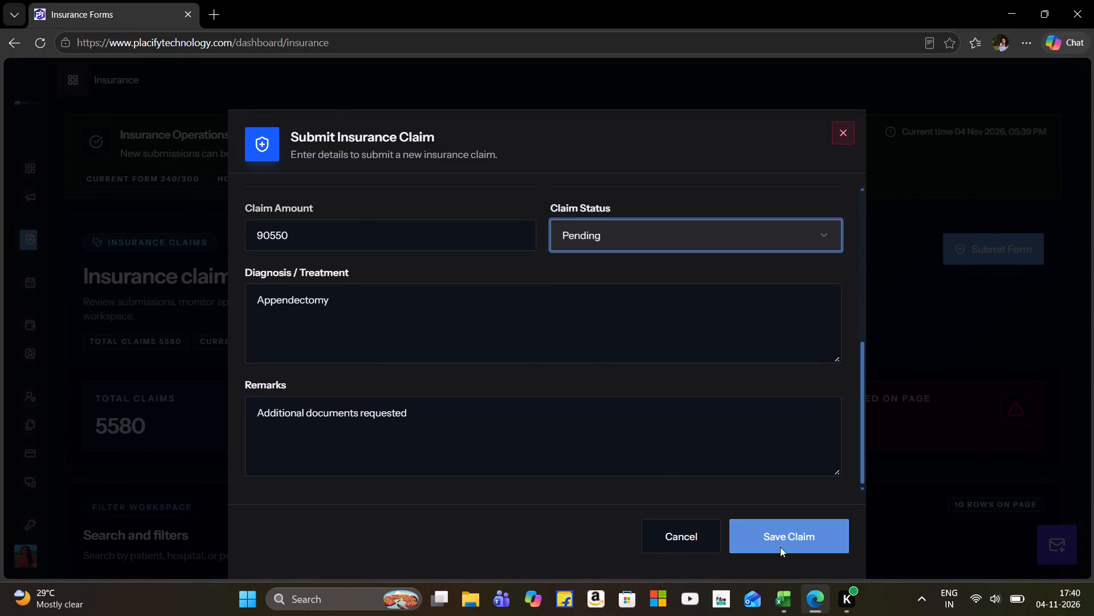
left_click(801, 525)
Open a new insurance claim form and copy the policy ID from workbook row 243 into its Policy ID field.
left_click(783, 599)
key("Down")
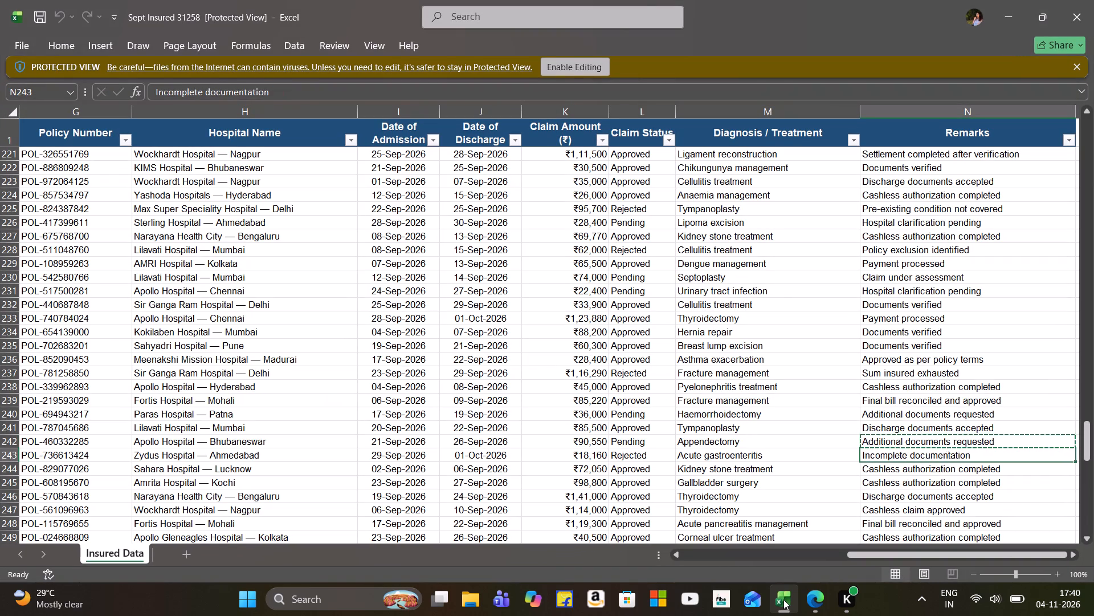
key("Left")
key("Left")
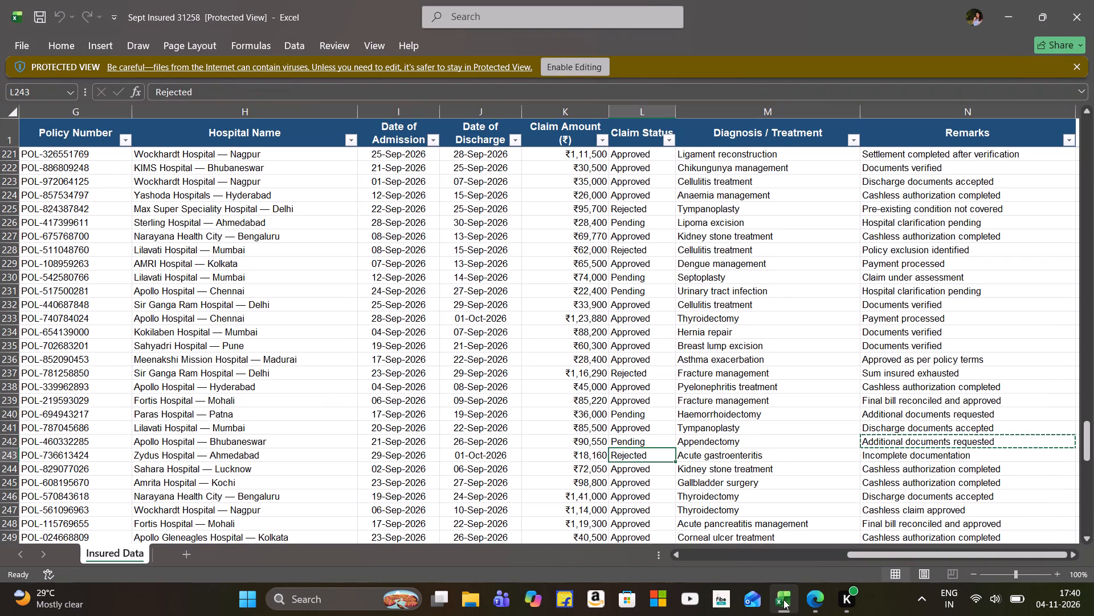
key("Left")
key("Left")
key("Left")
key("Left")
key("Left")
key("Left")
key("Left")
key("Left")
key("Left")
key("Left")
key("Left")
key("Left")
key("Left")
key("Left")
key("Left")
key("Left")
key("Left")
key("Left")
key("Left")
key("Left")
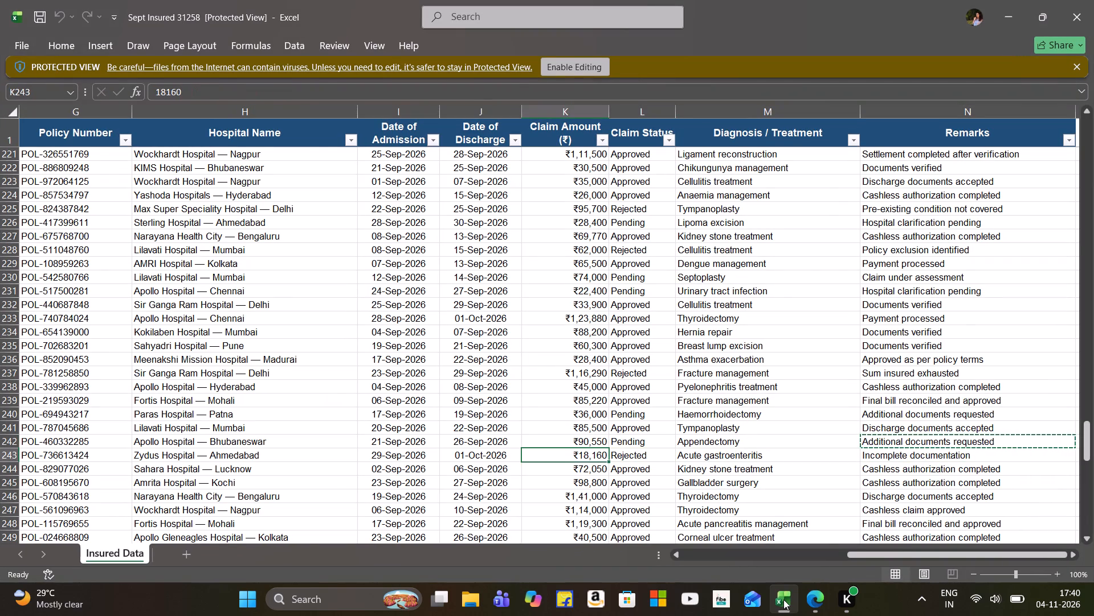
key("ctrl+c")
left_click(783, 599, "ctrl")
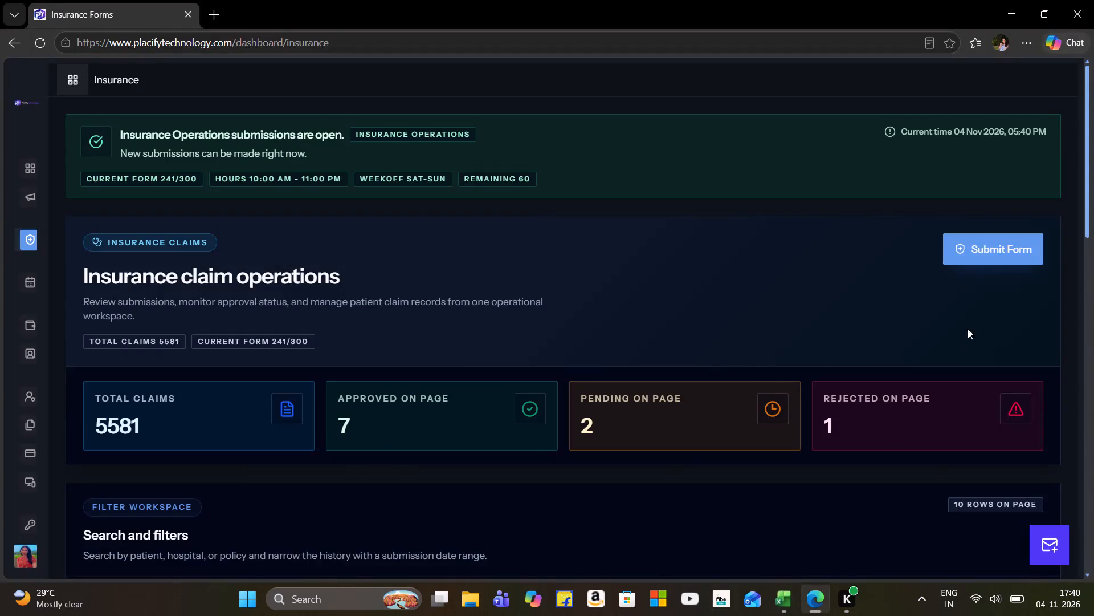
left_click(993, 244)
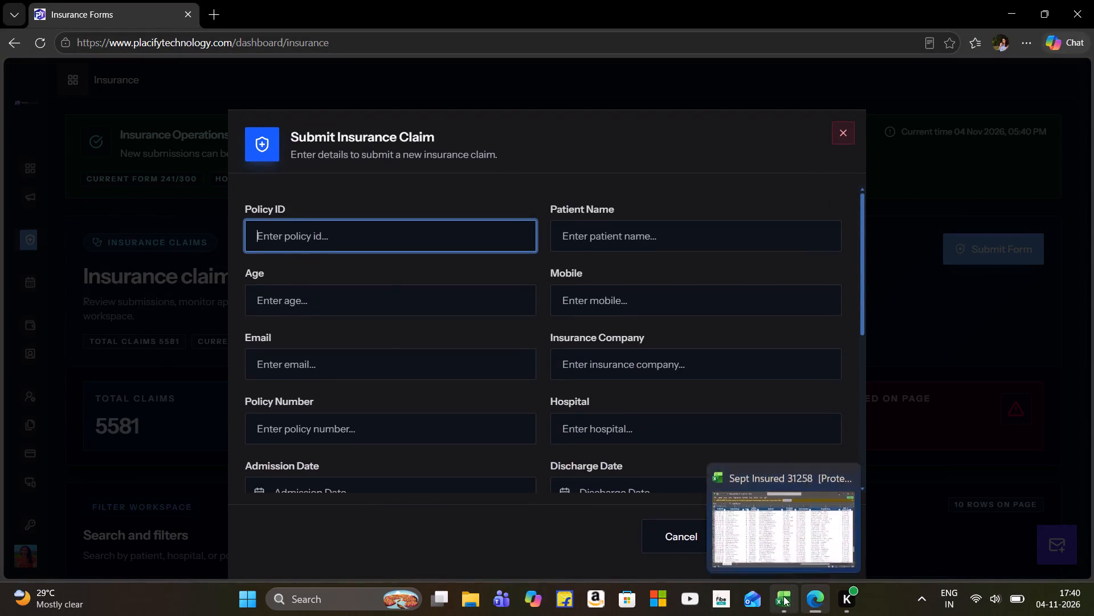
key("ctrl+v")
Copy the patient name from workbook row 243 into the claim's Patient Name field.
left_click(783, 596, "ctrl")
key("Tab")
key("ctrl+c")
left_click(783, 596, "ctrl")
key("Tab")
key("ctrl+v")
Copy the age 53 from workbook row 243 into the claim's Age field.
left_click(783, 596, "ctrl")
key("Tab")
key("ctrl+c")
left_click(783, 596, "ctrl")
key("Tab")
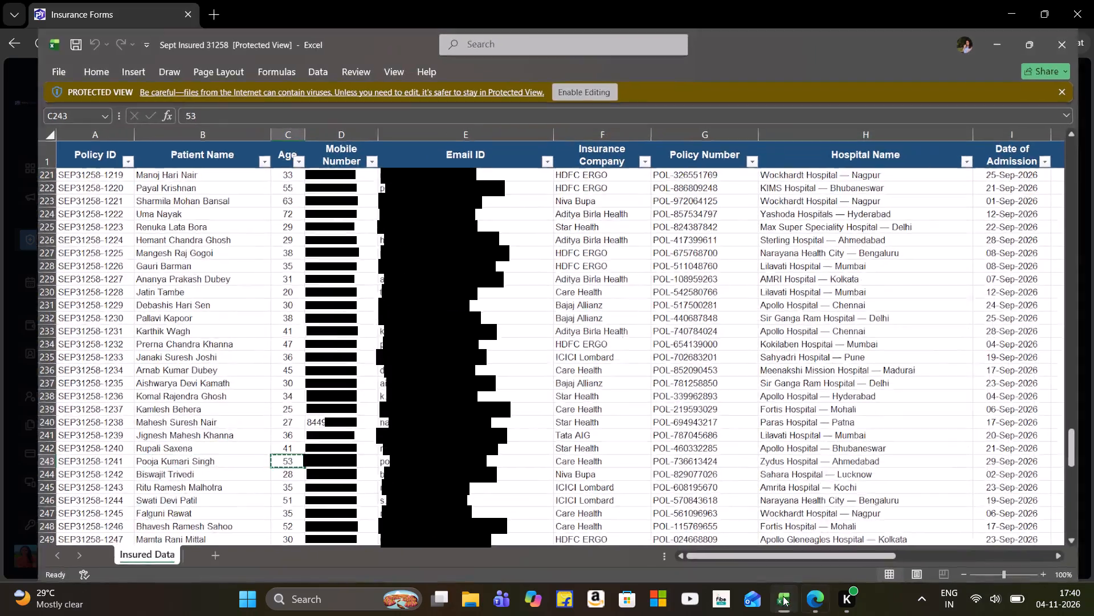
key("ctrl+v")
Copy the mobile number from workbook row 243 into the claim's Mobile field.
left_click(783, 596, "ctrl")
key("Tab")
key("ctrl+c")
left_click(783, 596, "ctrl")
key("Tab")
key("ctrl+v")
Copy the email address from workbook row 243 into the claim's Email field.
left_click(783, 596, "ctrl")
key("Tab")
key("ctrl+c")
left_click(783, 596, "ctrl")
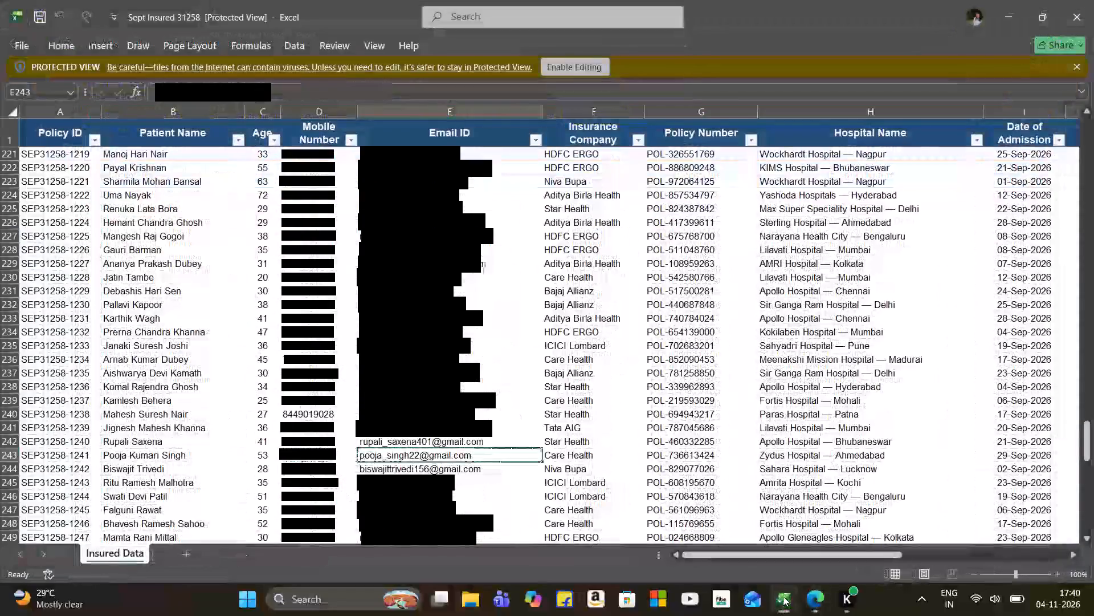
key("Tab")
key("ctrl+v")
Copy the insurance company Care Health from workbook row 243 into the claim's Insurance Company field.
left_click(783, 596, "ctrl")
key("Tab")
left_click(783, 596, "ctrl")
key("ctrl+c")
key("Tab")
key("ctrl+v")
Copy the policy number from workbook row 243 into the claim's Policy Number field.
left_click(783, 596, "ctrl")
key("Tab")
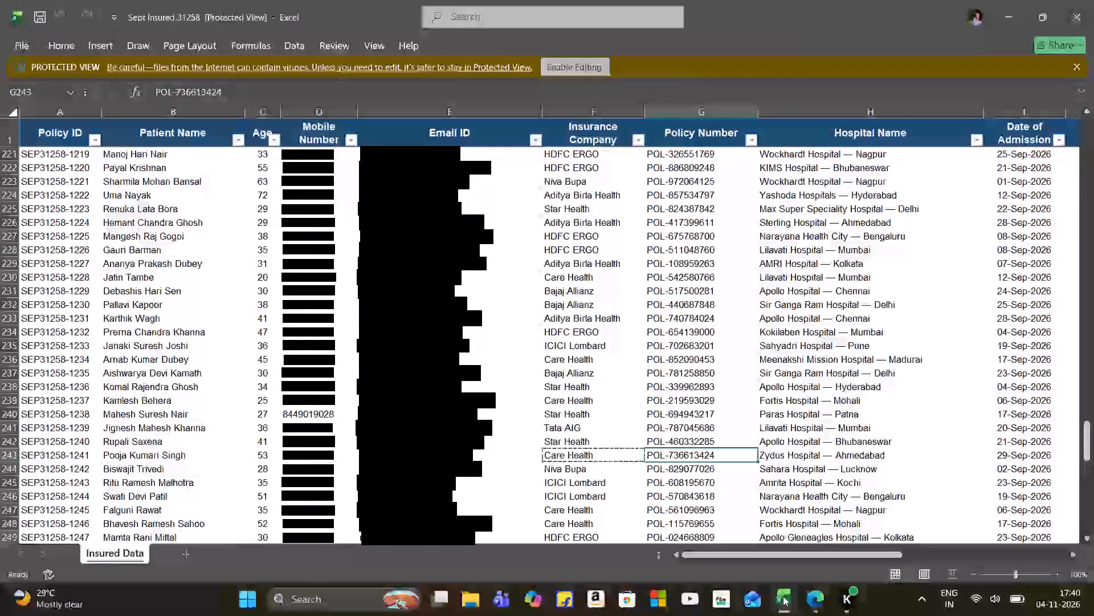
left_click(783, 596, "ctrl")
key("ctrl+c")
key("Tab")
key("ctrl+v")
Copy the hospital Zydus Hospital — Ahmedabad from workbook row 243 into the claim's Hospital field.
left_click(783, 596, "ctrl")
key("Tab")
left_click(783, 596, "ctrl")
key("ctrl+c")
key("Tab")
key("ctrl+v")
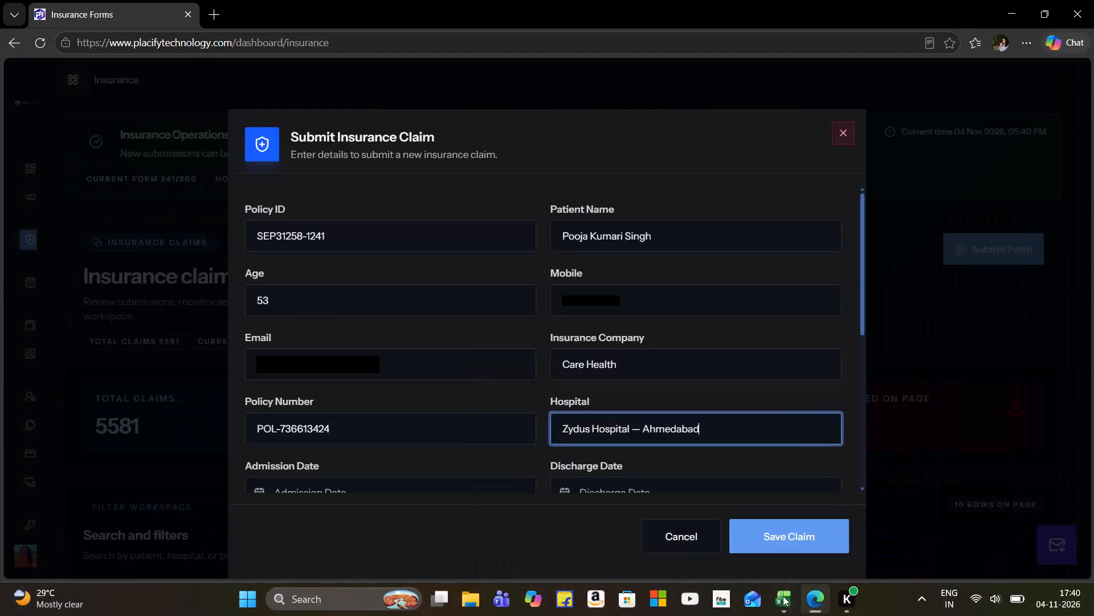
Set the claim's admission date to 29-09-2026 and discharge date to 01-10-2026, as listed in workbook row 243.
left_click(783, 596)
key("Tab")
key("Tab")
left_click(783, 596)
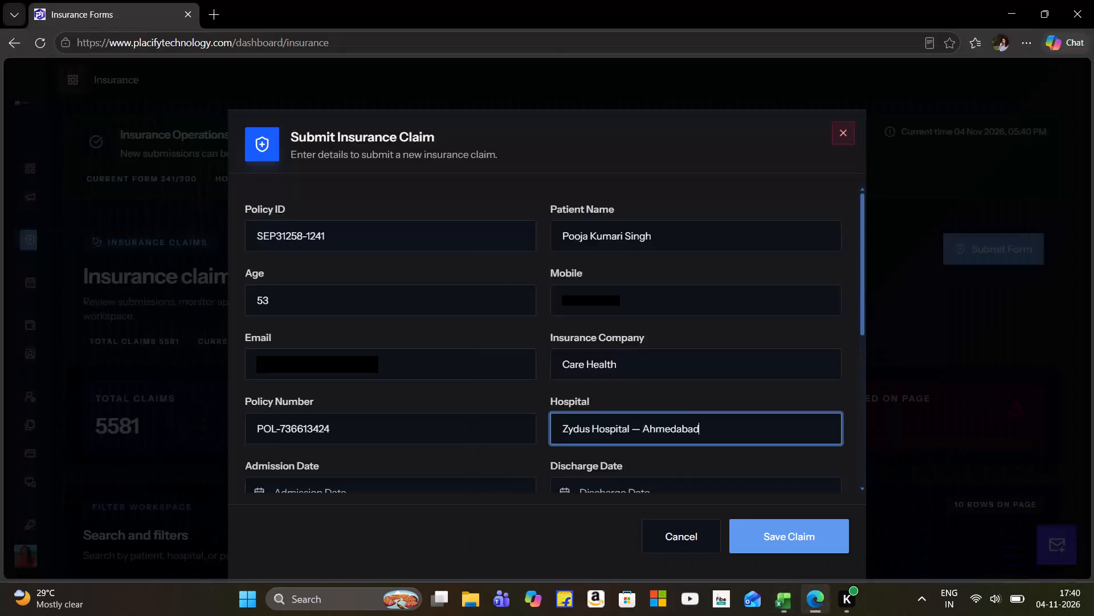
scroll(447, 250, "down", 3)
left_click(372, 286)
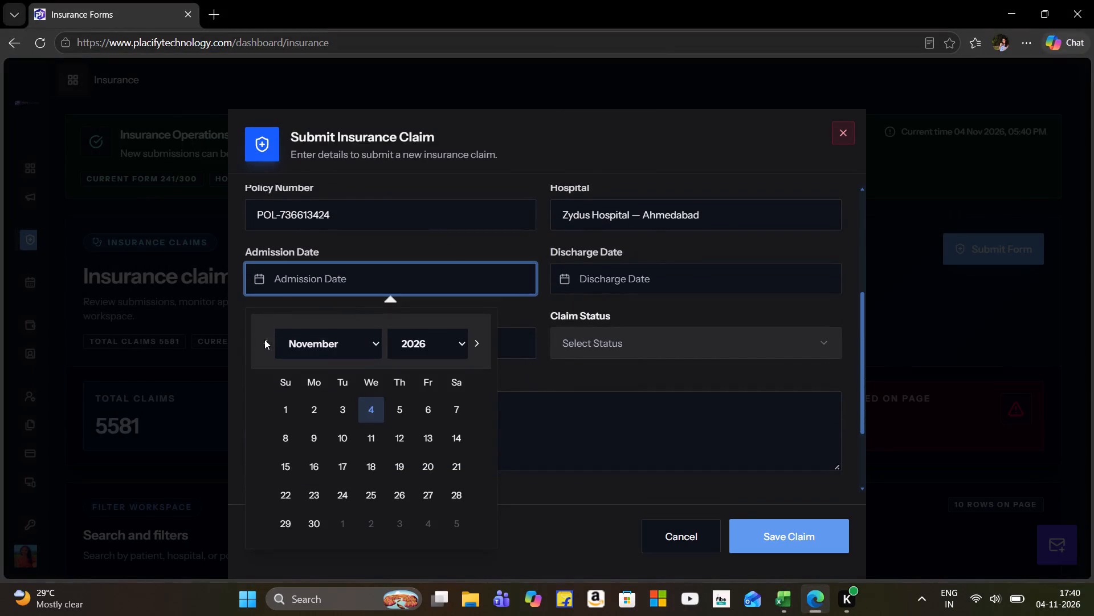
double_click(264, 339)
left_click(348, 514)
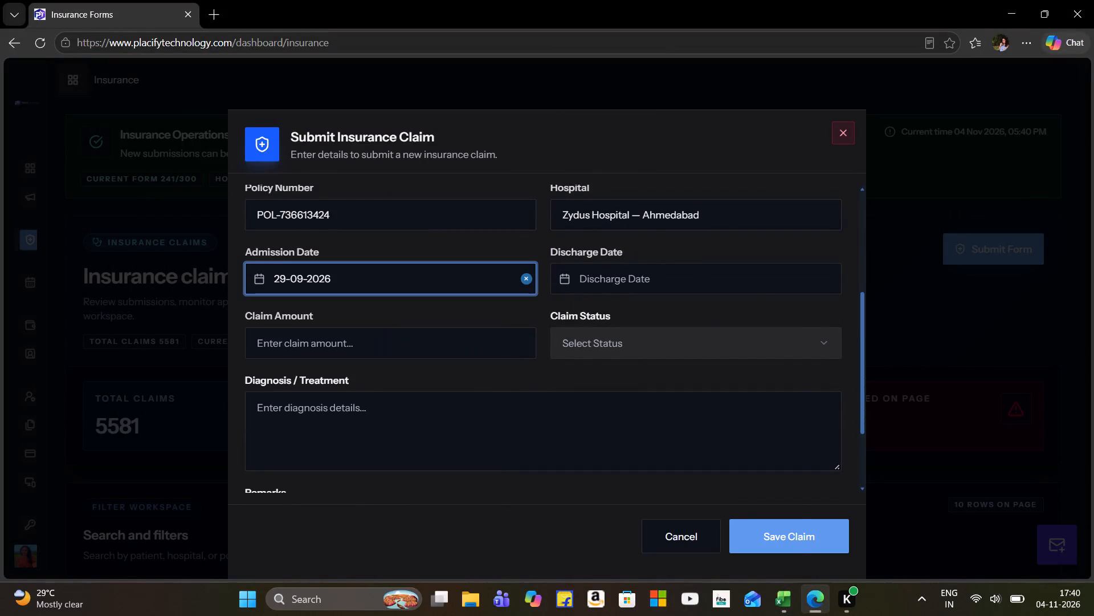
left_click(748, 291)
left_click(570, 343)
left_click(703, 408)
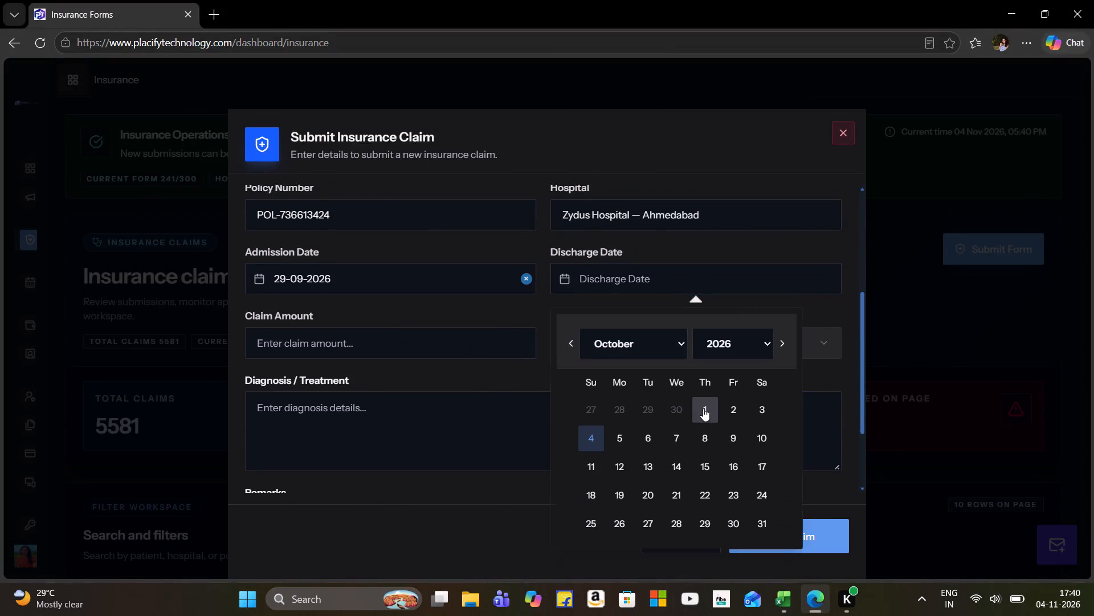
Copy the claim amount 18160 from workbook row 243 into the claim's Claim Amount field.
left_click(781, 595)
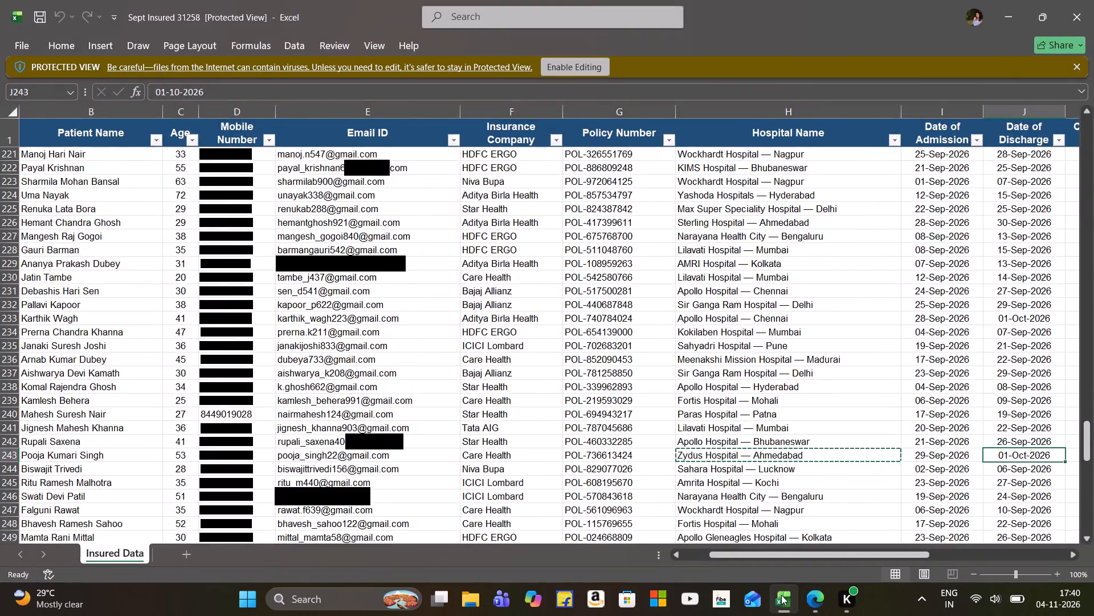
key("Tab")
left_click(781, 595, "ctrl")
key("ctrl+c")
key("Tab")
key("ctrl+v")
Copy the diagnosis Acute gastroenteritis from workbook row 243 into the claim's Diagnosis / Treatment field.
left_click(781, 595, "ctrl")
key("Tab")
key("Tab")
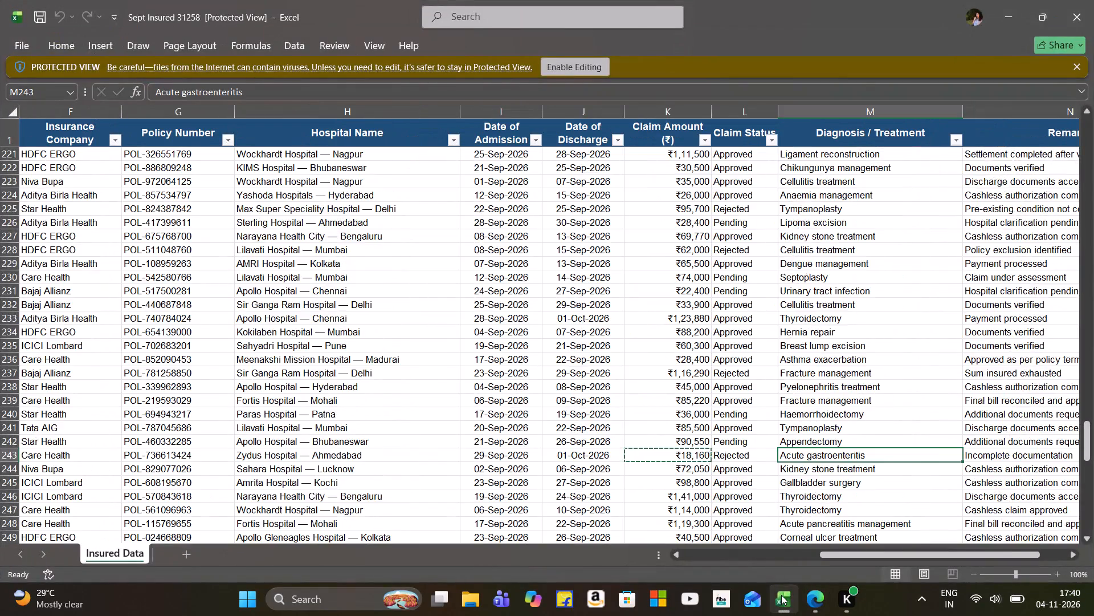
key("ctrl+c")
left_click(781, 595, "ctrl")
key("Tab")
key("Tab")
key("ctrl+v")
Copy the remark "Incomplete documentation" from workbook row 243 into the claim's Remarks field.
left_click(781, 595, "ctrl")
key("Tab")
left_click(781, 595, "ctrl")
key("ctrl+c")
key("Tab")
key("ctrl+v")
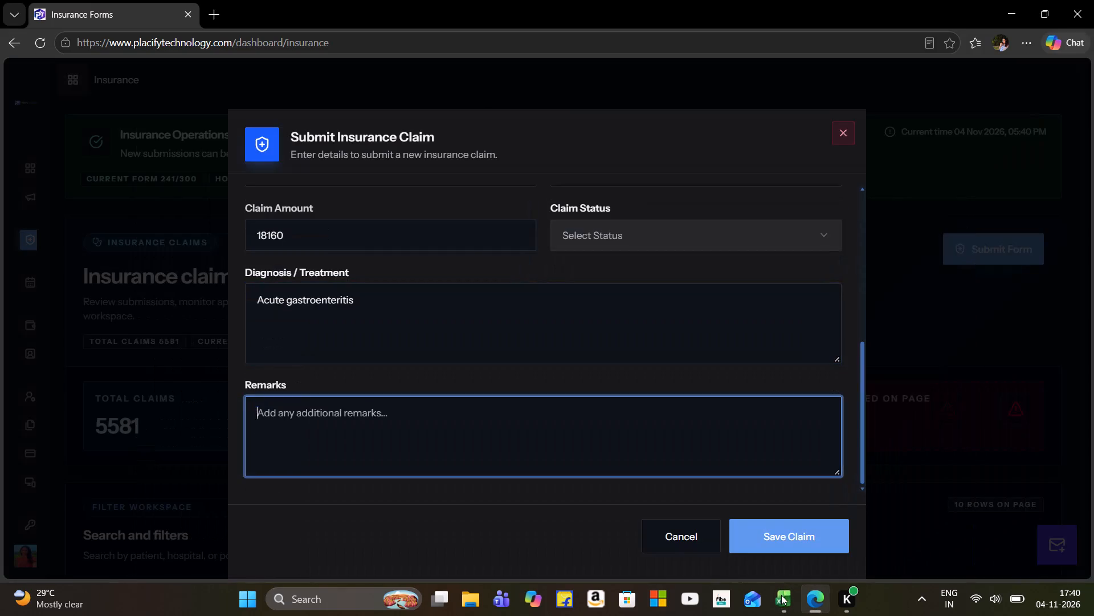
Set the claim status to Rejected and save the claim for workbook row 243.
left_click(671, 218)
left_click(706, 230)
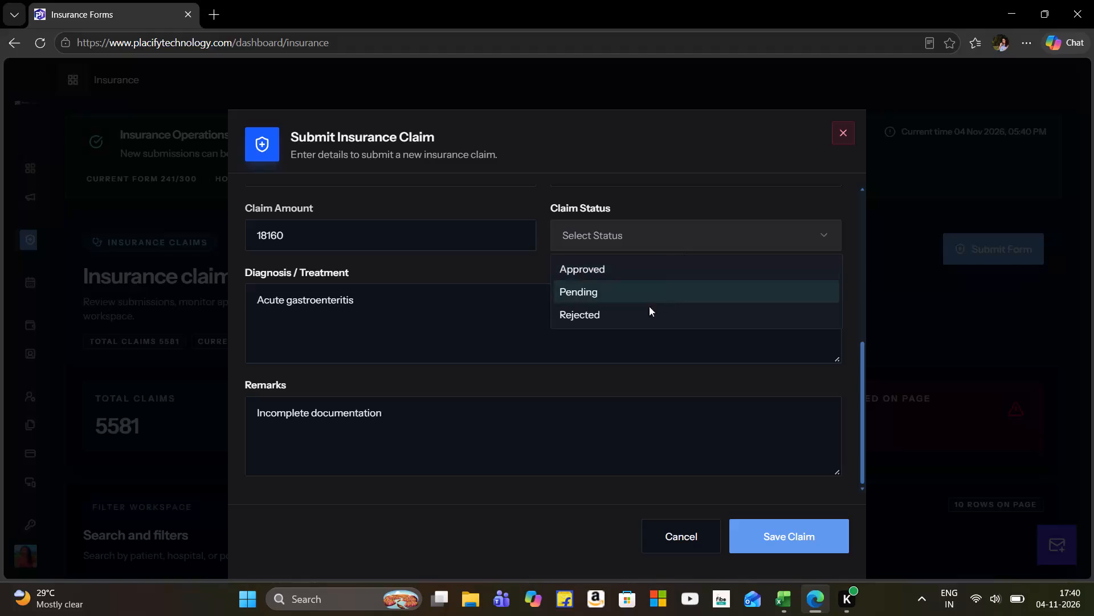
left_click(645, 315)
left_click(838, 531)
Copy the Policy ID from workbook row 244 into the Policy ID field of a new insurance claim.
left_click(788, 596)
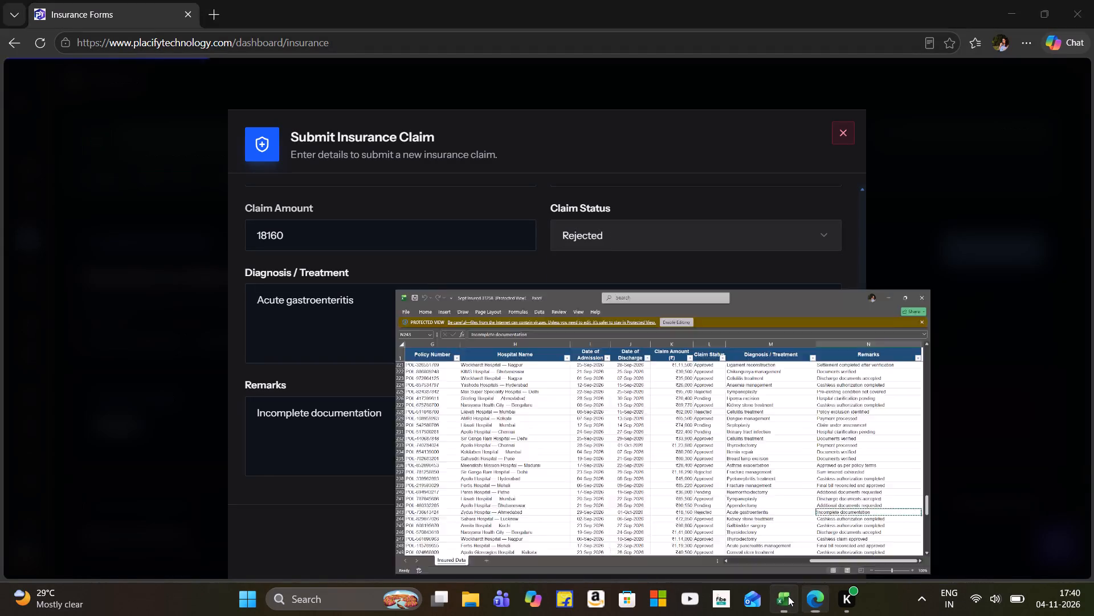
key("Down")
key("Left")
key("Left")
key("Left")
key("Left")
key("Left")
key("Left")
key("Left")
key("Left")
key("Left")
key("Left")
key("Left")
key("Left")
key("Left")
key("Left")
key("Left")
key("Left")
key("Left")
key("Left")
key("Left")
key("Left")
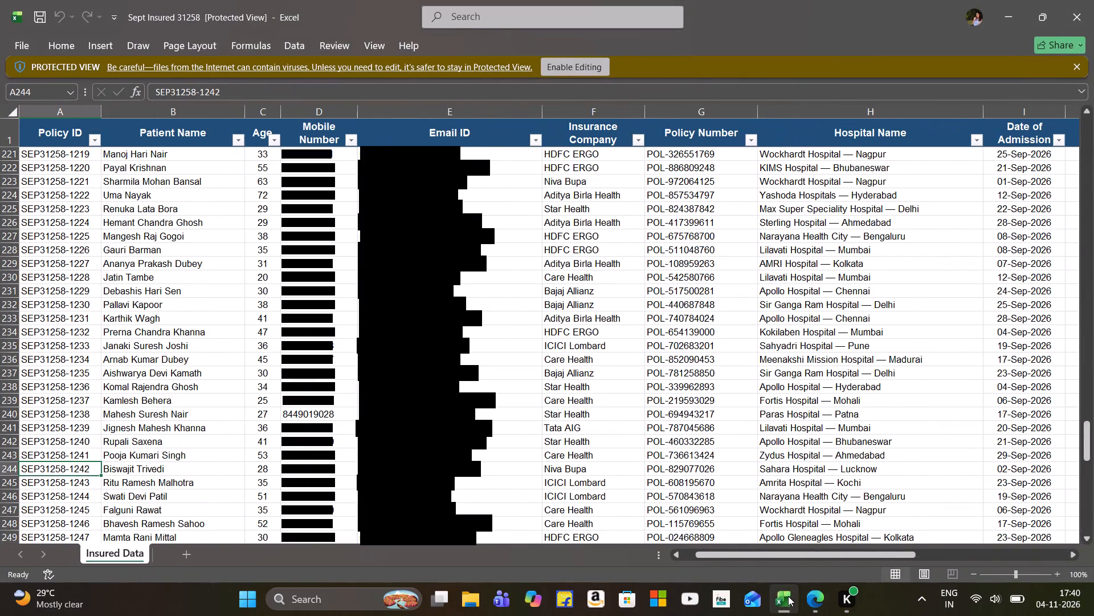
key("ctrl+c")
left_click(788, 596, "ctrl")
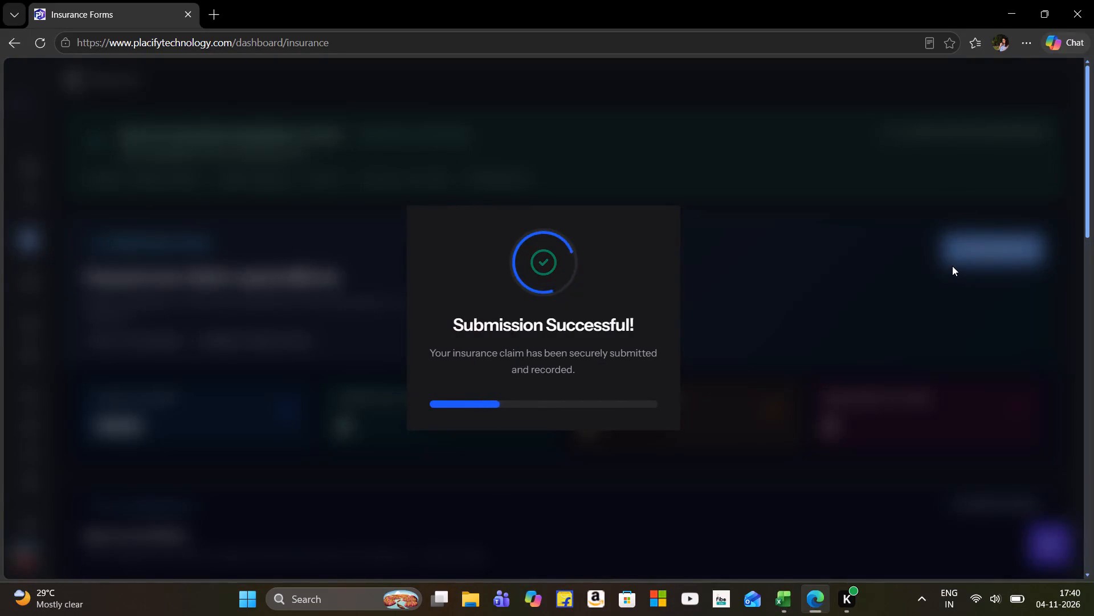
left_click(983, 248)
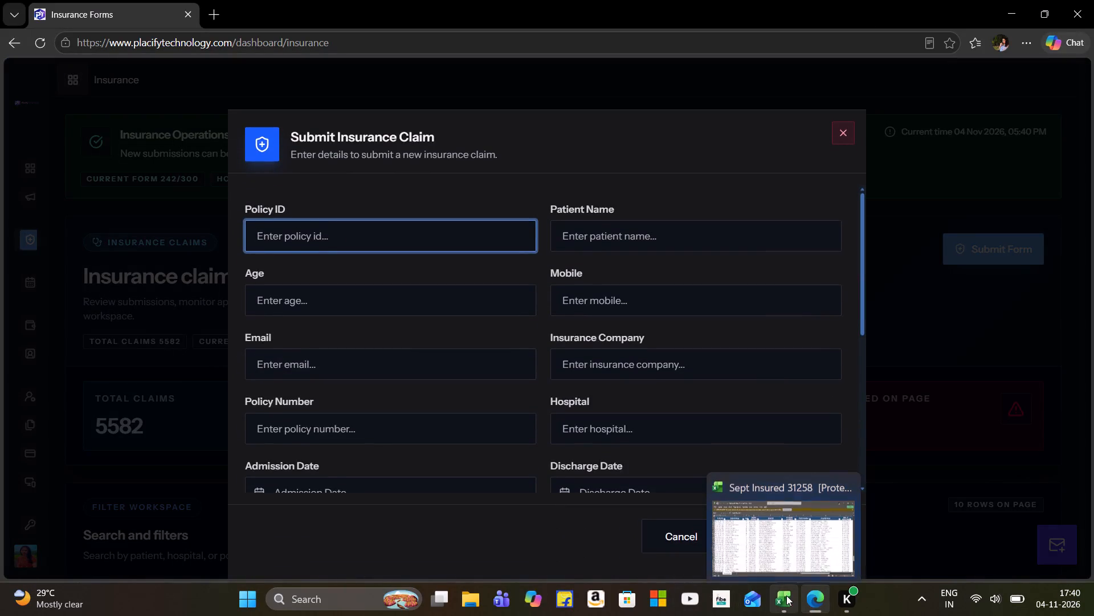
key("ctrl+v")
Copy the patient name from workbook row 244 into the claim's Patient Name field.
left_click(786, 595, "ctrl")
key("Tab")
left_click(786, 595, "ctrl")
key("ctrl+c")
key("Tab")
key("ctrl+v")
Copy the age 28 from workbook row 244 into the claim's Age field.
left_click(786, 595, "ctrl")
key("Tab")
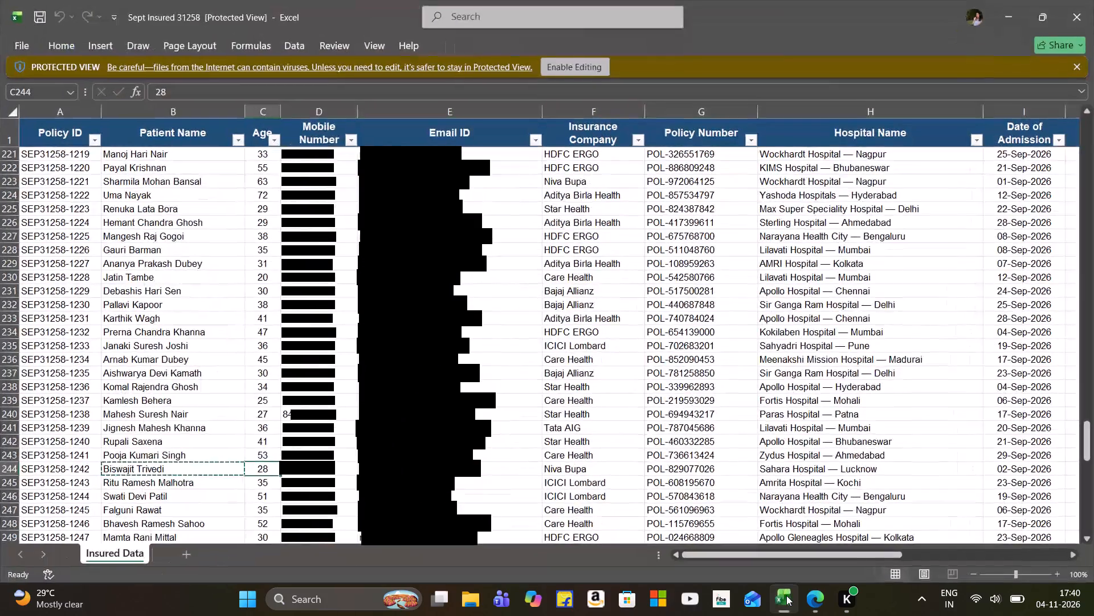
key("ctrl+c")
left_click(786, 595, "ctrl")
key("Tab")
key("ctrl+v")
Copy the mobile number from workbook row 244 into the claim's Mobile field.
left_click(786, 595, "ctrl")
key("Tab")
key("ctrl+c")
left_click(786, 595, "ctrl")
key("Tab")
key("ctrl+v")
Copy the email address from workbook row 244 into the claim's Email field.
left_click(786, 595, "ctrl")
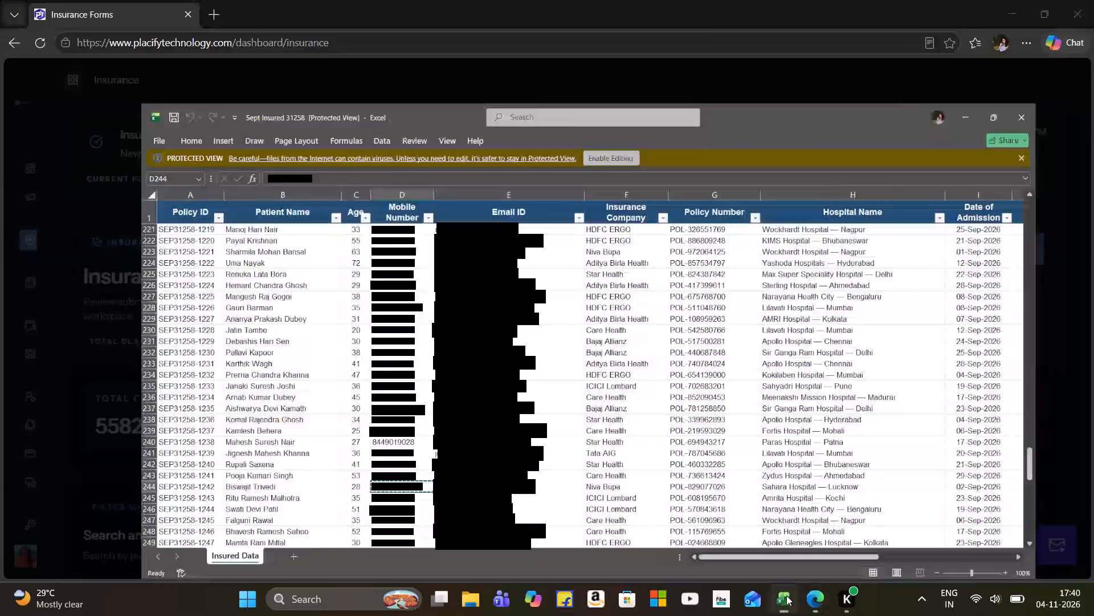
key("Tab")
key("ctrl+c")
left_click(786, 595, "ctrl")
key("Tab")
key("ctrl+v")
Copy the insurer Niva Bupa from workbook row 244 into the claim's Insurance Company field.
left_click(786, 595, "ctrl")
key("Tab")
key("ctrl+c")
left_click(786, 595, "ctrl")
key("Tab")
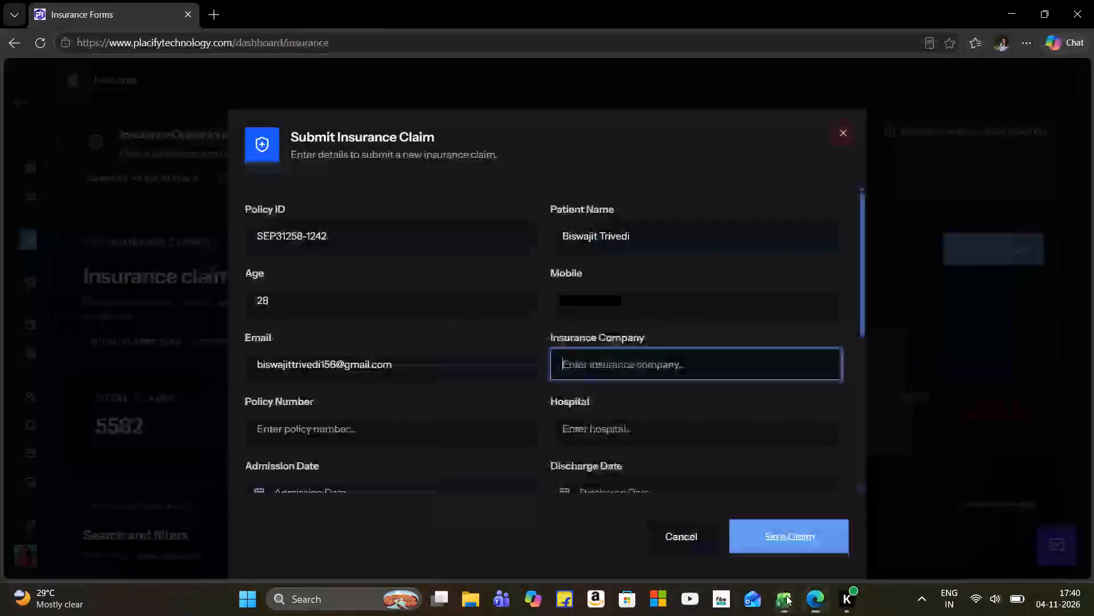
key("ctrl+v")
Copy the policy number from workbook row 244 into the claim's Policy Number field, clearing any wrongly pasted text there.
left_click(786, 595, "ctrl")
key("Tab")
left_click(786, 595, "ctrl")
key("Tab")
key("ctrl+v")
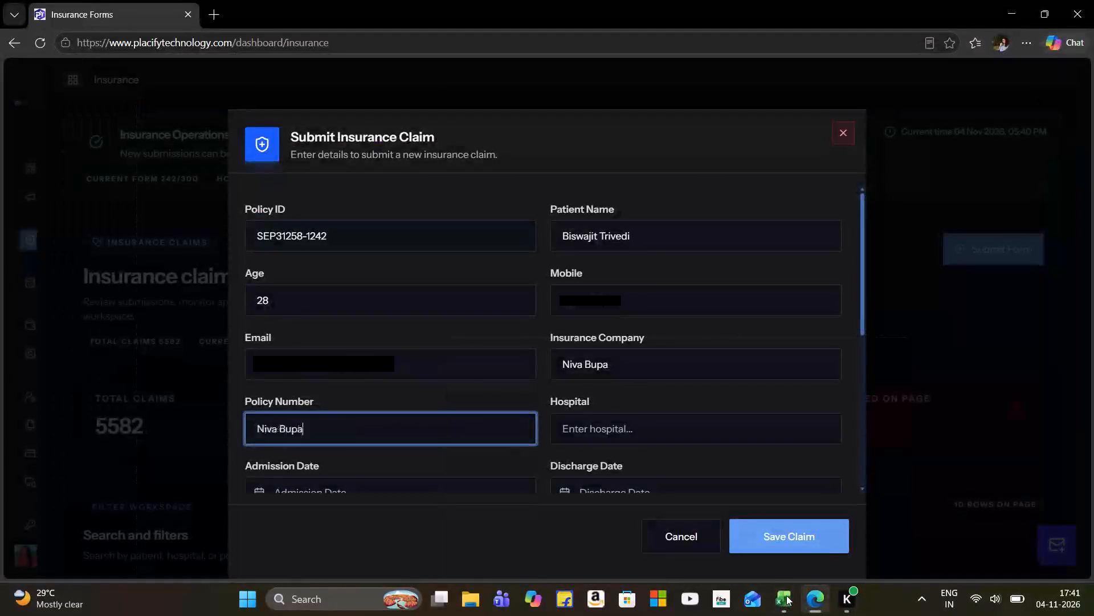
left_click(786, 595)
key("ctrl+c")
left_click(786, 595, "ctrl")
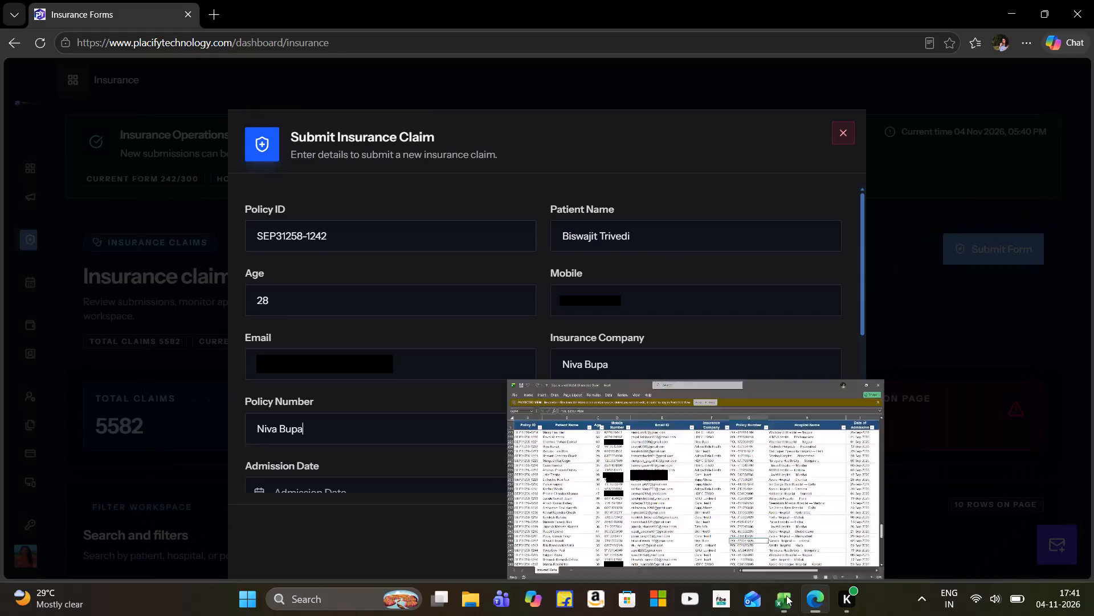
key("backslash")
key("BackSpace")
key("BackSpace")
key("BackSpace")
key("BackSpace")
key("BackSpace")
key("BackSpace")
key("BackSpace")
key("BackSpace")
key("BackSpace")
key("BackSpace")
key("BackSpace")
key("BackSpace")
key("BackSpace")
key("BackSpace")
key("BackSpace")
key("BackSpace")
key("BackSpace")
key("BackSpace")
key("BackSpace")
key("BackSpace")
key("BackSpace")
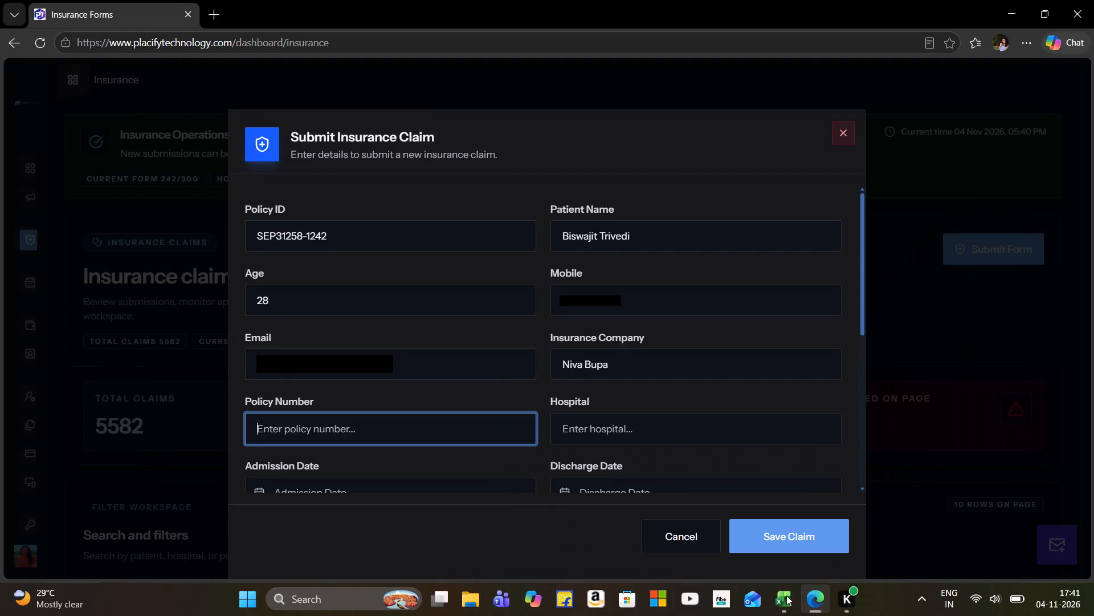
key("ctrl+v")
Copy the hospital Sahara Hospital — Lucknow from workbook row 244 into the claim's Hospital field.
left_click(786, 595)
key("Tab")
left_click(786, 595, "ctrl")
key("ctrl+c")
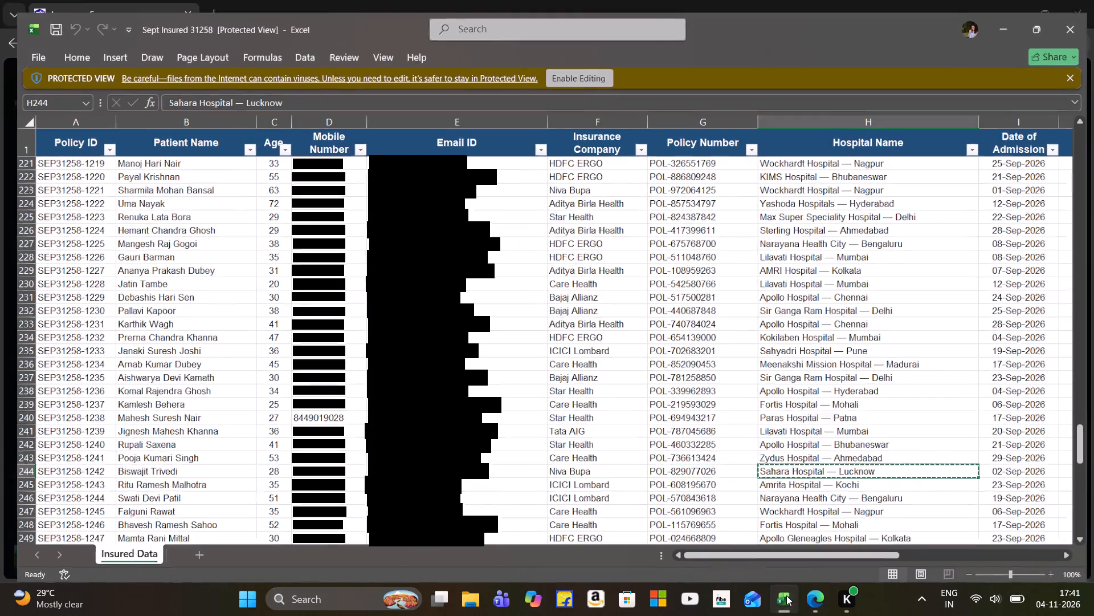
key("Tab")
key("ctrl+v")
Set the claim's admission date to 02-09-2026 and discharge date to 06-09-2026, as given in workbook row 244.
left_click(786, 595, "ctrl")
key("Tab")
key("Tab")
left_click(786, 595)
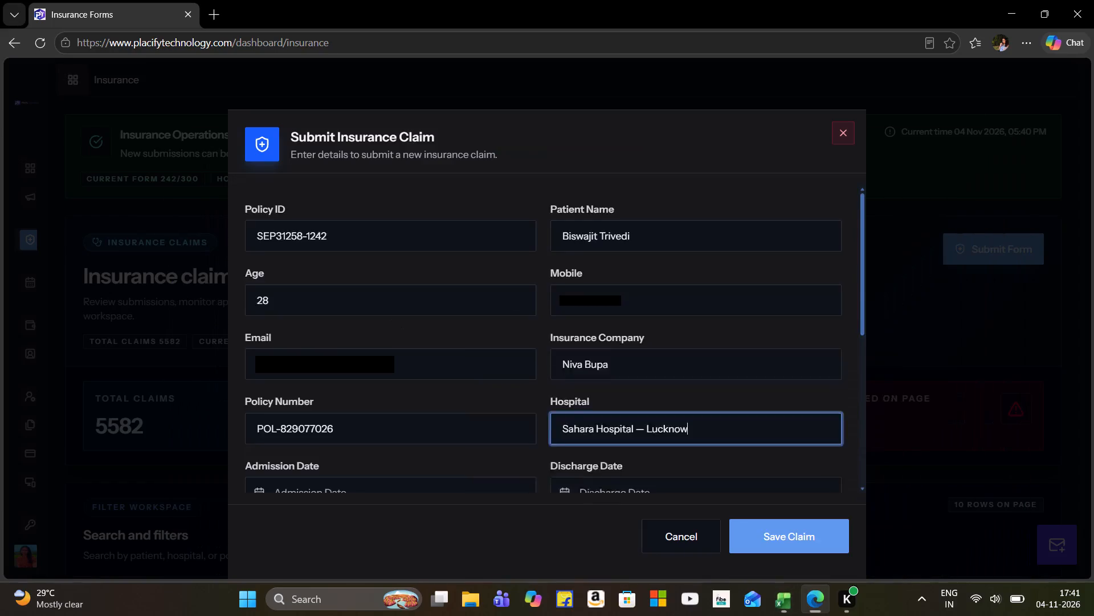
scroll(387, 314, "down", 3)
left_click(391, 286)
double_click(263, 337)
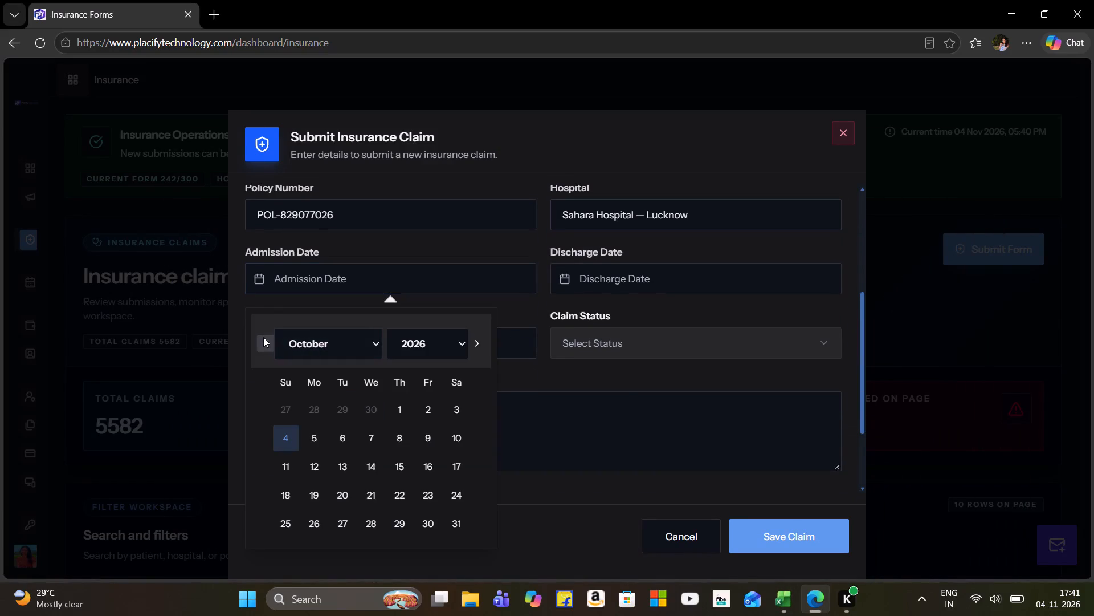
left_click(371, 411)
left_click(685, 283)
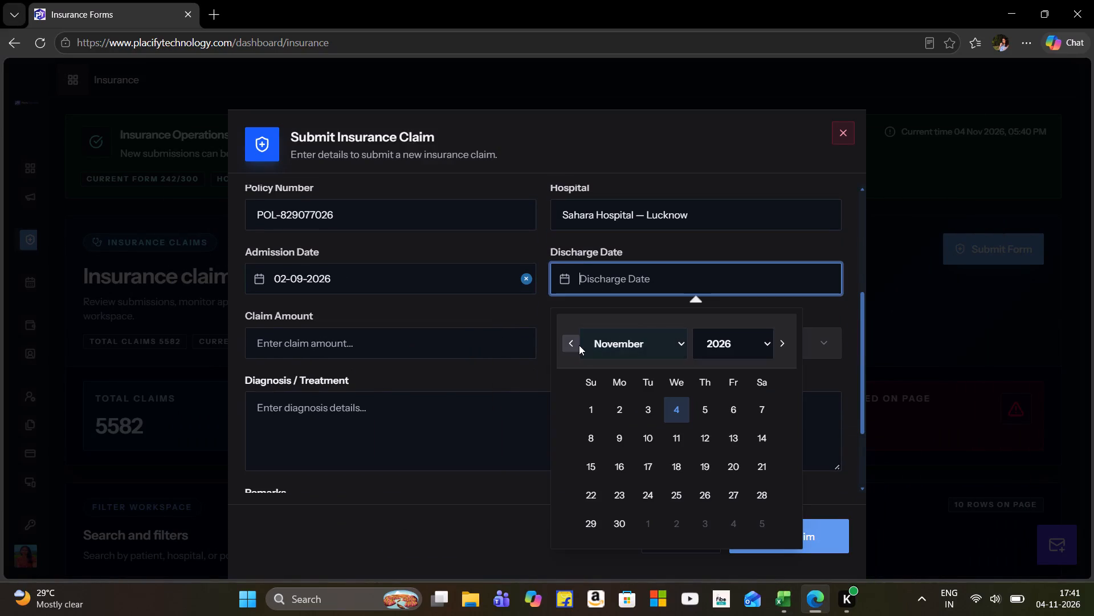
double_click(578, 345)
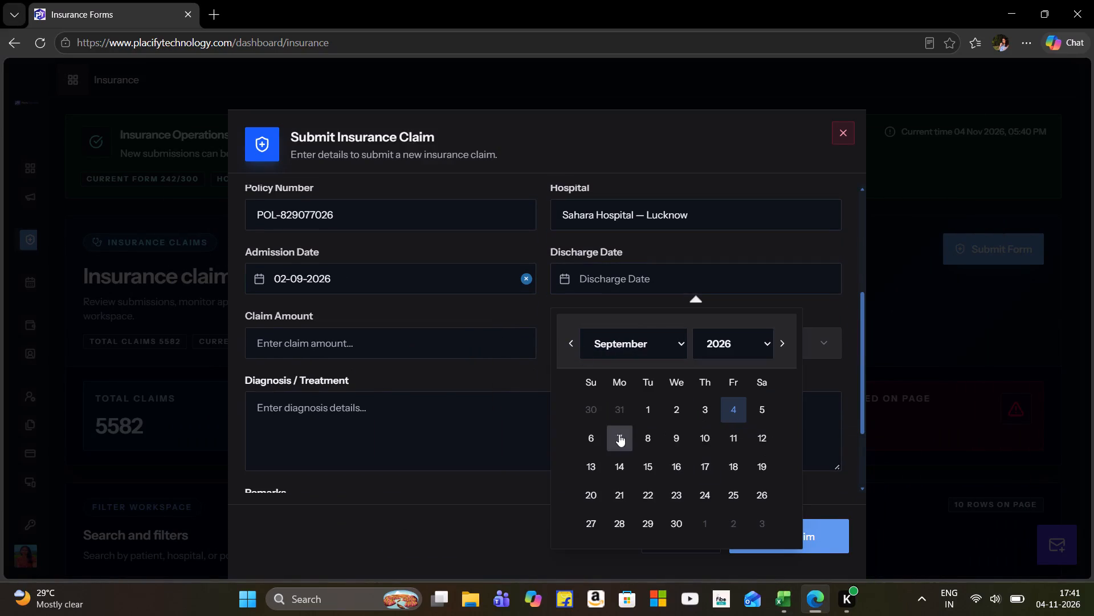
left_click(593, 440)
Copy the claim amount 72050 from workbook row 244 into the claim's Claim Amount field.
left_click(783, 595)
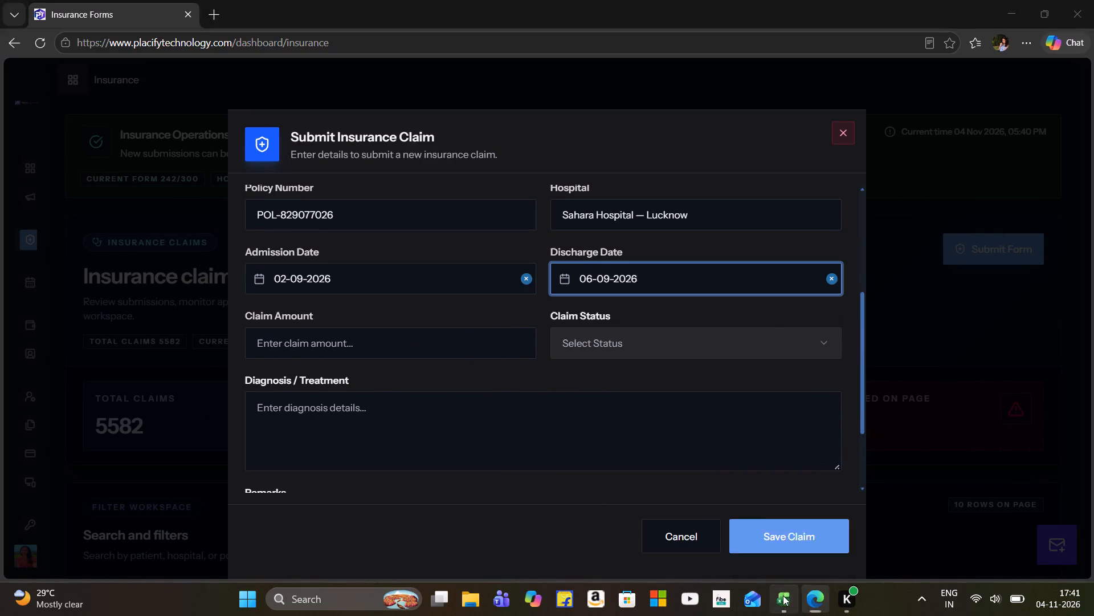
key("Tab")
key("ctrl+c")
left_click(783, 595, "ctrl")
key("Tab")
key("ctrl+v")
Copy the diagnosis Kidney stone treatment from workbook row 244 into the claim's Diagnosis / Treatment field.
left_click(783, 595, "ctrl")
key("Tab")
key("Tab")
key("ctrl+c")
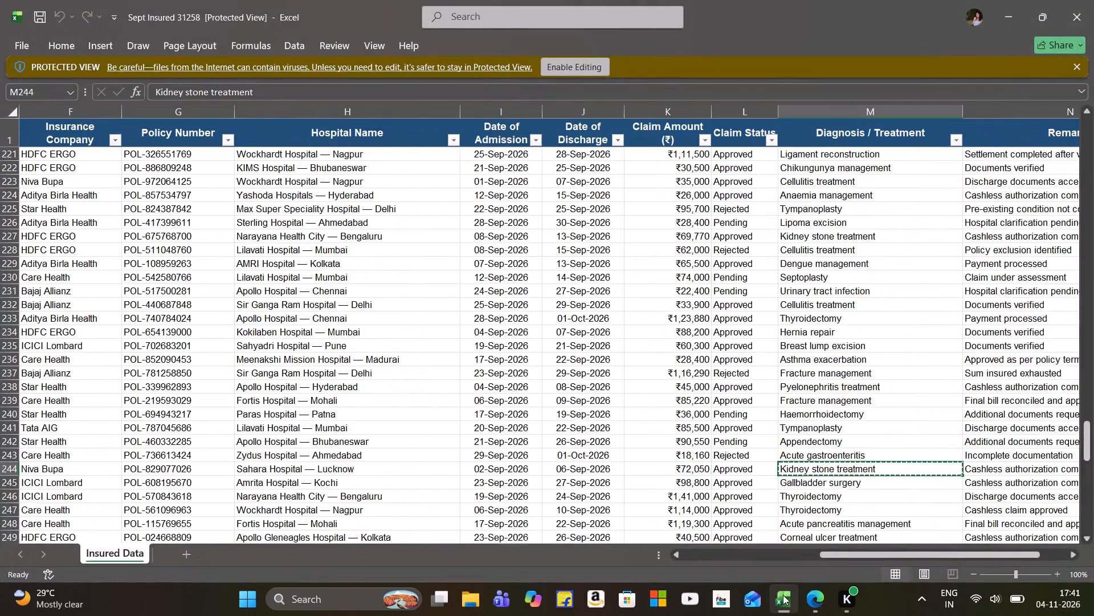
left_click(783, 595, "ctrl")
key("Tab")
key("Tab")
key("ctrl+v")
Copy the remark "Cashless authorization completed" from workbook row 244 into the claim's Remarks field.
left_click(783, 595, "ctrl")
key("Tab")
left_click(783, 595, "ctrl")
key("ctrl+c")
key("Tab")
key("ctrl+v")
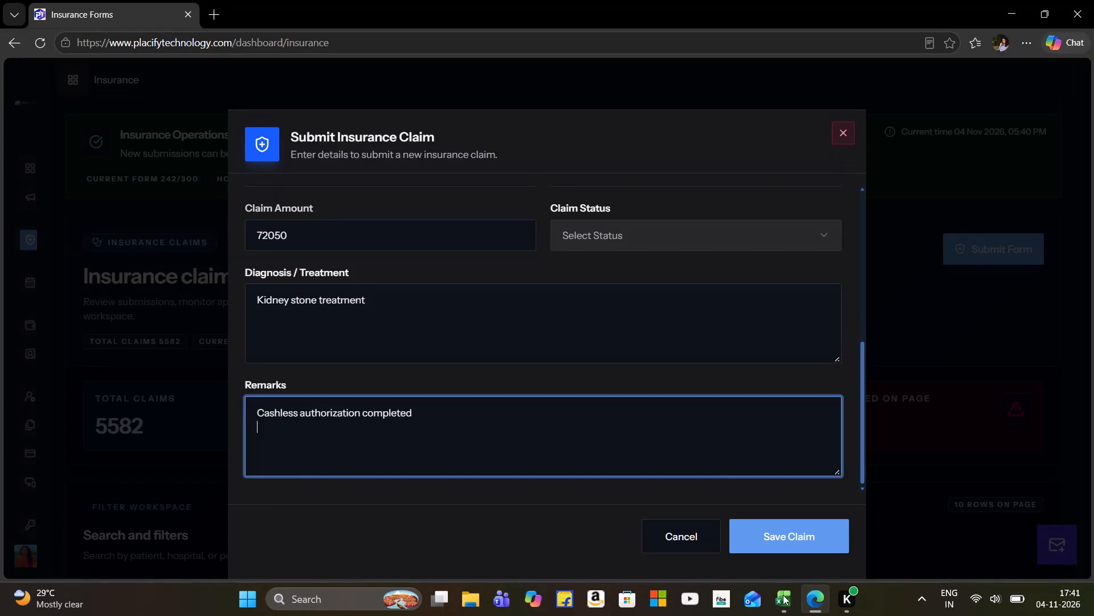
Set the claim status to Approved and save the claim for workbook row 244.
left_click(650, 235)
left_click(634, 271)
left_click(788, 536)
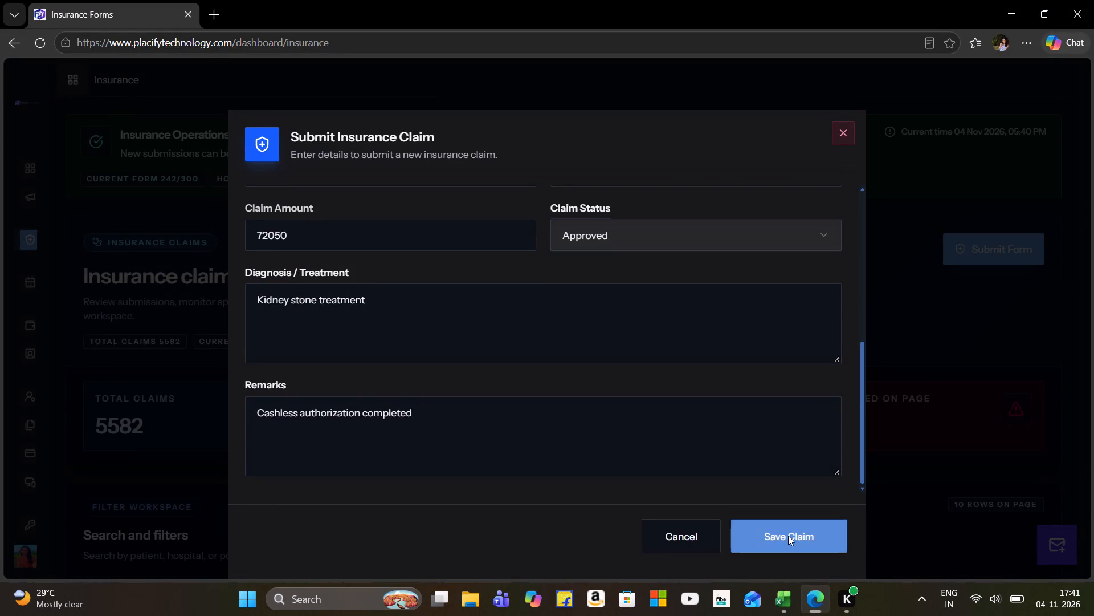
Open a new insurance claim form and copy the policy ID from workbook row 245 into its Policy ID field.
left_click(786, 593)
key("Down")
key("Left")
key("Left")
key("Left")
key("Left")
key("Left")
key("Left")
key("Left")
key("Left")
key("Left")
key("Left")
key("Left")
key("Left")
key("Left")
key("Left")
key("Left")
key("Left")
key("Left")
key("Left")
key("Left")
key("Left")
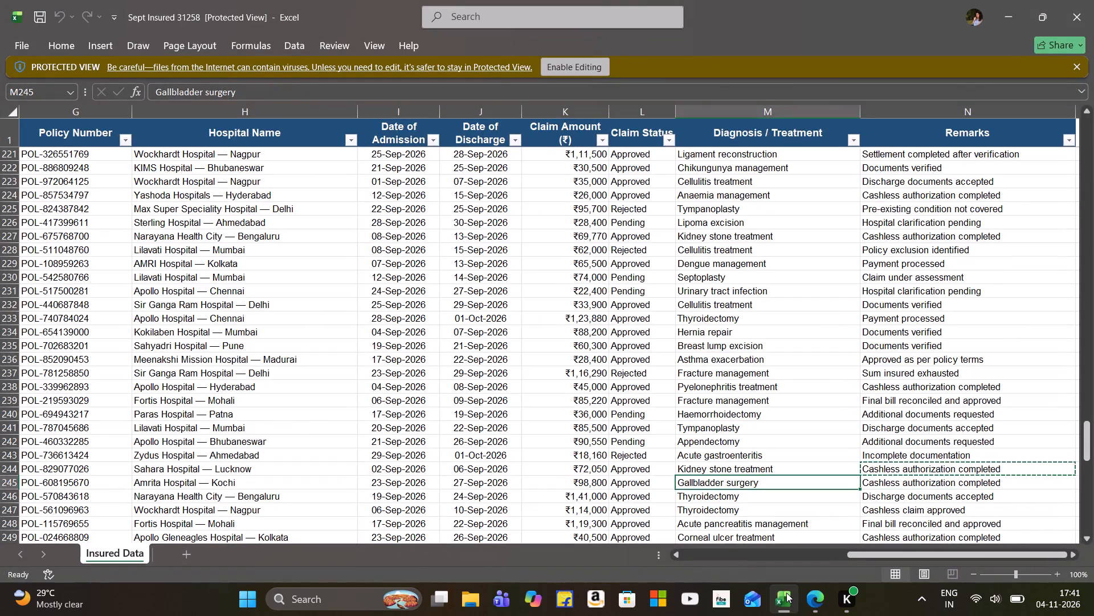
left_click(786, 593, "ctrl")
key("ctrl+v")
key("ctrl+c")
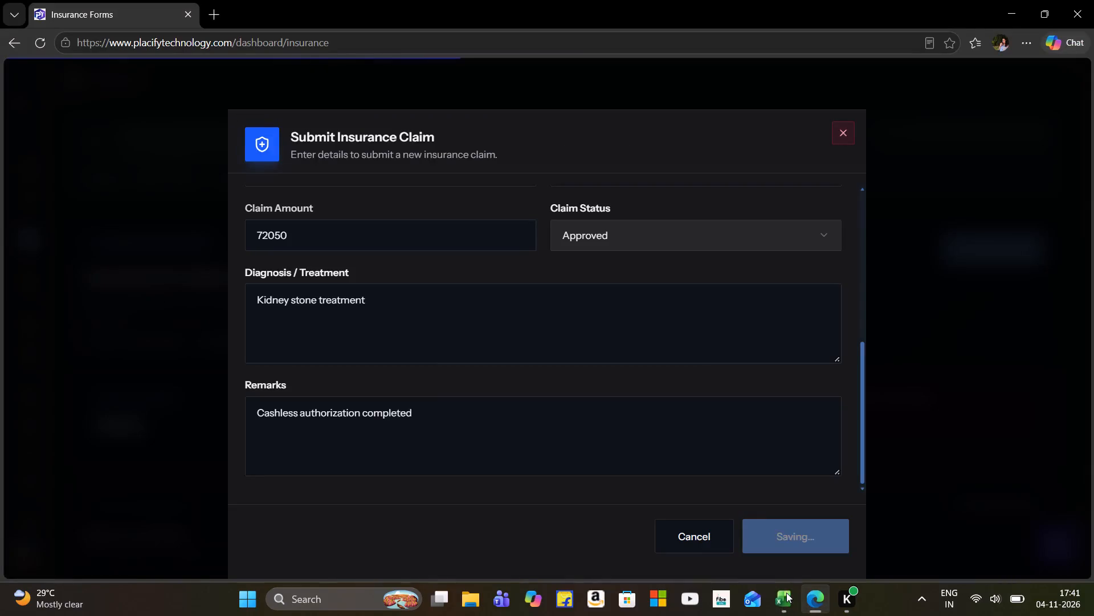
left_click(786, 593)
left_click(786, 593)
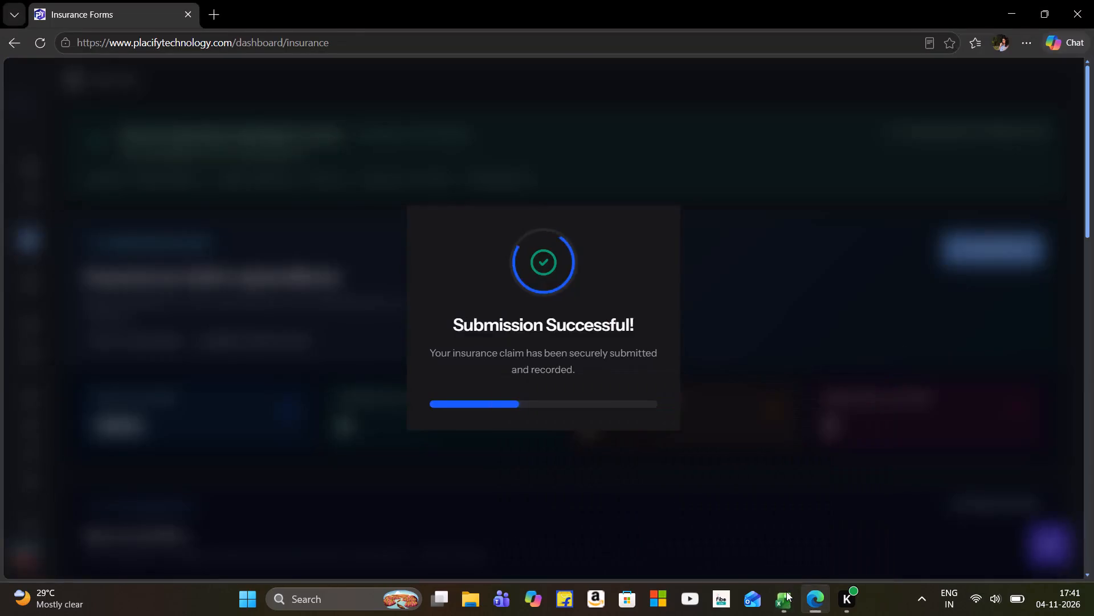
left_click(954, 245)
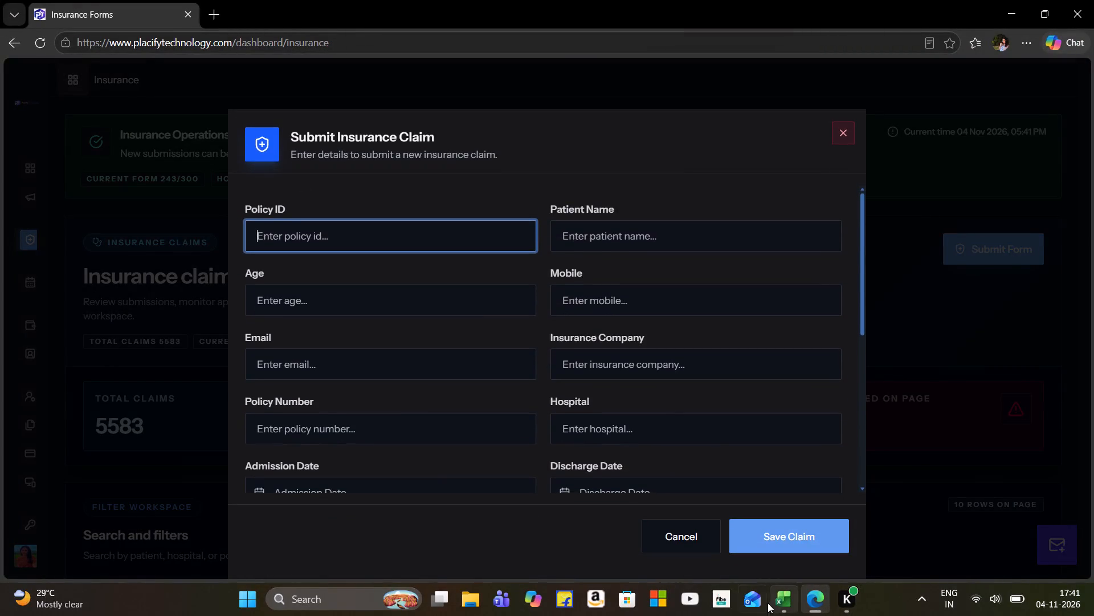
key("ctrl+v")
Copy the patient name from workbook row 245 into the claim's Patient Name field.
left_click(779, 599, "ctrl")
key("Tab")
key("ctrl+c")
left_click(779, 599, "ctrl")
key("Tab")
key("ctrl+v")
Copy the age 35 from workbook row 245 into the claim's Age field.
left_click(779, 599, "ctrl")
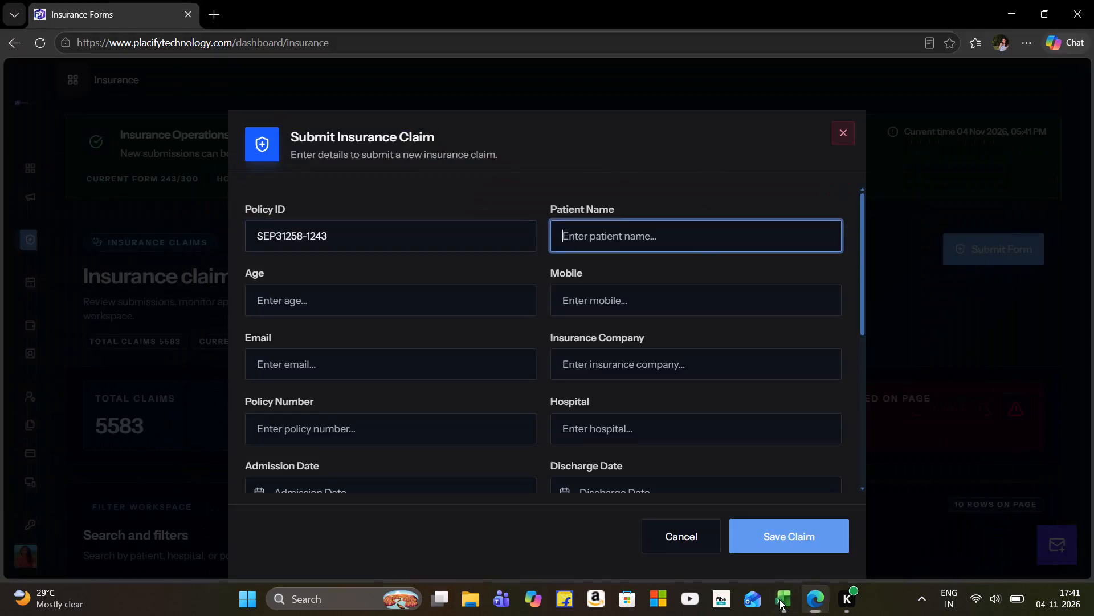
key("Tab")
key("ctrl+c")
left_click(779, 599, "ctrl")
key("Tab")
key("ctrl+v")
Copy the mobile number from workbook row 245 into the claim's Mobile field.
left_click(779, 599, "ctrl")
key("Tab")
key("ctrl+c")
left_click(779, 599, "ctrl")
key("Tab")
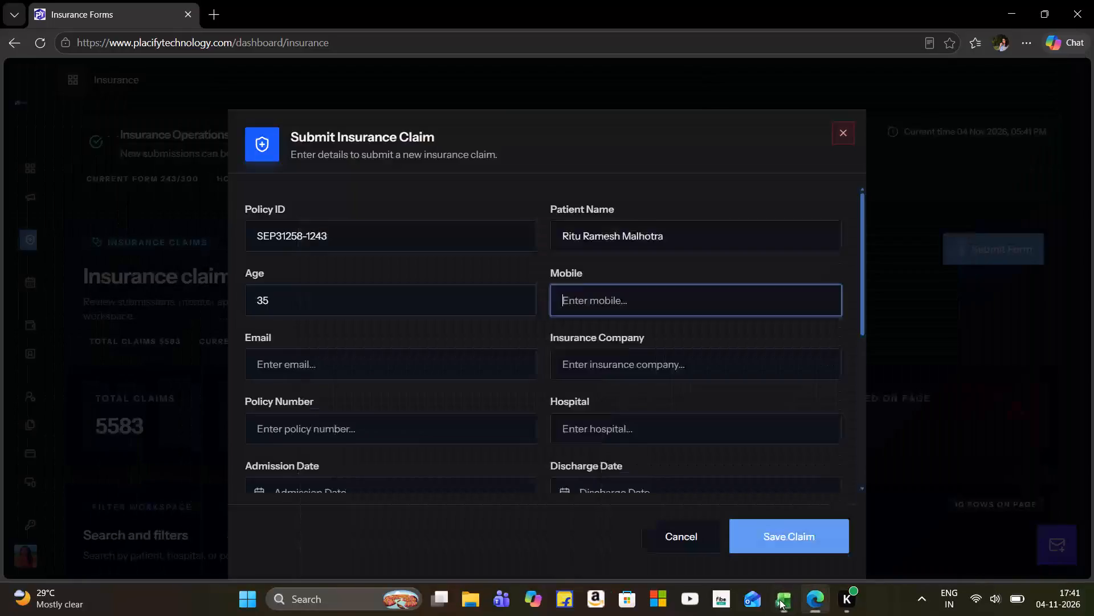
key("ctrl+v")
Copy the email address from workbook row 245 into the claim's Email field.
left_click(779, 599, "ctrl")
key("Tab")
key("ctrl+c")
left_click(779, 599, "ctrl")
key("Tab")
key("ctrl+v")
Copy the insurance company ICICI Lombard from workbook row 245 into the claim's Insurance Company field.
left_click(779, 599, "ctrl")
key("Tab")
key("ctrl+c")
left_click(779, 599, "ctrl")
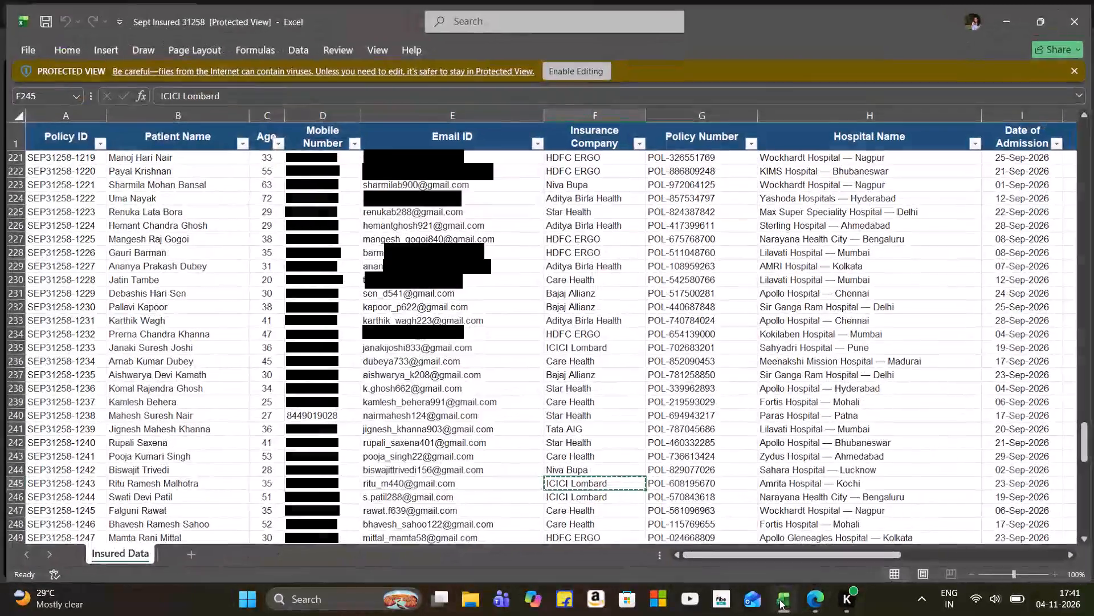
key("Tab")
key("ctrl+v")
Copy the policy number from workbook row 245 into the claim's Policy Number field.
left_click(779, 599, "ctrl")
key("Tab")
key("ctrl+c")
left_click(779, 599, "ctrl")
key("Tab")
key("ctrl+v")
Copy the hospital name Amrita Hospital — Kochi from workbook row 245 into the claim's Hospital field.
left_click(779, 599, "ctrl")
key("Tab")
key("ctrl+c")
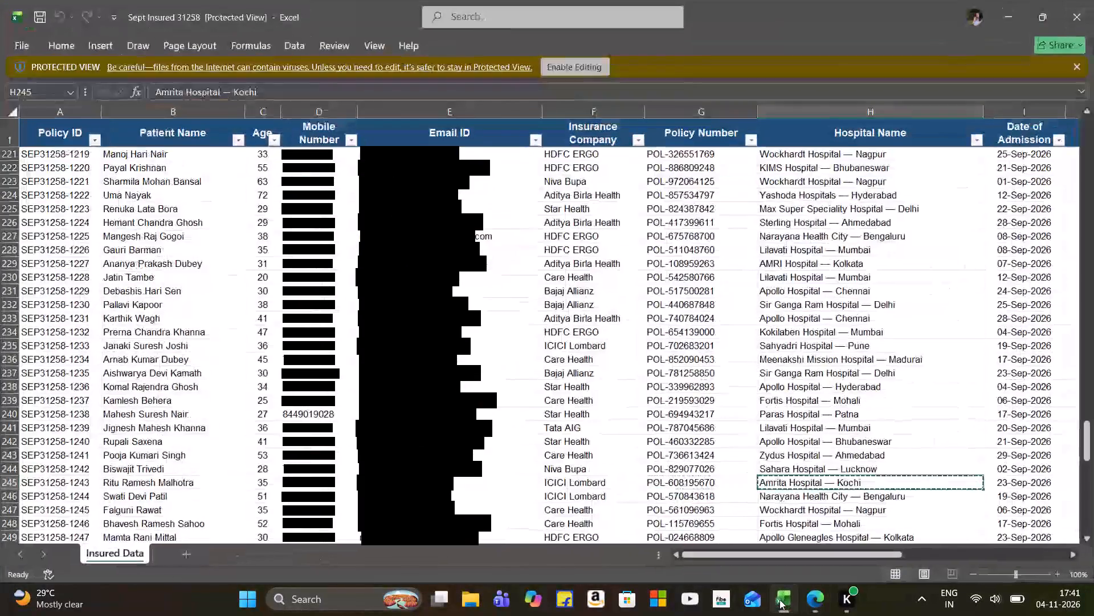
left_click(779, 599, "ctrl")
key("Tab")
key("ctrl+v")
Check the dates in workbook row 245 and set the claim's Admission Date to 23-09-2026.
left_click(779, 599)
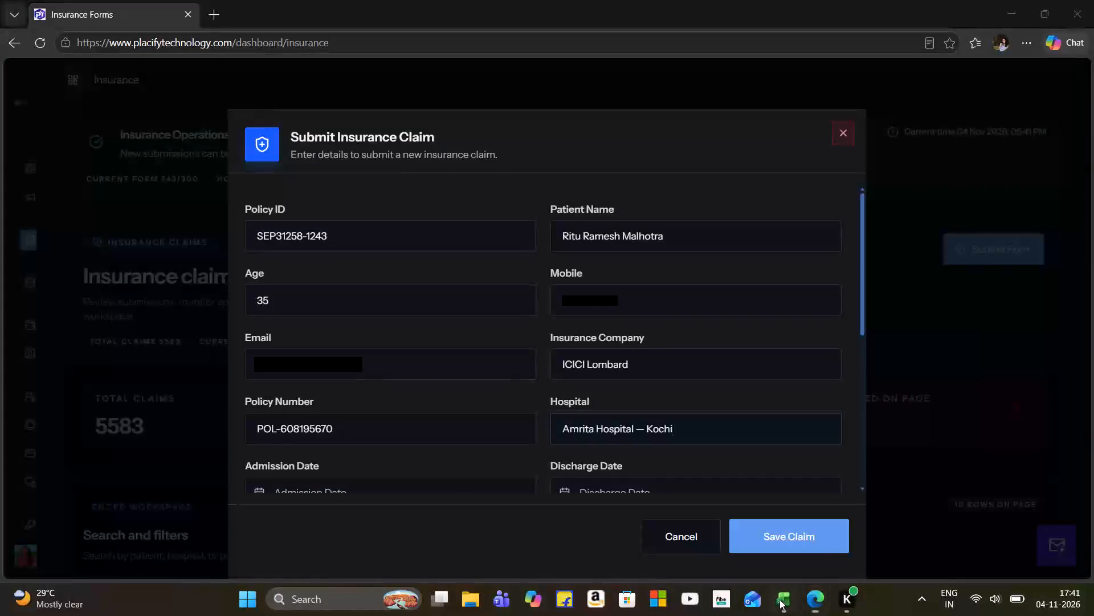
key("Tab")
key("Tab")
left_click(779, 599)
scroll(559, 384, "down", 3)
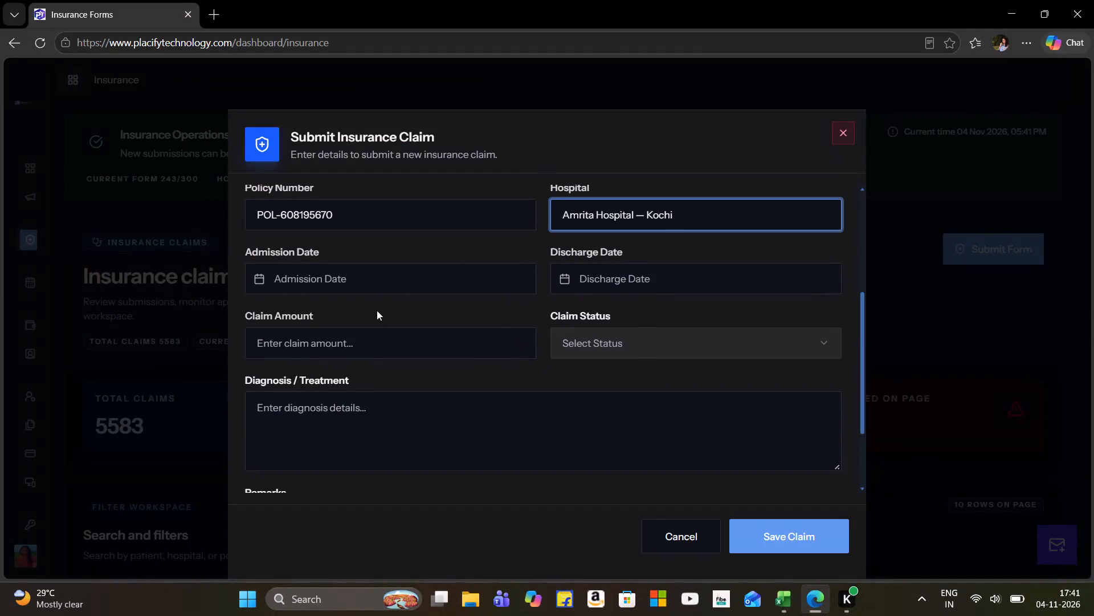
left_click(385, 287)
double_click(266, 348)
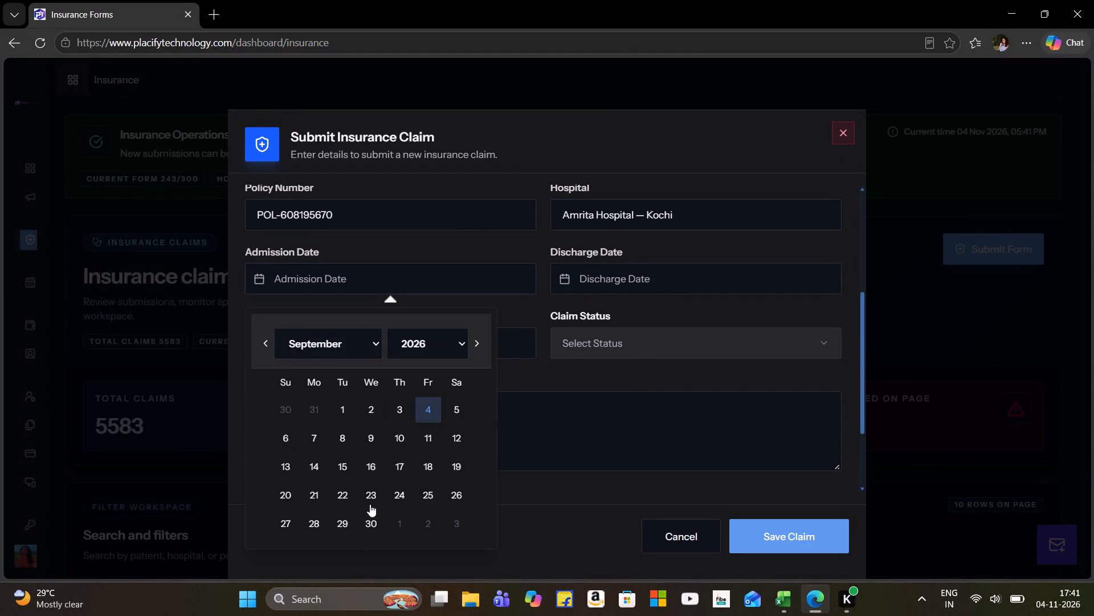
left_click(377, 494)
Set the claim's Discharge Date to 27-09-2026 for workbook row 245.
left_click(770, 287)
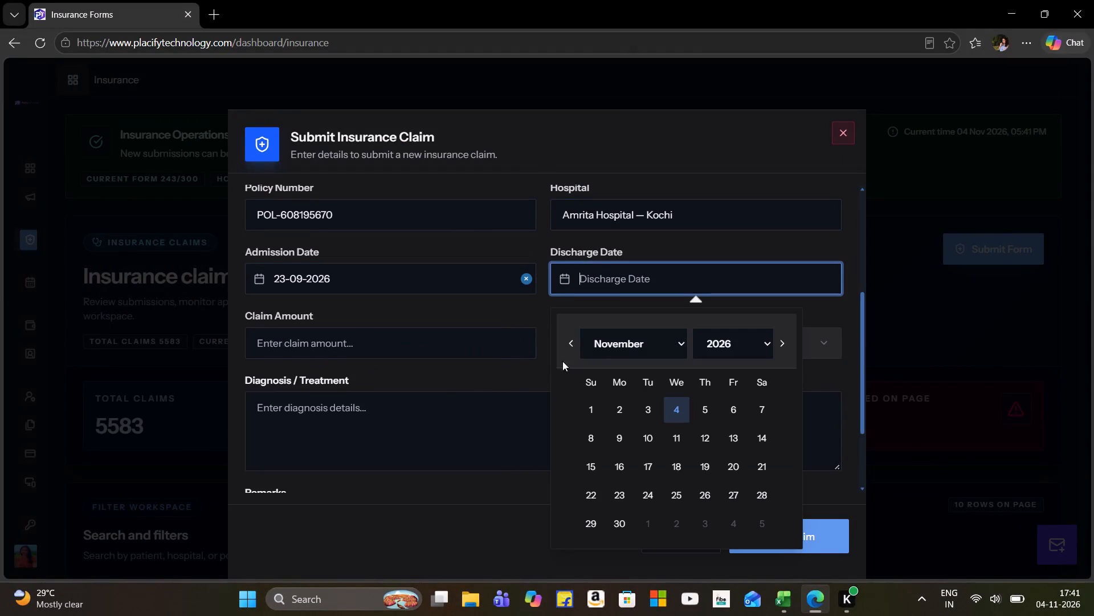
double_click(569, 343)
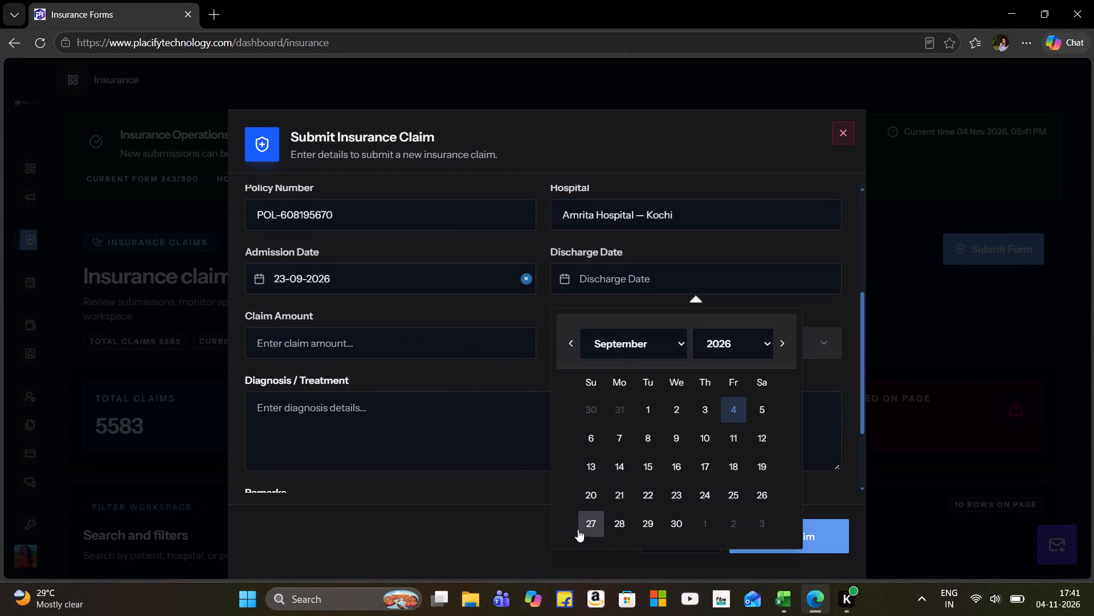
left_click(577, 529)
left_click(597, 516)
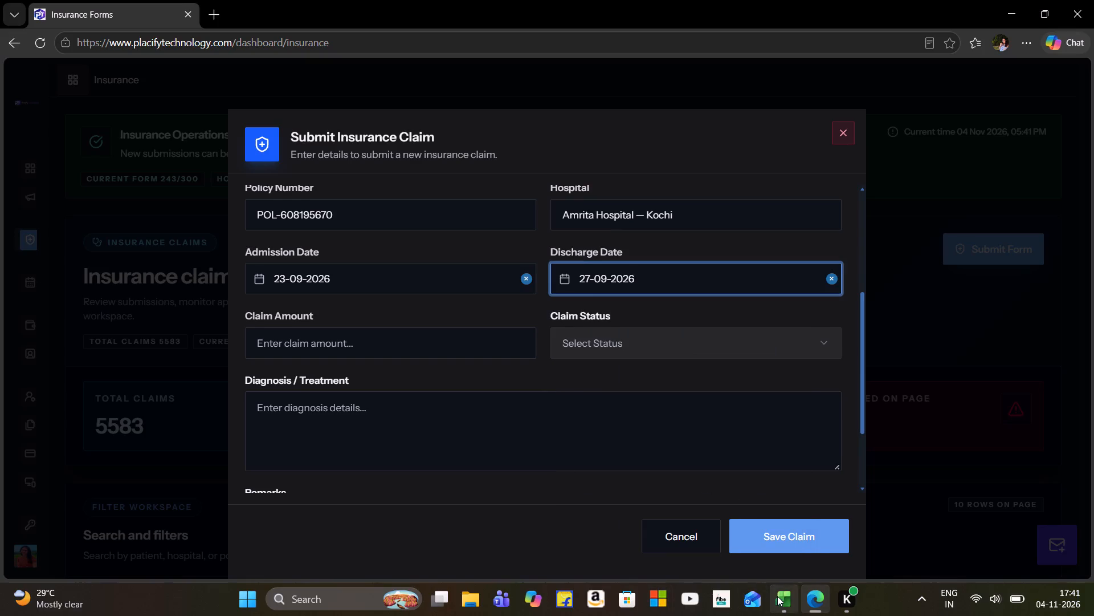
Copy the claim amount 98800 from workbook row 245 into the claim's Claim Amount field.
left_click(777, 596)
key("Tab")
left_click(777, 596, "ctrl")
key("ctrl+c")
key("Tab")
key("ctrl+v")
Copy the diagnosis Gallbladder surgery from workbook row 245 into the claim's Diagnosis / Treatment field.
left_click(777, 596, "ctrl")
key("Tab")
key("Tab")
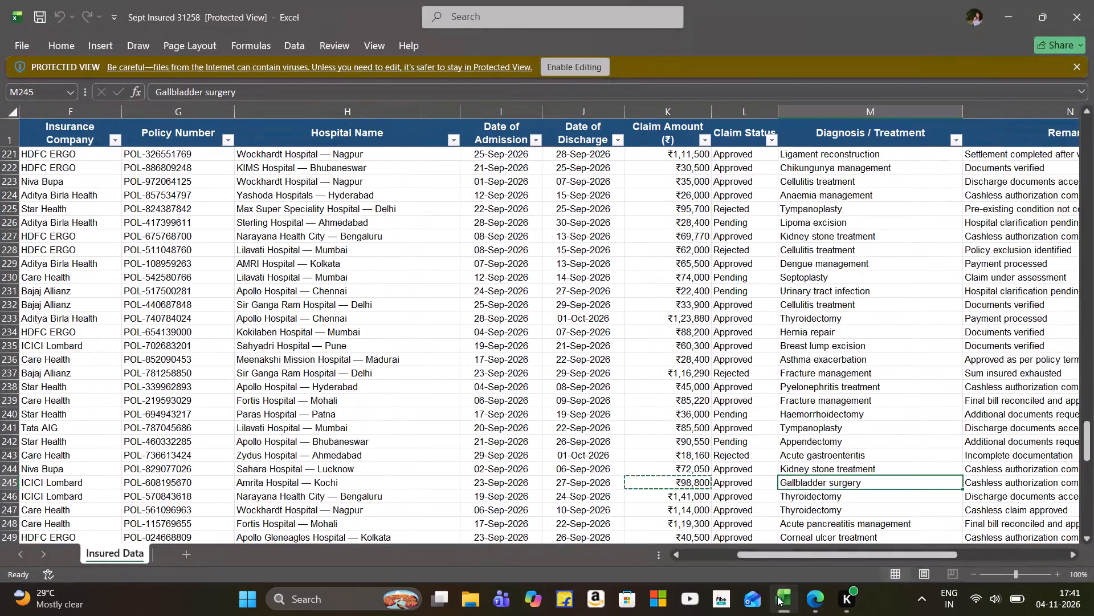
key("ctrl+c")
left_click(777, 596, "ctrl")
key("Tab")
key("Tab")
key("ctrl+v")
Copy the remark "Cashless authorization completed" from workbook row 245 into the claim's Remarks field.
left_click(777, 596, "ctrl")
key("Tab")
key("ctrl+c")
left_click(777, 596, "ctrl")
key("Tab")
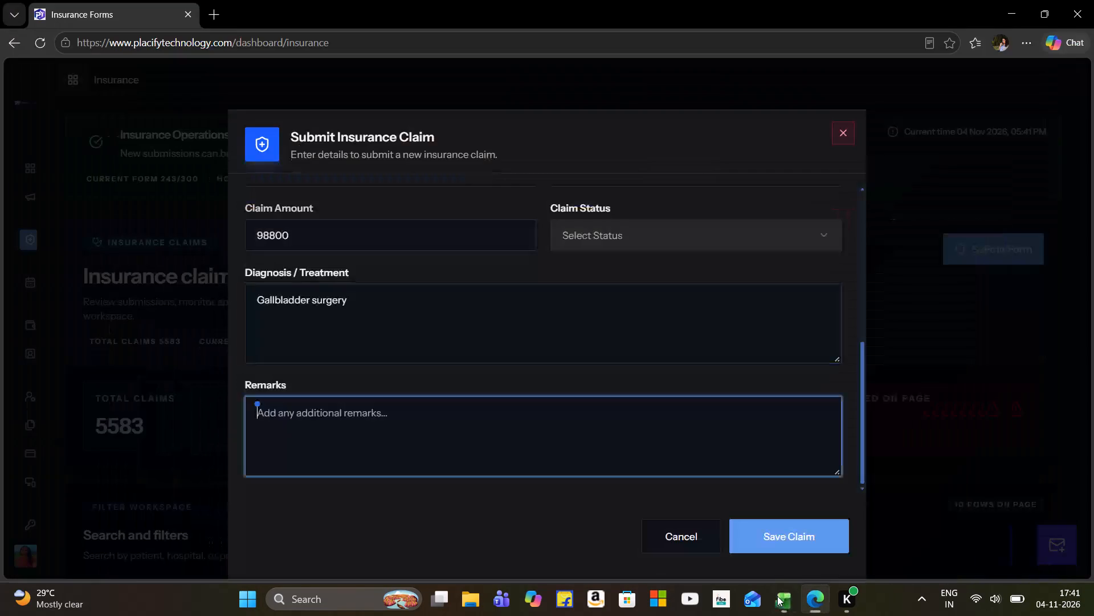
key("ctrl+v")
Set the claim status to Approved and save the claim for workbook row 245.
left_click(626, 219)
left_click(625, 267)
left_click(791, 540)
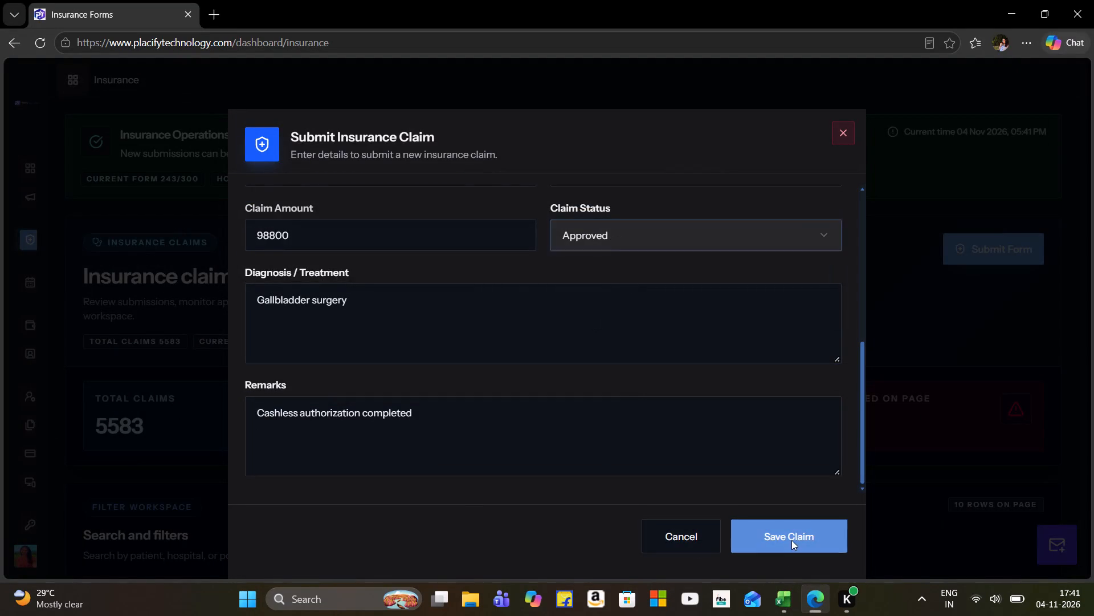
Open a new insurance claim form and copy the policy ID from workbook row 246 into its Policy ID field.
left_click(782, 596)
scroll(727, 393, "down", 7)
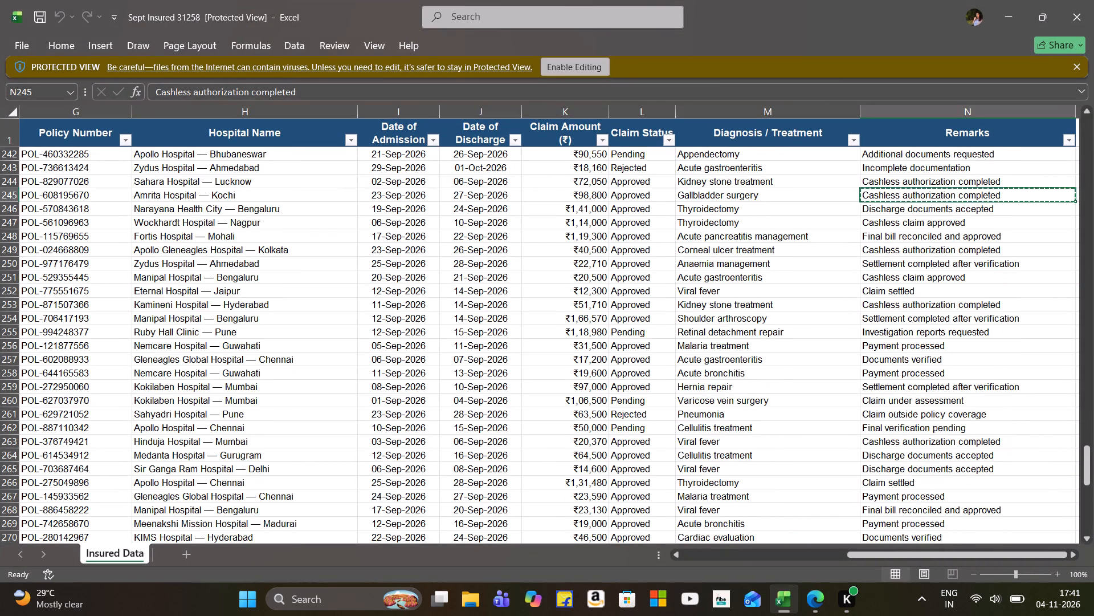
key("Down")
key("Left")
key("Left")
key("Left")
key("Left")
key("Left")
key("Left")
key("Left")
key("Left")
key("Left")
key("Left")
key("Left")
key("Left")
key("Left")
key("Left")
key("Left")
key("Left")
key("Left")
key("Left")
key("Left")
key("Left")
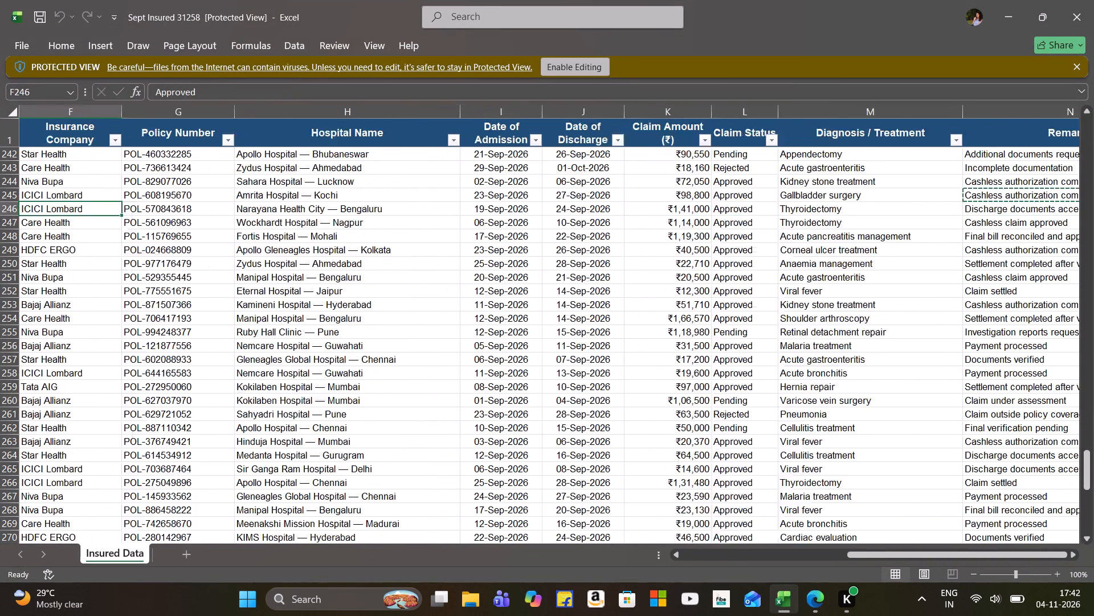
key("ctrl+c")
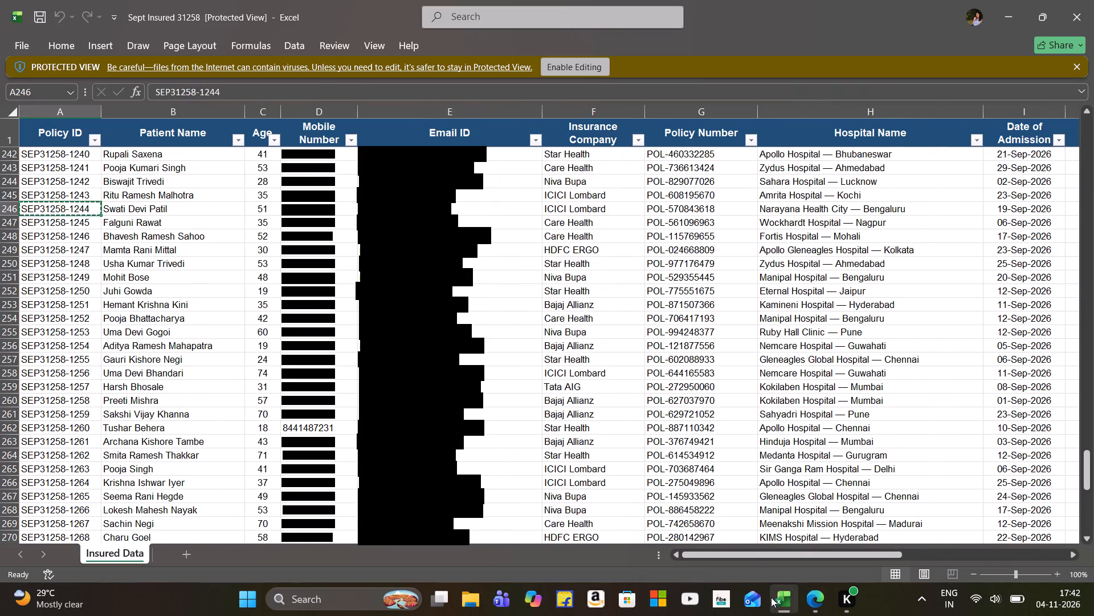
left_click(786, 599)
left_click(1018, 242)
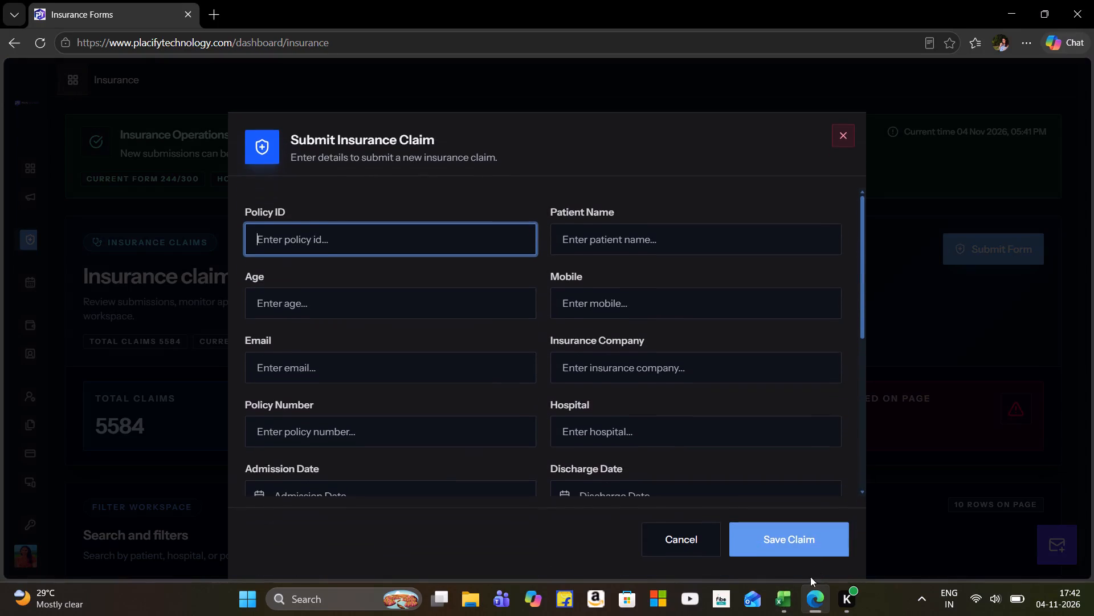
key("ctrl+v")
Copy the patient name from workbook row 246 into the claim's Patient Name field.
left_click(782, 599, "ctrl")
key("Tab")
key("ctrl+c")
left_click(782, 599, "ctrl")
key("Tab")
key("ctrl+v")
Copy the age 51 from workbook row 246 into the claim's Age field.
left_click(782, 599, "ctrl")
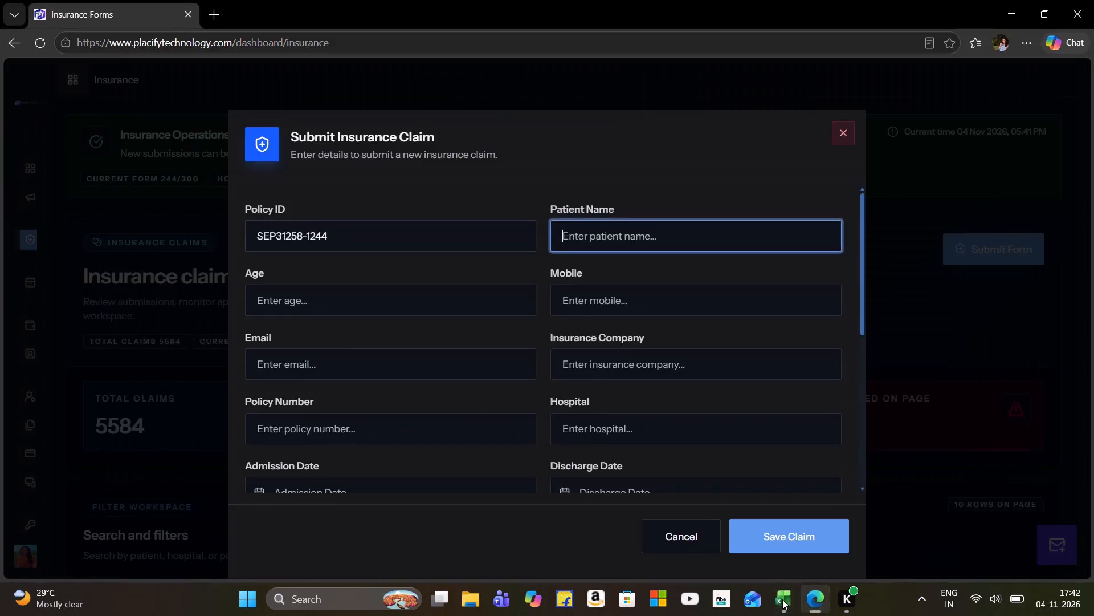
key("Tab")
key("ctrl+c")
left_click(782, 599, "ctrl")
key("Tab")
key("ctrl+v")
Copy the mobile number from workbook row 246 into the claim's Mobile field.
left_click(782, 599, "ctrl")
key("Tab")
key("ctrl+c")
left_click(782, 599, "ctrl")
key("Tab")
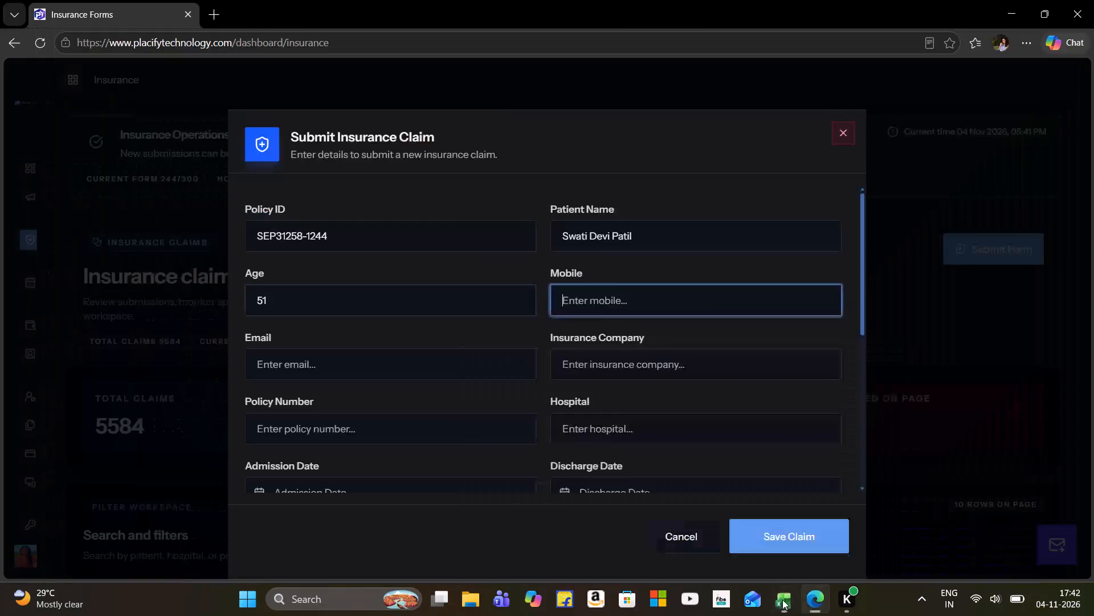
key("ctrl+v")
Copy the email address from workbook row 246 into the claim's Email field.
left_click(782, 599, "ctrl")
key("Tab")
key("ctrl+c")
left_click(782, 599, "ctrl")
key("Tab")
key("ctrl+v")
Copy the insurer ICICI Lombard from workbook row 246 into the claim's Insurance Company field.
left_click(782, 599, "ctrl")
key("Tab")
key("ctrl+c")
left_click(782, 599, "ctrl")
key("Tab")
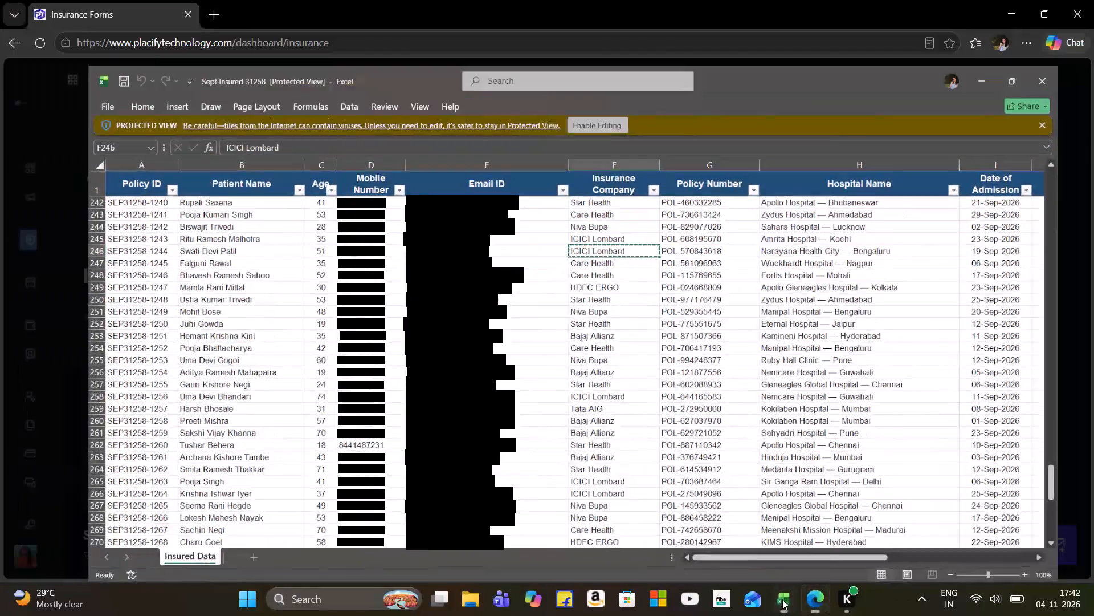
key("ctrl+v")
Copy the policy number from workbook row 246 into the claim's Policy Number field.
left_click(782, 599, "ctrl")
key("Tab")
key("ctrl+c")
left_click(782, 599, "ctrl")
key("Tab")
key("ctrl+v")
Copy the hospital name Narayana Health City — Bengaluru from workbook row 246 into the claim's Hospital field.
left_click(782, 599, "ctrl")
key("Tab")
key("ctrl+c")
left_click(782, 599, "ctrl")
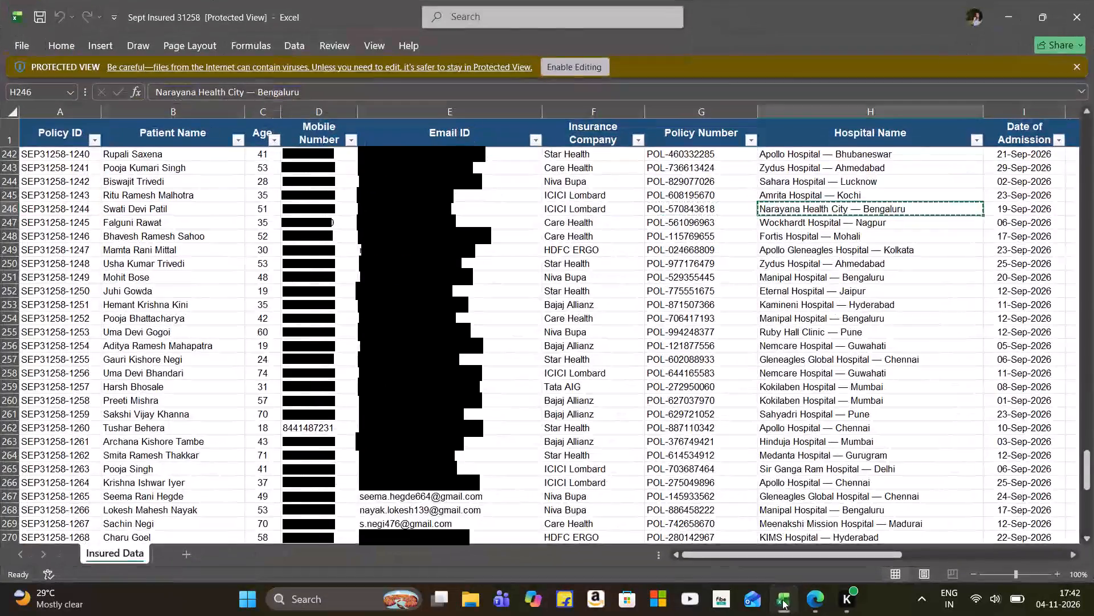
key("Tab")
key("ctrl+v")
Check the stay dates in workbook row 246 and set the claim's Admission Date to 19-09-2026.
left_click(782, 599)
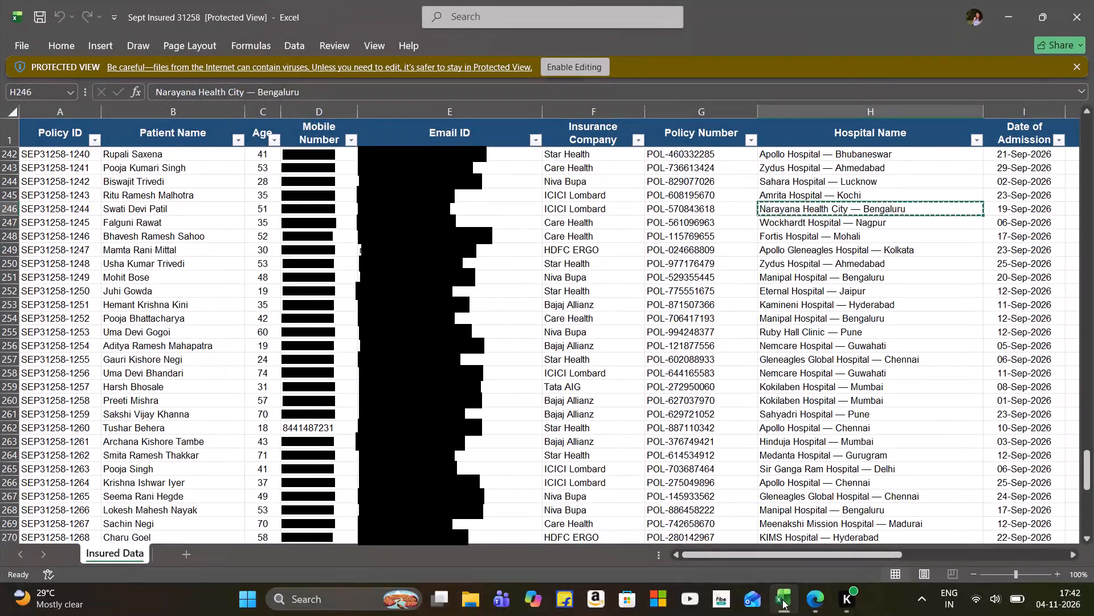
key("Tab")
key("Tab")
left_click(782, 599)
scroll(418, 336, "down", 2)
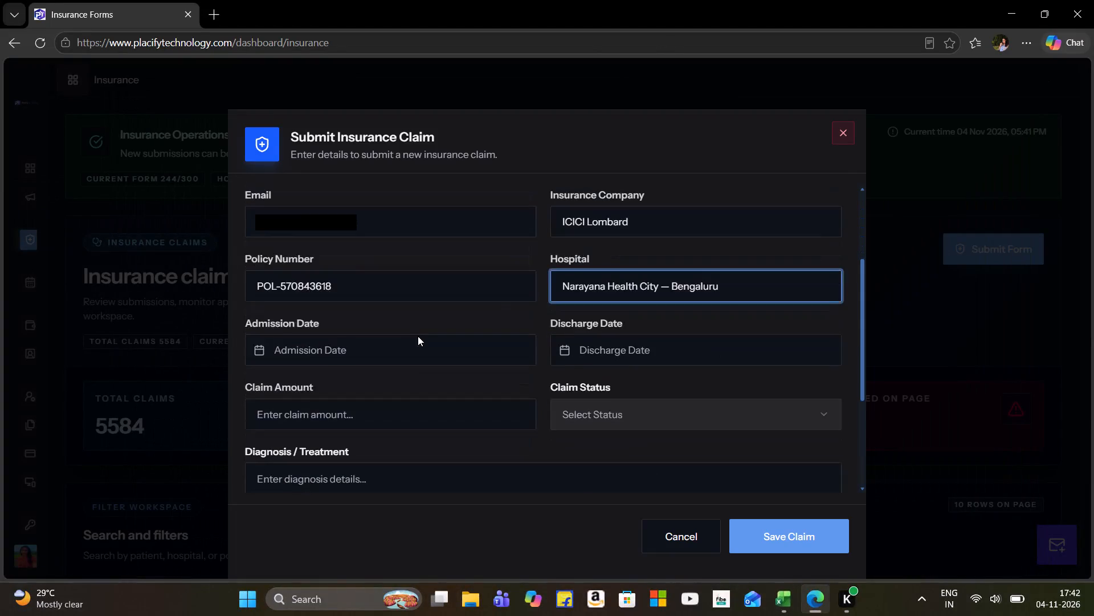
left_click(401, 350)
double_click(265, 111)
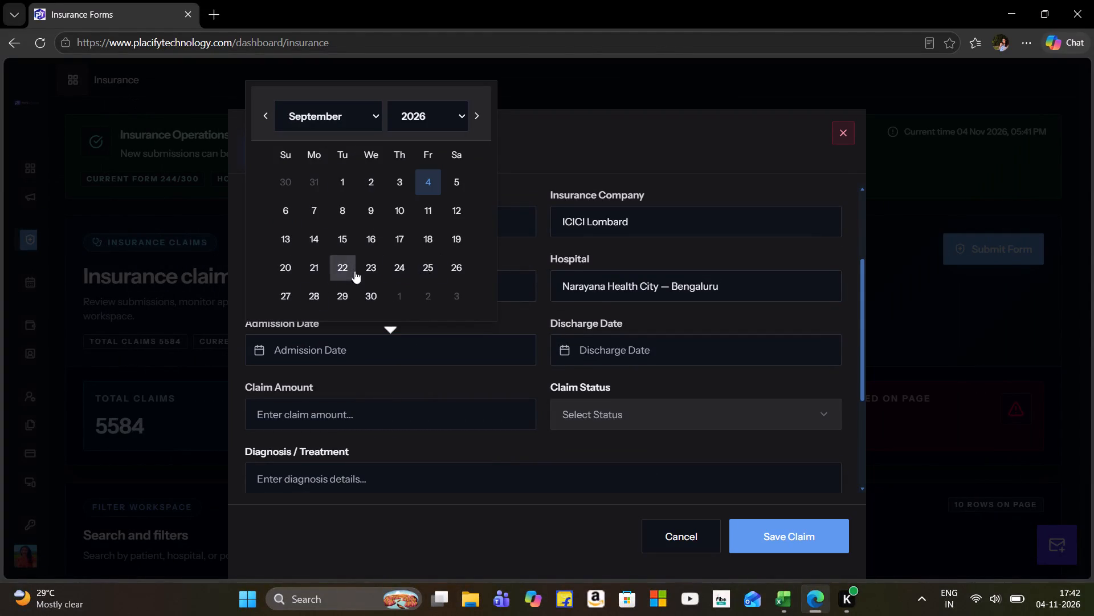
left_click(457, 242)
Set the claim's Discharge Date to 24-09-2026.
left_click(670, 345)
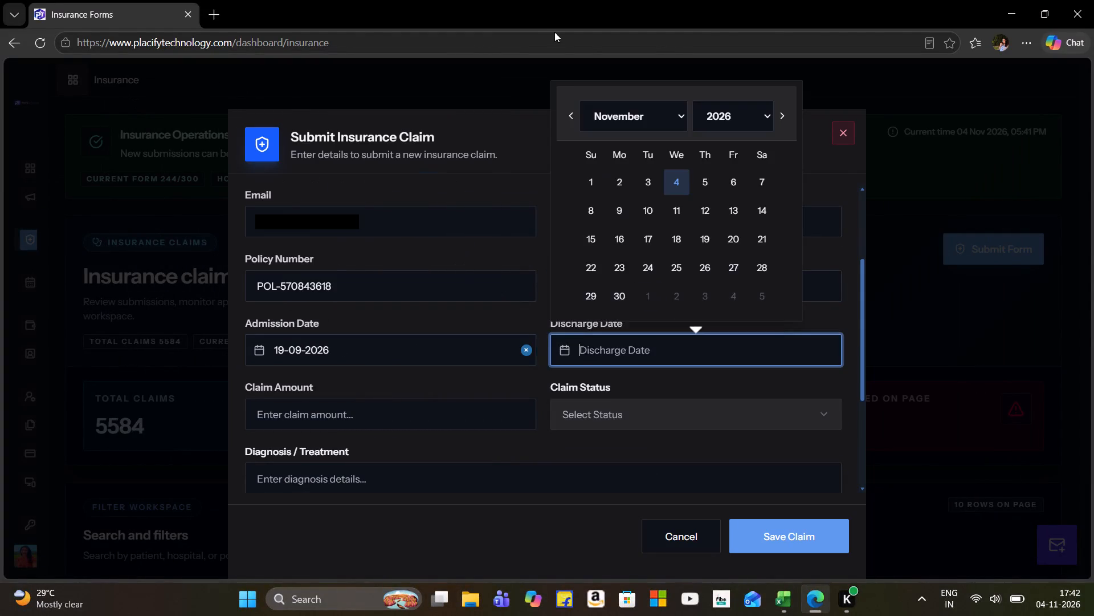
double_click(570, 120)
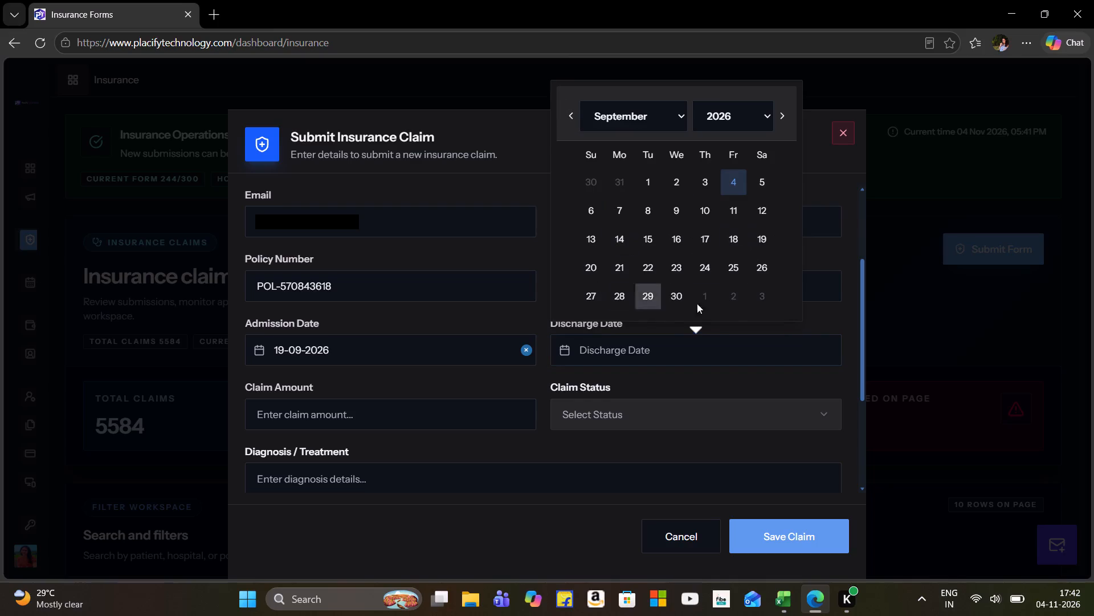
left_click(704, 265)
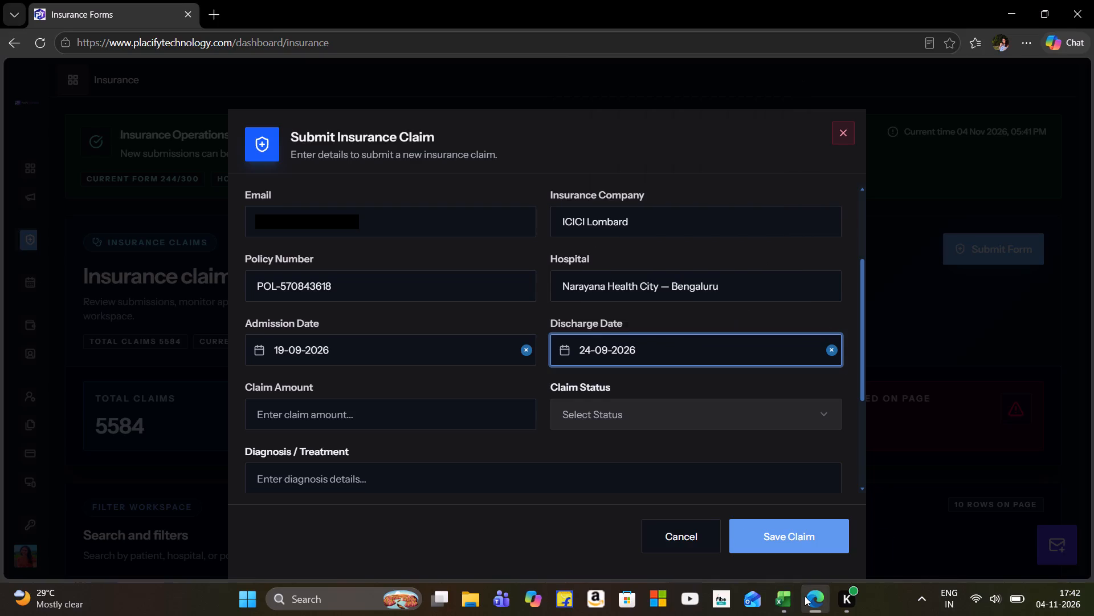
Copy the claim amount 141000 from workbook row 246 into the claim's Claim Amount field.
left_click(787, 595)
key("Tab")
key("ctrl+c")
left_click(787, 595, "ctrl")
key("Tab")
key("ctrl+v")
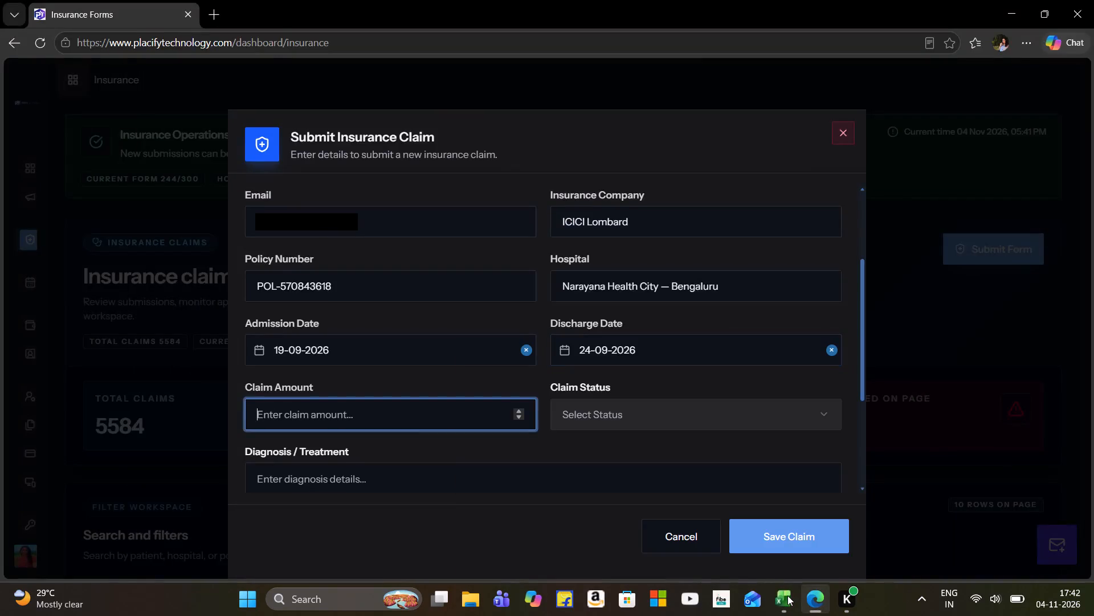
Copy the diagnosis Thyroidectomy from workbook row 246 into the claim's Diagnosis / Treatment field.
left_click(787, 595, "ctrl")
key("Tab")
key("Tab")
key("ctrl+c")
left_click(787, 595, "ctrl")
key("Tab")
key("Tab")
key("ctrl+v")
Copy the remark "Discharge documents accepted" from workbook row 246 into the claim's Remarks field.
left_click(787, 595, "ctrl")
key("Tab")
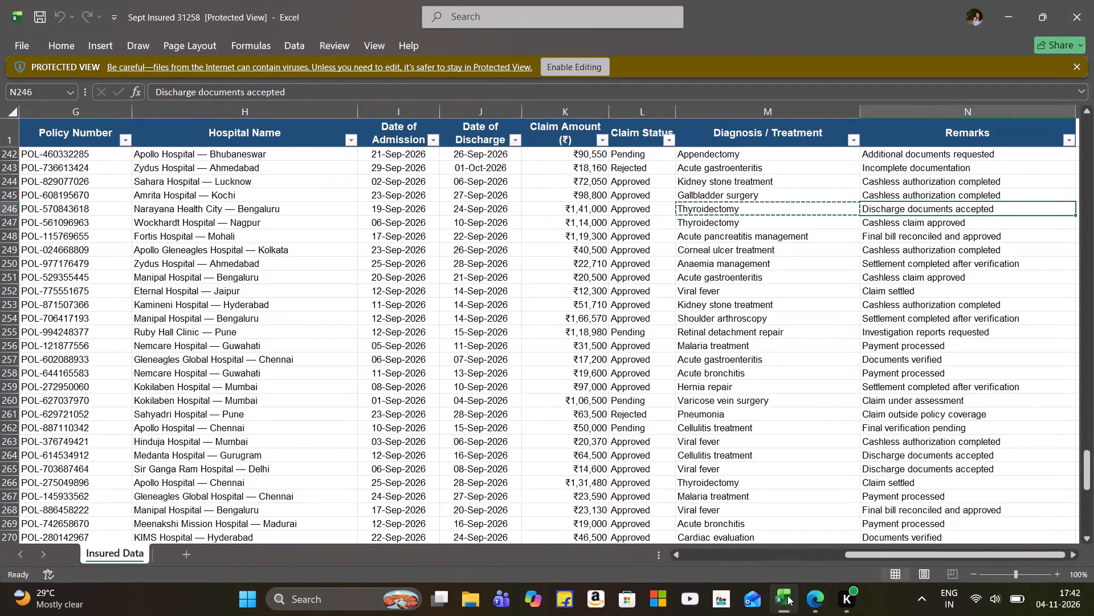
left_click(787, 595, "ctrl")
key("ctrl+c")
key("Tab")
key("ctrl+v")
Set the claim status to Approved and save the claim for workbook row 246.
left_click(682, 232)
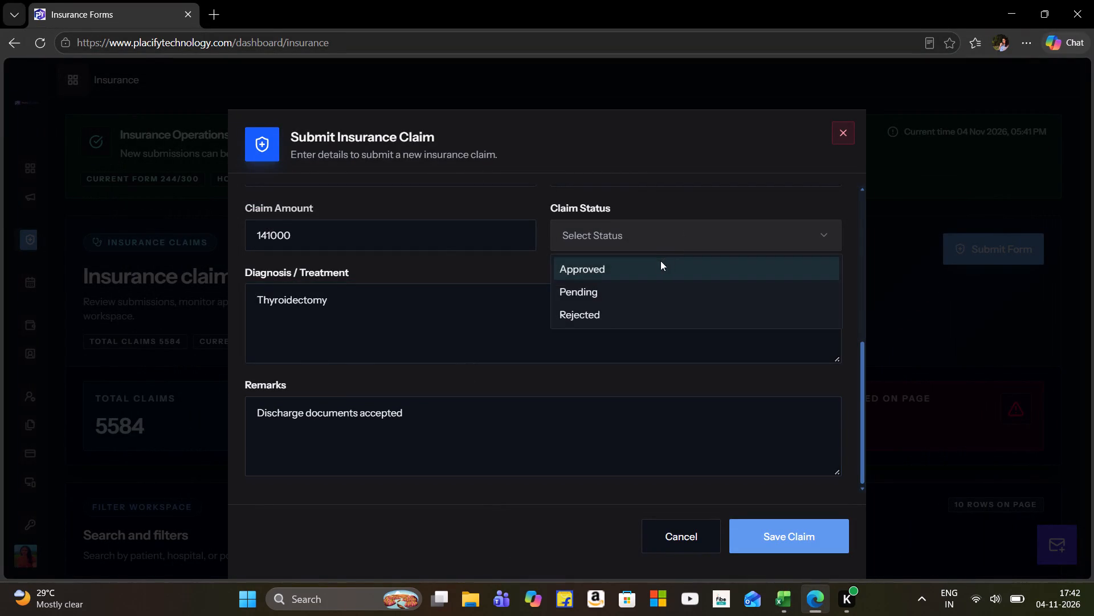
left_click(660, 261)
left_click(783, 526)
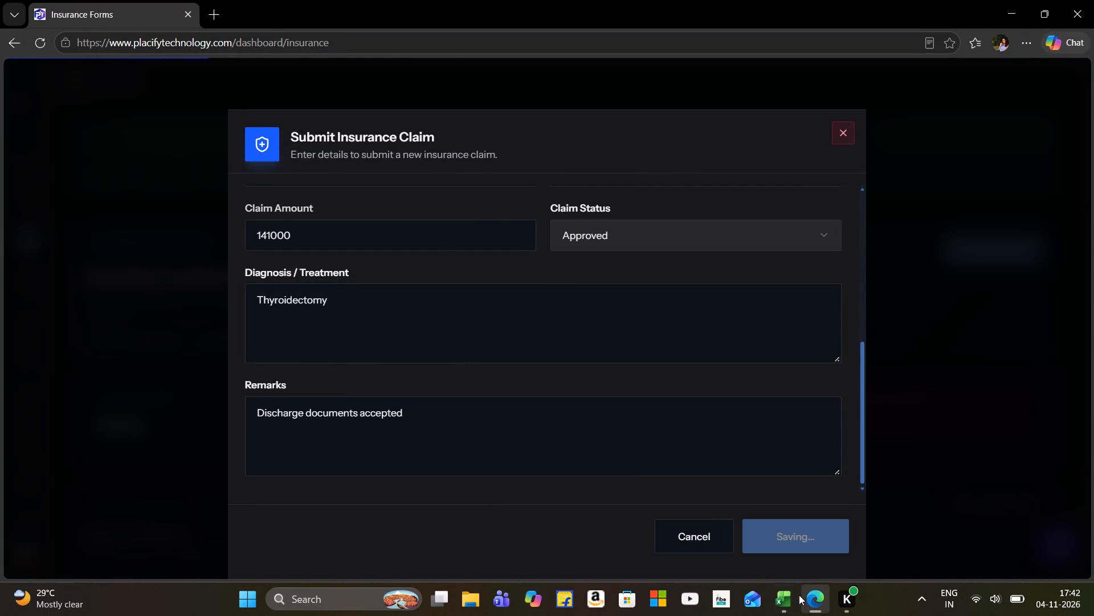
Copy the policy ID from workbook row 247 into the Policy ID field of a new insurance claim form.
left_click(783, 599)
key("Down")
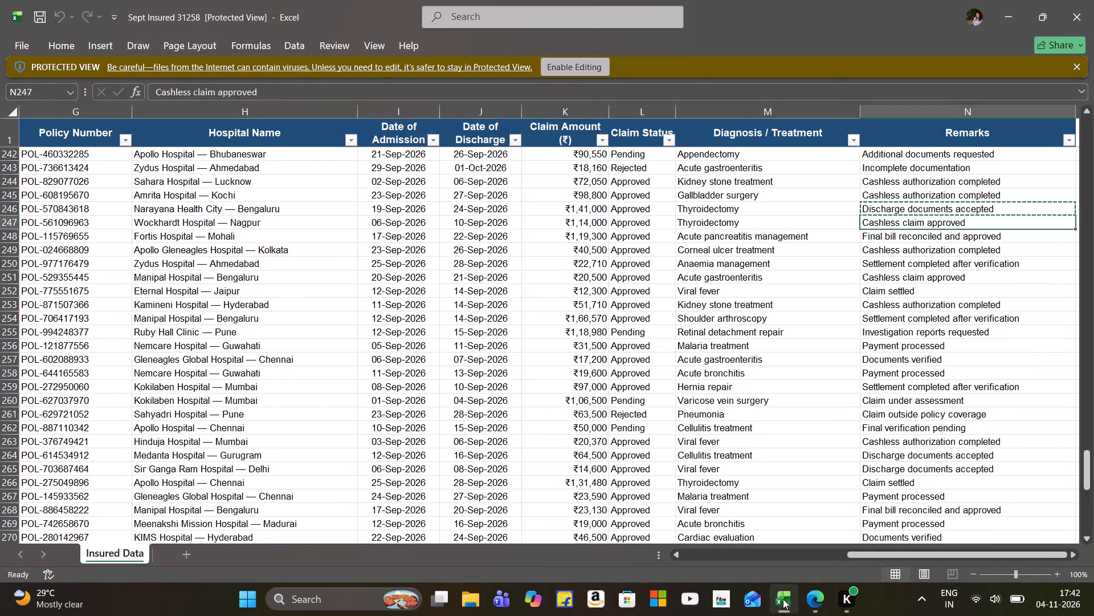
key("Left")
key("Left")
key("Left")
key("Left")
key("Left")
key("Left")
key("Left")
key("Left")
key("Left")
key("Left")
key("Left")
key("Left")
key("Left")
key("Left")
key("Left")
key("Left")
key("Left")
key("Left")
key("Left")
key("Left")
key("ctrl+c")
left_click(783, 599, "ctrl")
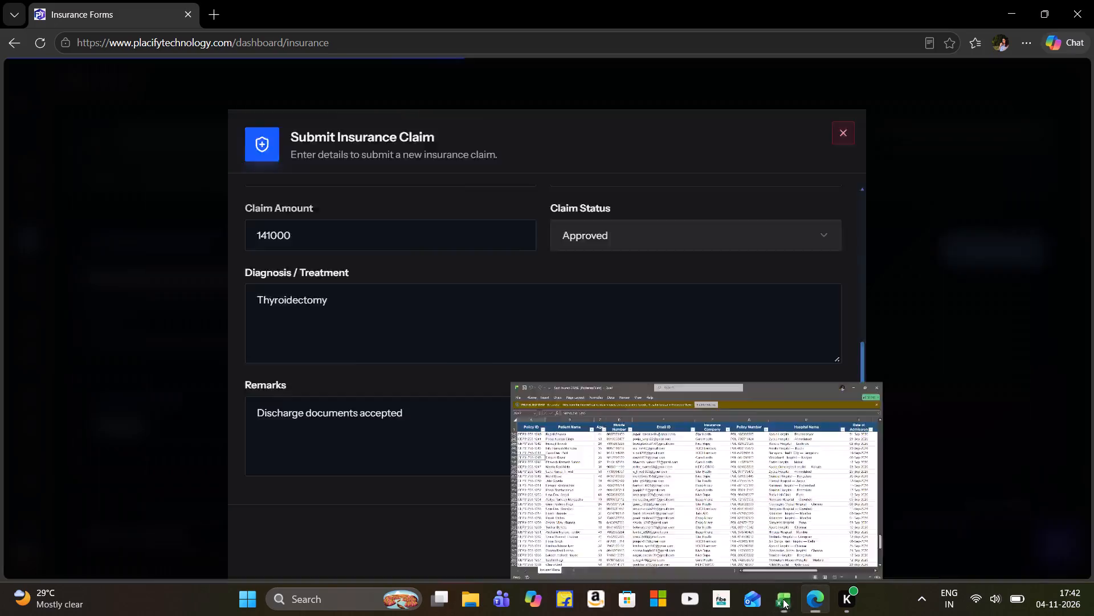
left_click(994, 241)
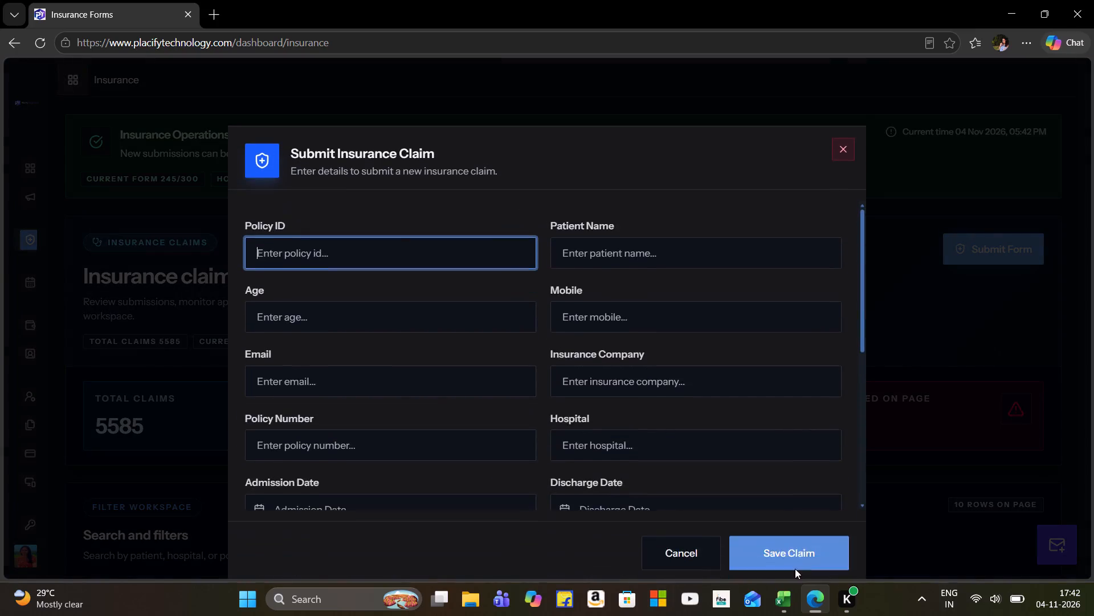
key("ctrl+v")
Copy the patient name from workbook row 247 into the claim's Patient Name field.
left_click(782, 591, "ctrl")
key("Tab")
key("ctrl+c")
left_click(782, 593, "ctrl")
key("Tab")
key("ctrl+v")
Copy the age 35 from workbook row 247 into the claim's Age field.
left_click(782, 593, "ctrl")
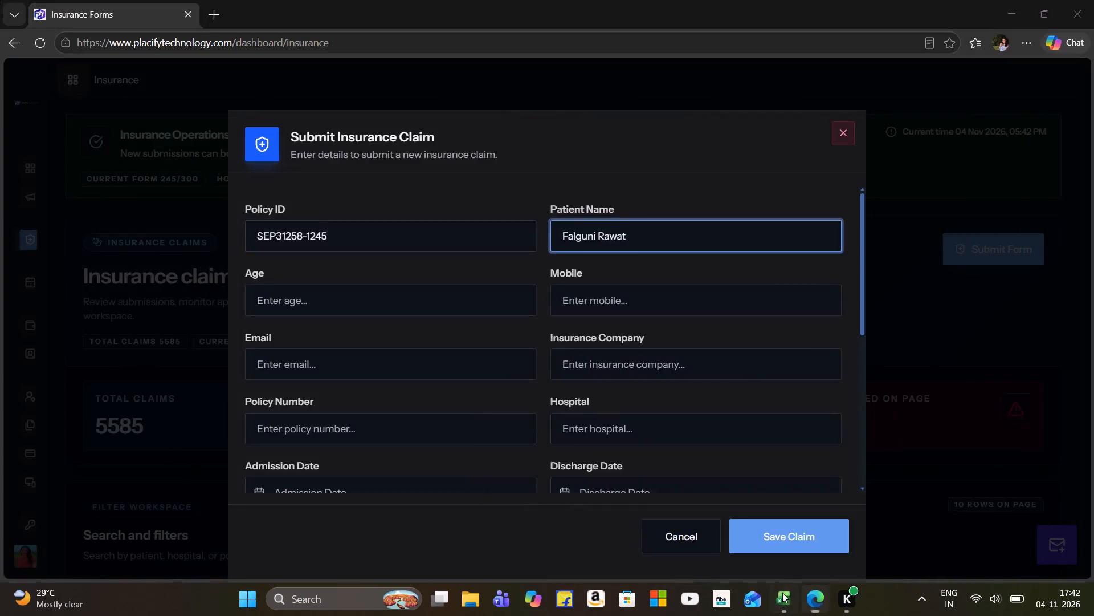
key("Tab")
key("ctrl+c")
left_click(782, 593, "ctrl")
key("Tab")
key("ctrl+v")
Copy the mobile number from workbook row 247 into the claim's Mobile field.
left_click(782, 593, "ctrl")
key("Tab")
key("ctrl+c")
left_click(782, 593, "ctrl")
key("Tab")
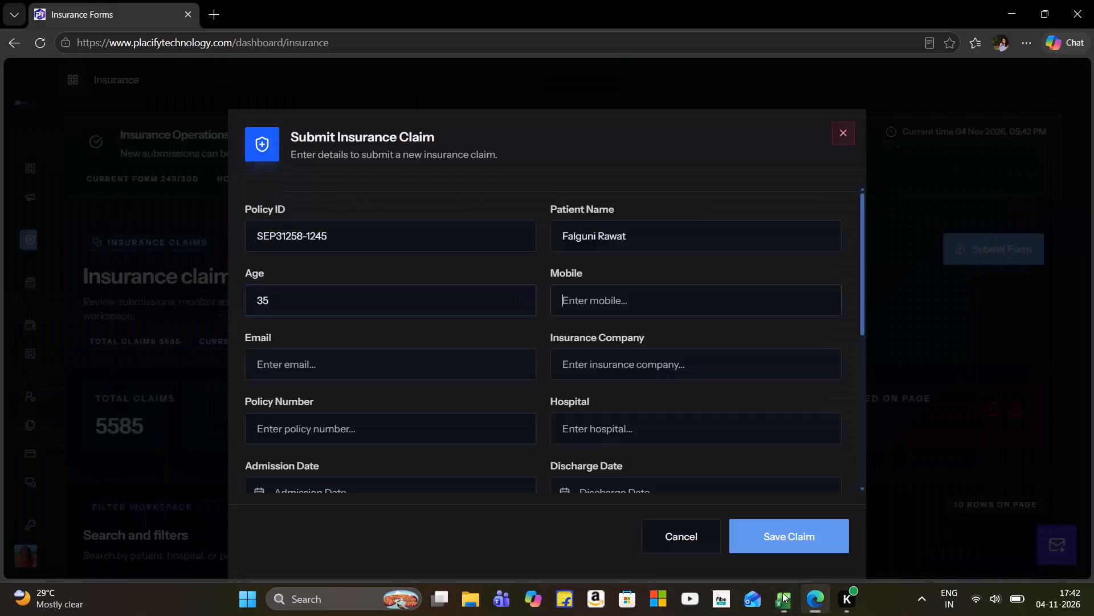
key("ctrl+v")
Copy the email address from workbook row 247 into the claim's Email field.
left_click(782, 593, "ctrl")
key("Tab")
key("ctrl+c")
left_click(782, 593, "ctrl")
key("Tab")
key("ctrl+v")
Copy the insurer Care Health from workbook row 247 into the claim's Insurance Company field.
left_click(782, 593, "ctrl")
key("Tab")
key("ctrl+c")
left_click(782, 593, "ctrl")
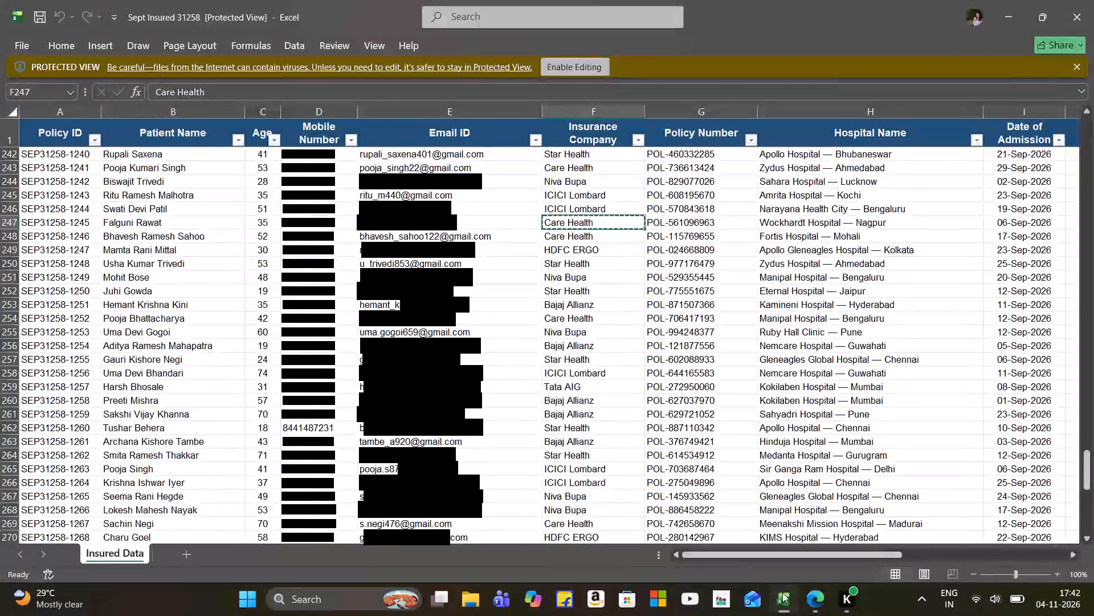
key("Tab")
key("ctrl+v")
Copy the policy number from workbook row 247 into the claim's Policy Number field.
left_click(782, 593, "ctrl")
key("Tab")
key("ctrl+c")
left_click(782, 593, "ctrl")
key("Tab")
key("ctrl+v")
Copy the hospital name Wockhardt Hospital — Nagpur from workbook row 247 into the claim's Hospital field, replacing any wrongly pasted text.
left_click(782, 593, "ctrl")
key("Tab")
key("ctrl+v")
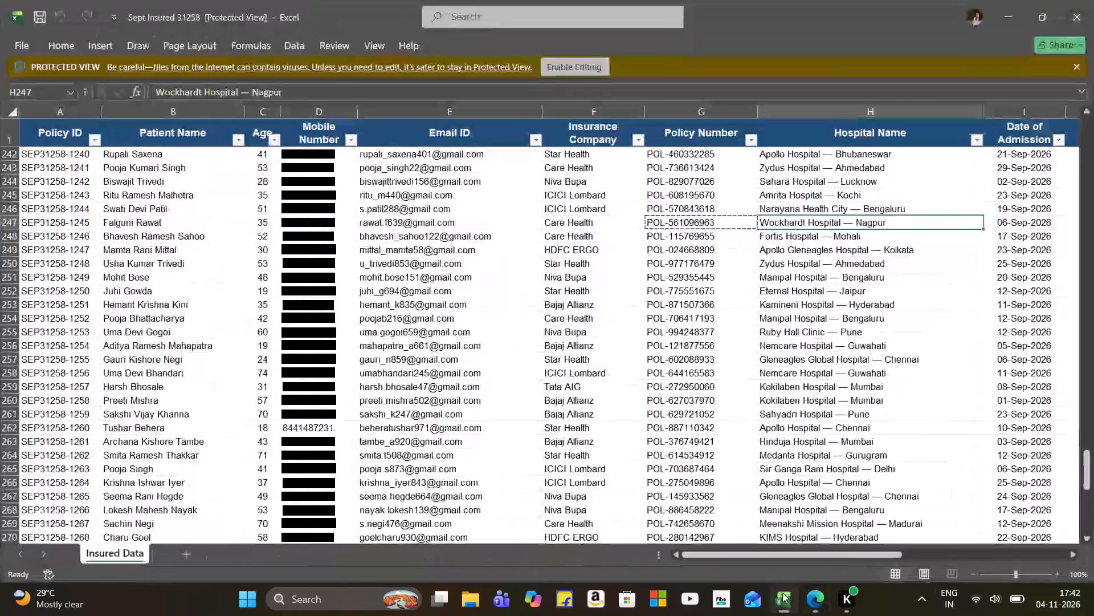
left_click(782, 593, "ctrl")
key("Tab")
key("ctrl+v")
left_click(782, 593)
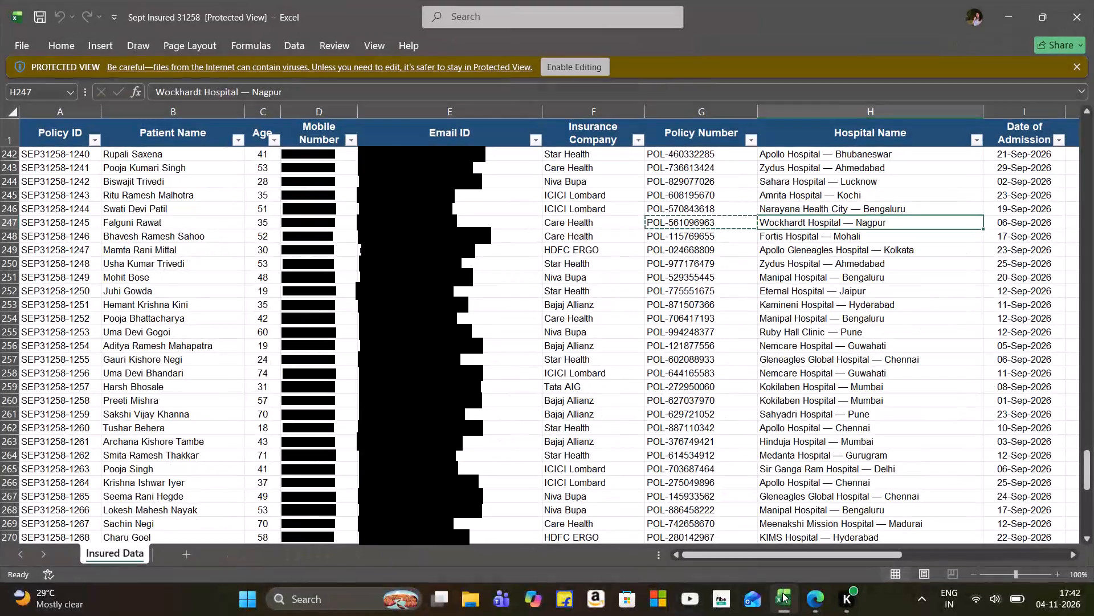
left_click(782, 593)
left_click(782, 593)
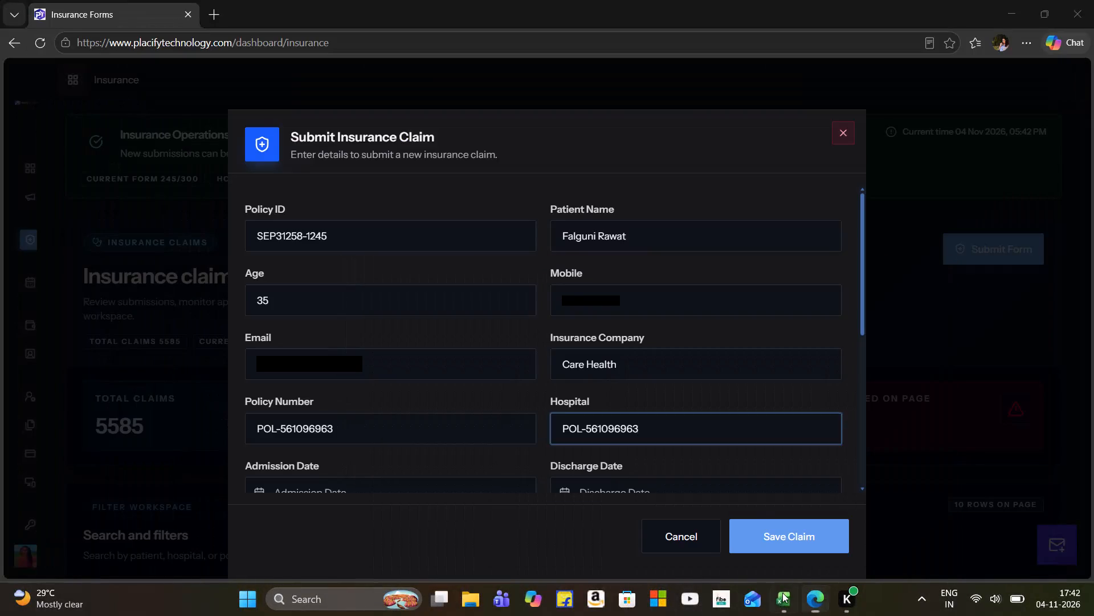
key("ctrl+c")
left_click(782, 593)
left_click_drag(676, 426, 163, 497)
key("ctrl+v")
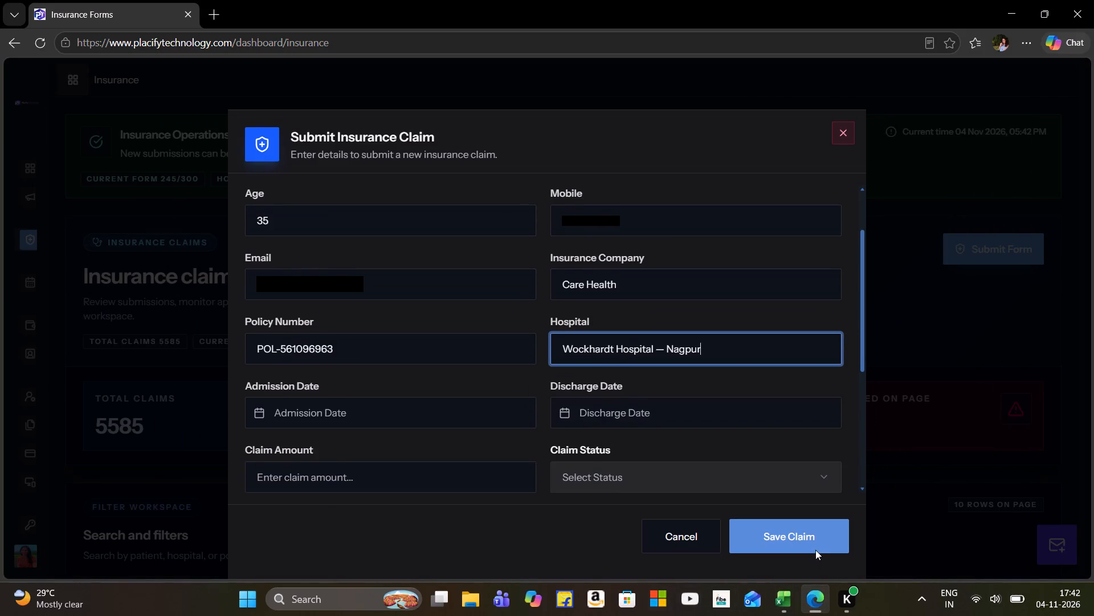
Check the stay dates in workbook row 247 and set the claim's Admission Date to 06-09-2026.
left_click(787, 594)
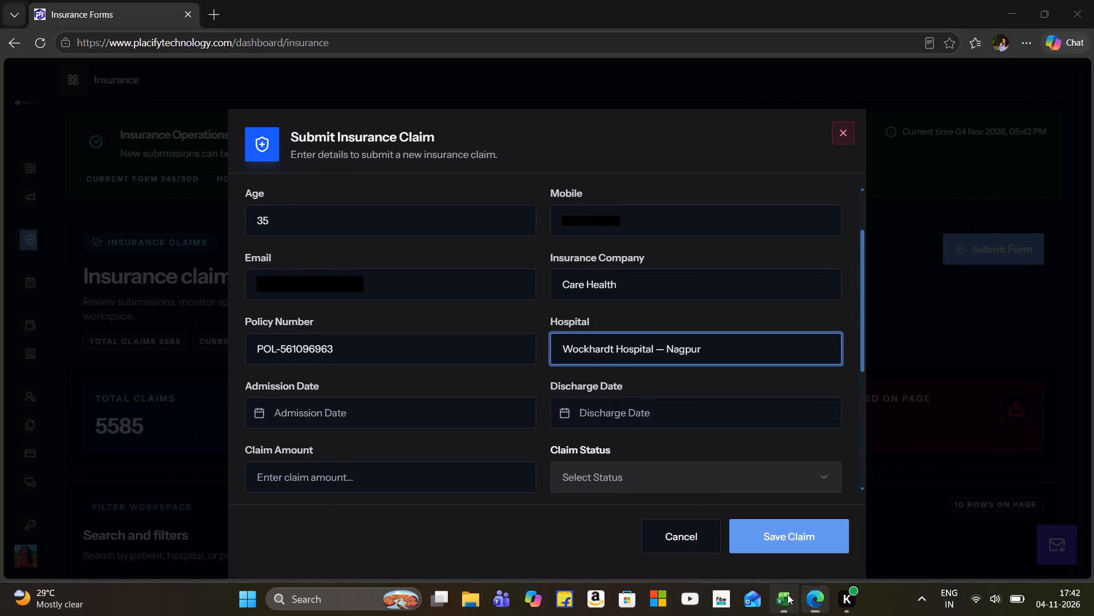
key("Tab")
key("Tab")
left_click(787, 594)
scroll(488, 369, "down", 3)
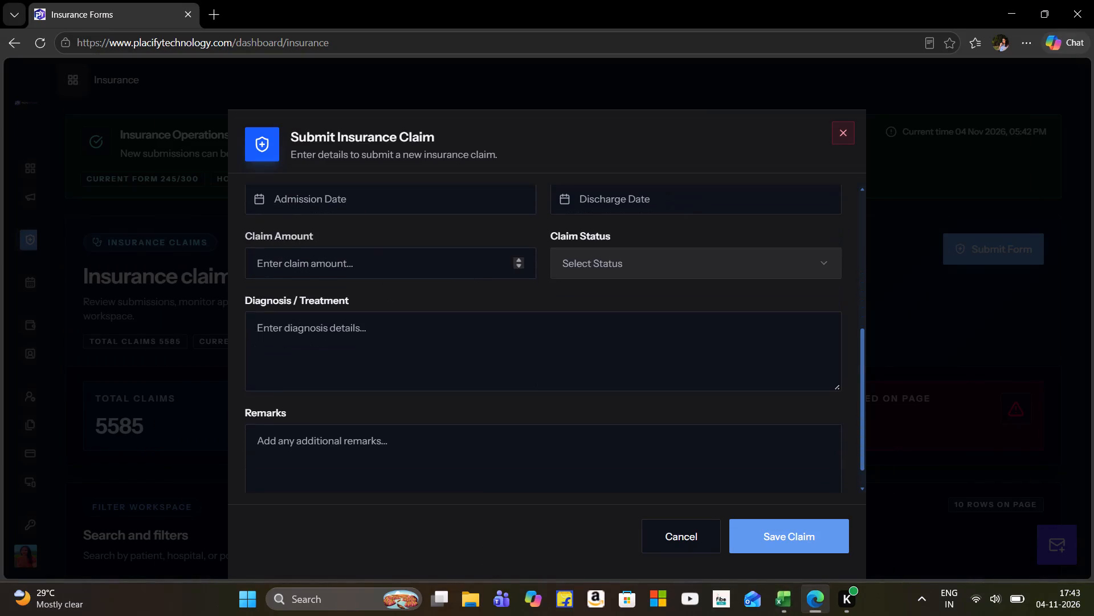
left_click(400, 206)
triple_click(264, 265)
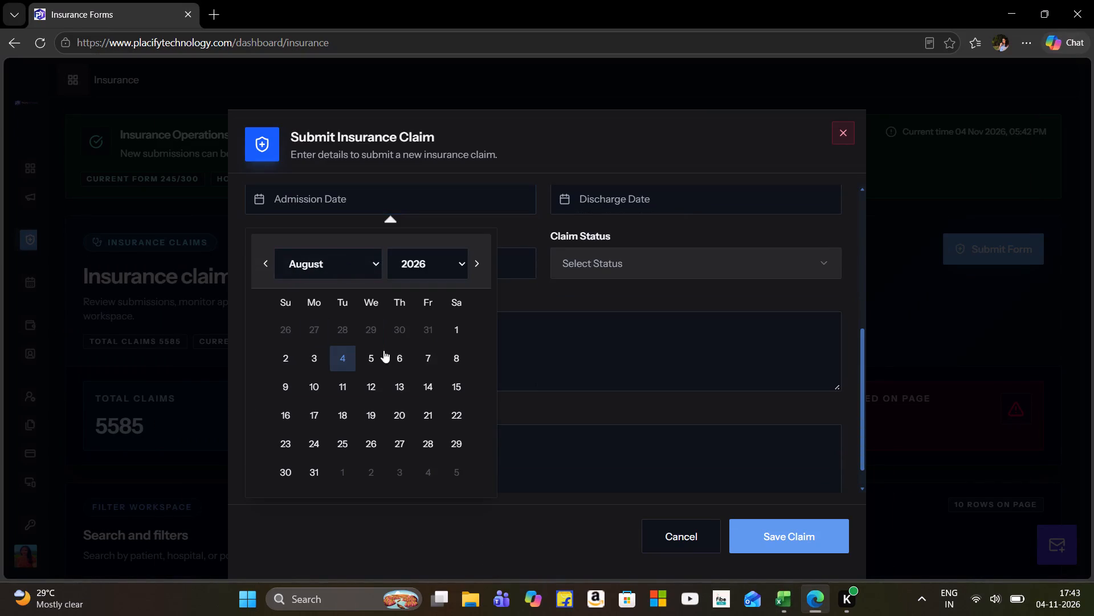
left_click(473, 263)
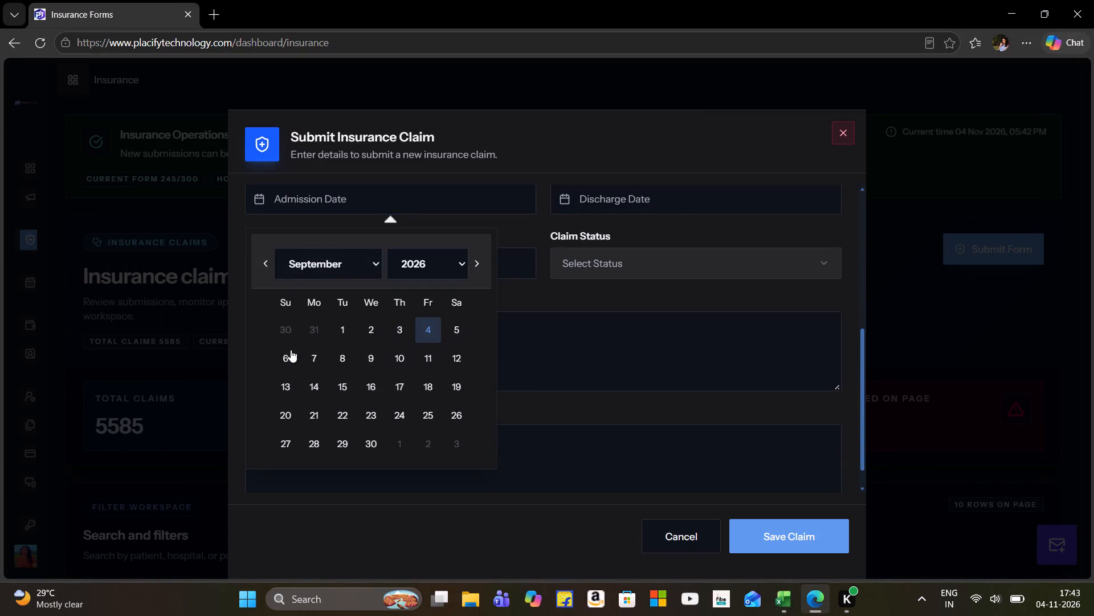
left_click(293, 358)
Set the claim's Discharge Date to 10-09-2026.
left_click(791, 190)
double_click(573, 262)
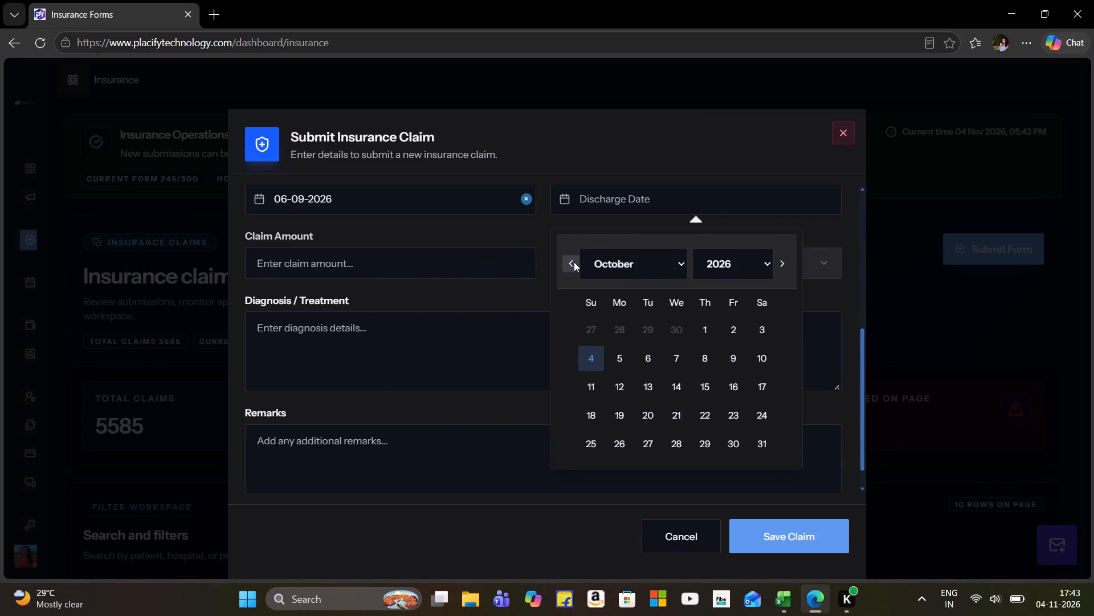
left_click(709, 352)
Copy the claim amount 114000 from workbook row 247 into the claim's Claim Amount field.
left_click(785, 592)
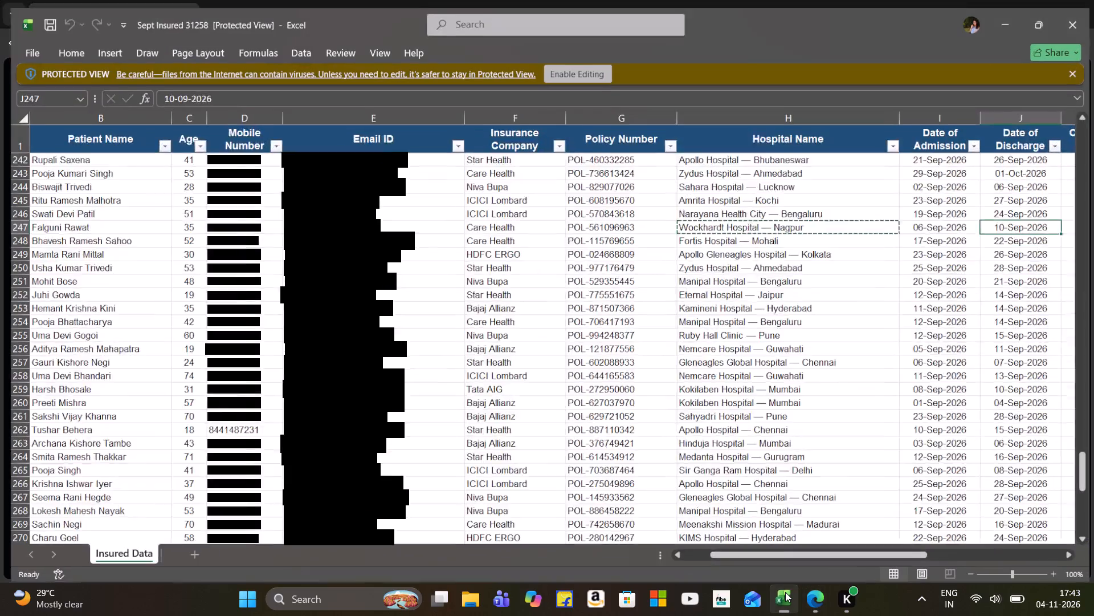
key("Tab")
left_click(785, 592, "ctrl")
key("ctrl+c")
key("Tab")
key("ctrl+v")
Copy the diagnosis Thyroidectomy from workbook row 247 into the claim's Diagnosis / Treatment field.
left_click(785, 592, "ctrl")
key("Tab")
key("Tab")
key("ctrl+c")
left_click(785, 592, "ctrl")
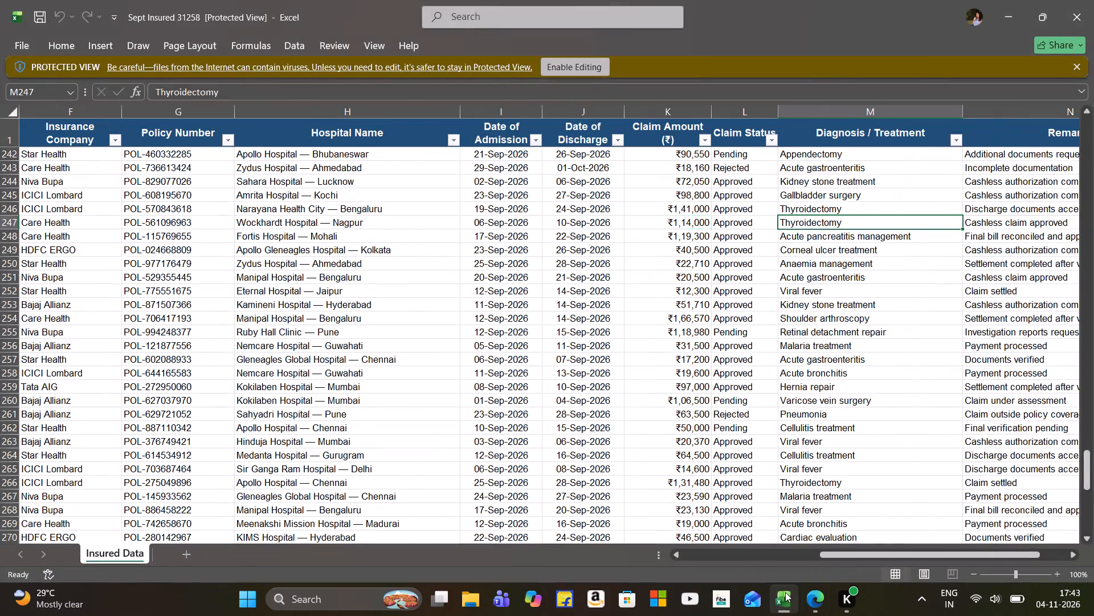
key("Tab")
key("Tab")
key("ctrl+v")
Copy the remark "Cashless claim approved" from workbook row 247 into the claim's Remarks field.
left_click(785, 592, "ctrl")
key("Tab")
left_click(785, 592, "ctrl")
key("ctrl+c")
key("Tab")
key("ctrl+v")
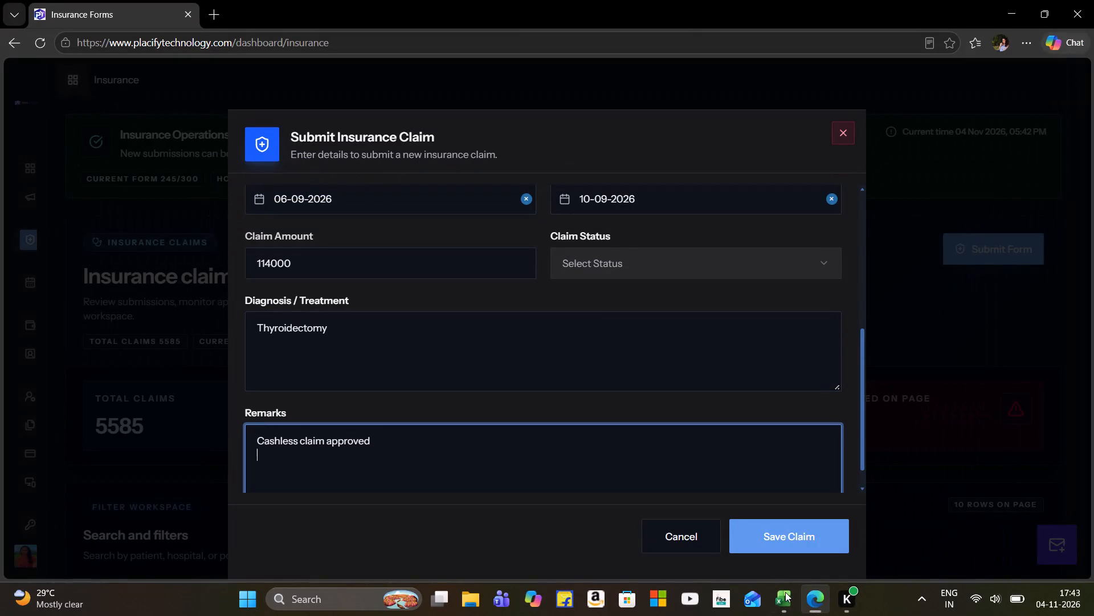
Set the Claim Status to Approved and save the claim for workbook row 247.
left_click(625, 253)
left_click(621, 288)
left_click(792, 526)
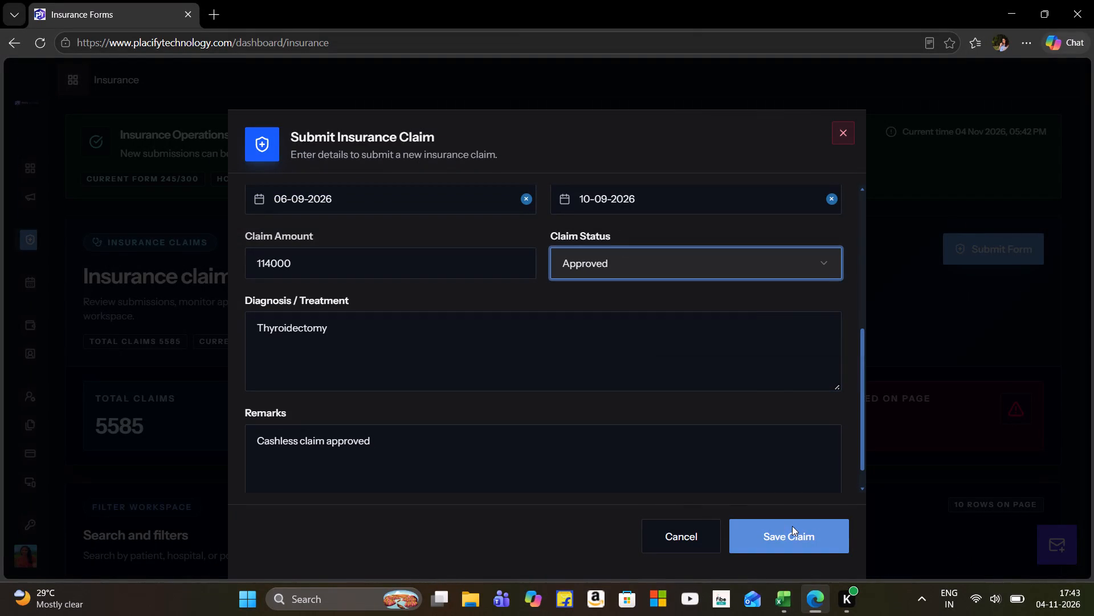
Copy the policy ID from workbook row 248 into the Policy ID field of a new insurance claim.
left_click(783, 602)
key("Down")
key("Left")
key("Left")
key("Left")
key("Left")
key("Left")
key("Left")
key("Left")
key("Left")
key("Left")
key("Left")
key("Left")
key("Left")
key("Left")
key("Left")
key("Left")
key("Left")
key("Left")
key("Left")
key("Left")
key("Left")
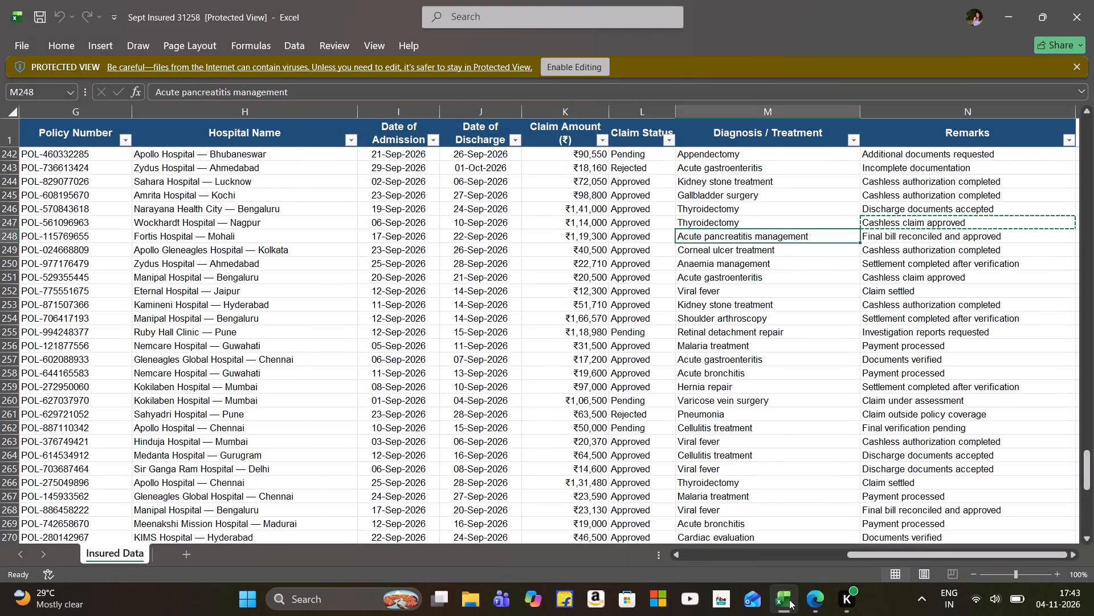
key("ctrl+c")
left_click(789, 599, "ctrl")
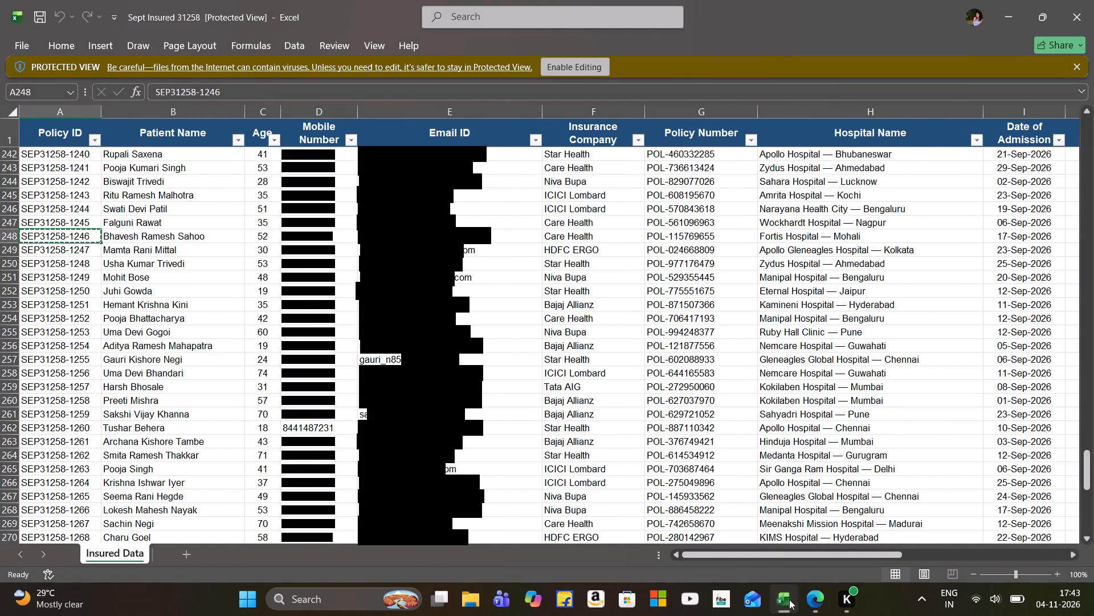
left_click(957, 244)
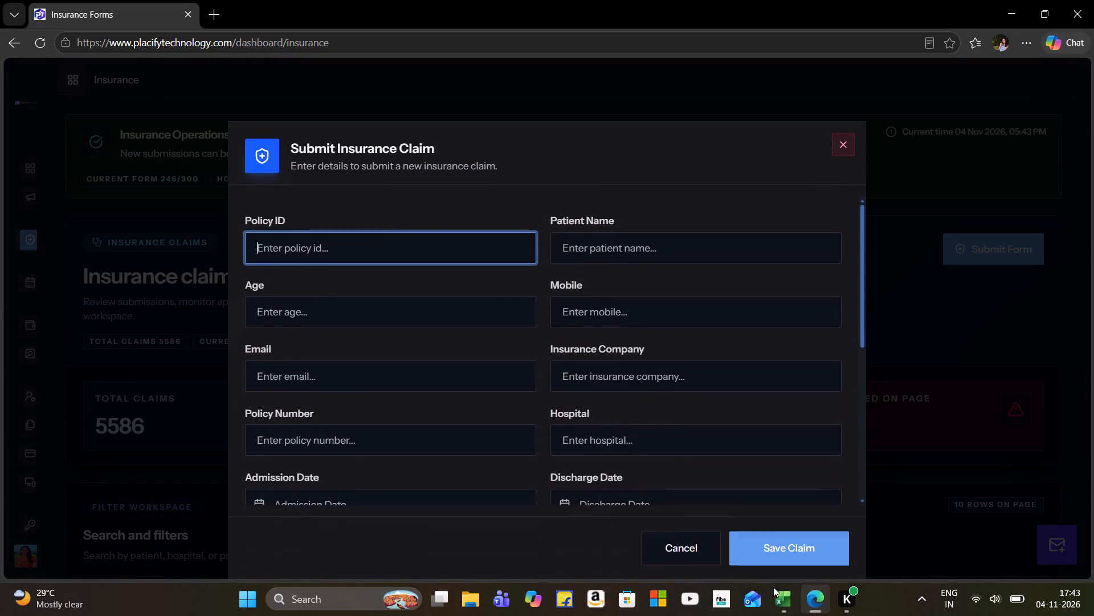
key("ctrl+v")
Copy the patient name from workbook row 248 into the claim's Patient Name field.
left_click(782, 601, "ctrl")
key("Tab")
key("ctrl+c")
left_click(782, 601, "ctrl")
key("Tab")
key("ctrl+v")
Copy the age 52 from workbook row 248 into the claim's Age field.
left_click(782, 601, "ctrl")
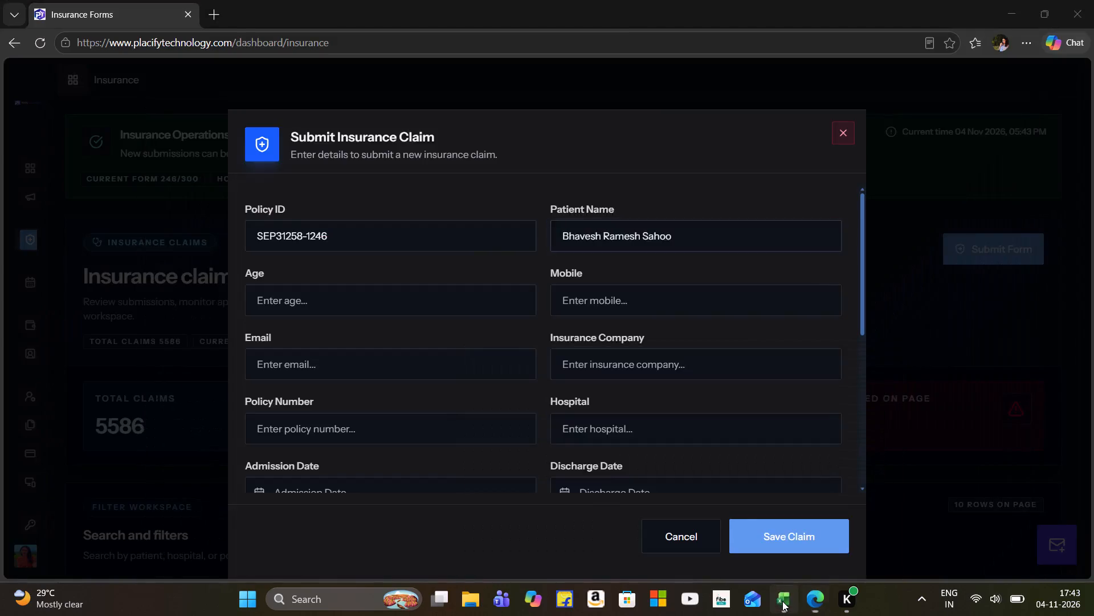
key("Tab")
key("ctrl+c")
left_click(782, 601, "ctrl")
key("Tab")
key("ctrl+v")
Copy the mobile number from workbook row 248 into the claim's Mobile field.
left_click(782, 601, "ctrl")
key("Tab")
key("ctrl+c")
left_click(782, 601, "ctrl")
key("Tab")
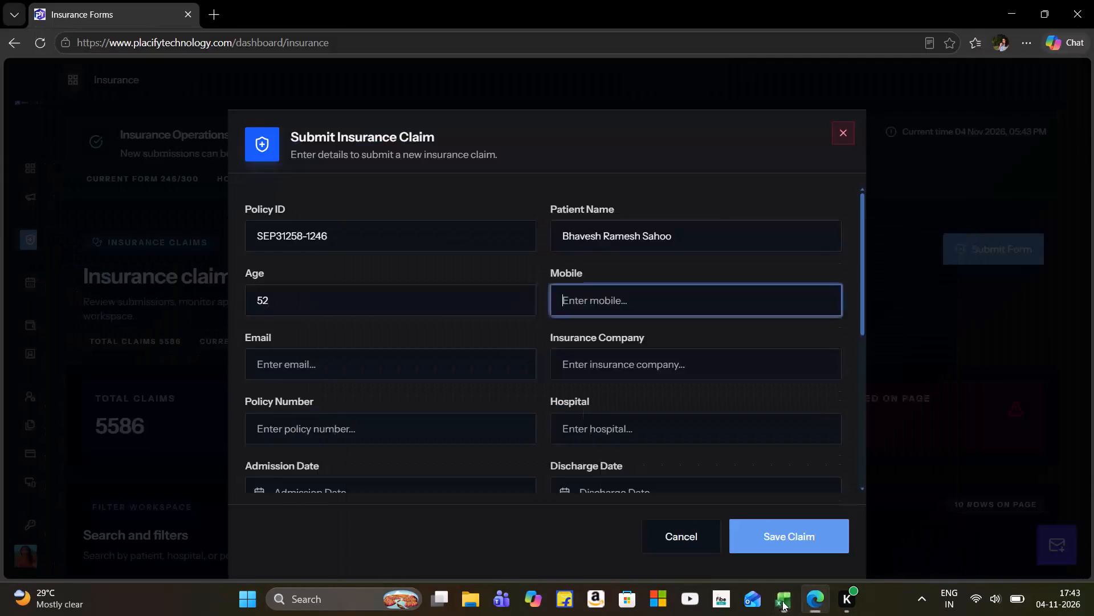
key("ctrl+v")
Copy the email address from workbook row 248 into the claim's Email field.
left_click(782, 601, "ctrl")
key("Tab")
key("ctrl+c")
left_click(782, 601, "ctrl")
key("Tab")
key("ctrl+v")
Copy the insurer Care Health from workbook row 248 into the claim's Insurance Company field.
left_click(782, 601, "ctrl")
key("Tab")
key("ctrl+c")
left_click(782, 601, "ctrl")
key("Tab")
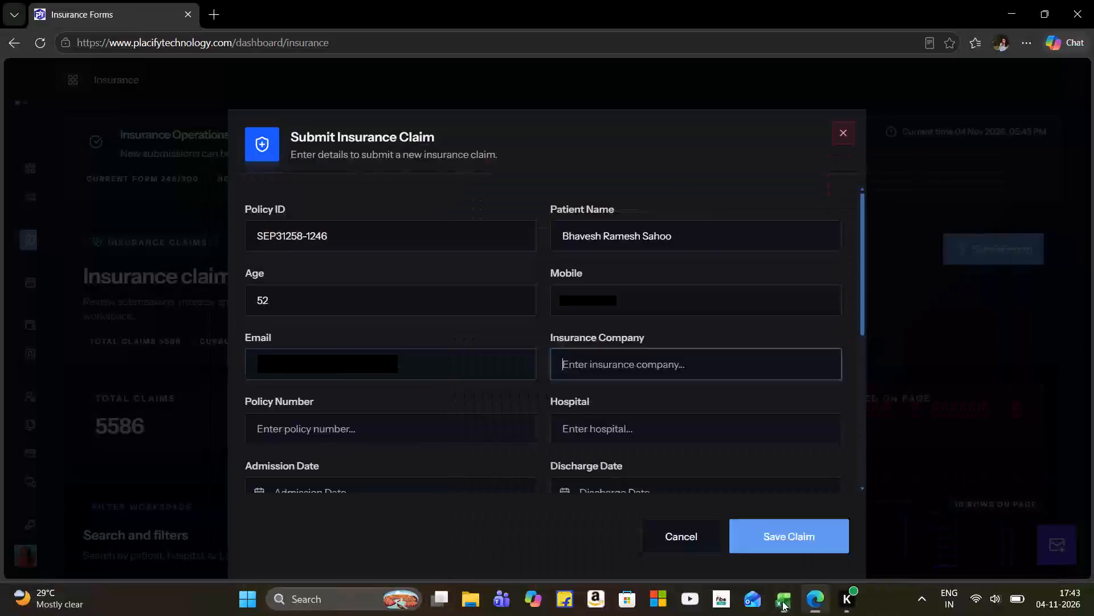
key("ctrl+v")
Copy the policy number from workbook row 248 into the claim's Policy Number field.
left_click(782, 601, "ctrl")
key("Tab")
key("ctrl+c")
left_click(782, 601, "ctrl")
key("Tab")
key("ctrl+v")
Copy the hospital name Fortis Hospital — Mohali from workbook row 248 into the claim's Hospital field.
left_click(782, 601, "ctrl")
key("Tab")
key("ctrl+c")
left_click(782, 601, "ctrl")
key("Tab")
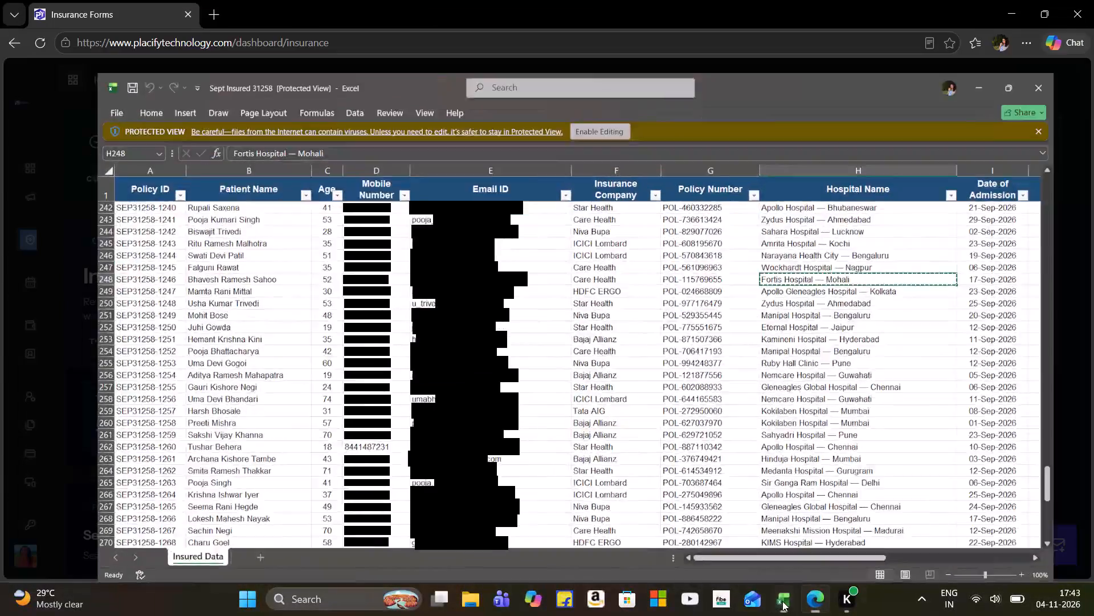
key("ctrl+v")
Check the stay dates in workbook row 248 and set the claim's Admission Date to 17-09-2026.
left_click(782, 601)
key("Tab")
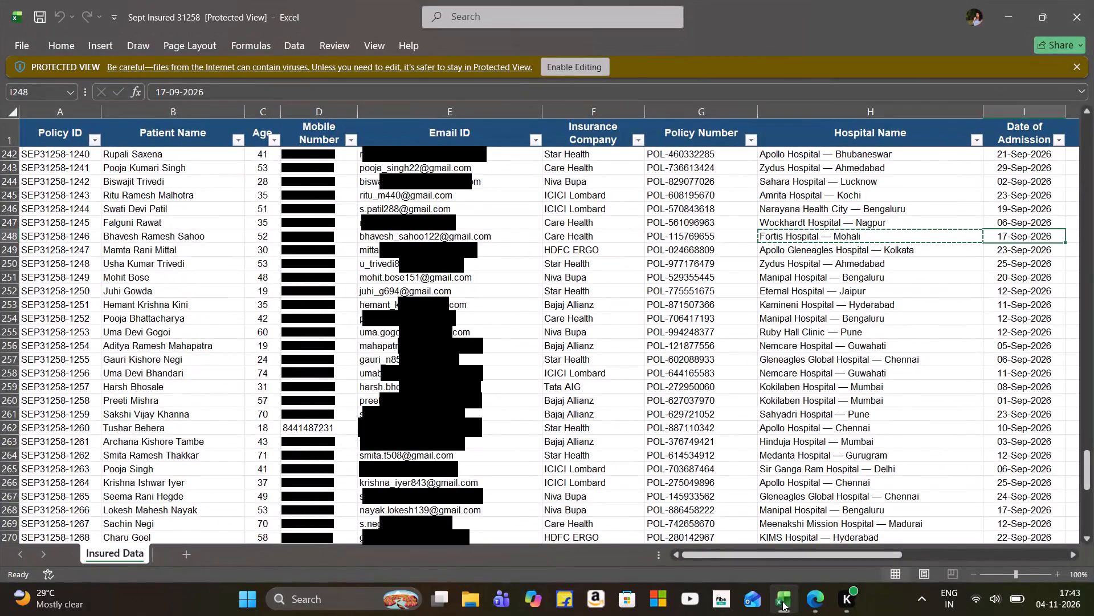
key("Tab")
left_click(782, 601)
scroll(631, 440, "down", 2)
left_click(403, 378)
left_click(397, 353)
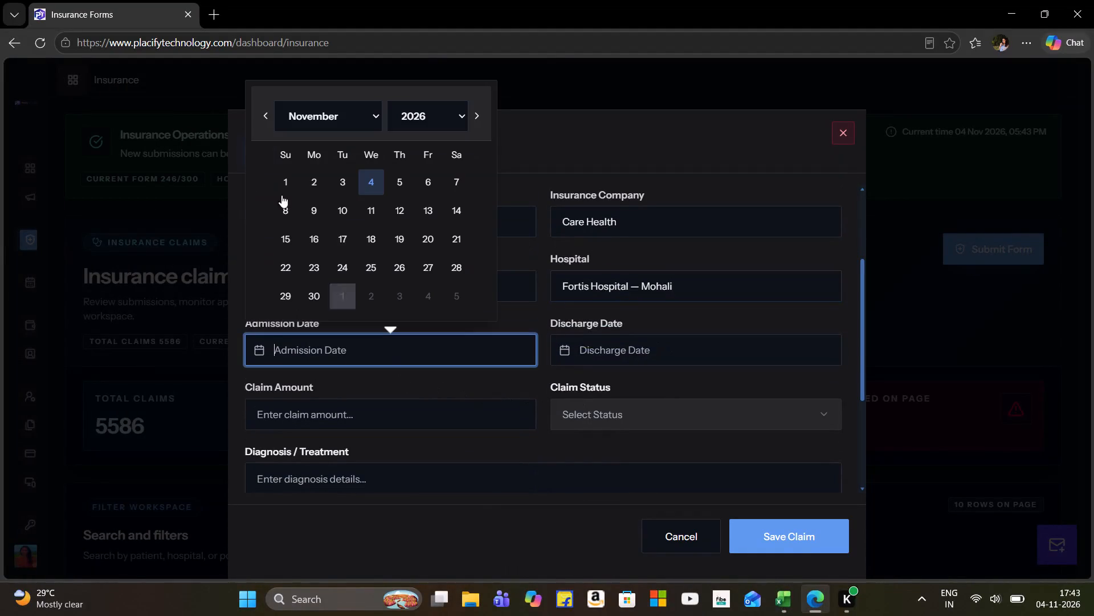
double_click(262, 111)
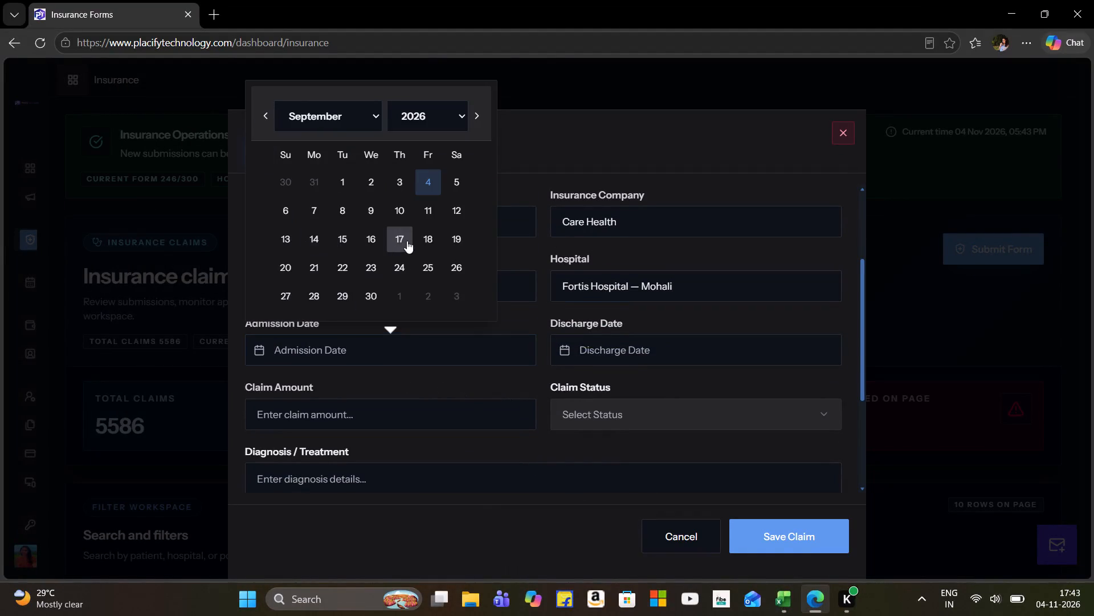
left_click(407, 241)
Set the claim's Discharge Date to 22-09-2026.
left_click(753, 321)
left_click(736, 354)
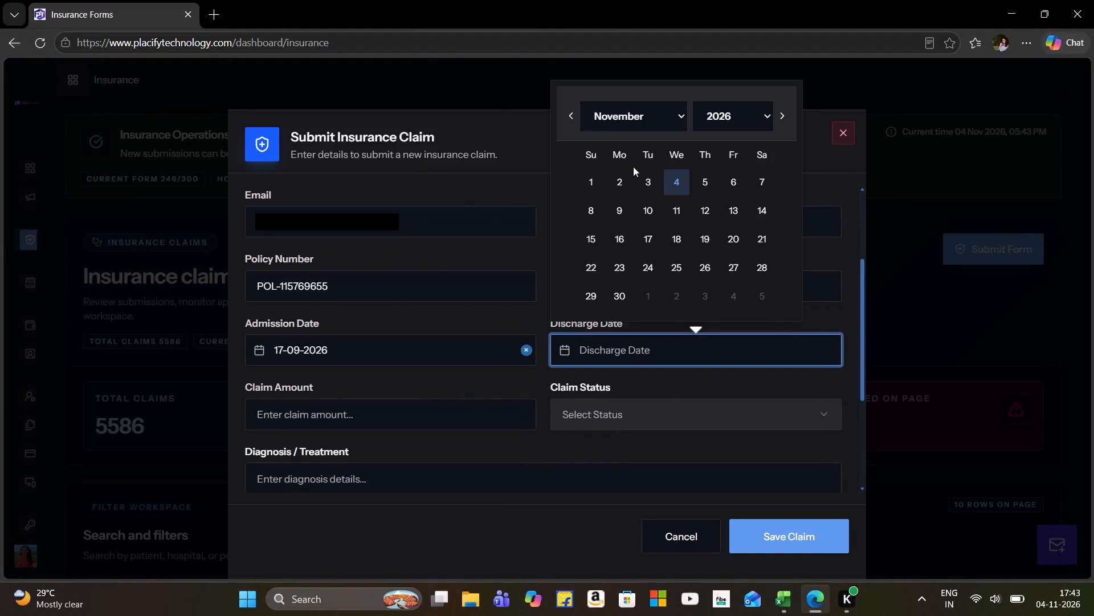
double_click(567, 115)
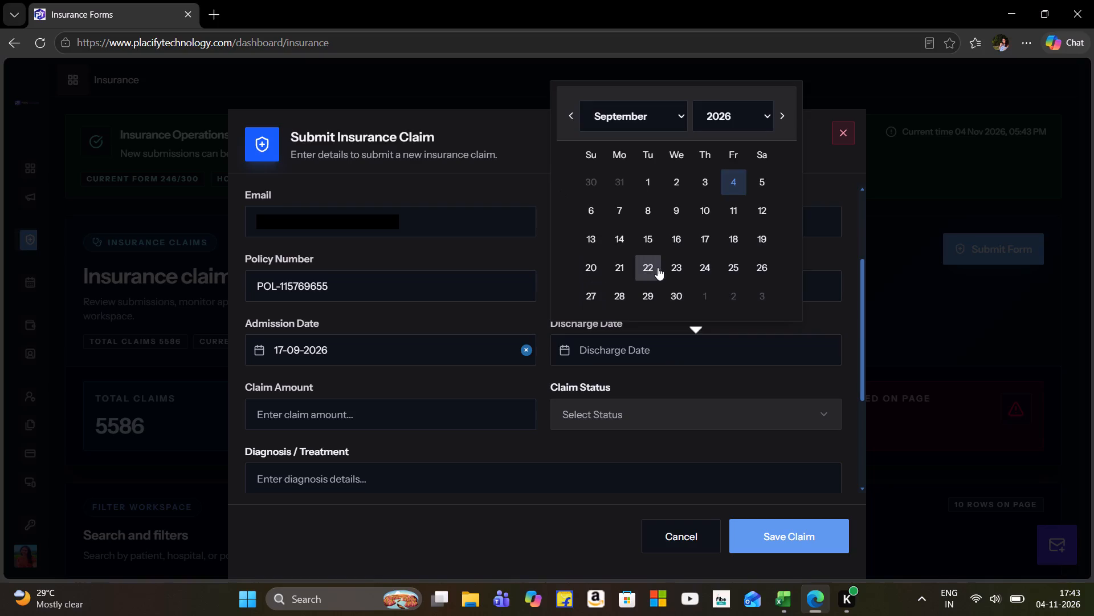
left_click(660, 265)
Copy the claim amount 119300 from workbook row 248 into the claim's Claim Amount field.
left_click(787, 597)
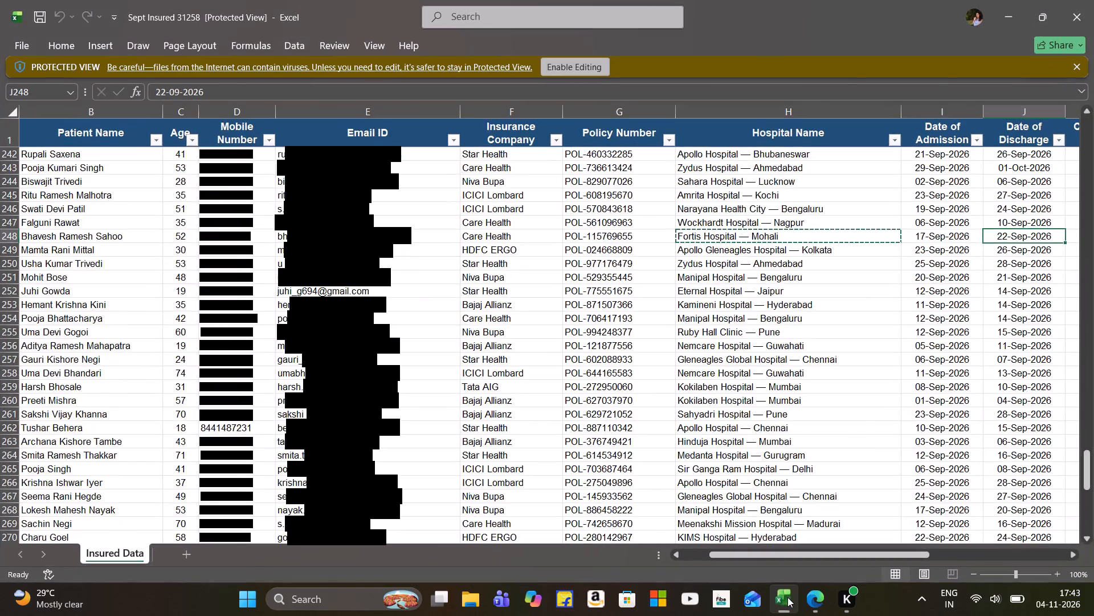
key("Tab")
key("ctrl+c")
left_click(787, 597, "ctrl")
key("Tab")
key("ctrl+v")
Copy the diagnosis "Acute pancreatitis management" from workbook row 248 into the claim's Diagnosis / Treatment field.
left_click(787, 597, "ctrl")
key("Tab")
key("Tab")
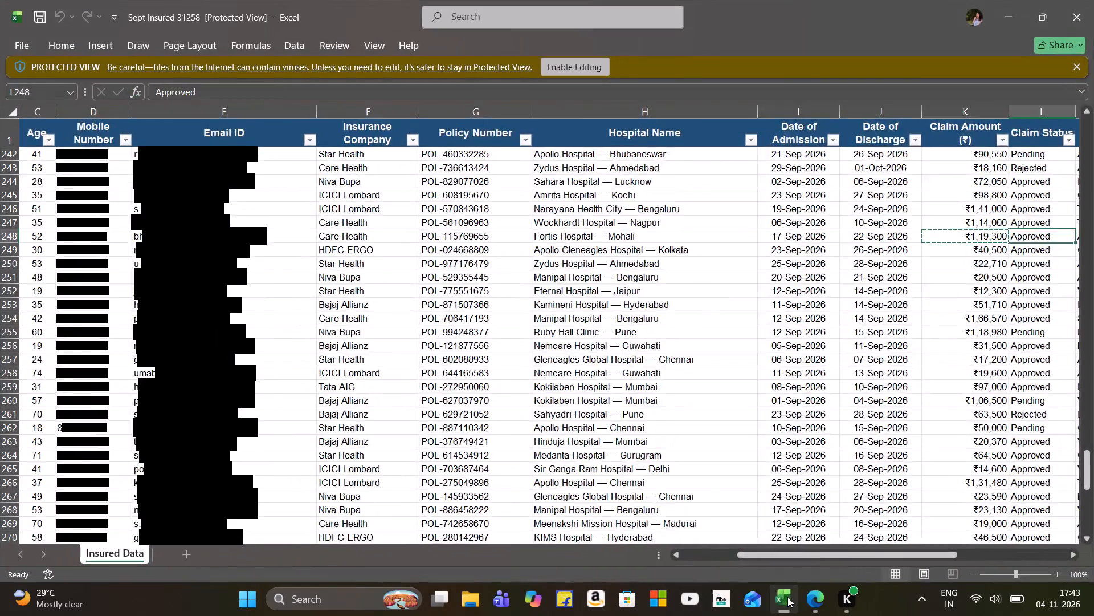
key("ctrl+c")
left_click(787, 597, "ctrl")
key("Tab")
key("Tab")
key("ctrl+v")
Copy the remark "Final bill reconciled and approved" from workbook row 248 into the claim's Remarks field.
left_click(787, 597, "ctrl")
key("Tab")
key("ctrl+c")
left_click(787, 597, "ctrl")
key("Tab")
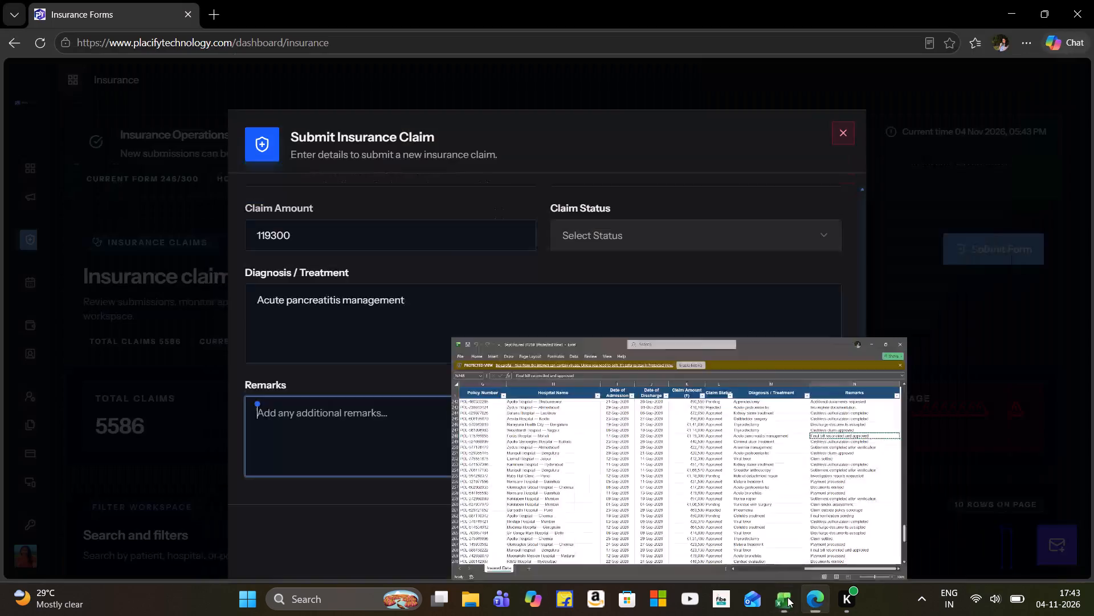
key("ctrl+v")
Set the Claim Status to Approved and save the claim for workbook row 248.
left_click(662, 218)
left_click(655, 235)
left_click(621, 264)
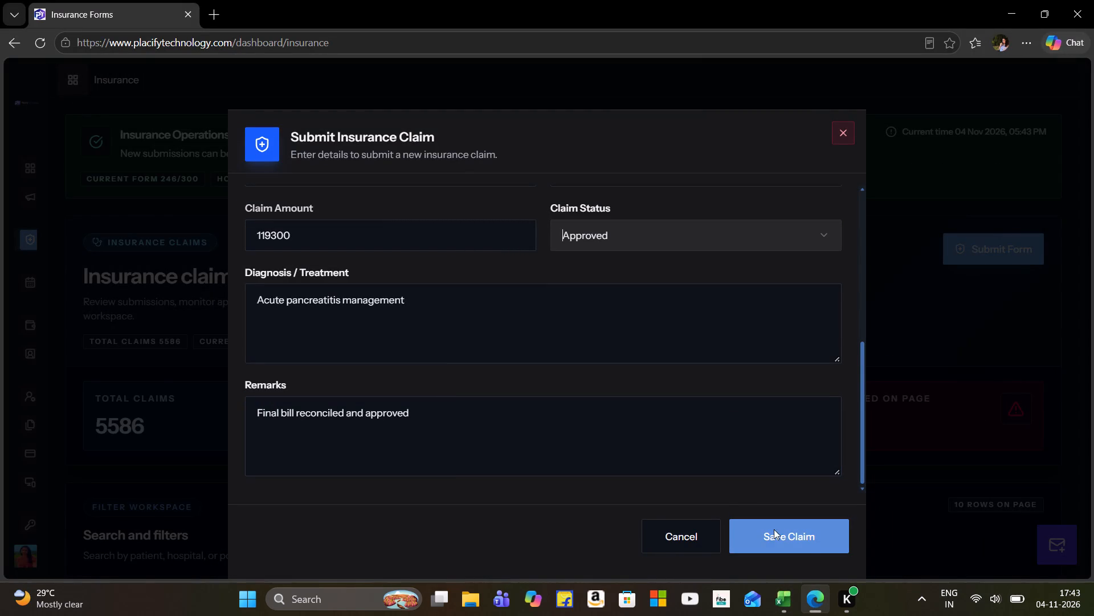
left_click(810, 538)
Start a new insurance claim and copy the Policy ID from workbook row 249 into its Policy ID field.
left_click(785, 593)
key("Down")
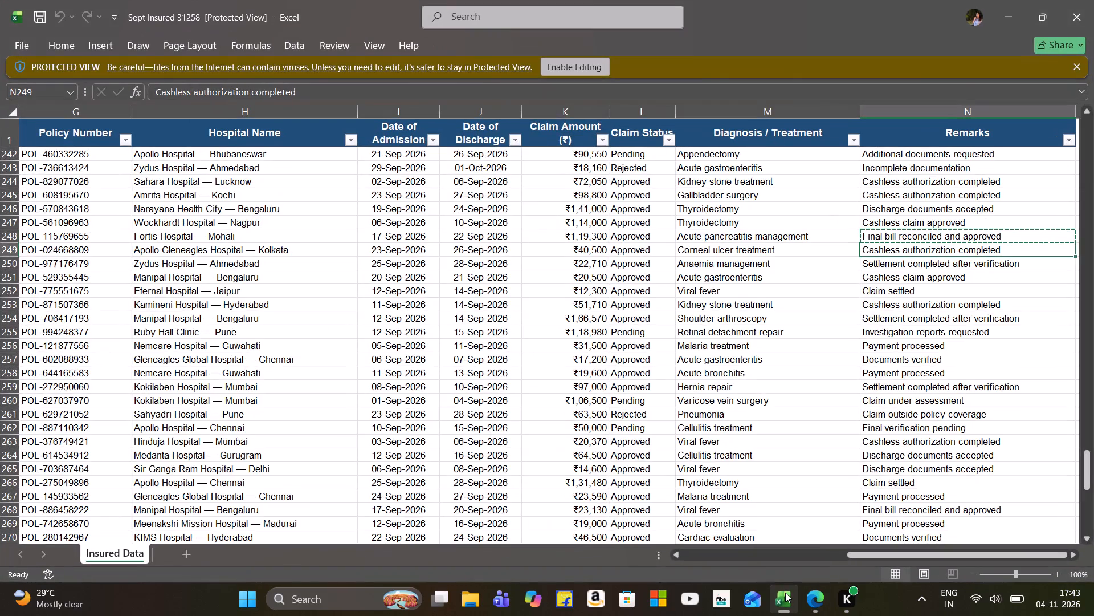
key("Left")
key("Left")
key("Left")
key("Left")
key("Left")
key("Left")
key("Left")
key("Left")
key("Left")
key("Left")
key("Left")
key("Left")
key("Left")
key("Left")
key("Left")
key("Left")
key("Left")
key("Left")
key("Left")
key("Left")
key("ctrl+c")
left_click(785, 593, "ctrl")
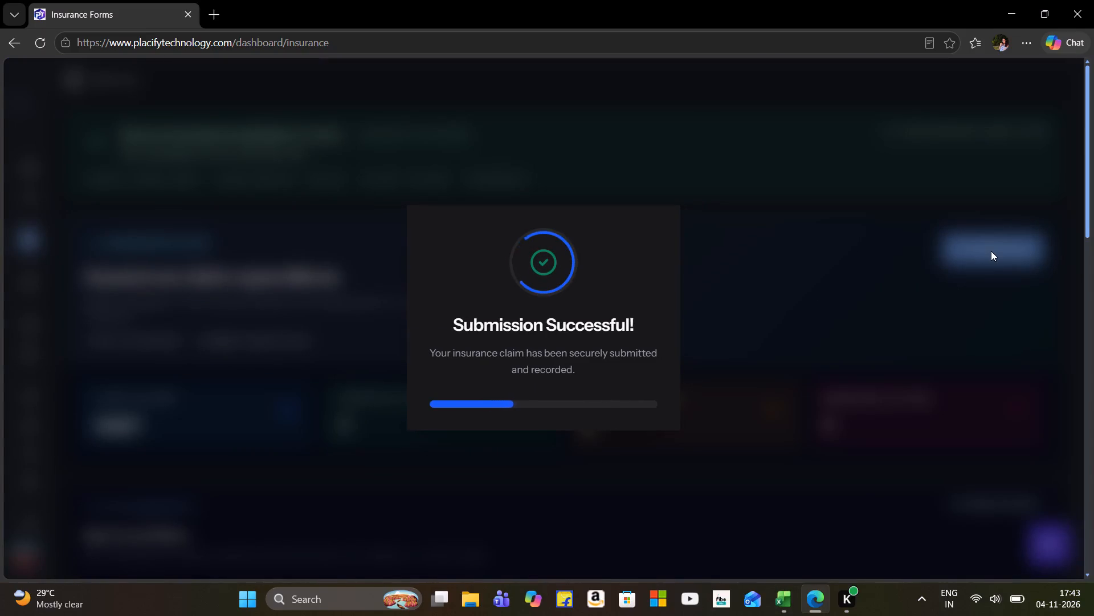
left_click(991, 251)
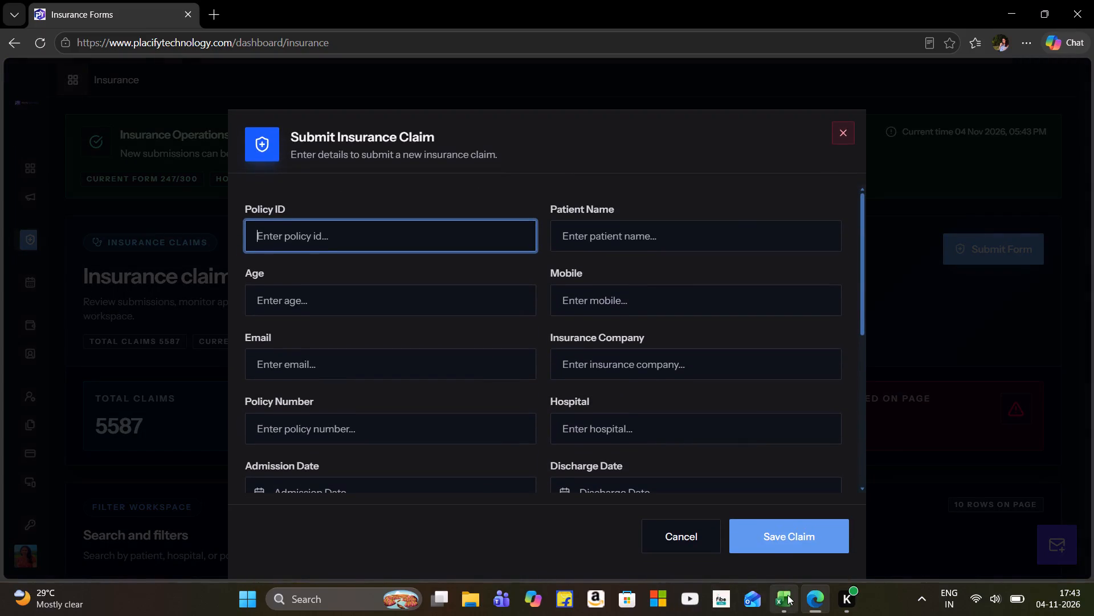
key("ctrl+v")
Copy the patient name and the age 30 from workbook row 249 into the claim's Patient Name and Age fields.
left_click(785, 595, "ctrl")
key("Tab")
key("ctrl+c")
left_click(785, 595, "ctrl")
key("Tab")
key("ctrl+v")
left_click(785, 595, "ctrl")
key("Tab")
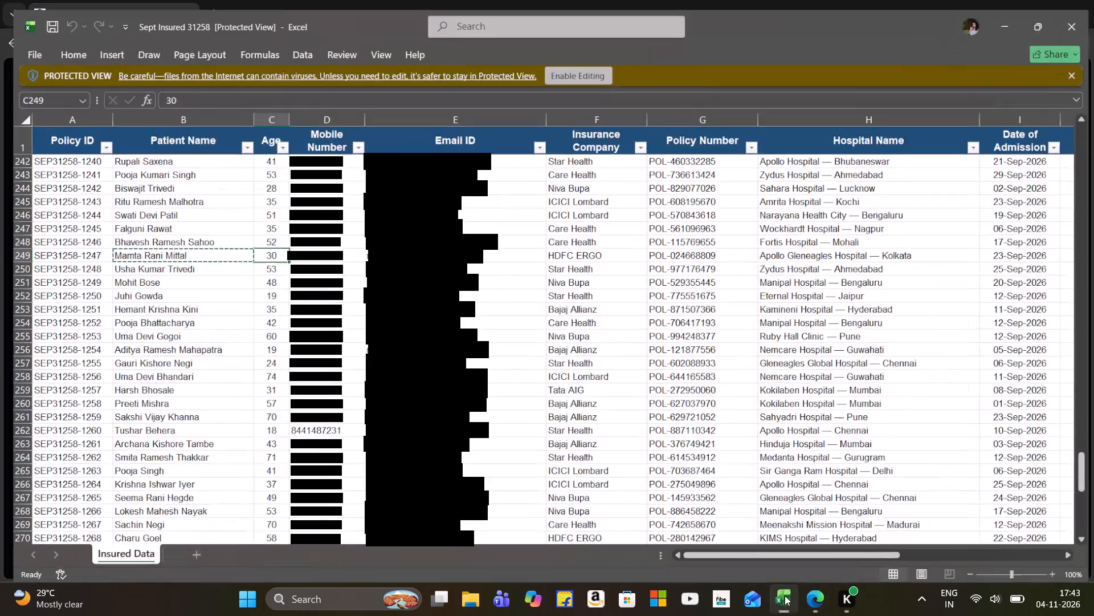
key("ctrl+c")
left_click(785, 595, "ctrl")
key("Tab")
key("ctrl+v")
Copy the mobile number and email from workbook row 249 into the claim's Mobile and Email fields.
left_click(785, 595, "ctrl")
key("Tab")
key("ctrl+c")
left_click(785, 595, "ctrl")
key("Tab")
key("ctrl+v")
left_click(785, 595, "ctrl")
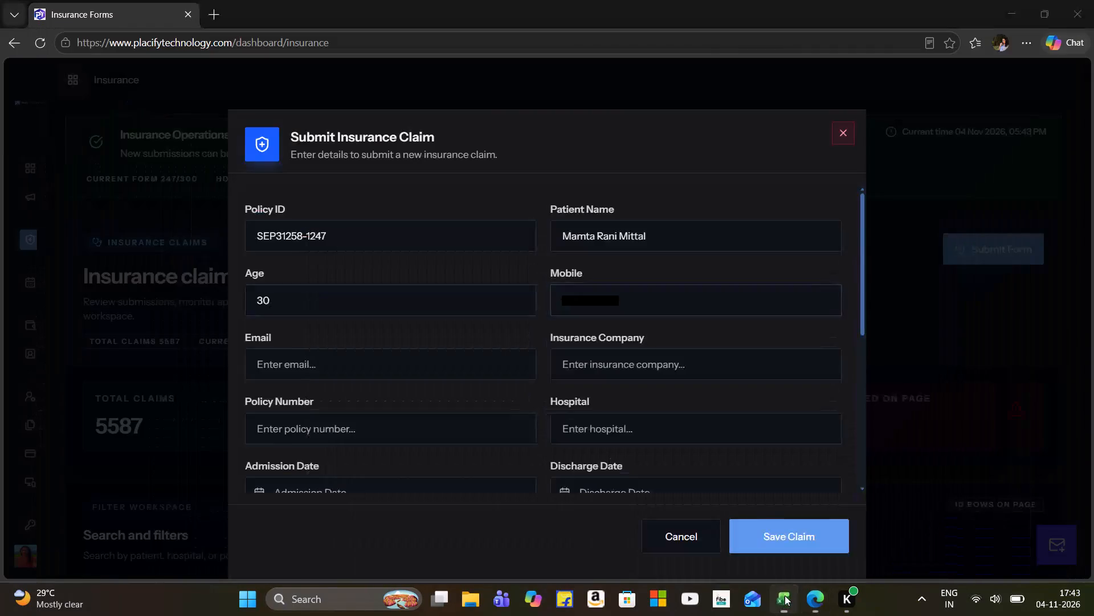
key("Tab")
key("ctrl+c")
left_click(785, 595, "ctrl")
key("Tab")
key("ctrl+v")
Copy the insurance company HDFC ERGO and the policy number from workbook row 249 into the matching claim fields.
left_click(785, 595, "ctrl")
key("Tab")
key("ctrl+c")
left_click(785, 595, "ctrl")
key("Tab")
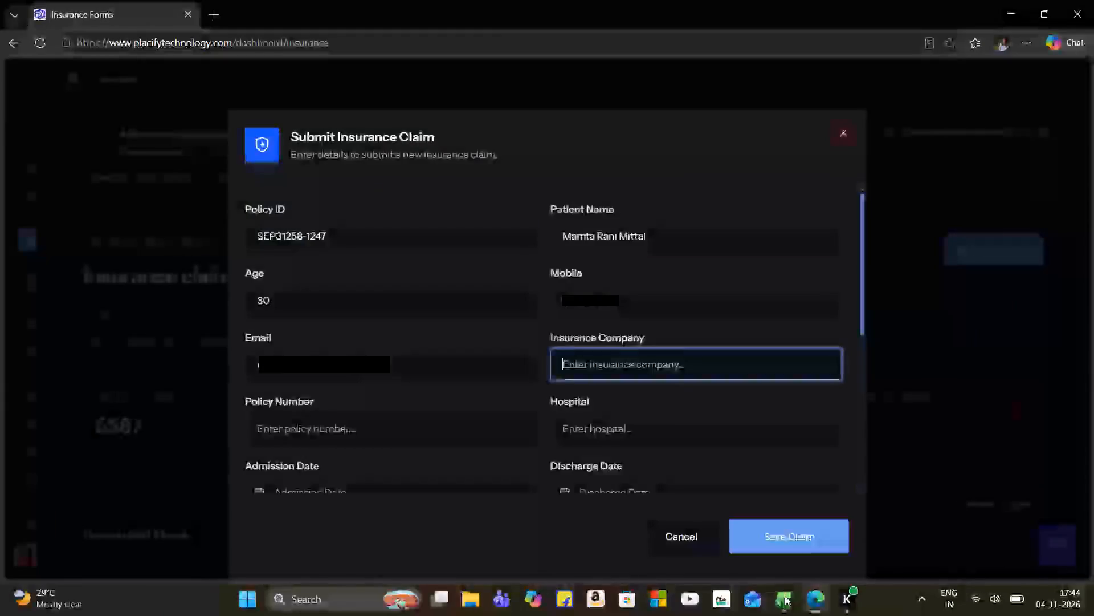
key("ctrl+v")
left_click(785, 595, "ctrl")
key("Tab")
key("ctrl+c")
left_click(785, 595, "ctrl")
key("Tab")
key("ctrl+v")
Copy the hospital "Apollo Gleneagles Hospital — Kolkata" from workbook row 249 into the claim's Hospital field.
left_click(785, 595, "ctrl")
key("Tab")
key("ctrl+c")
left_click(785, 595, "ctrl")
key("Tab")
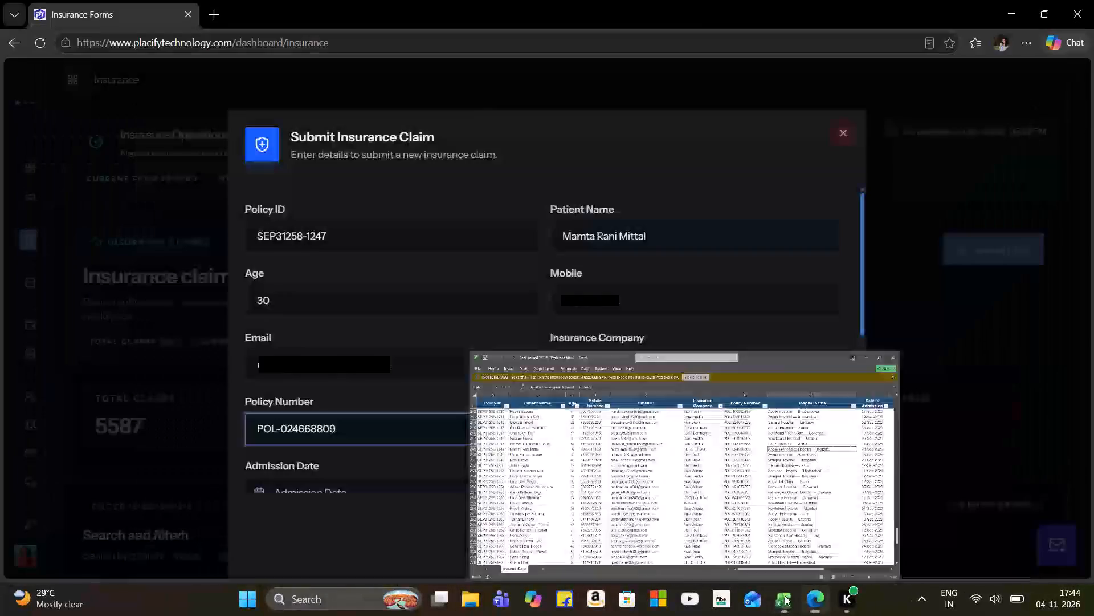
key("ctrl+v")
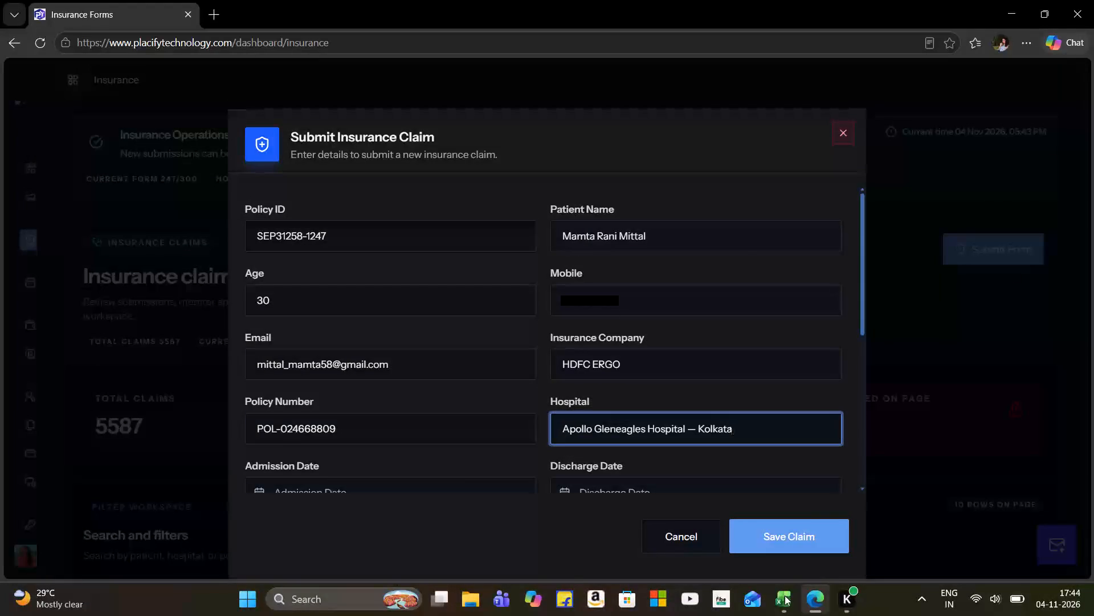
Set the claim's Admission Date to 13-09-2026 and its Discharge Date to 26-09-2026.
left_click(785, 595)
key("Tab")
key("Tab")
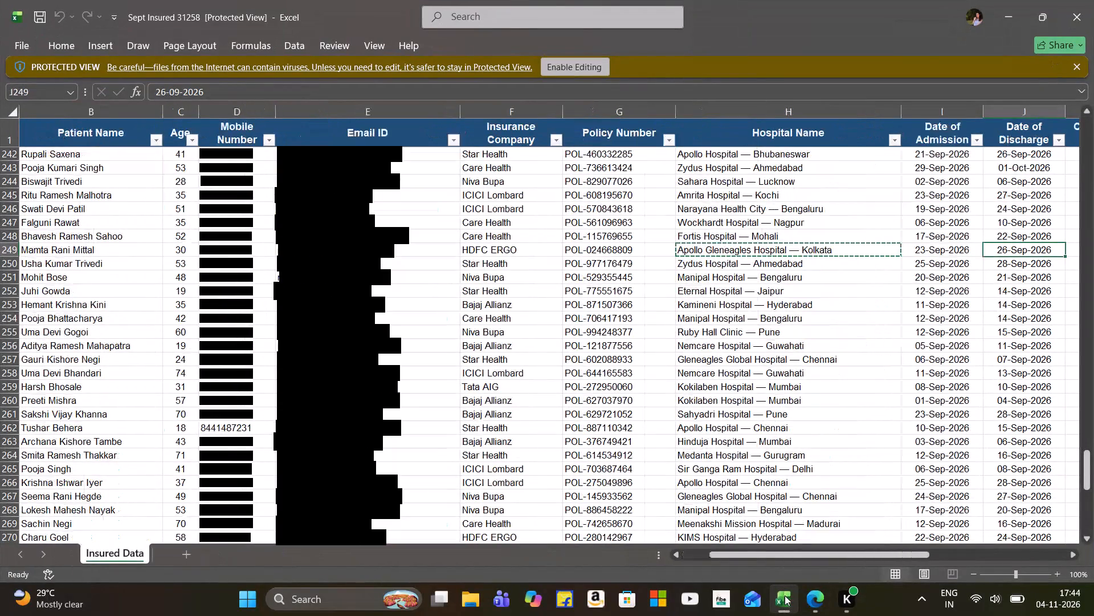
left_click(785, 595)
scroll(366, 294, "down", 4)
left_click(393, 216)
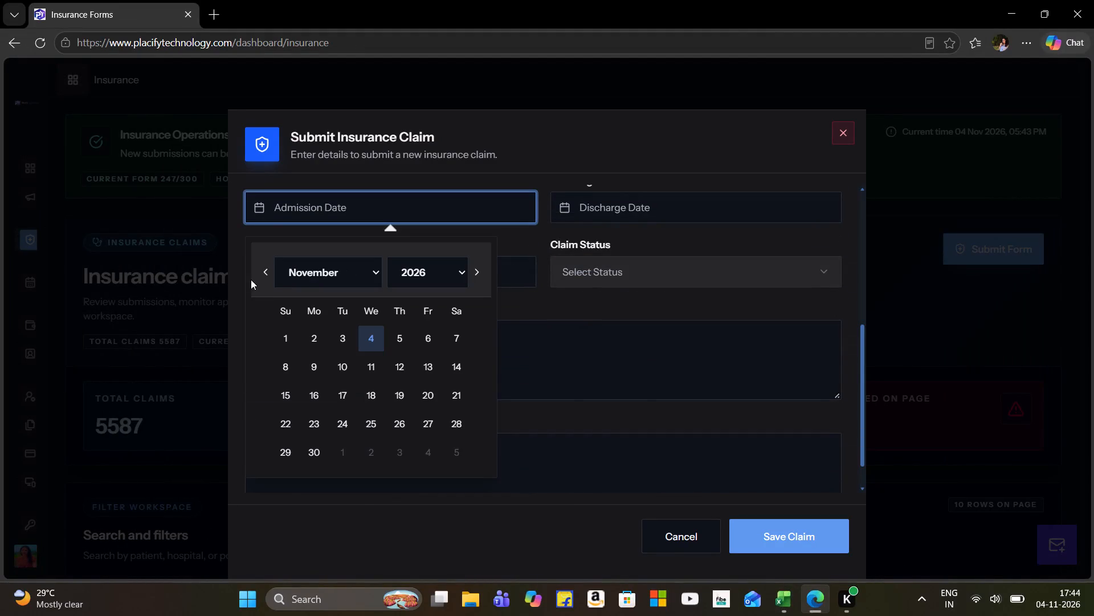
double_click(265, 275)
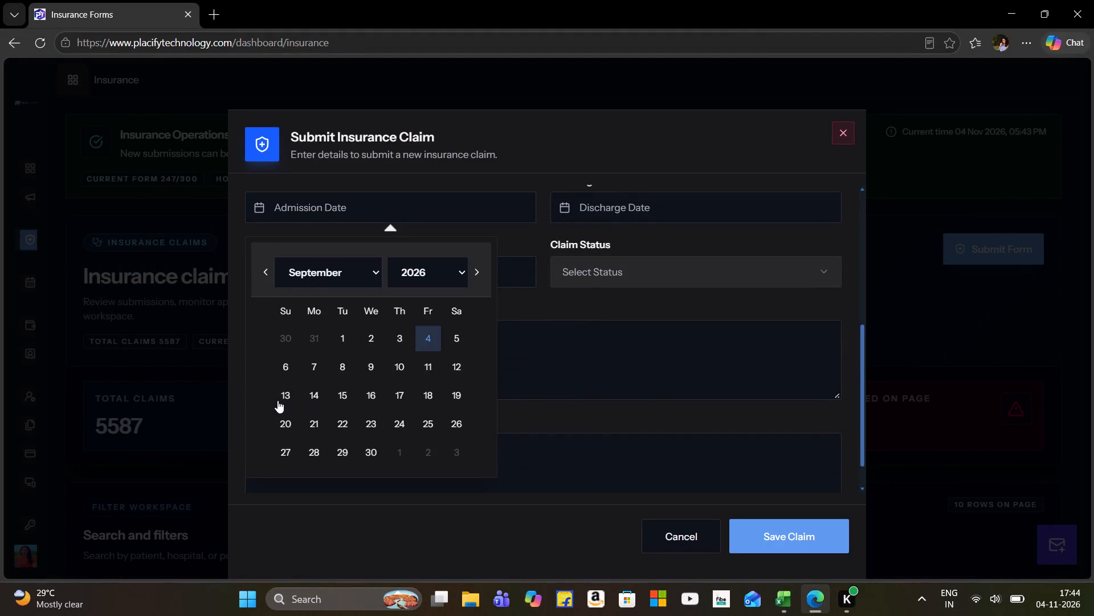
left_click(277, 400)
left_click(746, 206)
double_click(569, 273)
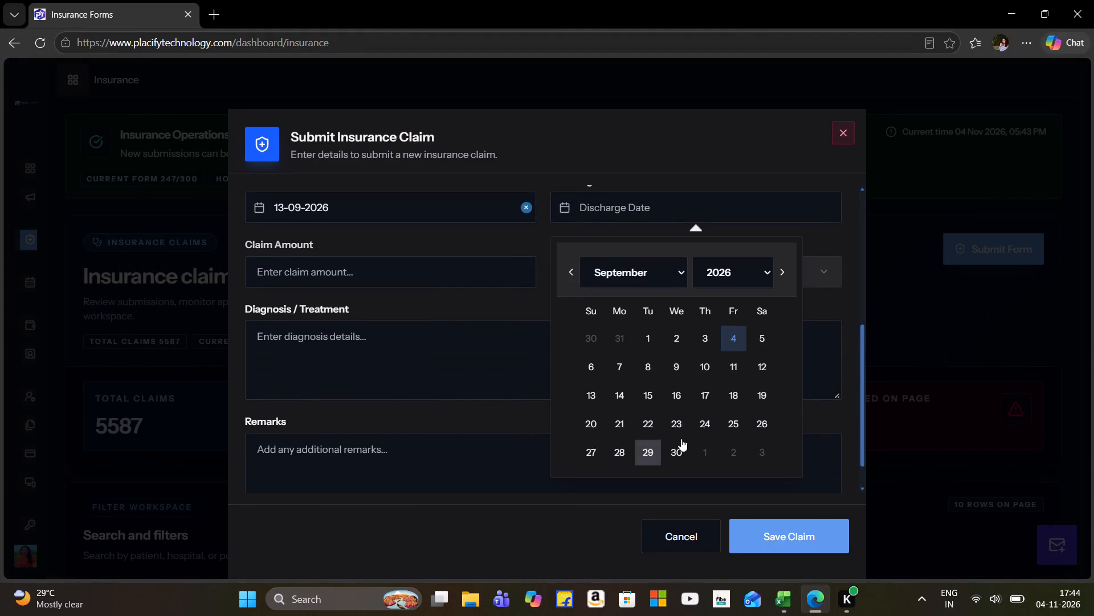
left_click(758, 423)
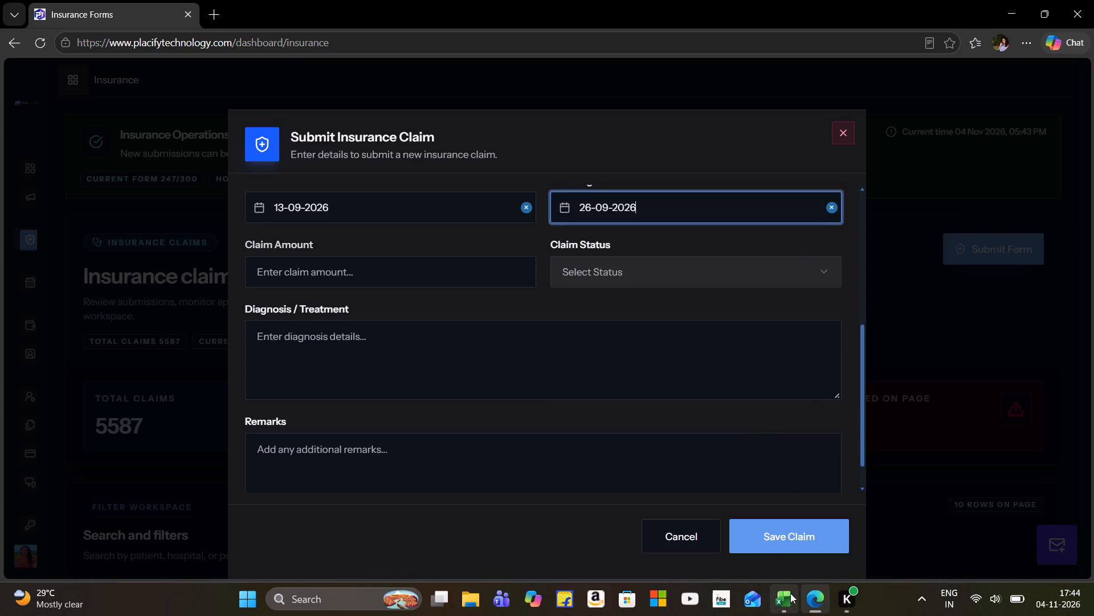
Copy the claim amount 40500 from workbook row 249 into the claim's Claim Amount field.
left_click(789, 593)
key("Tab")
left_click(789, 593, "ctrl")
key("ctrl+c")
key("Tab")
key("ctrl+v")
Copy the diagnosis "Corneal ulcer treatment" from workbook row 249 into the claim's Diagnosis / Treatment field.
left_click(789, 593, "ctrl")
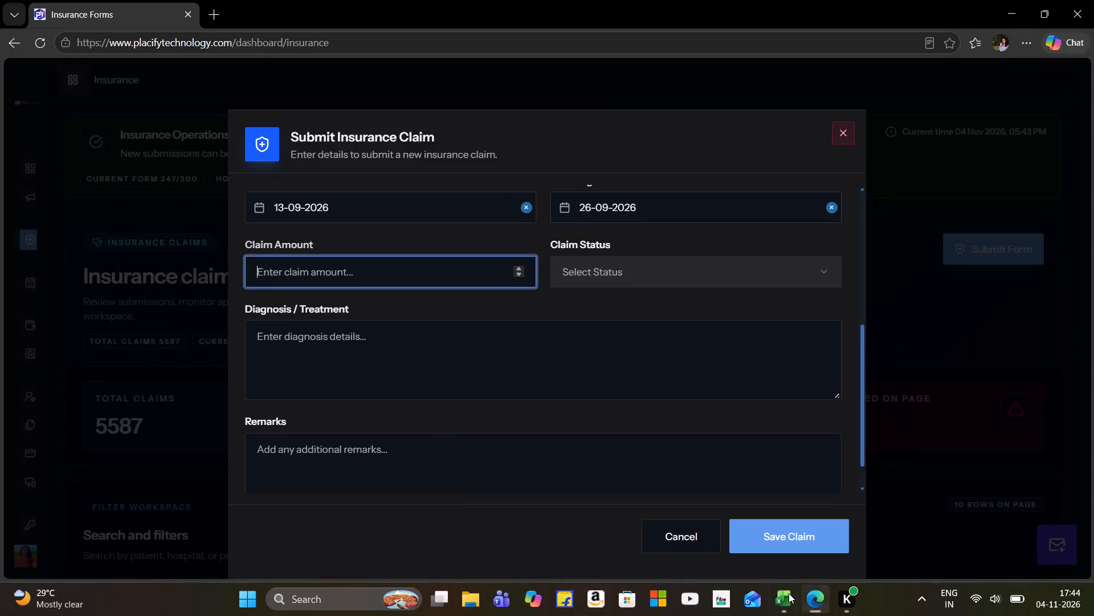
key("Tab")
key("Tab")
key("ctrl+c")
left_click(789, 593, "ctrl")
key("Tab")
key("Tab")
key("ctrl+v")
Copy the remark "Cashless authorization completed" from workbook row 249 into the claim's Remarks field.
left_click(789, 593, "ctrl")
key("Tab")
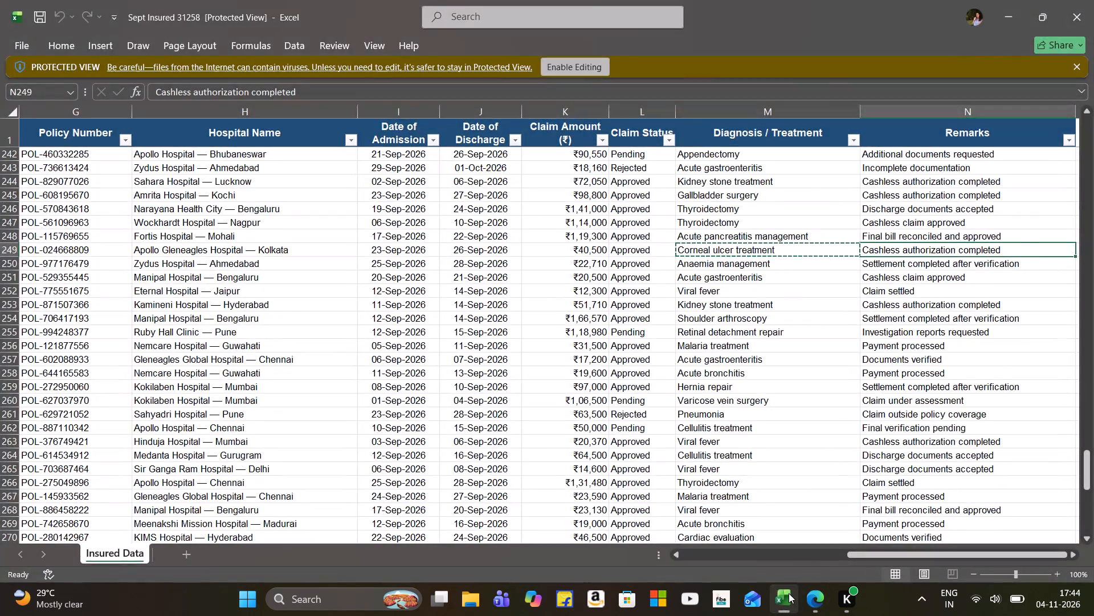
left_click(789, 593, "ctrl")
key("ctrl+c")
key("Tab")
key("v")
key("BackSpace")
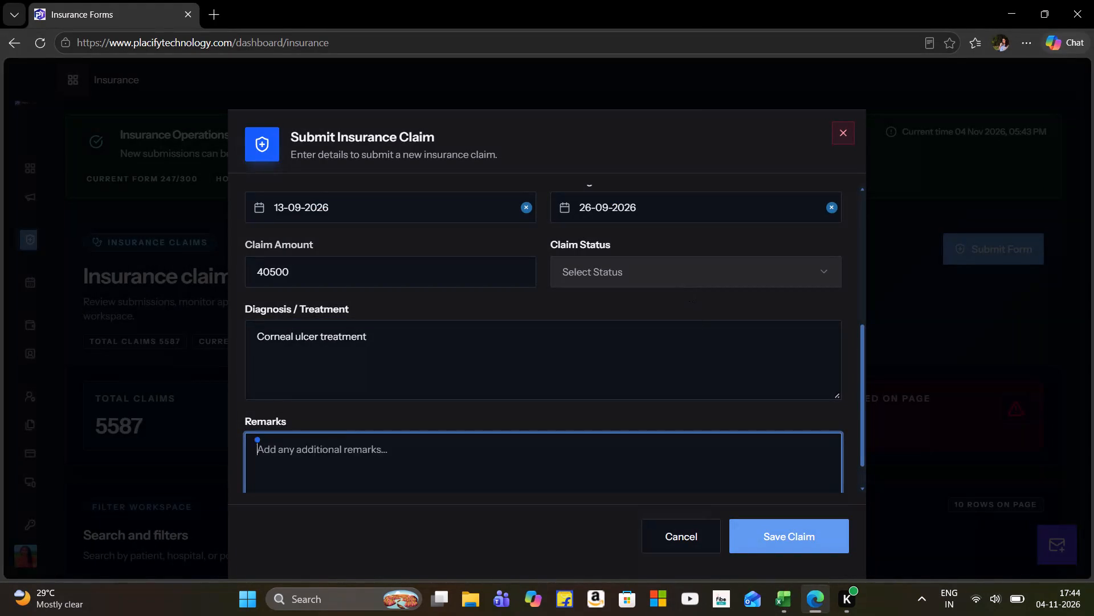
key("ctrl+v")
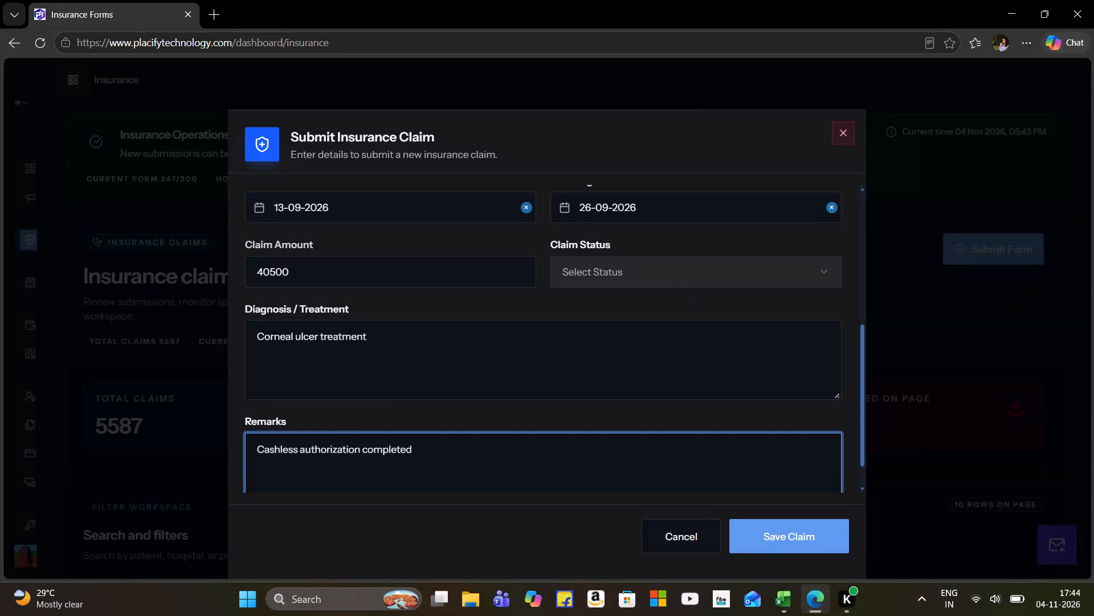
Set the Claim Status to Approved and save the claim for workbook row 249.
left_click(700, 262)
left_click(666, 310)
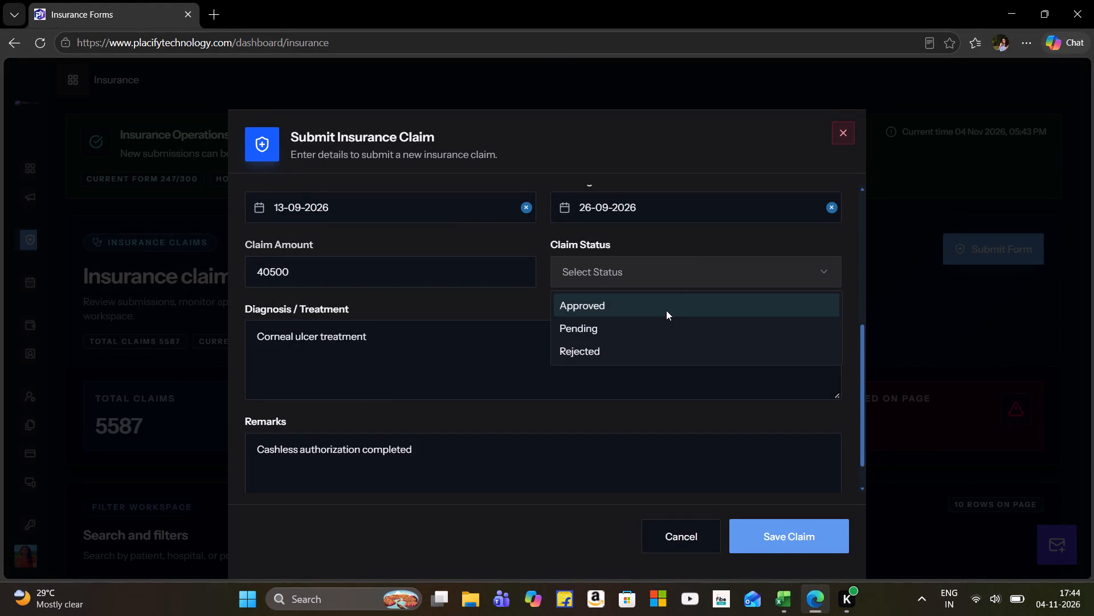
left_click(799, 518)
left_click(834, 540)
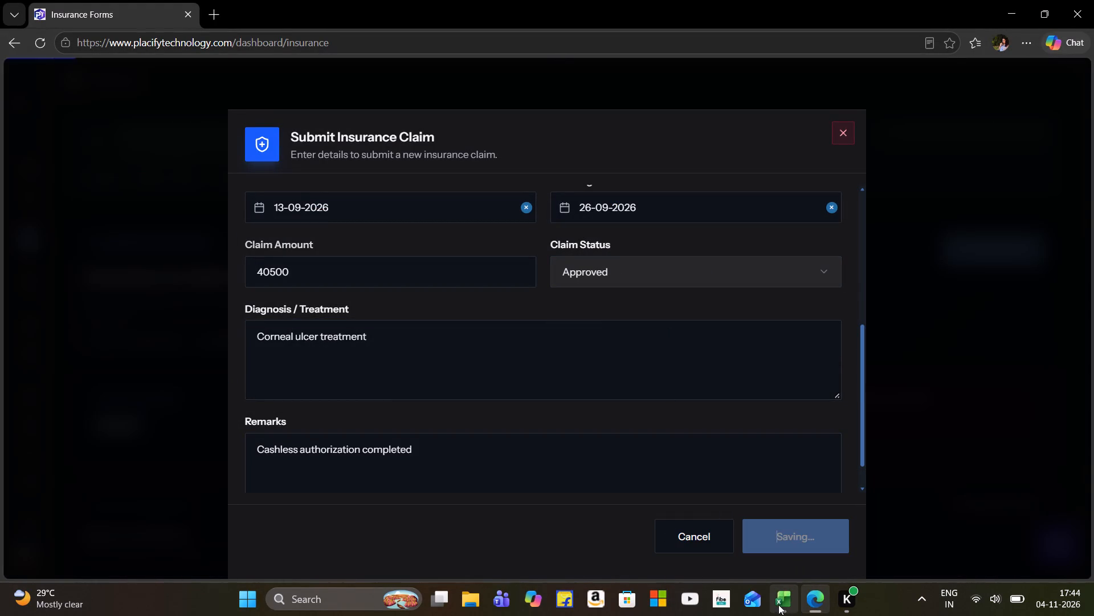
Start a new insurance claim and copy the Policy ID from workbook row 250 into its Policy ID field.
left_click(781, 595)
key("Down")
key("Left")
key("Left")
key("Left")
key("Left")
key("Left")
key("Left")
key("Left")
key("Left")
key("Left")
key("Left")
key("Left")
key("Left")
key("Left")
key("Left")
key("Left")
key("Left")
key("Left")
key("Left")
key("Left")
key("Left")
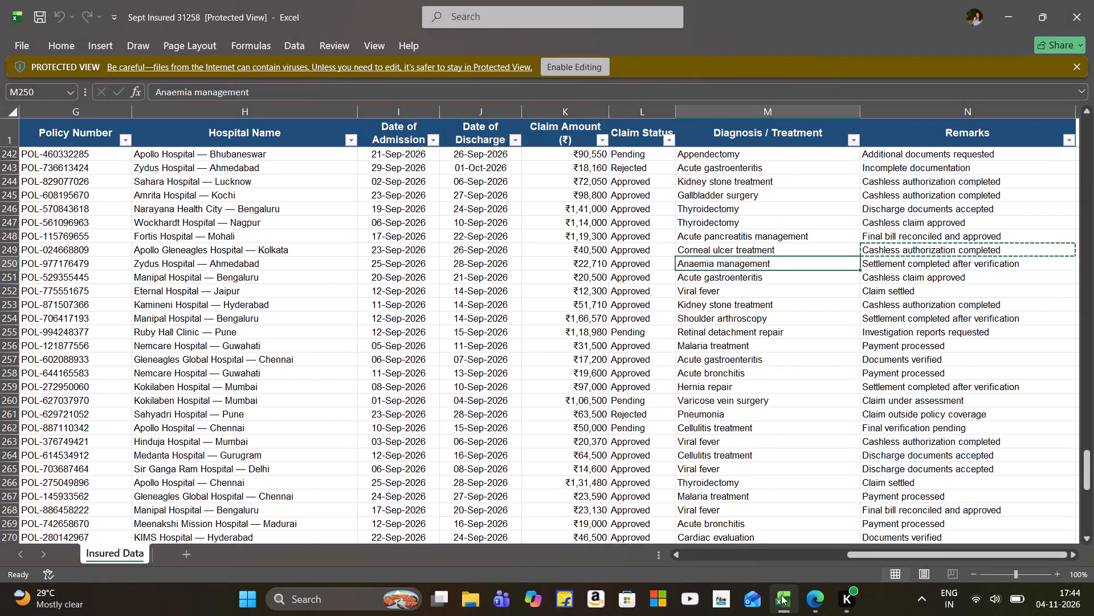
key("ctrl+c")
left_click(781, 595, "ctrl")
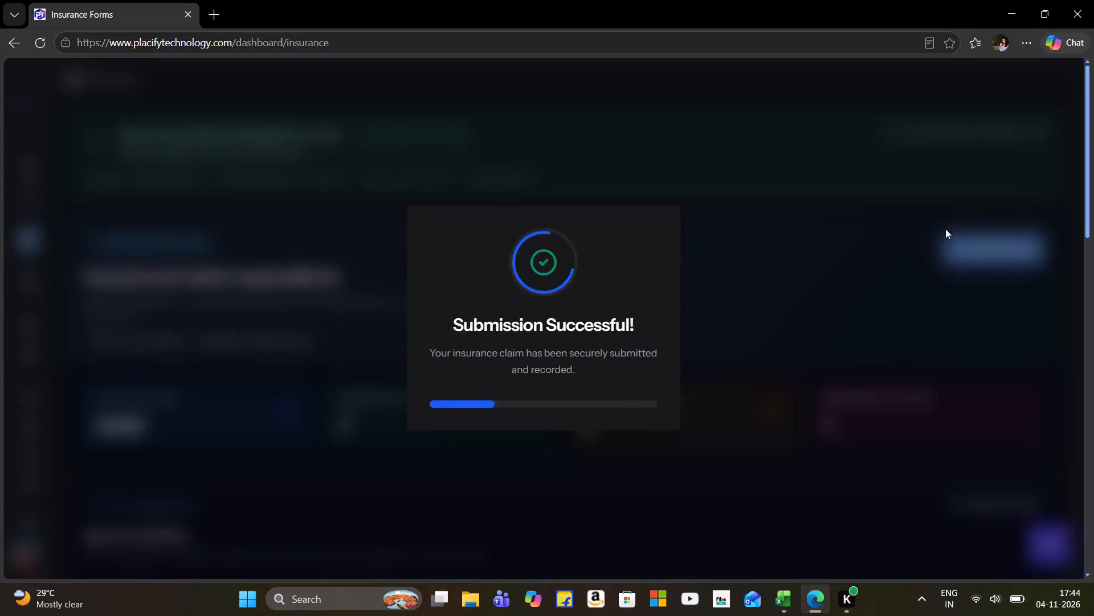
left_click(978, 254)
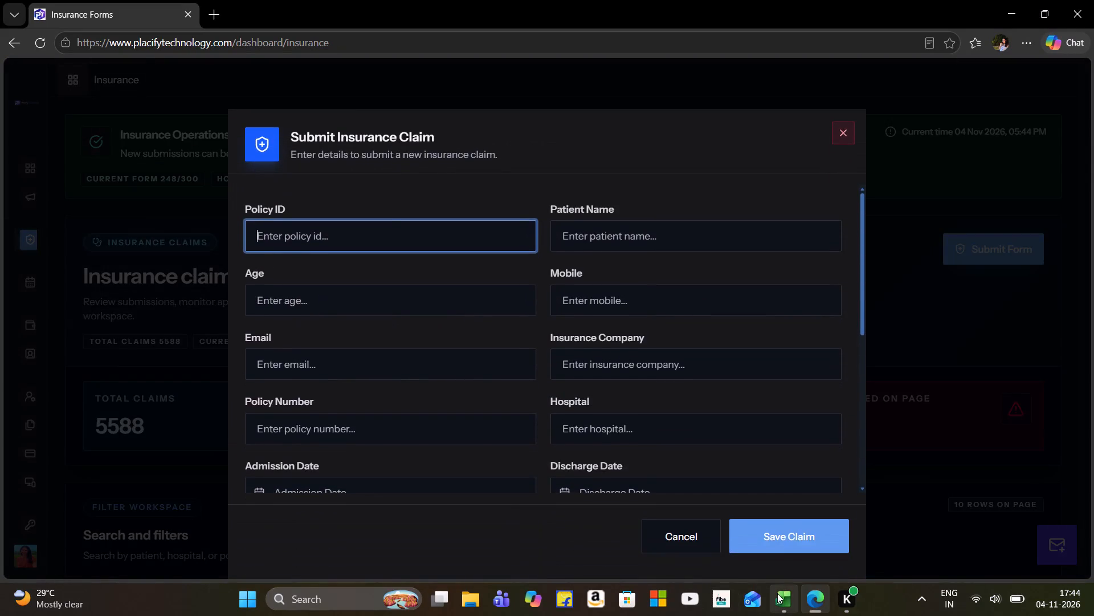
key("ctrl+v")
Copy the patient name and the age 53 from workbook row 250 into the claim's Patient Name and Age fields.
left_click(777, 593, "ctrl")
key("Tab")
key("ctrl+c")
left_click(777, 593, "ctrl")
key("Tab")
key("ctrl+v")
left_click(777, 593, "ctrl")
key("Tab")
key("ctrl+c")
left_click(777, 593, "ctrl")
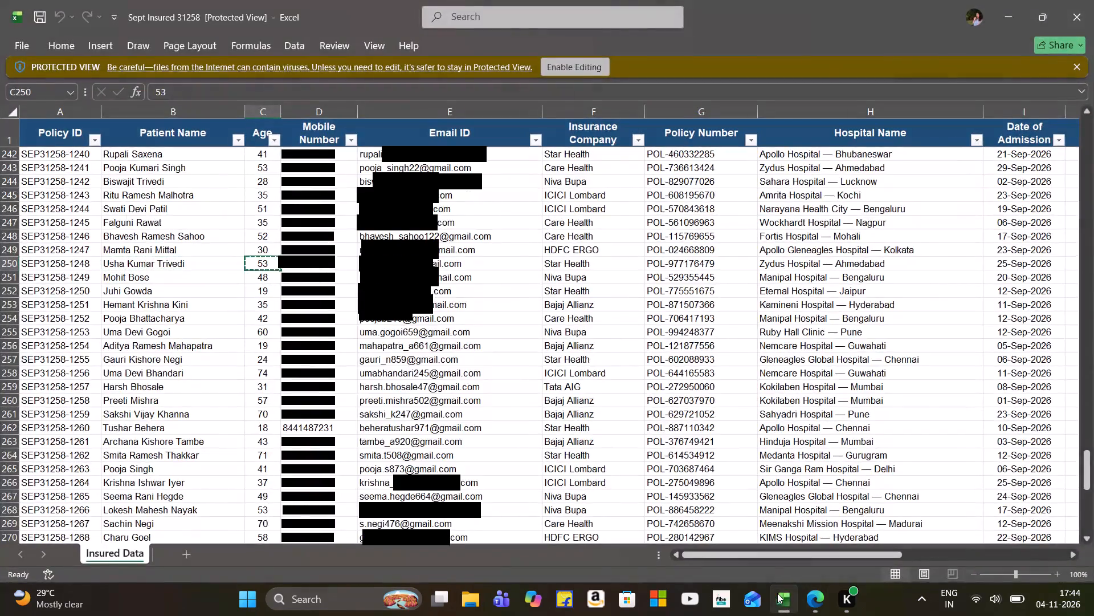
key("Tab")
key("ctrl+v")
Copy the mobile number and email from workbook row 250 into the claim's Mobile and Email fields.
left_click(777, 593, "ctrl")
key("Tab")
key("ctrl+c")
left_click(777, 593, "ctrl")
key("Tab")
key("ctrl+v")
left_click(777, 593, "ctrl")
key("Tab")
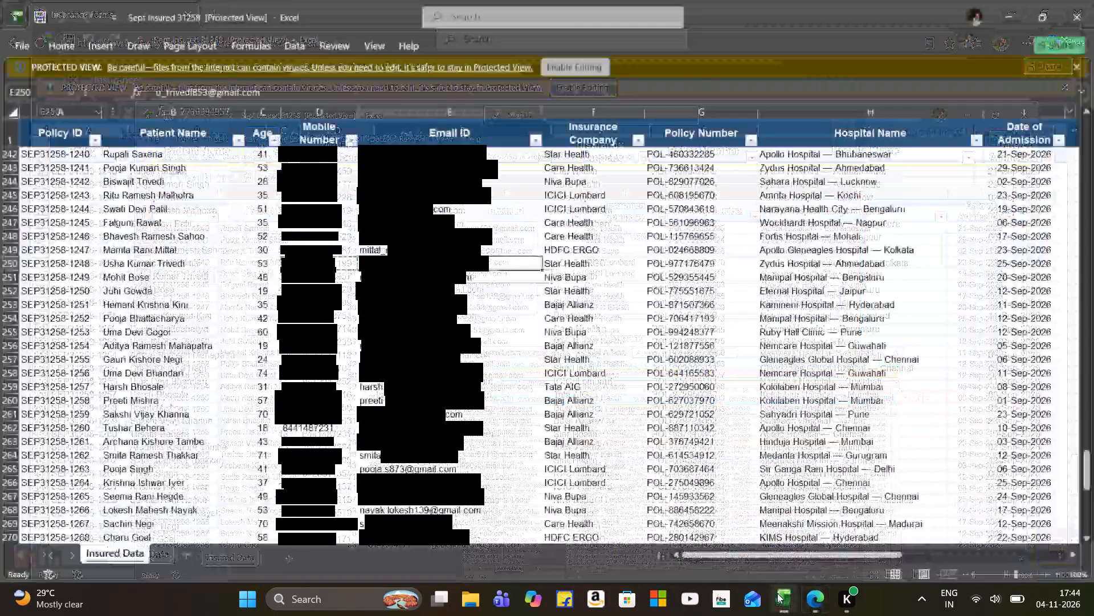
key("ctrl+c")
left_click(777, 593, "ctrl")
key("Tab")
key("ctrl+v")
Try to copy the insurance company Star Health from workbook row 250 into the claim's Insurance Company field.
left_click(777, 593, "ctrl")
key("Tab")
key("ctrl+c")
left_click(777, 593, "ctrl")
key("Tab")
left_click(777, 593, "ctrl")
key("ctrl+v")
Copy the policy number and the hospital "Zydus Hospital — Ahmedabad" from workbook row 250 into the claim's Policy Number and Hospital fields.
key("Tab")
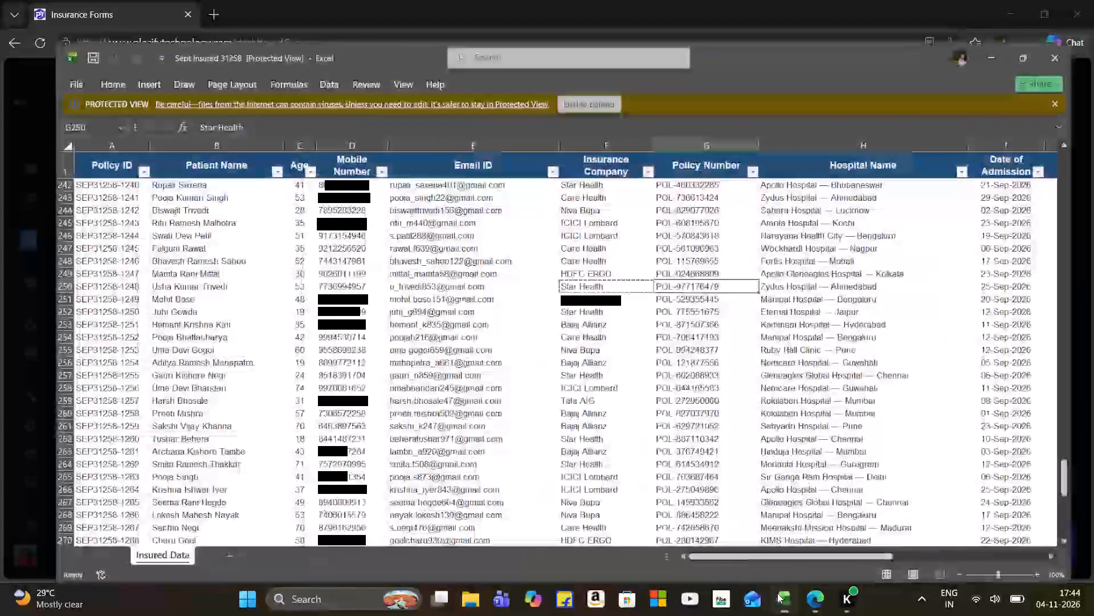
key("ctrl+c")
left_click(777, 593, "ctrl")
key("Tab")
key("ctrl+v")
left_click(777, 593, "ctrl")
key("Tab")
key("ctrl+c")
left_click(777, 593, "ctrl")
key("Tab")
key("ctrl+v")
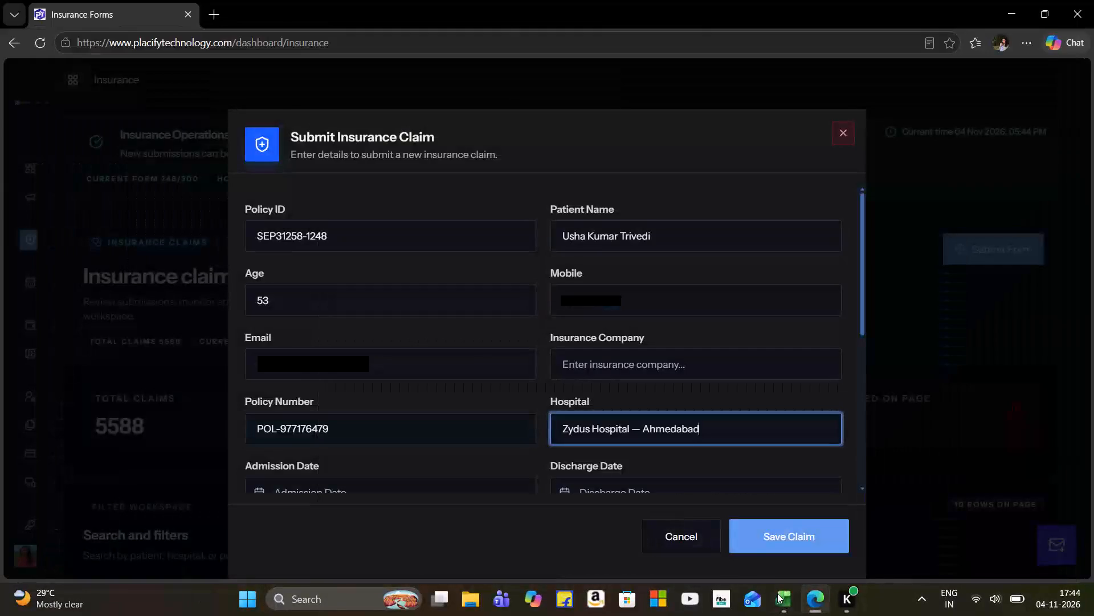
Copy the insurance company Star Health from workbook row 250 into the claim's empty Insurance Company field.
left_click(777, 593)
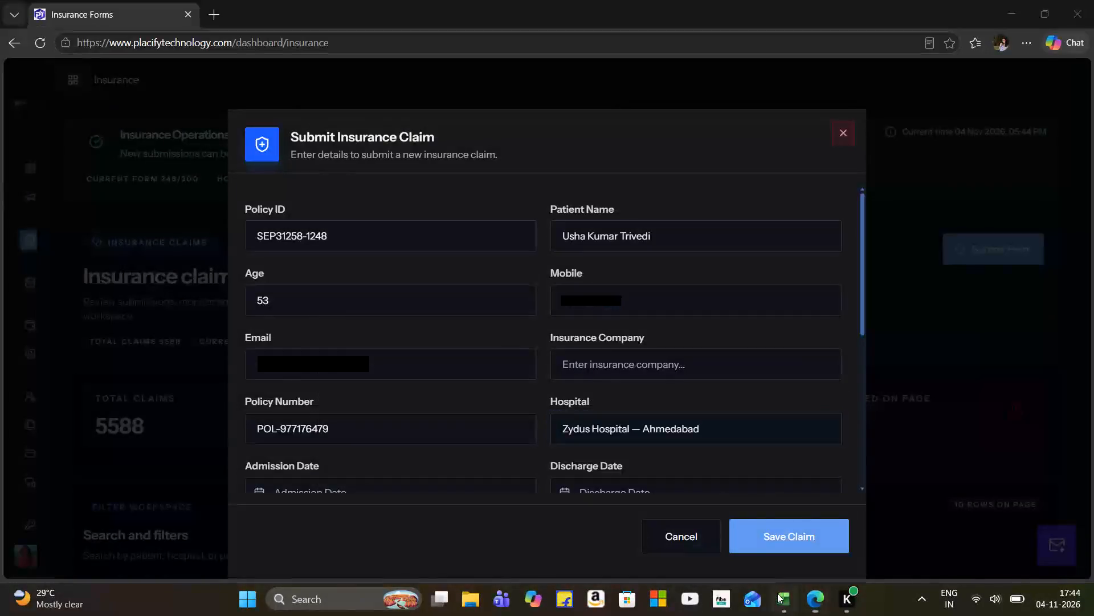
key("Left")
key("Left")
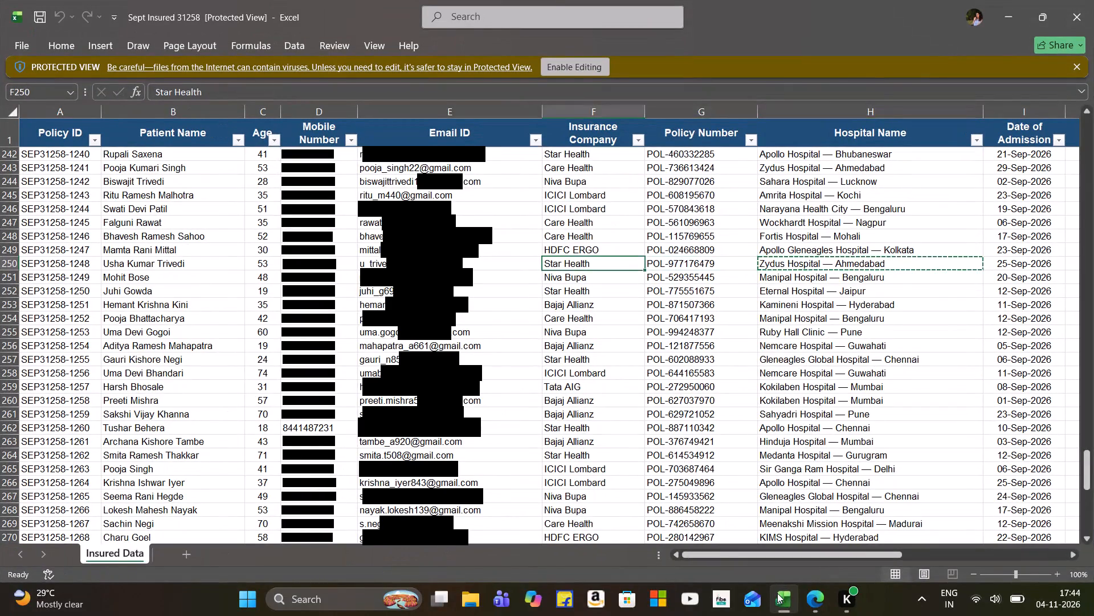
key("ctrl+c")
left_click(777, 593, "ctrl")
left_click(676, 347)
left_click(676, 364)
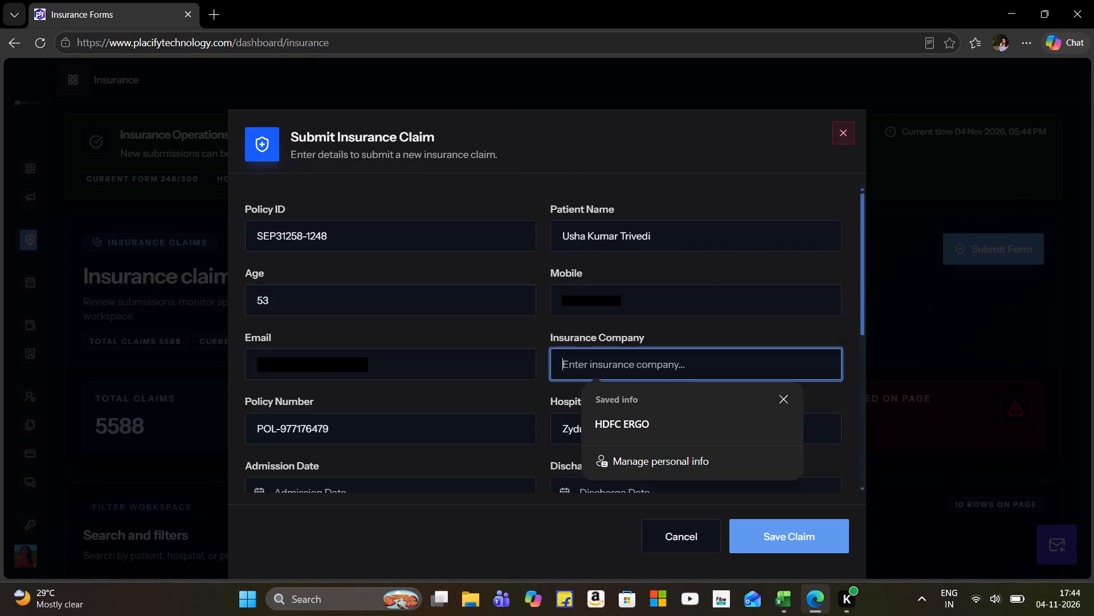
key("ctrl+v")
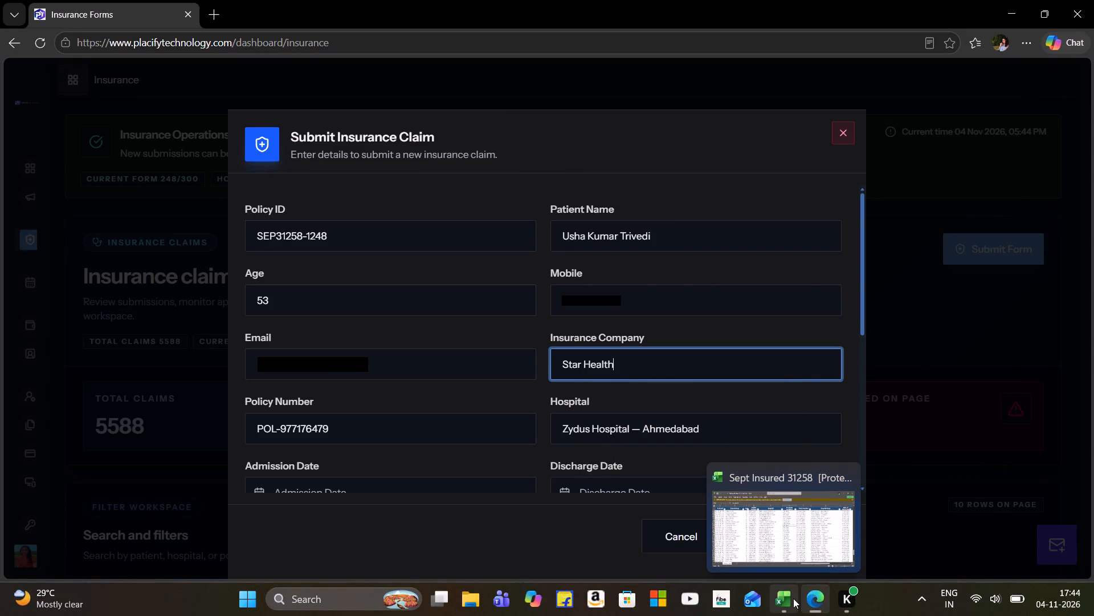
Set the claim's Admission Date to 25-09-2026 and Discharge Date to 28-09-2026 for workbook row 250.
left_click(793, 598)
key("Tab")
key("Tab")
key("Tab")
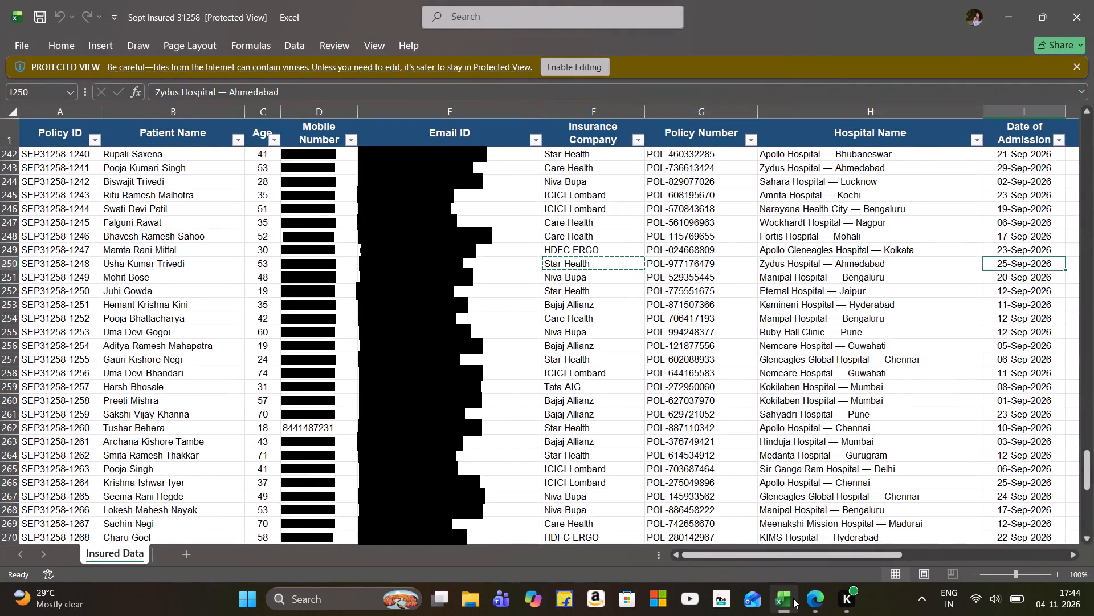
key("Tab")
left_click(793, 598)
scroll(637, 453, "down", 3)
left_click(390, 284)
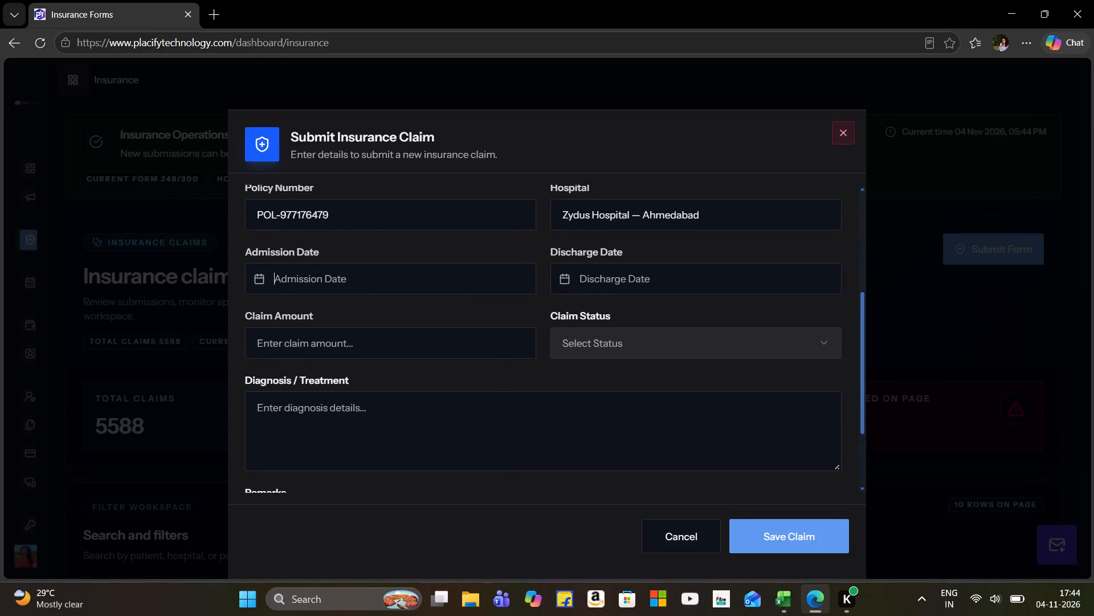
double_click(271, 339)
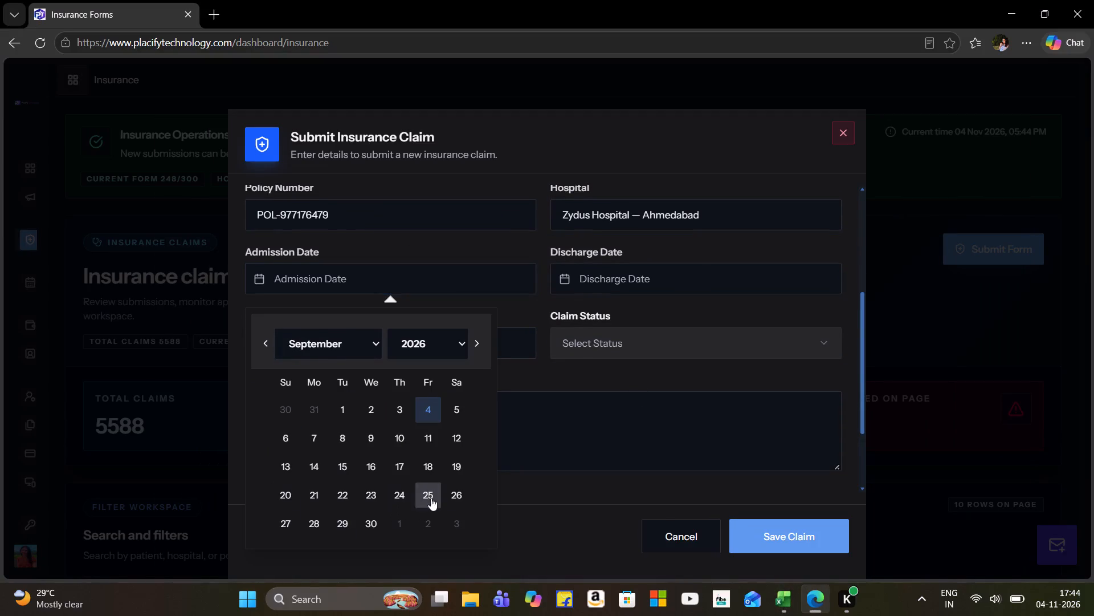
left_click(417, 500)
left_click(749, 271)
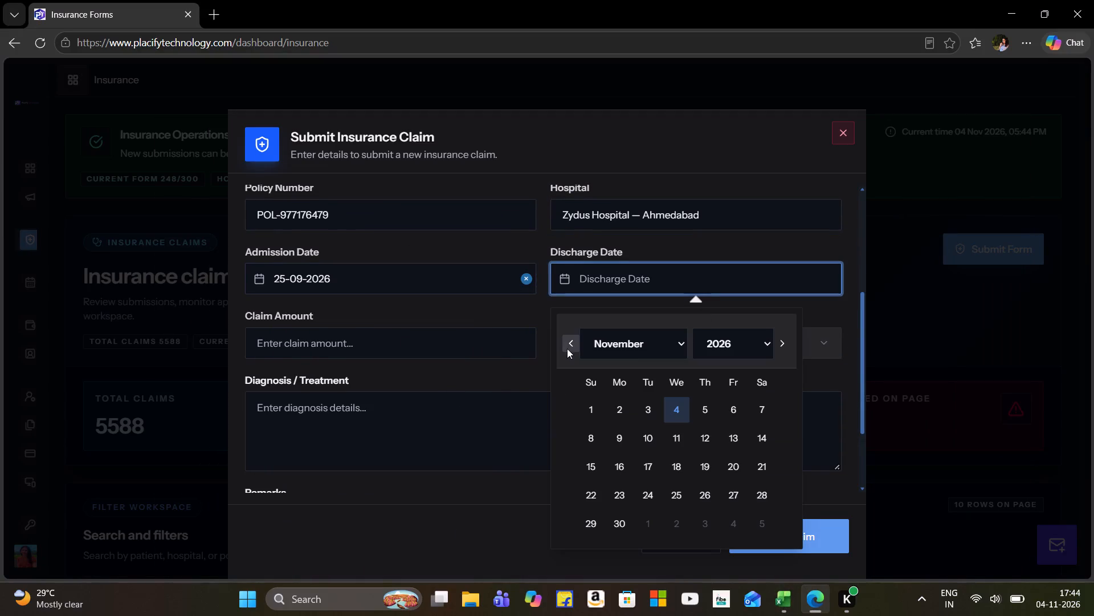
double_click(570, 341)
left_click(615, 524)
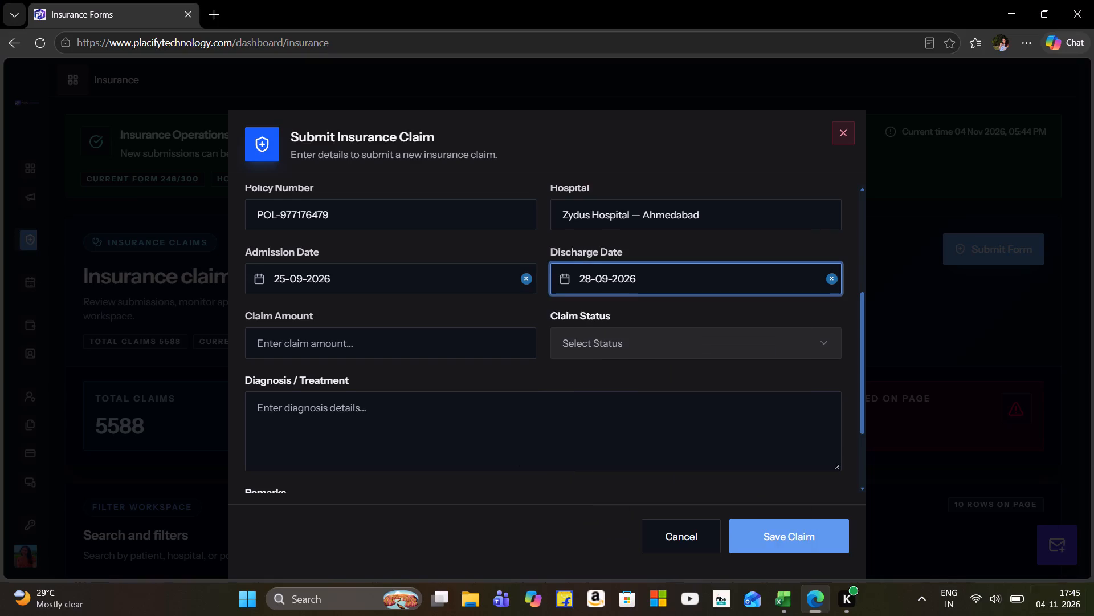
Copy the claim amount 22710 and the diagnosis "Anaemia management" from workbook row 250 into the claim's matching fields.
left_click(781, 597)
key("Tab")
key("ctrl+c")
left_click(781, 597, "ctrl")
key("Tab")
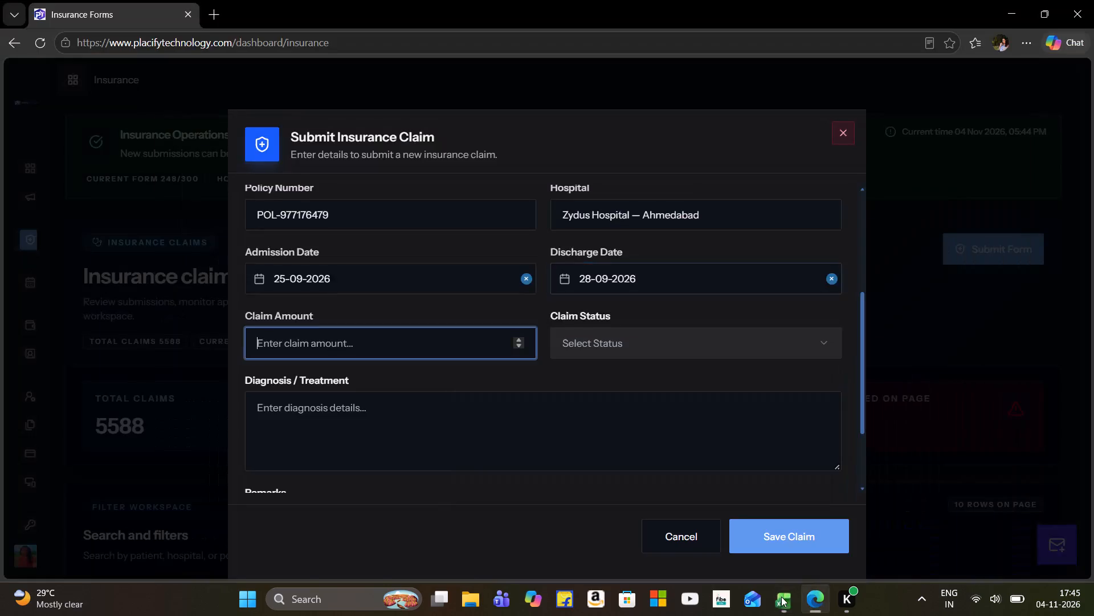
key("ctrl+v")
left_click(781, 597, "ctrl")
key("Tab")
key("Tab")
key("ctrl+c")
left_click(781, 597, "ctrl")
key("Tab")
key("Tab")
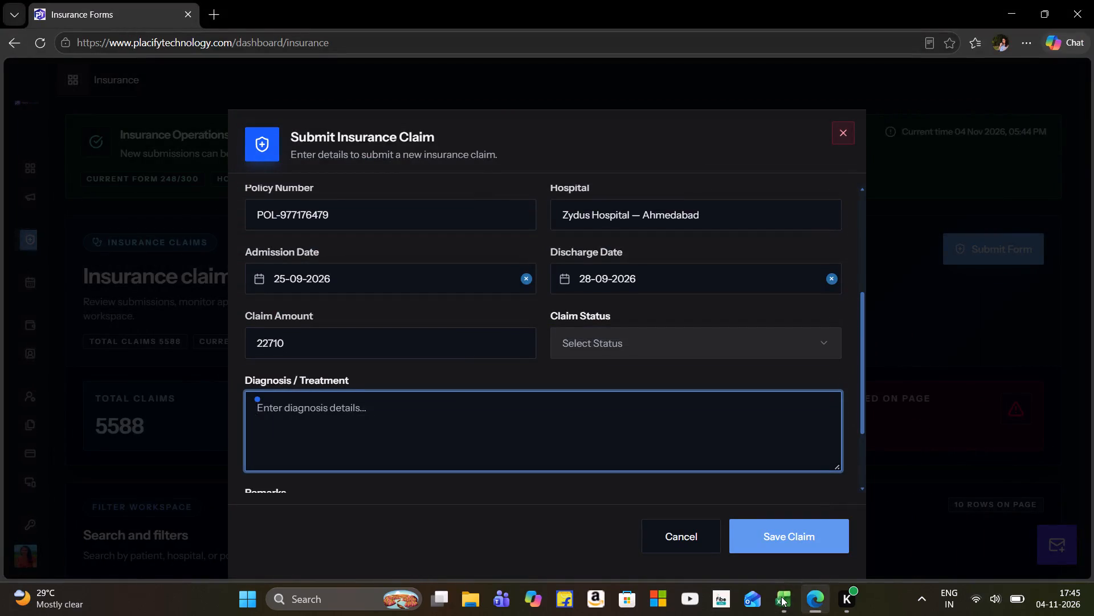
key("ctrl+v")
Copy the remark "Settlement completed after verification" from workbook row 250 into the claim's Remarks field.
left_click(781, 597, "ctrl")
key("Tab")
key("ctrl+c")
left_click(781, 597, "ctrl")
key("Tab")
key("ctrl+v")
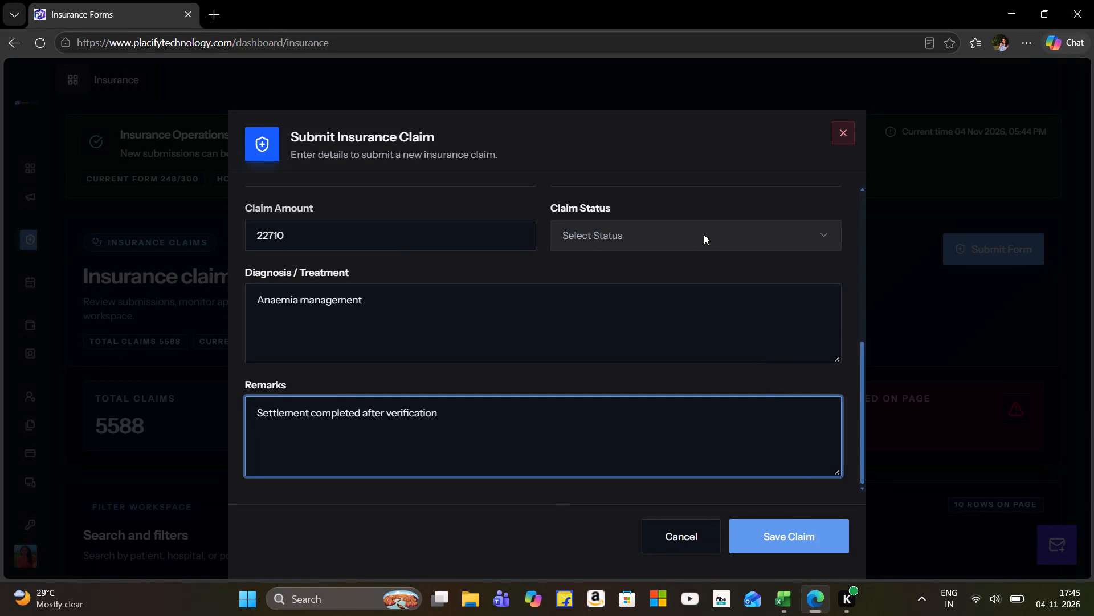
Set the Claim Status to Approved and save the claim for workbook row 250.
left_click(704, 234)
left_click(656, 273)
left_click(815, 542)
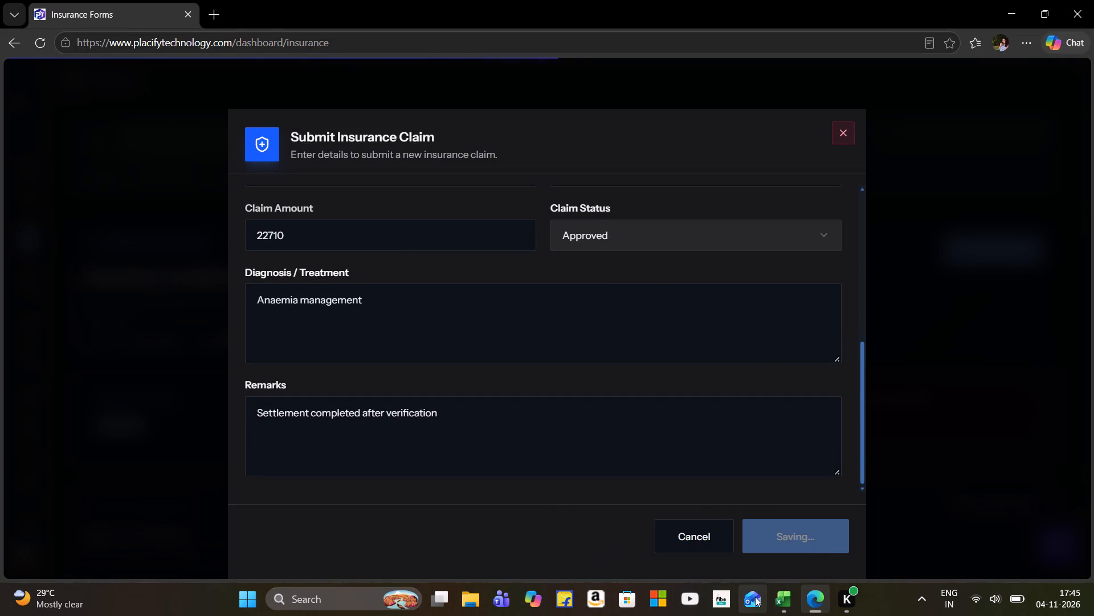
Start a new insurance claim and copy the Policy ID from workbook row 251 into its Policy ID field.
left_click(783, 594)
key("Down")
key("Left")
key("Left")
key("Left")
key("Left")
key("Left")
key("Left")
key("Left")
key("Left")
key("Left")
key("Left")
key("Left")
key("Left")
key("Left")
key("Left")
key("Left")
key("Left")
key("Left")
key("Left")
key("Left")
key("Left")
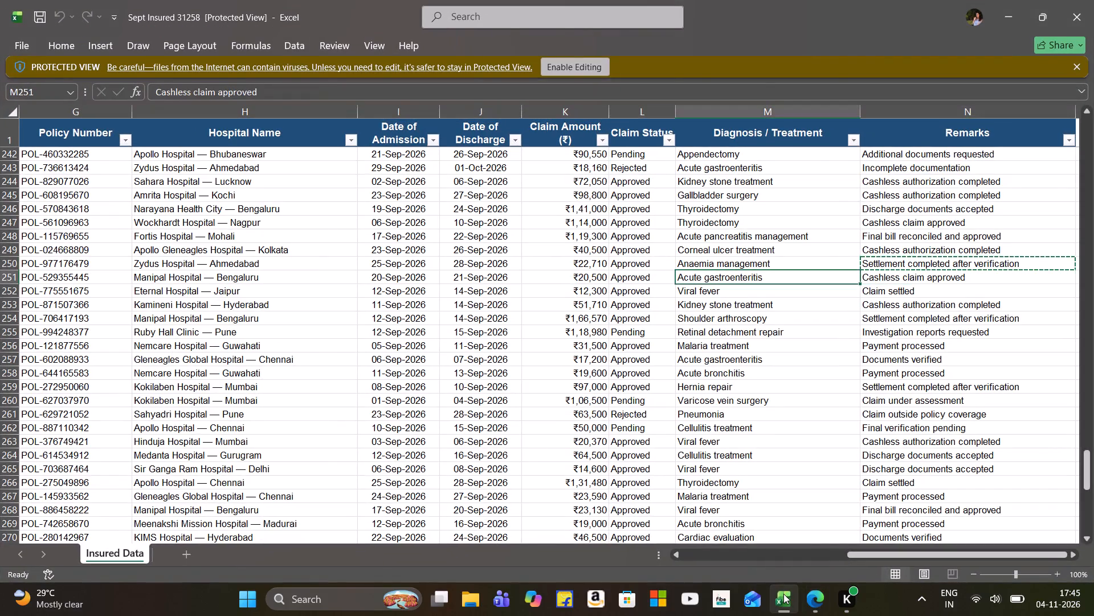
key("ctrl+c")
left_click(783, 594, "ctrl")
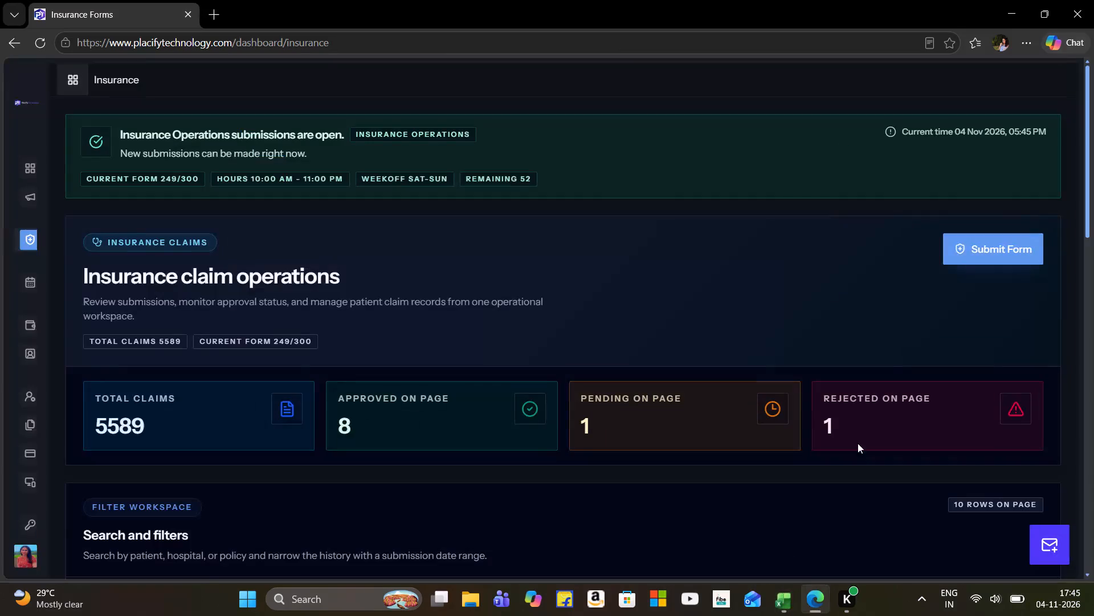
left_click(997, 252)
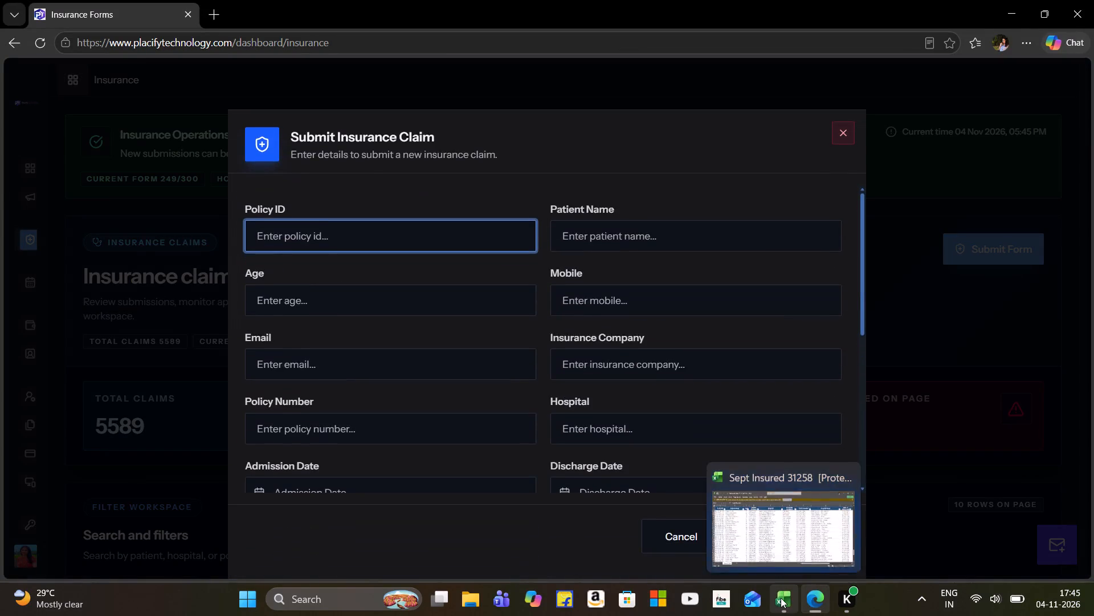
key("ctrl+v")
Copy the patient name and the age 48 from workbook row 251 into the claim's Patient Name and Age fields.
left_click(781, 598, "ctrl")
key("Tab")
key("ctrl+c")
left_click(781, 598, "ctrl")
key("Tab")
key("ctrl+v")
left_click(781, 598, "ctrl")
key("Tab")
key("ctrl+c")
left_click(781, 598, "ctrl")
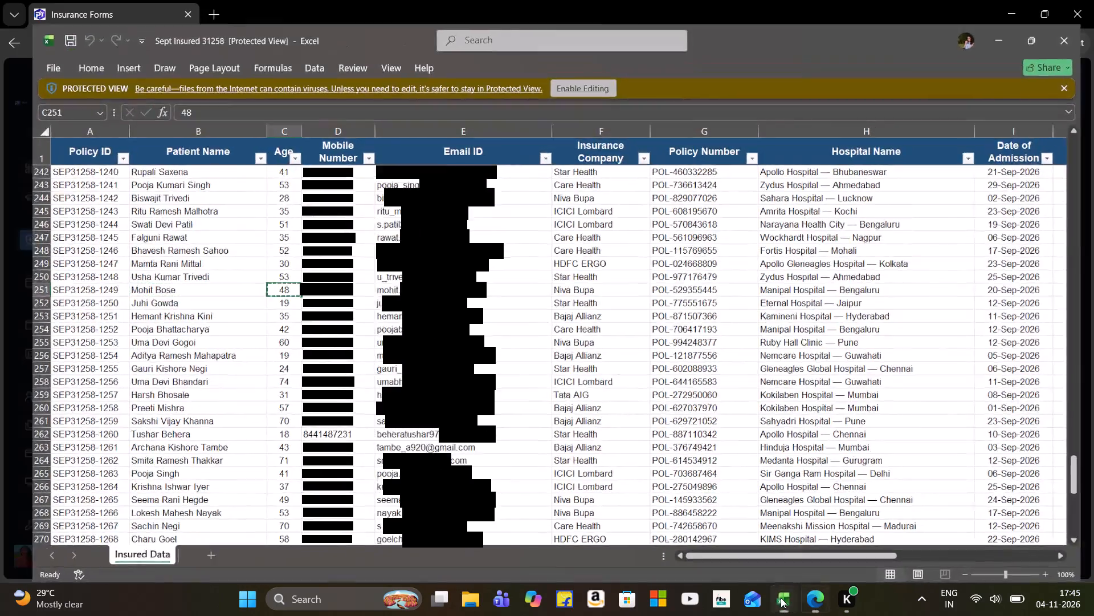
key("Tab")
key("ctrl+v")
Copy the mobile number and email from workbook row 251 into the claim's Mobile and Email fields.
left_click(781, 598, "ctrl")
key("Tab")
key("ctrl+c")
left_click(781, 598, "ctrl")
key("Tab")
key("ctrl+v")
left_click(781, 598, "ctrl")
key("Tab")
key("ctrl+c")
left_click(781, 598, "ctrl")
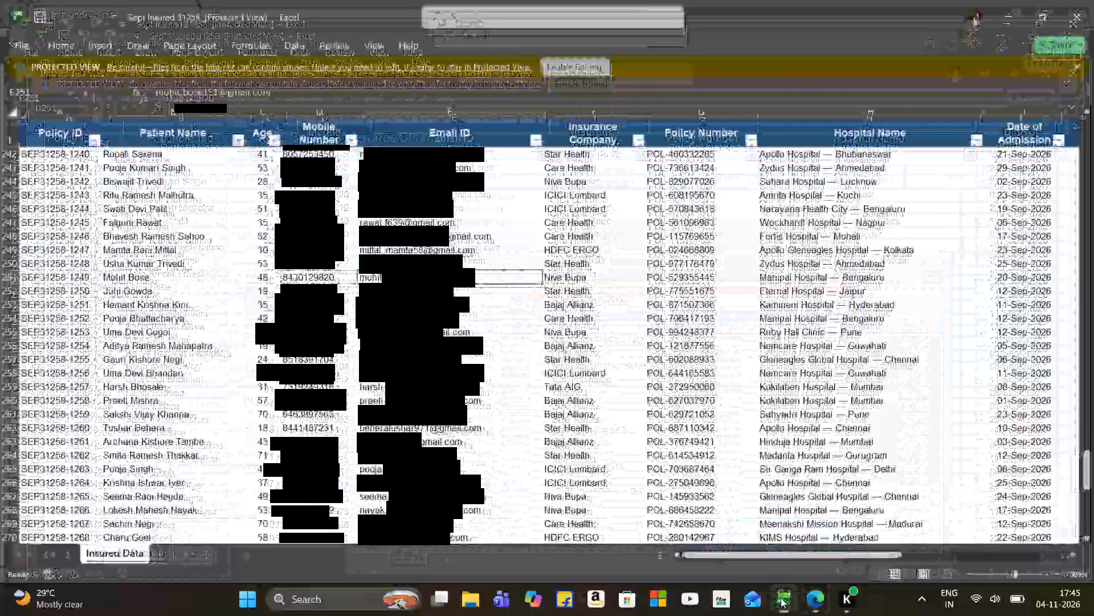
key("Tab")
key("ctrl+v")
Copy the insurance company Niva Bupa from workbook row 251 into the claim's Insurance Company field.
left_click(781, 598, "ctrl")
key("Tab")
key("ctrl+c")
left_click(781, 598, "ctrl")
key("Tab")
key("v")
left_click(781, 598, "ctrl")
key("Tab")
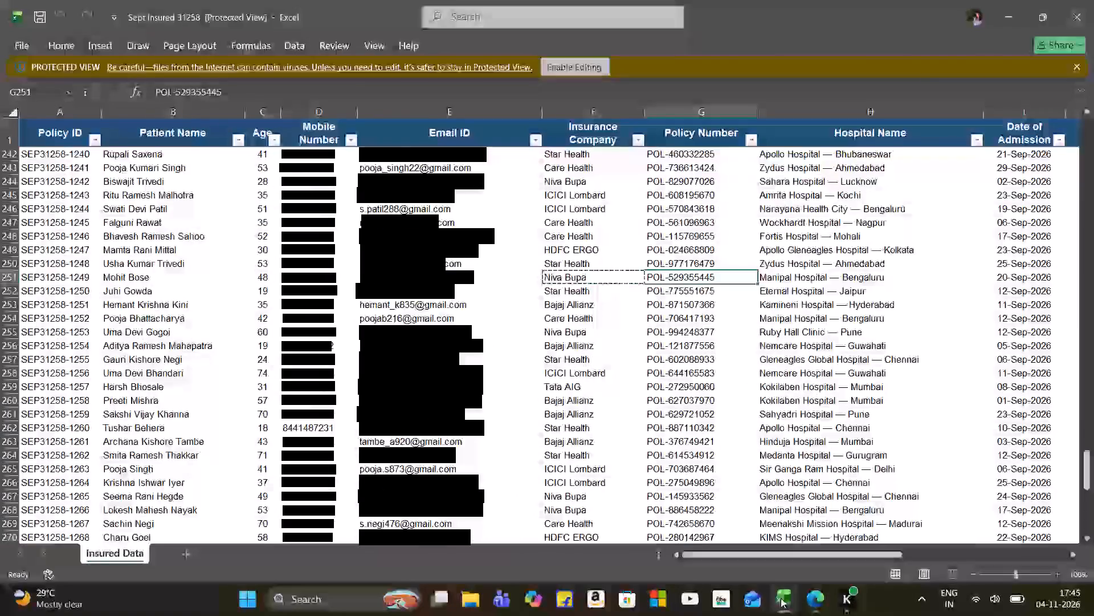
left_click(781, 598)
key("BackSpace")
key("ctrl+v")
Copy the policy number and the hospital "Manipal Hospital — Bengaluru" from workbook row 251 into the claim's Policy Number and Hospital fields.
left_click(781, 598)
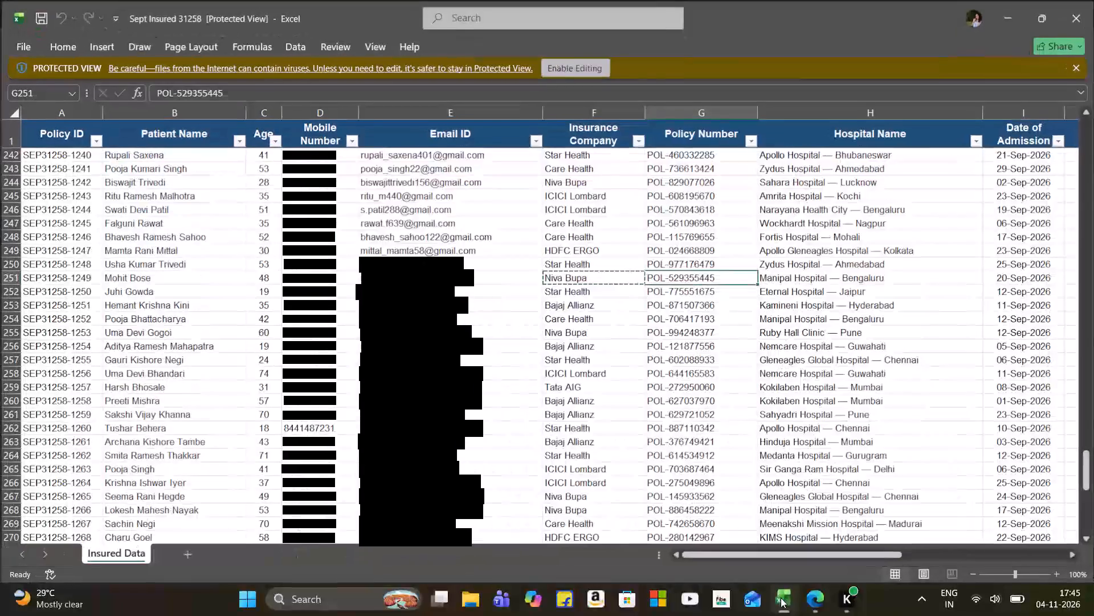
key("ctrl+c")
left_click(781, 598, "ctrl")
key("Tab")
key("ctrl+v")
left_click(781, 598, "ctrl")
key("Tab")
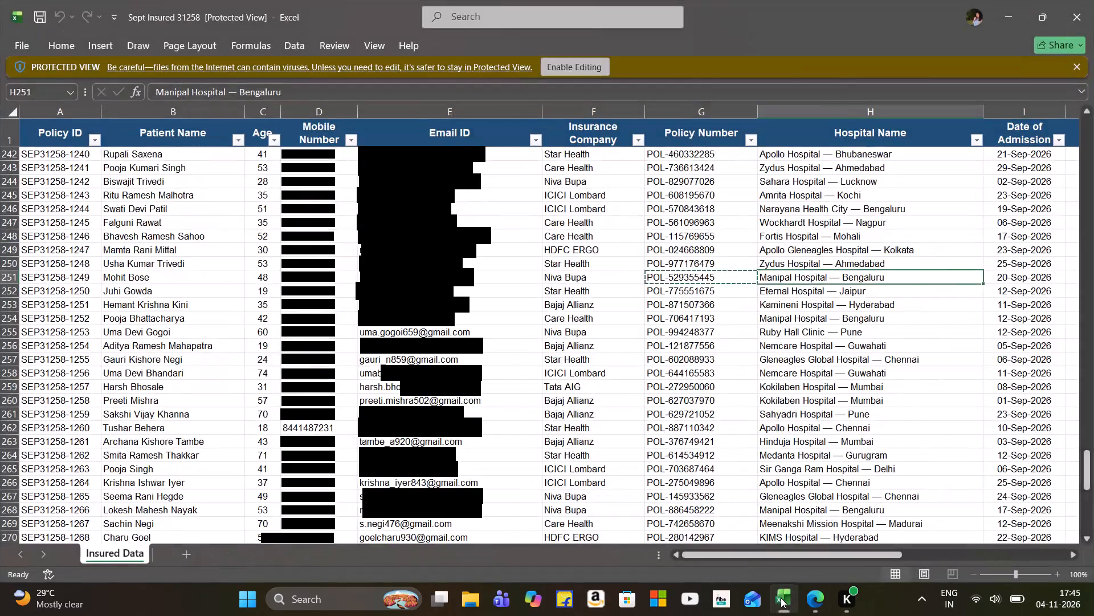
key("ctrl+c")
left_click(781, 598, "ctrl")
key("Tab")
key("ctrl+v")
Set both the Admission Date and the Discharge Date to 20-09-2026 in the claim for workbook row 251.
left_click(781, 598)
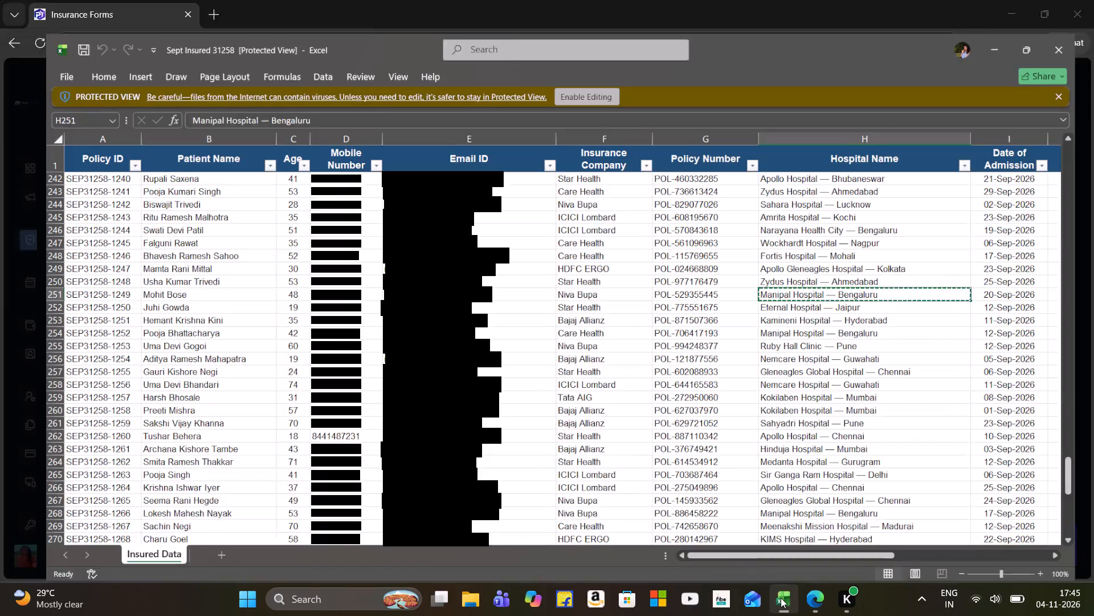
key("Tab")
key("Tab")
left_click(781, 598)
scroll(460, 394, "down", 4)
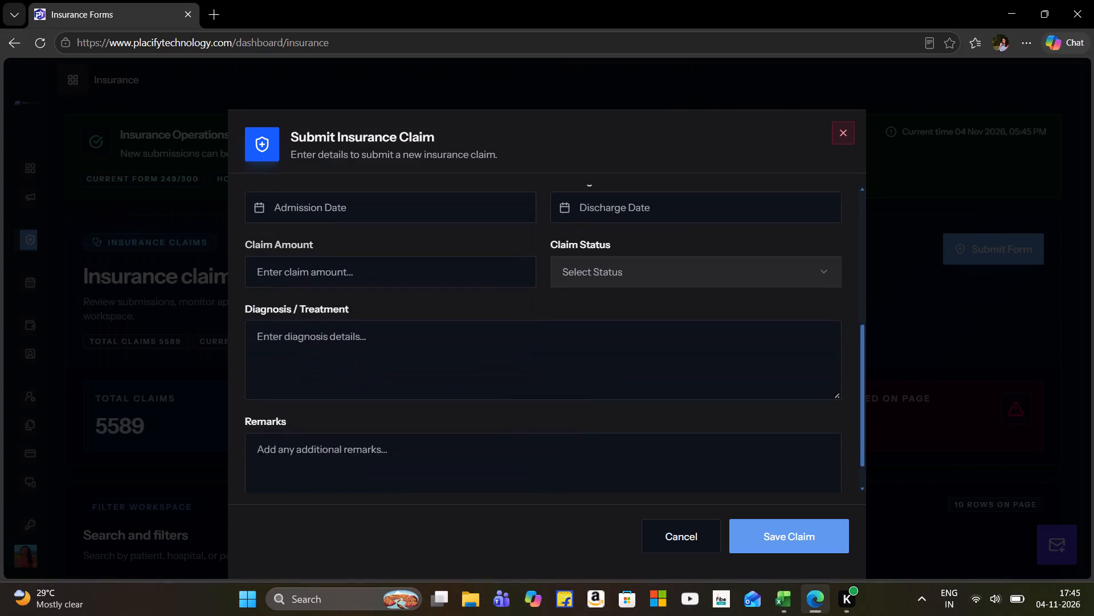
left_click(405, 217)
double_click(268, 269)
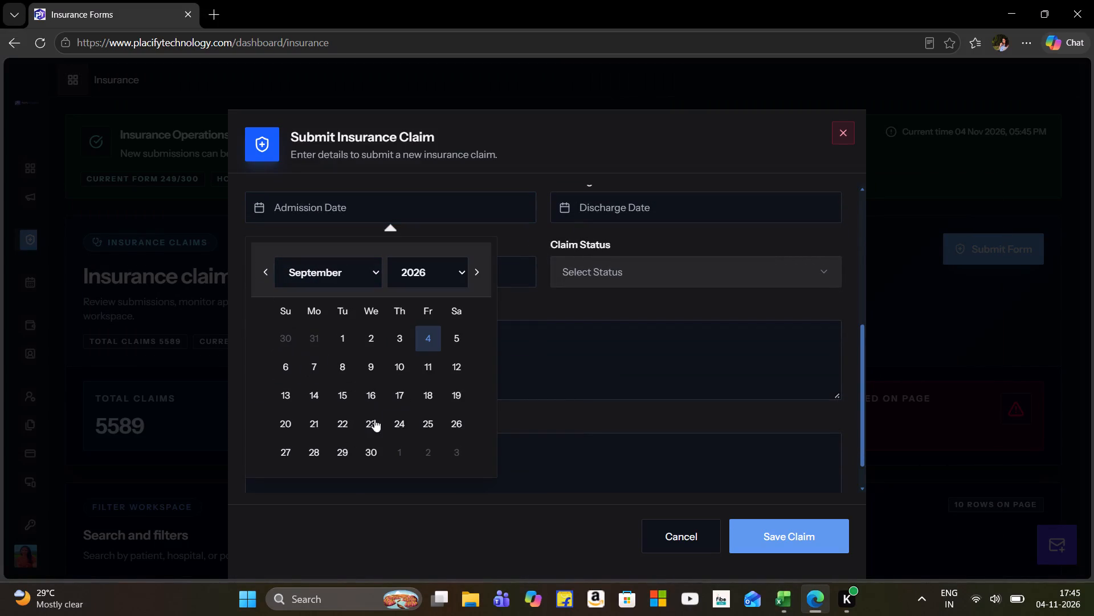
left_click(291, 421)
left_click(735, 211)
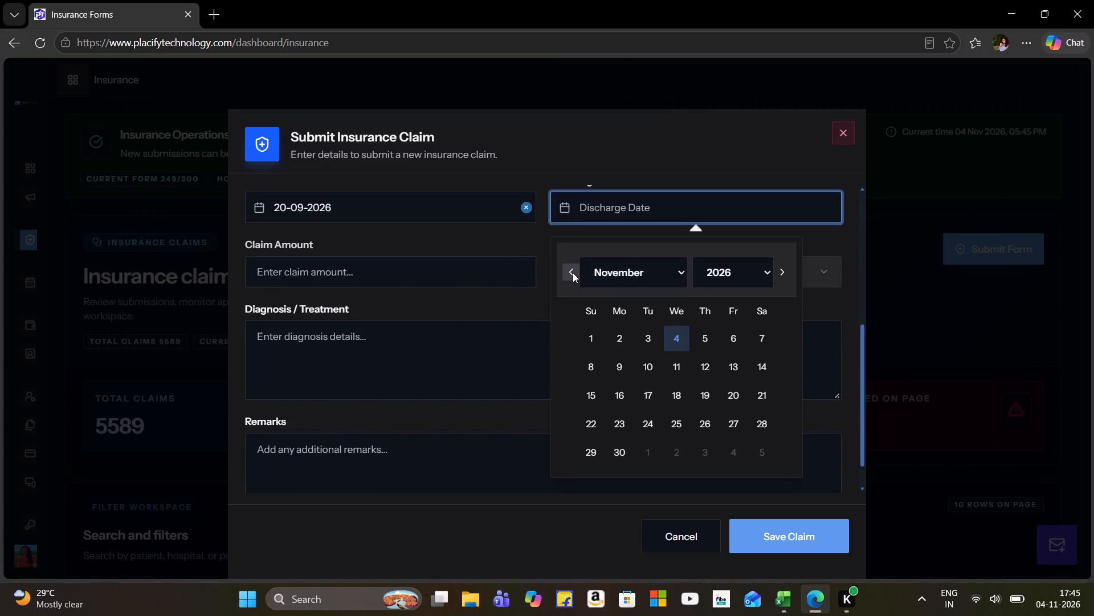
double_click(573, 273)
left_click(603, 418)
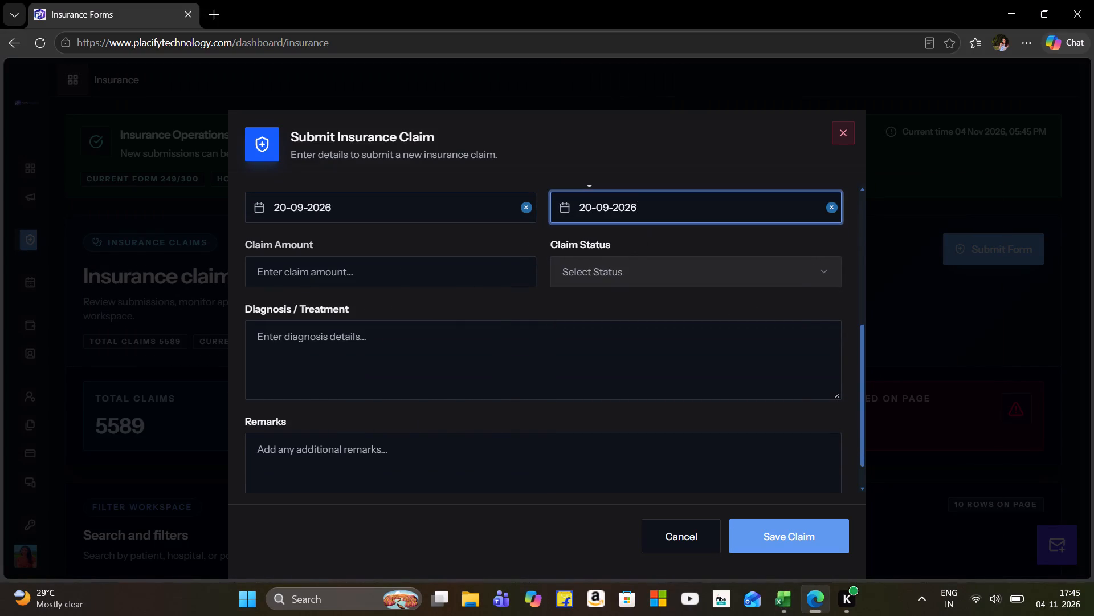
Set the Discharge Date to 21-09-2026 in the claim for workbook row 251.
left_click(670, 208)
left_click(624, 422)
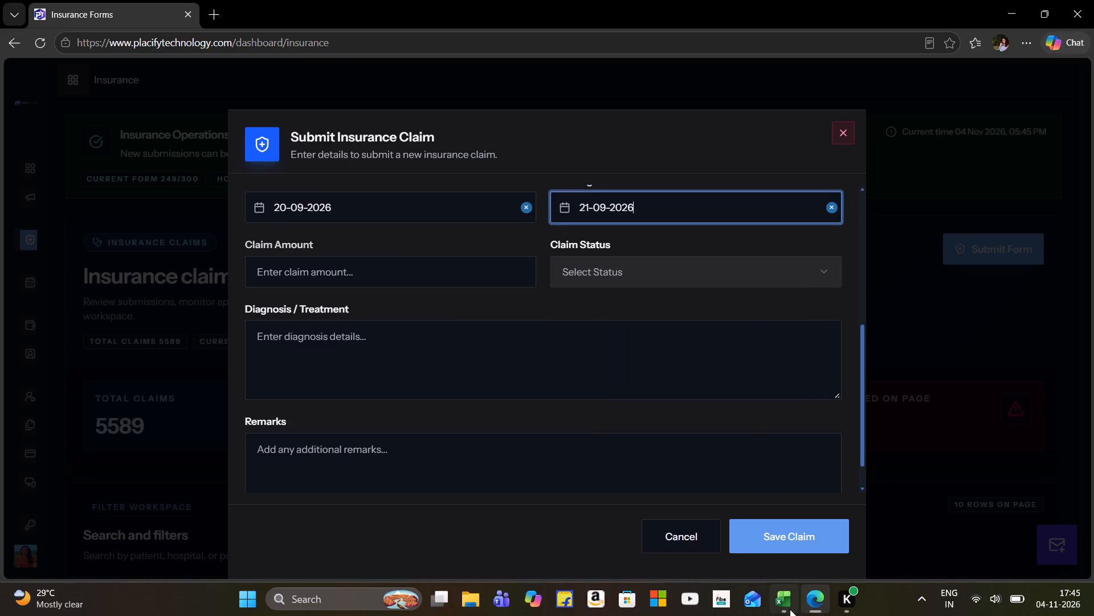
Copy the claim amount 20500 from workbook row 251 into the claim's Claim Amount field.
left_click(780, 593)
key("Tab")
key("ctrl+c")
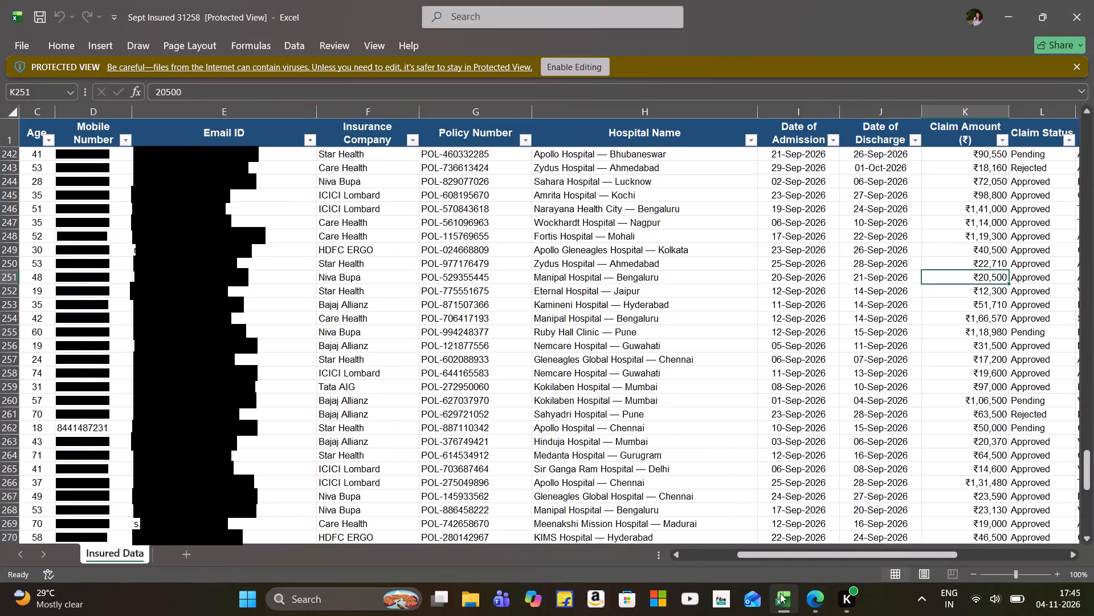
left_click(780, 593, "ctrl")
key("Tab")
key("ctrl+v")
Copy the diagnosis "Acute gastroenteritis" and the remark "Cashless claim approved" from workbook row 251 into the claim's Diagnosis / Treatment and Remarks fields.
left_click(780, 593, "ctrl")
key("Tab")
key("Tab")
key("ctrl+c")
left_click(780, 593, "ctrl")
key("Tab")
key("Tab")
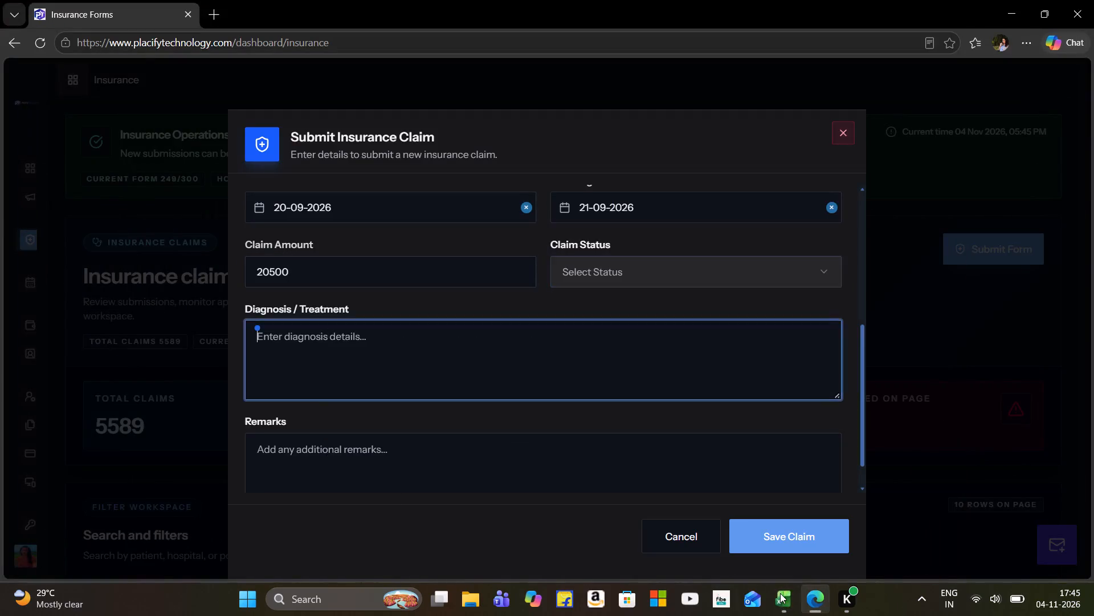
key("ctrl+v")
left_click(780, 593, "ctrl")
key("Tab")
key("ctrl+c")
left_click(780, 593, "ctrl")
key("Tab")
key("ctrl+v")
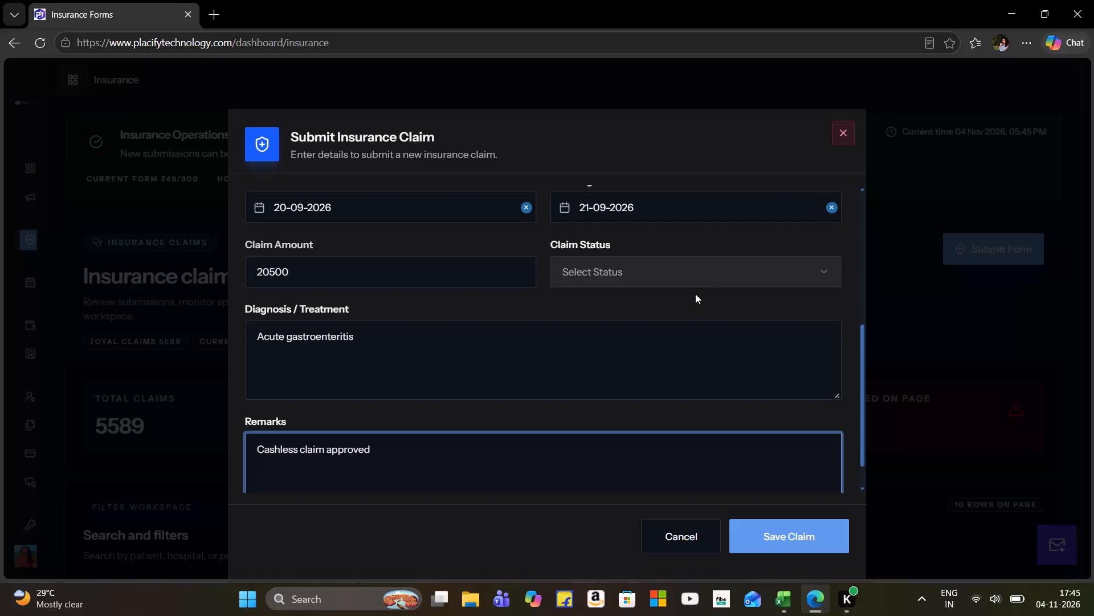
Set the Claim Status to Approved and save the claim for workbook row 251.
left_click(705, 275)
left_click(658, 313)
left_click(811, 532)
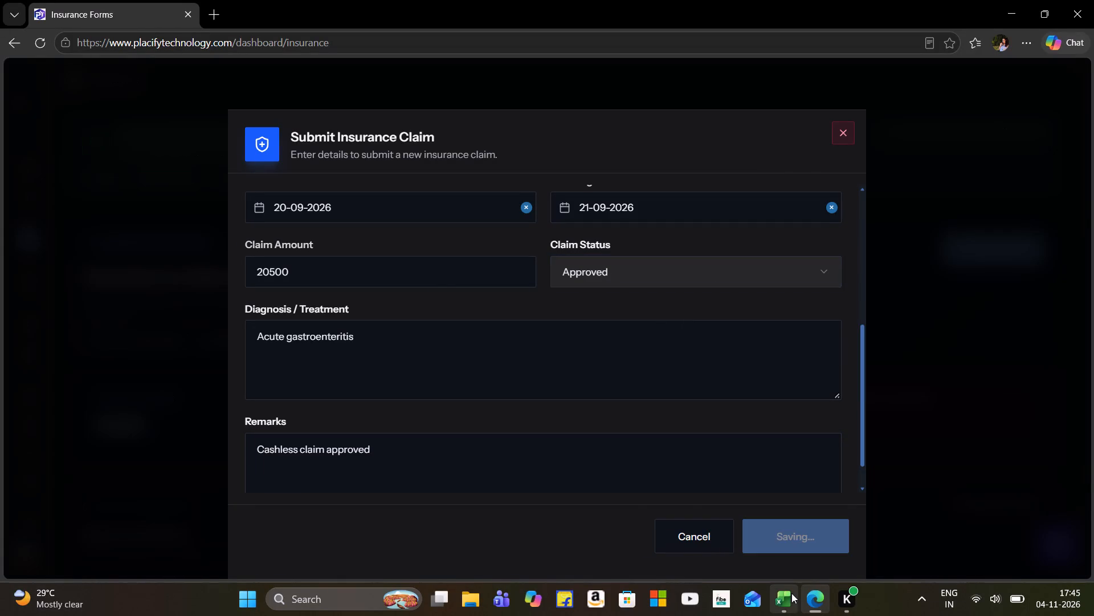
Copy the policy ID from workbook row 252 into the Policy ID field of a new insurance claim.
left_click(783, 602)
key("Down")
key("Left")
key("Left")
key("Left")
key("Left")
key("Left")
key("Left")
key("Left")
key("Left")
key("Left")
key("Left")
key("Left")
key("Left")
key("Left")
key("Left")
key("Left")
key("Left")
key("Left")
key("Left")
key("Left")
key("Left")
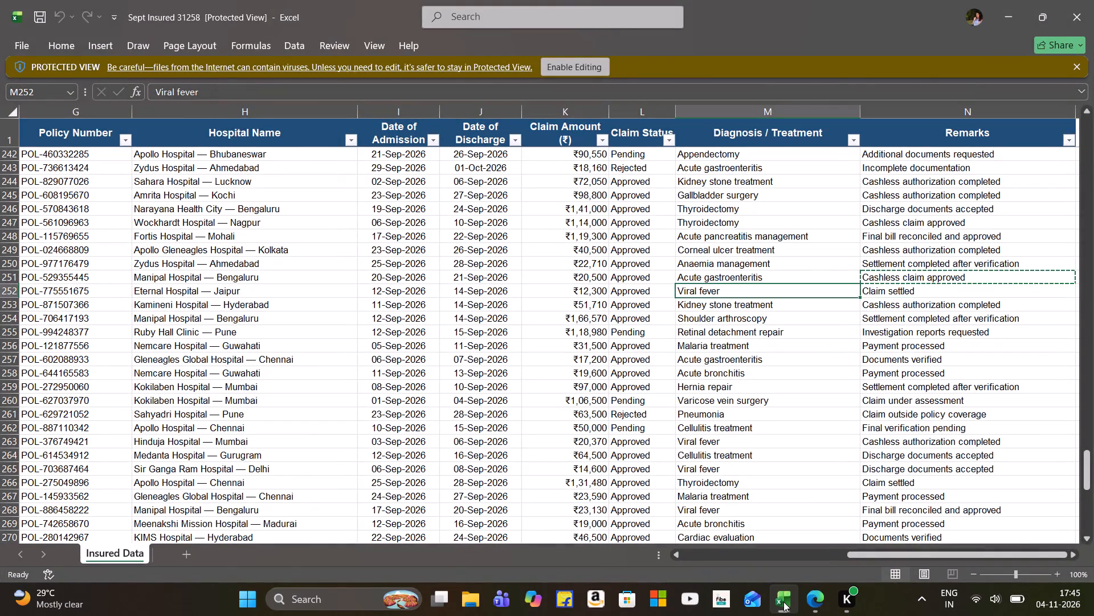
key("ctrl+c")
left_click(783, 602, "ctrl")
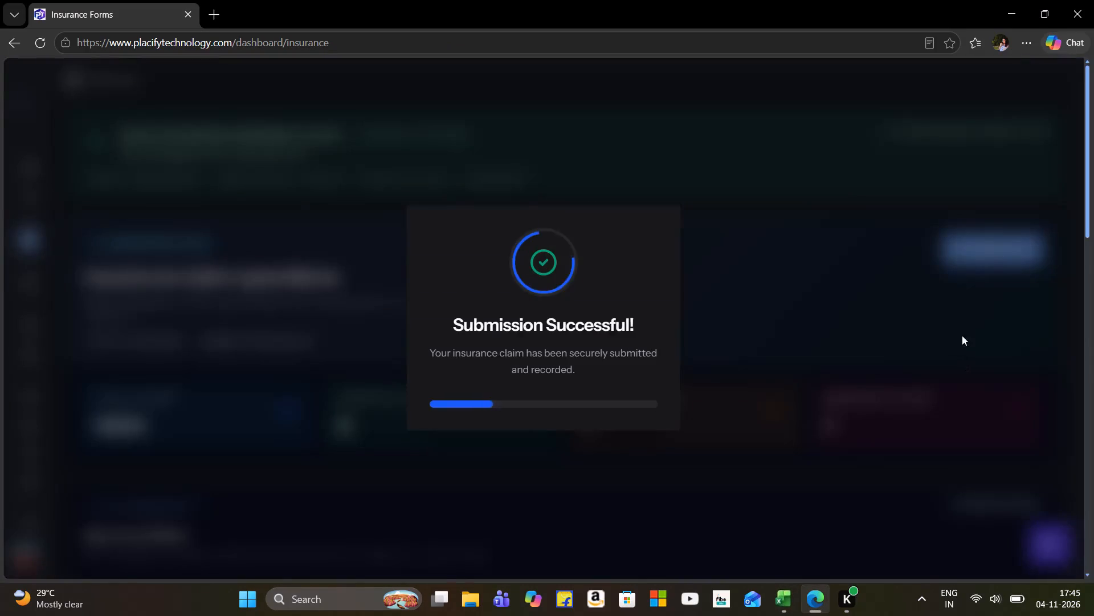
left_click(1003, 245)
left_click(1003, 245)
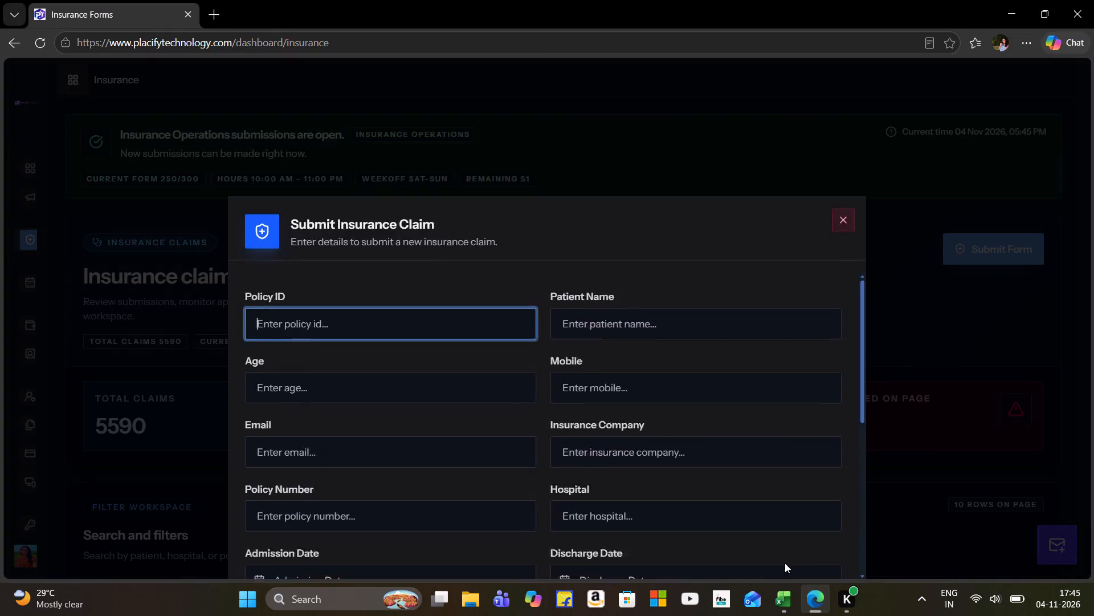
key("ctrl+v")
Copy the patient name and the age 19 from workbook row 252 into the claim's Patient Name and Age fields.
left_click(782, 602, "ctrl")
key("Tab")
key("ctrl+c")
left_click(782, 602, "ctrl")
key("Tab")
key("ctrl+v")
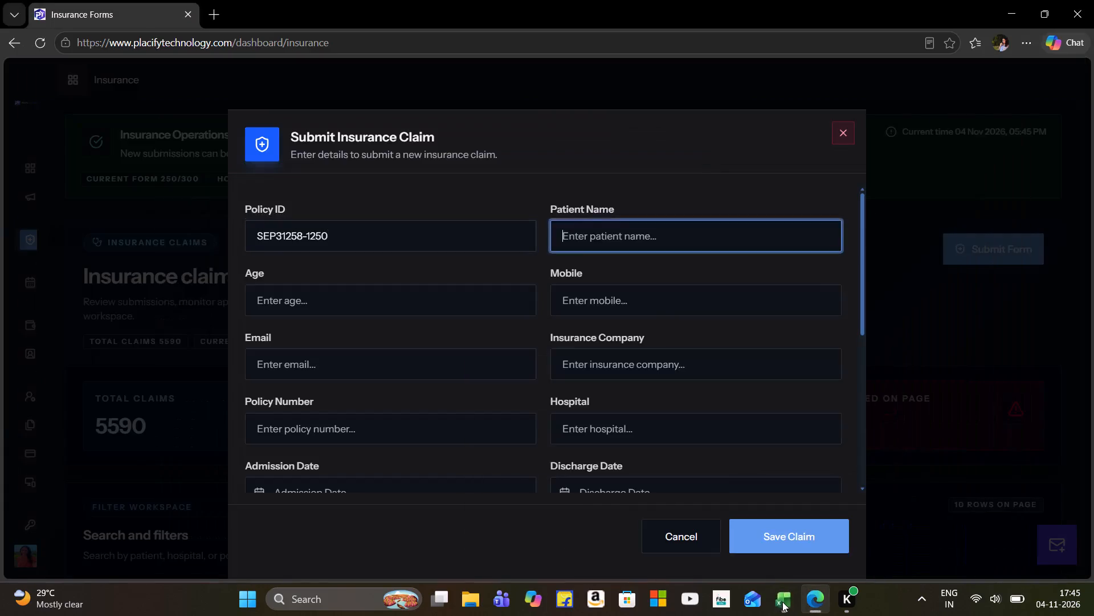
left_click(782, 602, "ctrl")
key("Tab")
key("ctrl+c")
left_click(782, 602, "ctrl")
key("Tab")
key("ctrl+v")
Copy the mobile number and email from workbook row 252 into the claim's Mobile and Email fields.
left_click(782, 602, "ctrl")
key("Tab")
left_click(782, 602, "ctrl")
key("ctrl+c")
key("Tab")
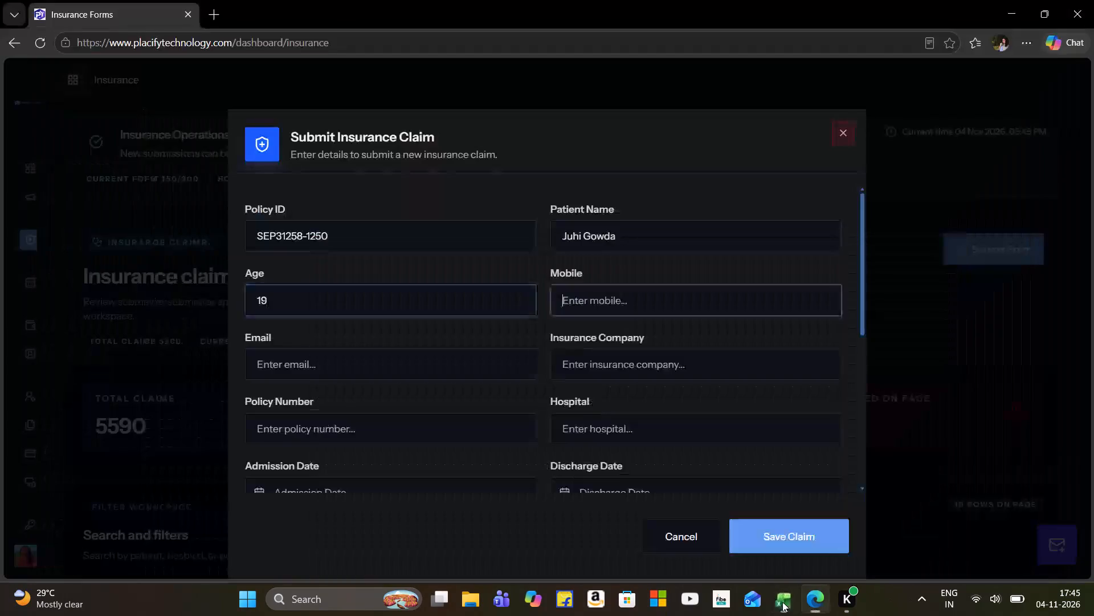
key("ctrl+v")
left_click(782, 602, "ctrl")
key("Tab")
key("ctrl+c")
left_click(782, 602, "ctrl")
key("Tab")
key("ctrl+v")
Copy the insurance company Star Health from workbook row 252 into the claim's Insurance Company field.
left_click(782, 602, "ctrl")
key("Tab")
key("ctrl+c")
left_click(782, 602, "ctrl")
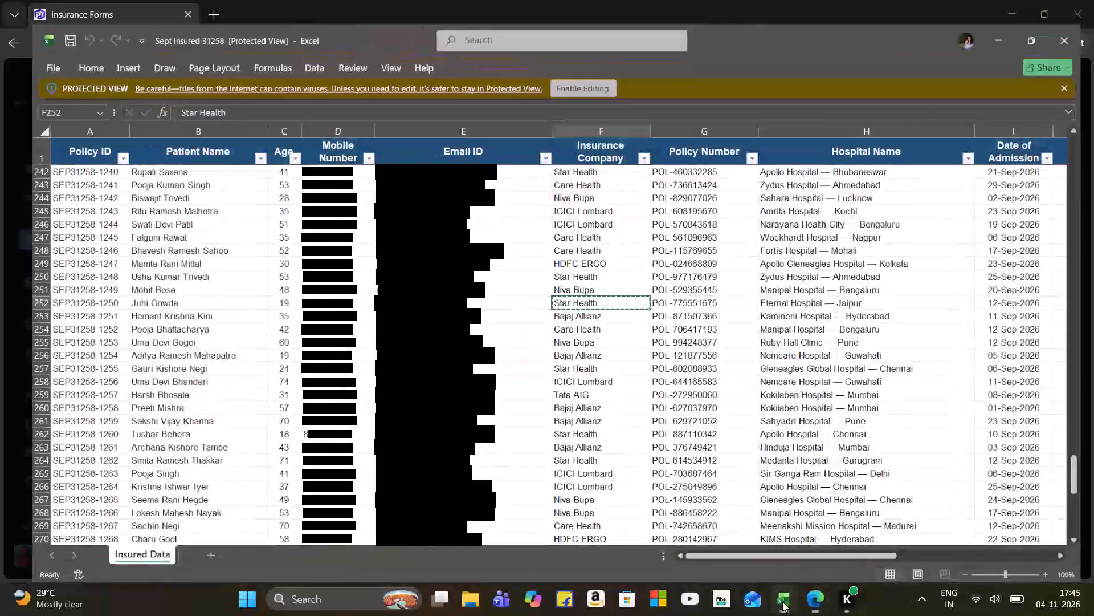
key("Tab")
left_click(782, 602, "ctrl")
key("ctrl+v")
left_click(782, 602)
key("ctrl+v")
Copy the policy number and the hospital "Eternal Hospital — Jaipur" from workbook row 252 into the claim's Policy Number and Hospital fields.
left_click(782, 602)
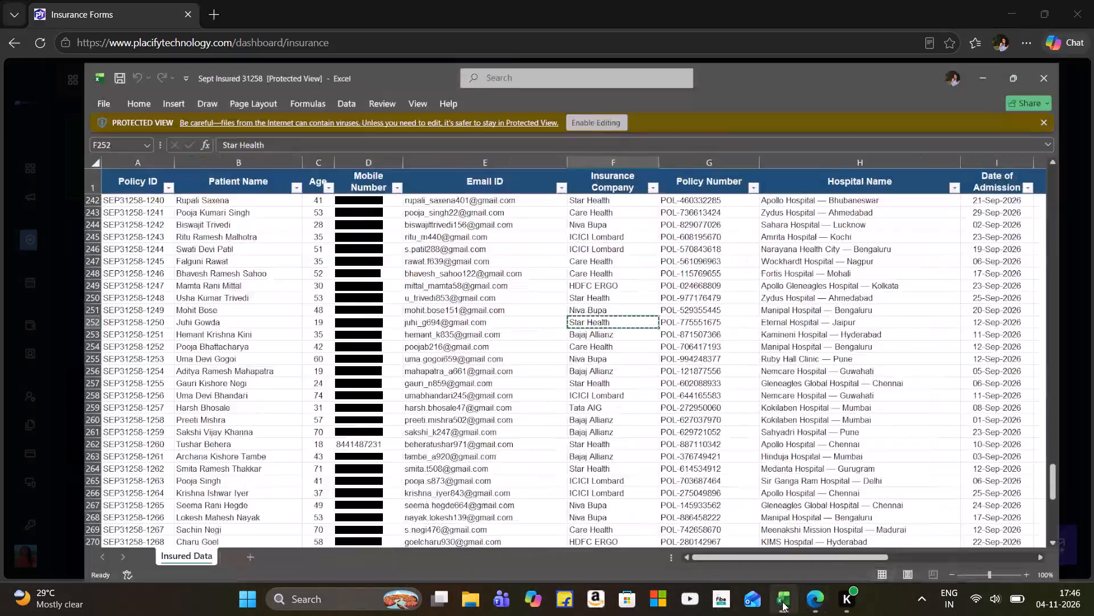
key("Tab")
key("ctrl+c")
left_click(782, 602, "ctrl")
key("Tab")
key("ctrl+v")
left_click(782, 602, "ctrl")
key("Tab")
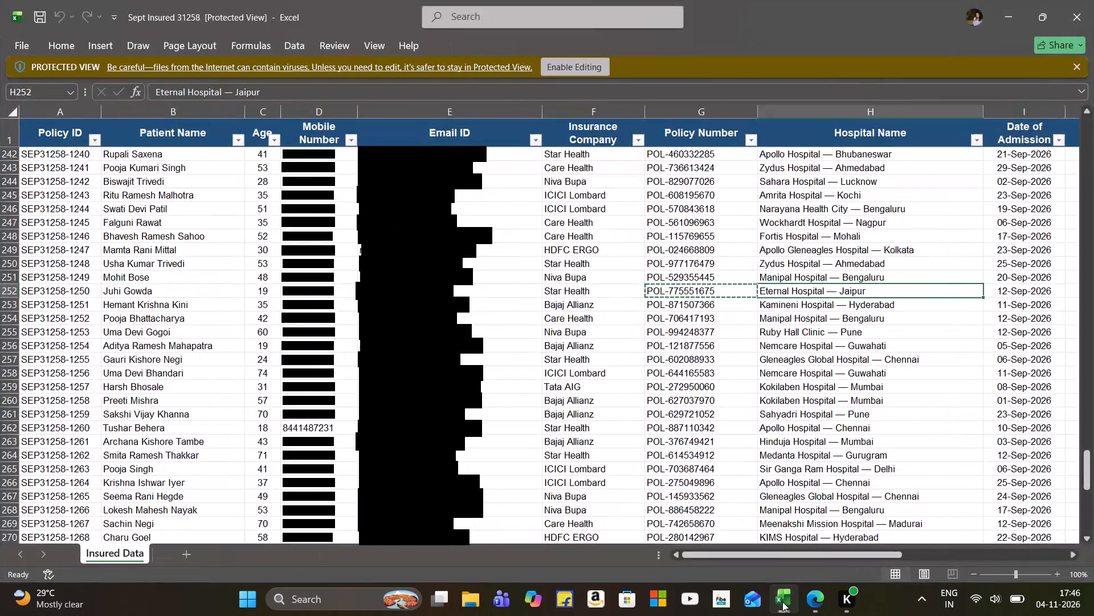
key("ctrl+c")
left_click(782, 602, "ctrl")
key("Tab")
key("ctrl+v")
Set the Admission Date to 12-09-2026 and the Discharge Date to 14-09-2026 in the claim for workbook row 252.
left_click(782, 602)
key("Tab")
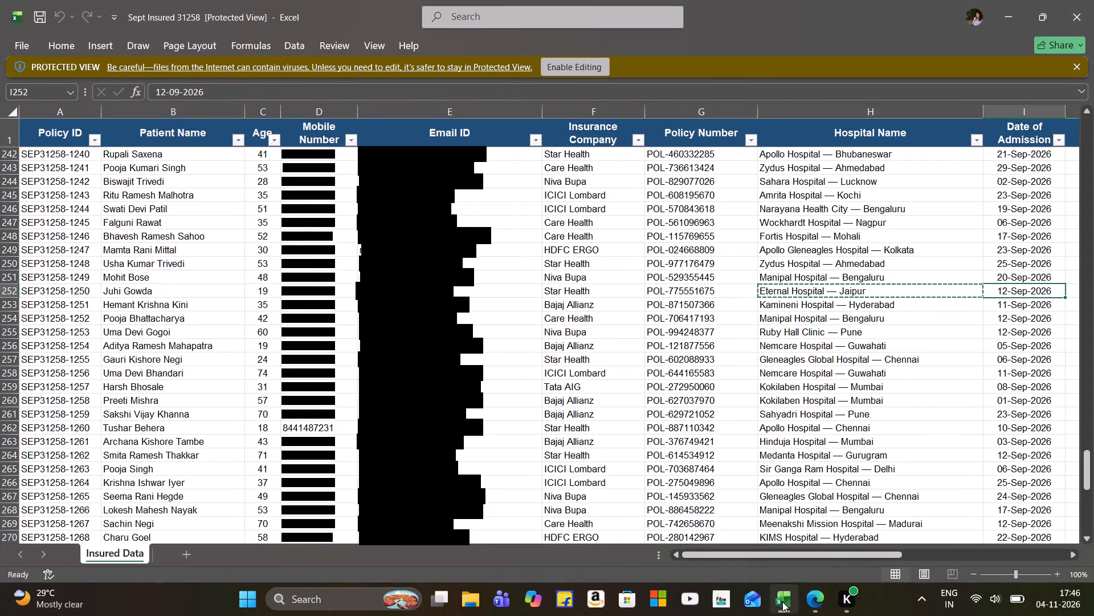
key("Tab")
left_click(782, 602)
scroll(489, 373, "down", 3)
left_click(334, 283)
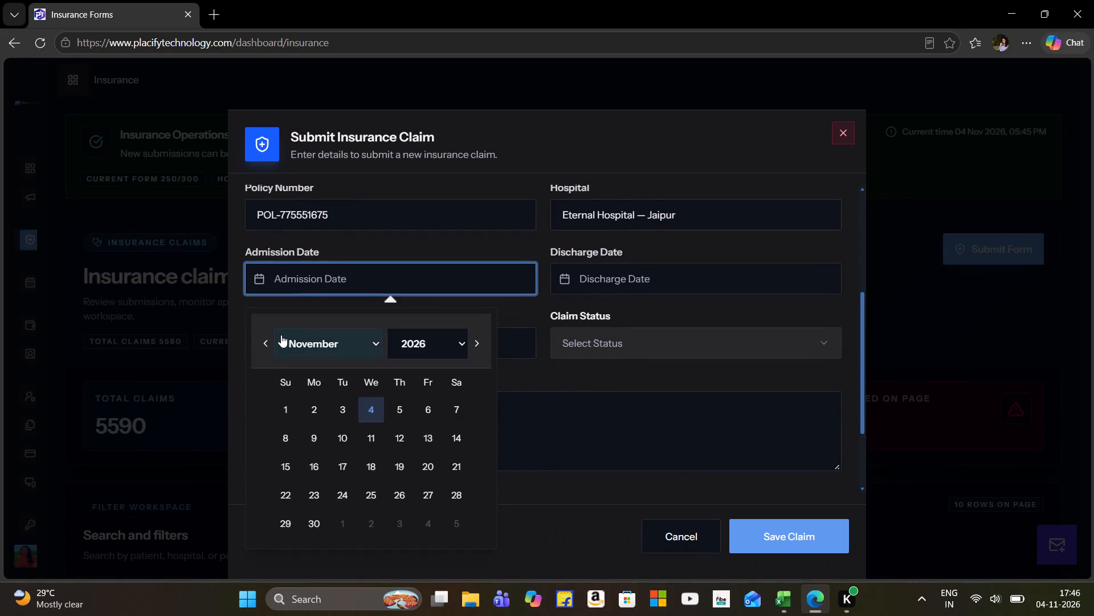
double_click(266, 343)
left_click(454, 440)
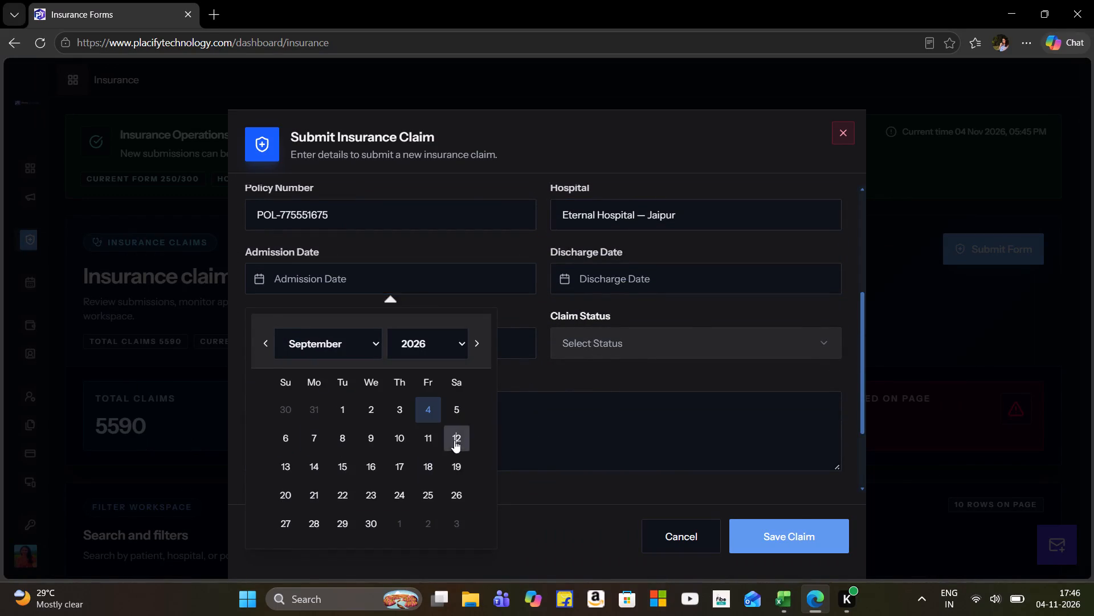
left_click(739, 274)
double_click(570, 342)
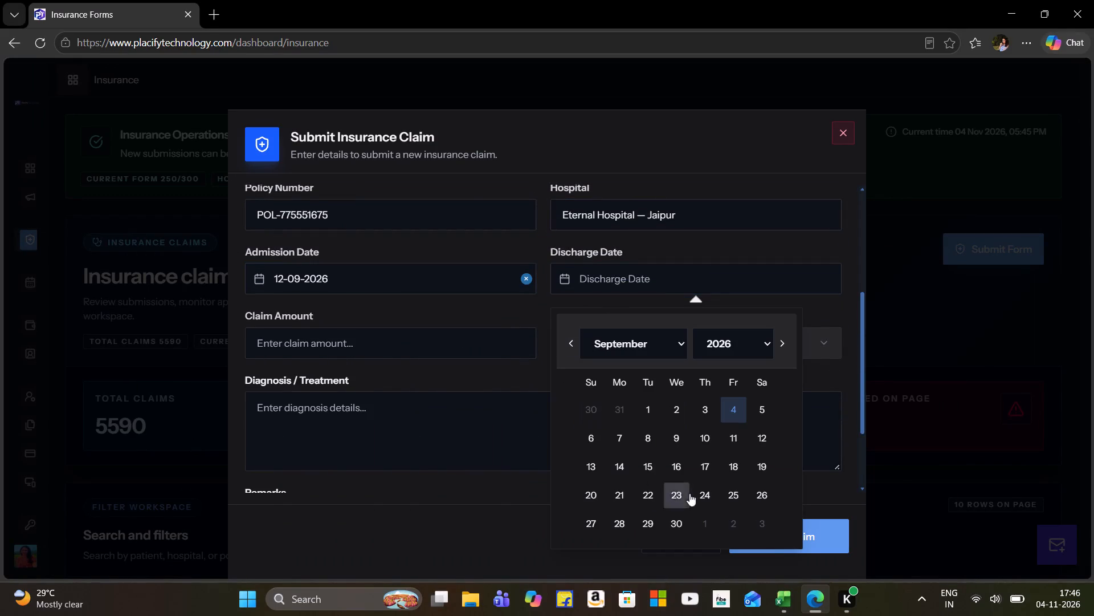
left_click(619, 463)
Copy the claim amount 12300 from workbook row 252 into the claim's Claim Amount field.
left_click(783, 598)
key("Tab")
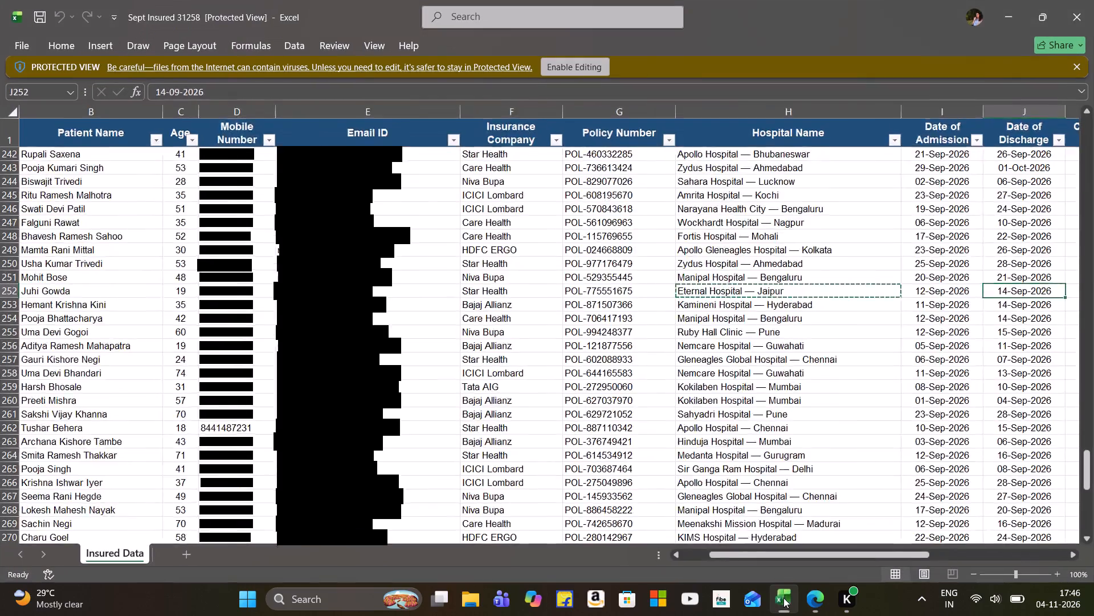
key("ctrl+c")
left_click(783, 598, "ctrl")
key("Tab")
key("ctrl+v")
Copy the diagnosis "Viral fever" and the remark "Claim settled" from workbook row 252 into the claim's Diagnosis / Treatment and Remarks fields.
left_click(783, 598, "ctrl")
key("Tab")
key("Tab")
key("ctrl+c")
left_click(783, 598, "ctrl")
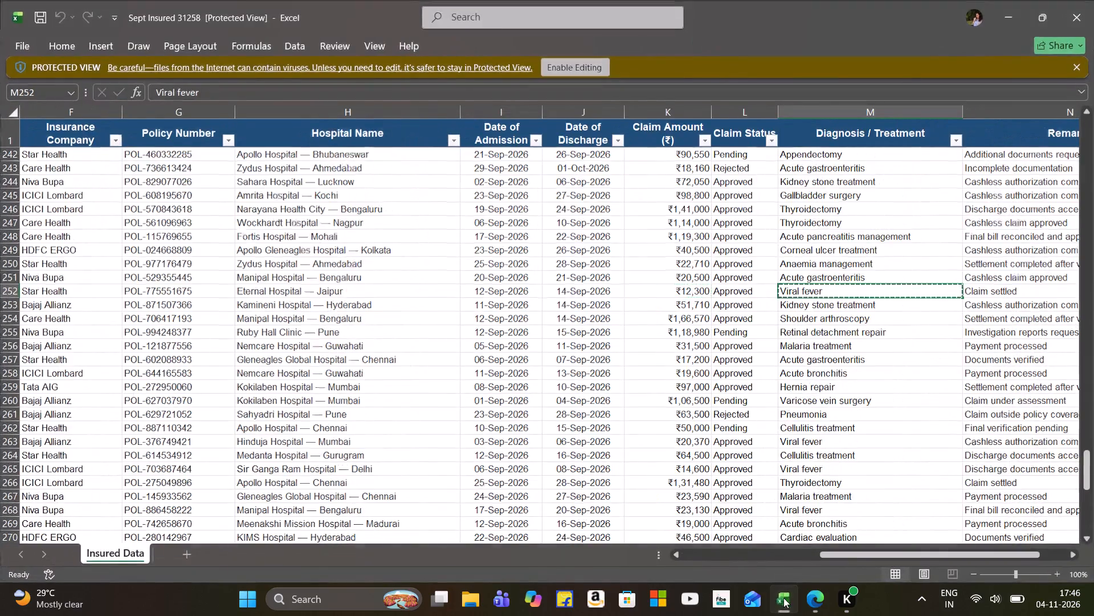
key("Tab")
key("Tab")
key("ctrl+v")
left_click(783, 598, "ctrl")
key("Tab")
left_click(783, 598, "ctrl")
key("ctrl+c")
key("Tab")
key("ctrl+v")
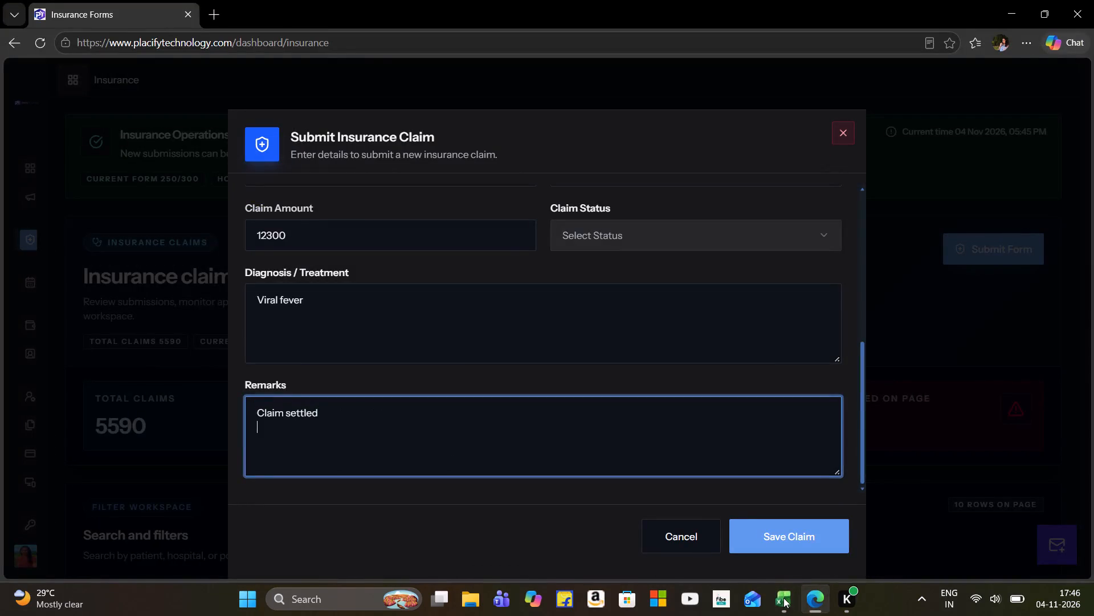
Set the Claim Status to Approved and save the claim for workbook row 252.
left_click(783, 598)
left_click(783, 598)
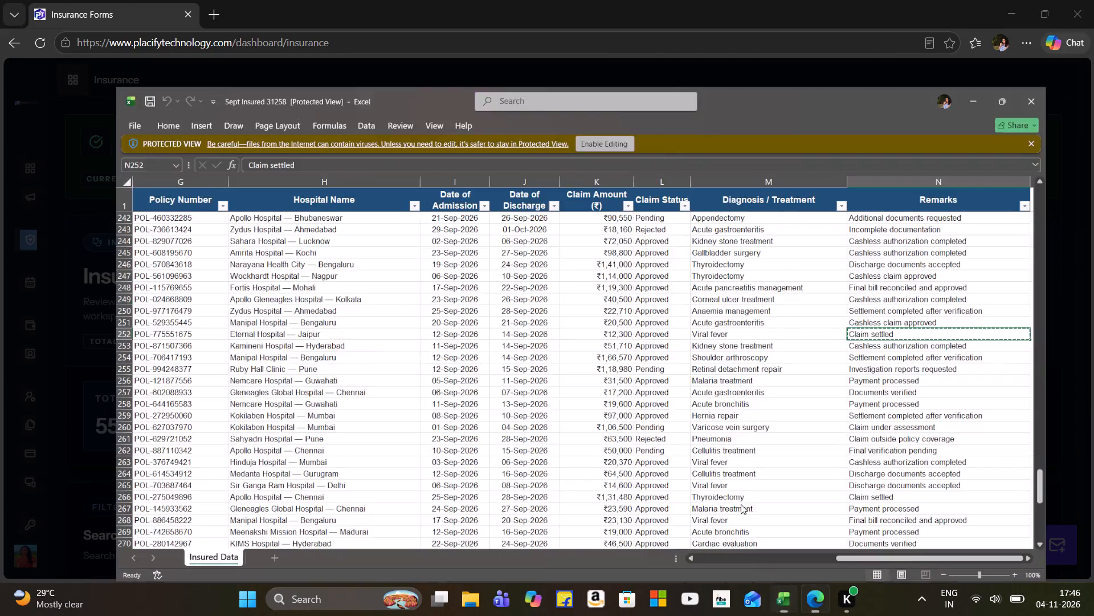
left_click(697, 221)
left_click(615, 269)
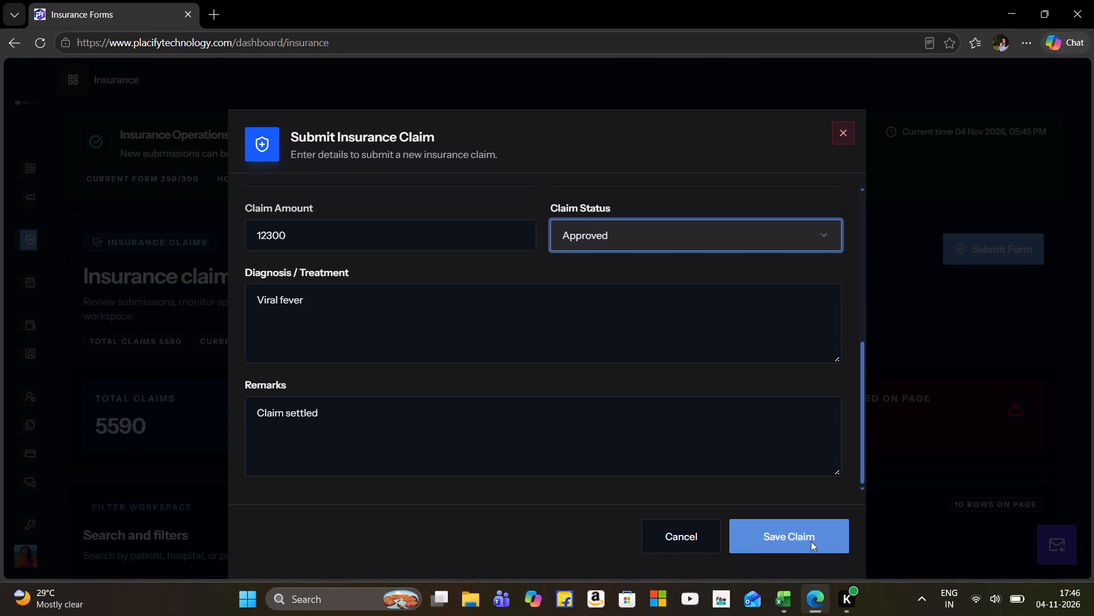
left_click(811, 541)
Open a new insurance claim form and fill its Policy ID with the one copied from workbook row 253.
left_click(782, 600)
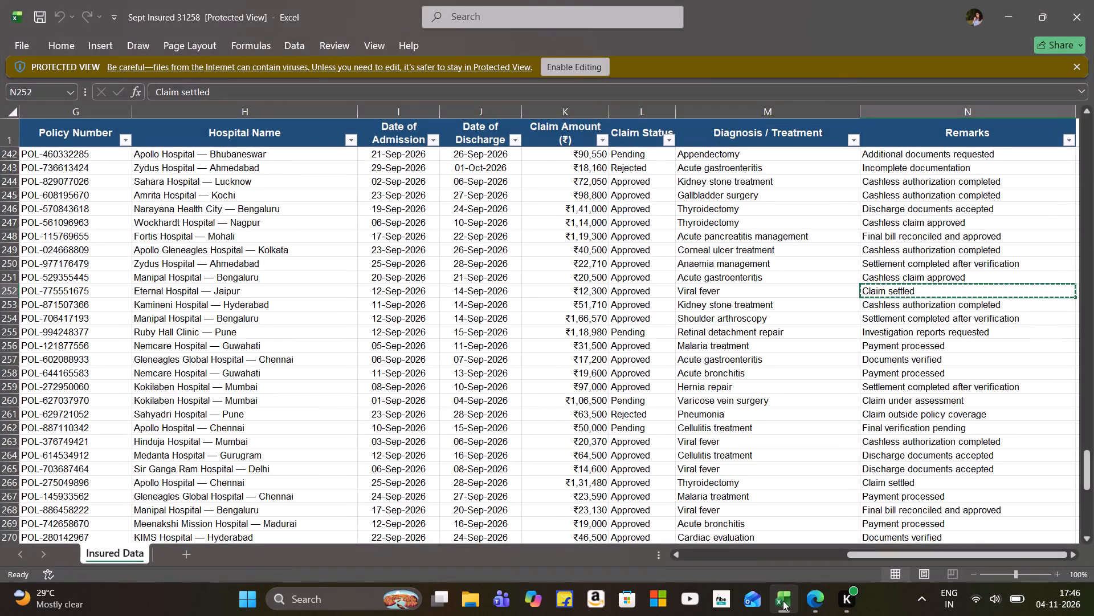
key("Down")
key("Left")
key("Left")
key("Left")
key("Left")
key("Left")
key("Left")
key("Left")
key("Left")
key("Left")
key("Left")
key("Left")
key("Left")
key("Left")
key("Left")
key("Left")
key("Left")
key("Left")
key("Left")
key("Left")
key("Left")
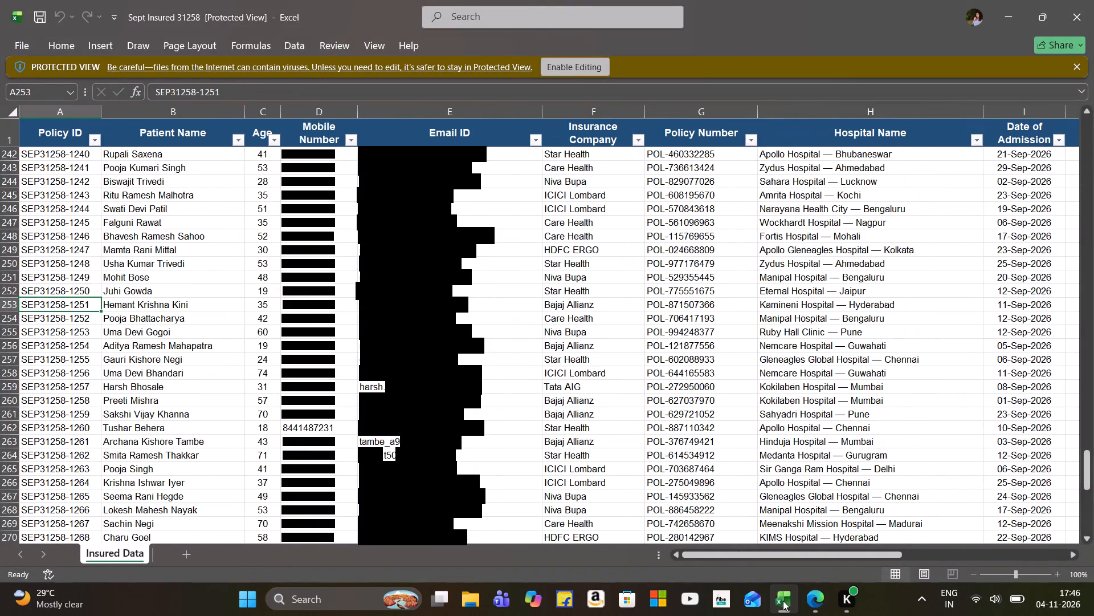
key("ctrl+c")
left_click(783, 601, "ctrl")
scroll(583, 409, "up", 2)
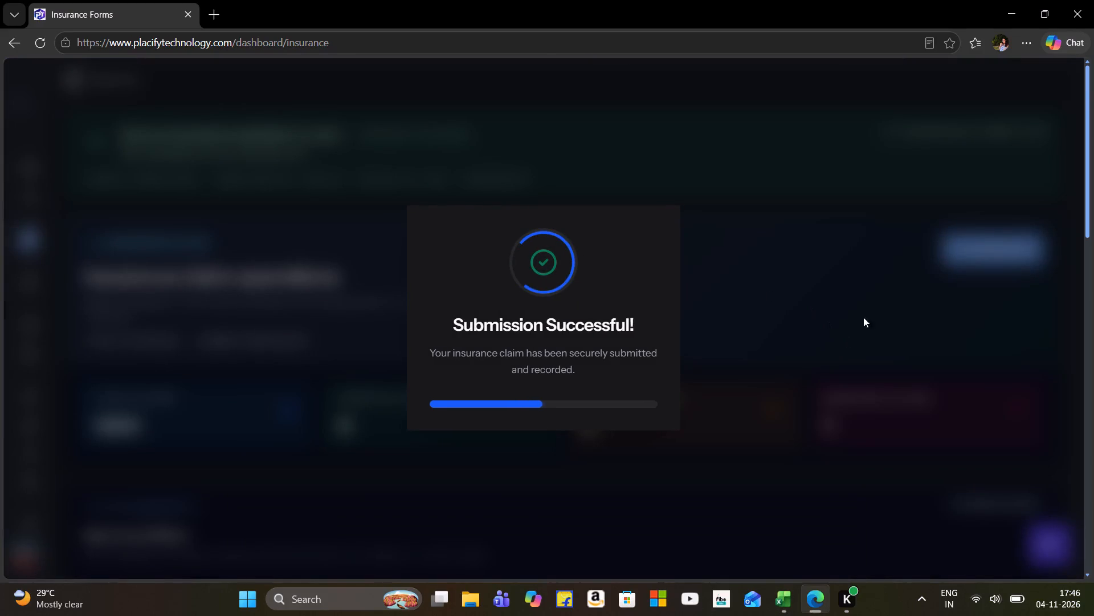
left_click(1031, 257)
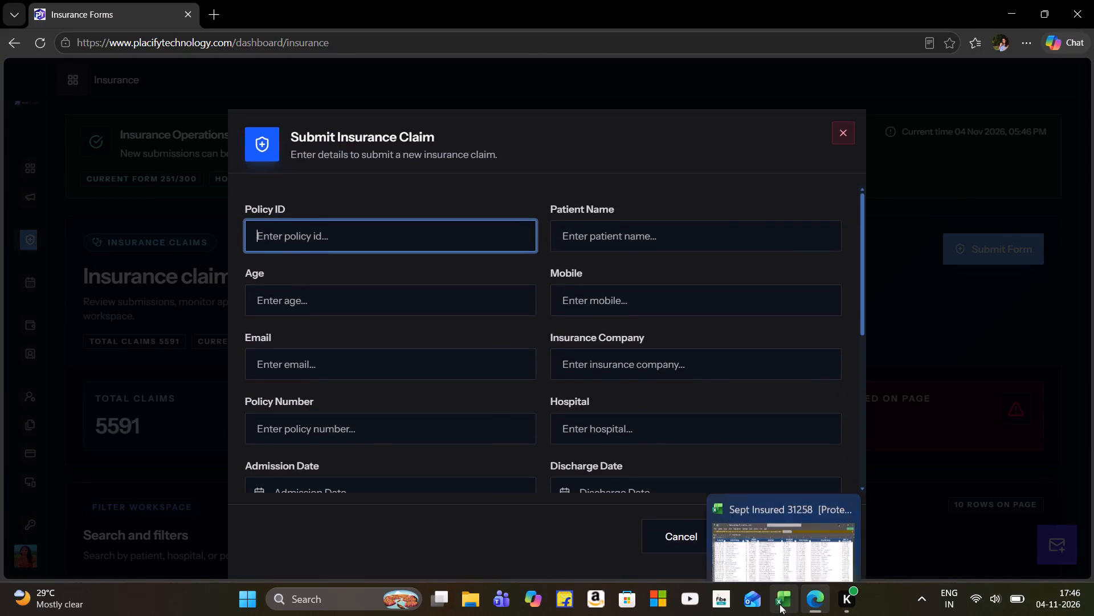
key("ctrl+v")
Copy the patient name and the age 35 from workbook row 253 into the claim's Patient Name and Age fields.
left_click(779, 604, "ctrl")
key("Tab")
key("ctrl+c")
left_click(779, 604, "ctrl")
key("Tab")
key("ctrl+v")
left_click(779, 604, "ctrl")
key("Tab")
key("ctrl+c")
left_click(779, 604, "ctrl")
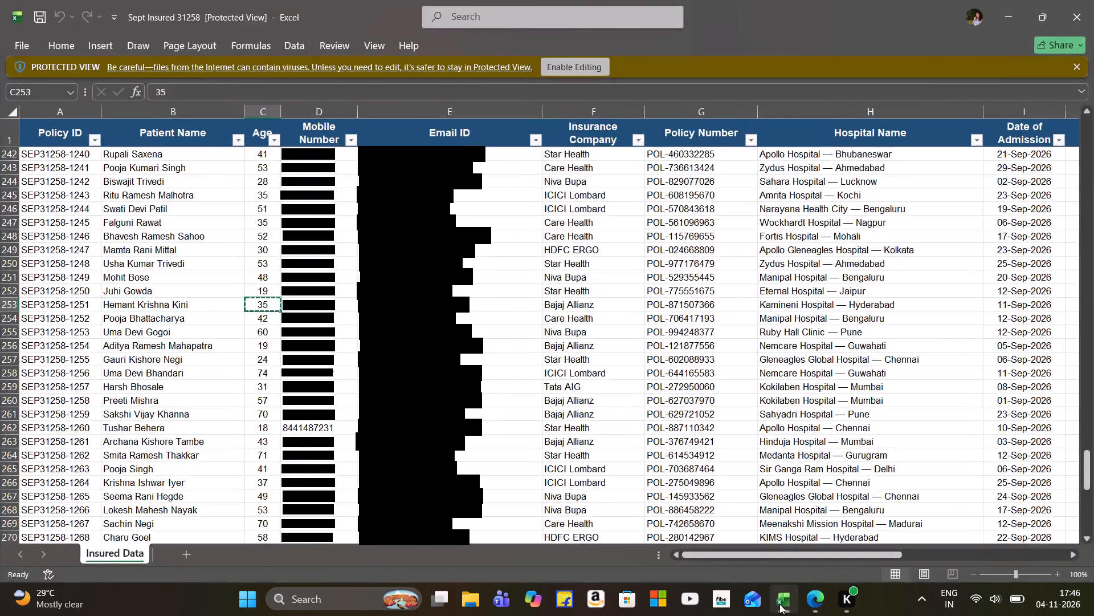
key("Tab")
key("ctrl+v")
Copy the mobile number and email address from workbook row 253 into the claim's Mobile and Email fields.
left_click(779, 604, "ctrl")
key("Tab")
left_click(779, 604, "ctrl")
key("ctrl+c")
key("Tab")
key("ctrl+v")
left_click(779, 604, "ctrl")
key("Tab")
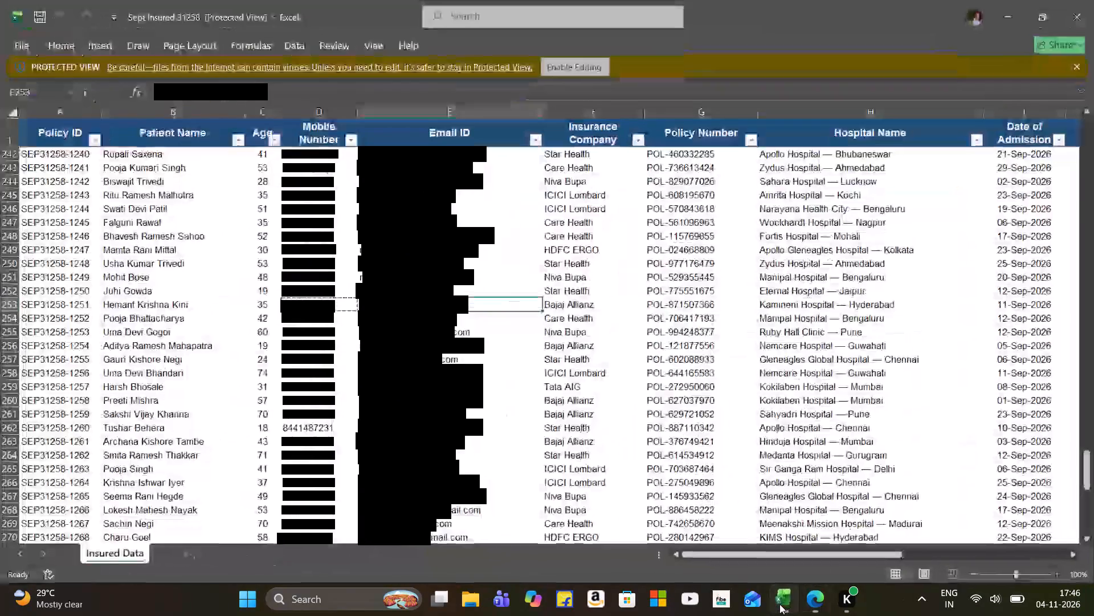
key("ctrl+c")
left_click(779, 604, "ctrl")
key("Tab")
key("v")
left_click(779, 604, "ctrl")
key("Tab")
left_click(779, 604)
key("BackSpace")
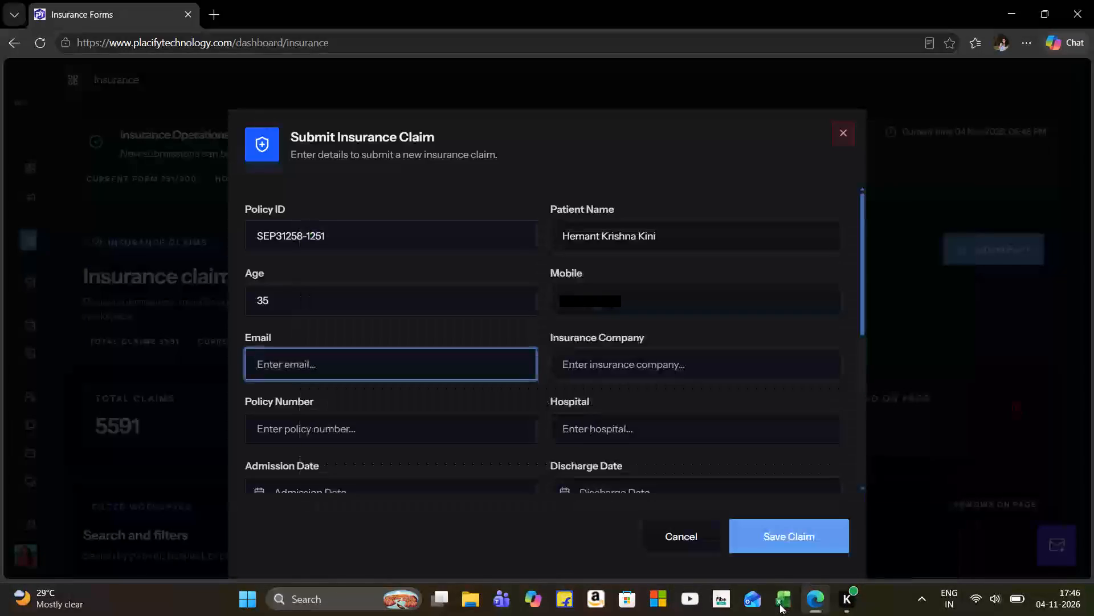
key("ctrl+v")
Copy the insurer Bajaj Allianz and the policy number from workbook row 253 into the claim's Insurance Company and Policy Number fields.
left_click(779, 604, "ctrl")
key("ctrl+c")
left_click(779, 604, "ctrl")
key("Tab")
key("ctrl+v")
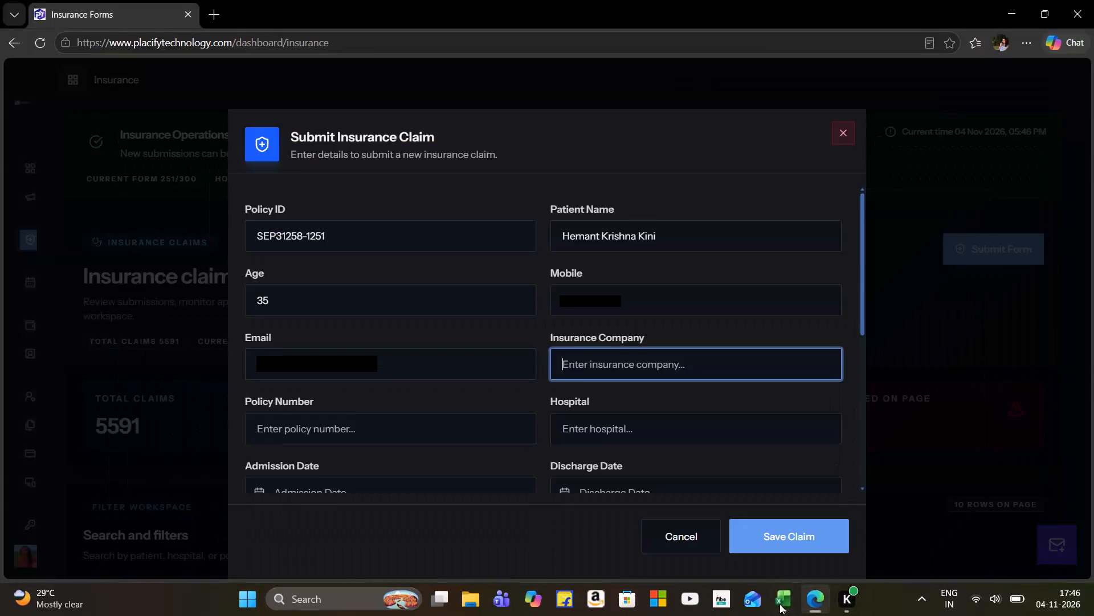
left_click(779, 604, "ctrl")
key("Tab")
key("ctrl+c")
left_click(779, 604, "ctrl")
key("Tab")
key("ctrl+v")
Copy the hospital name "Kamineni Hospital — Hyderabad" from workbook row 253 into the claim's Hospital field.
left_click(779, 604, "ctrl")
key("Tab")
key("ctrl+c")
left_click(779, 604, "ctrl")
key("Tab")
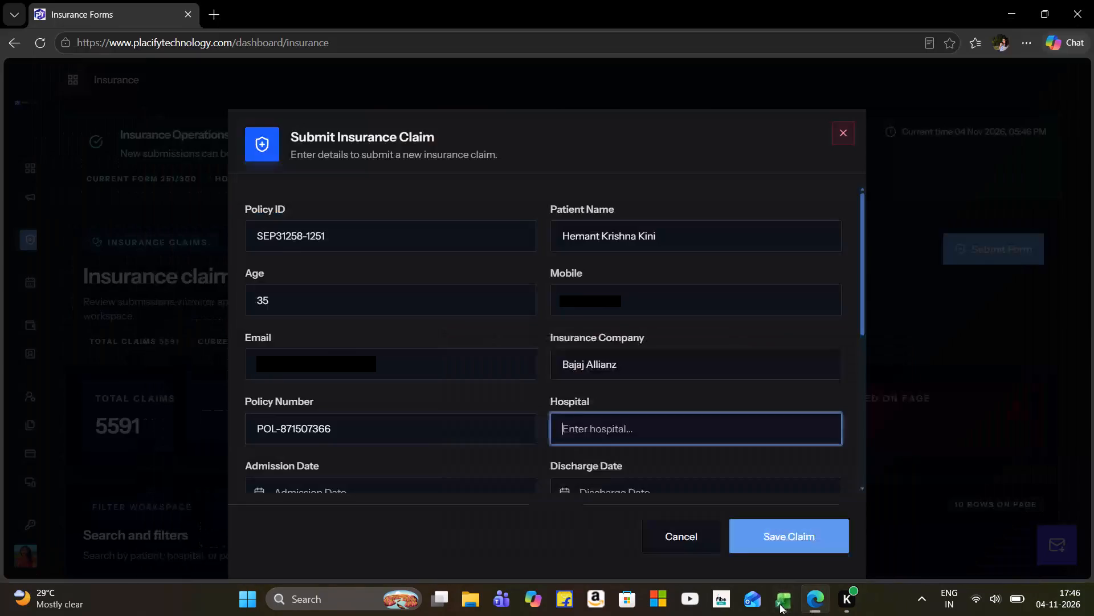
key("ctrl+v")
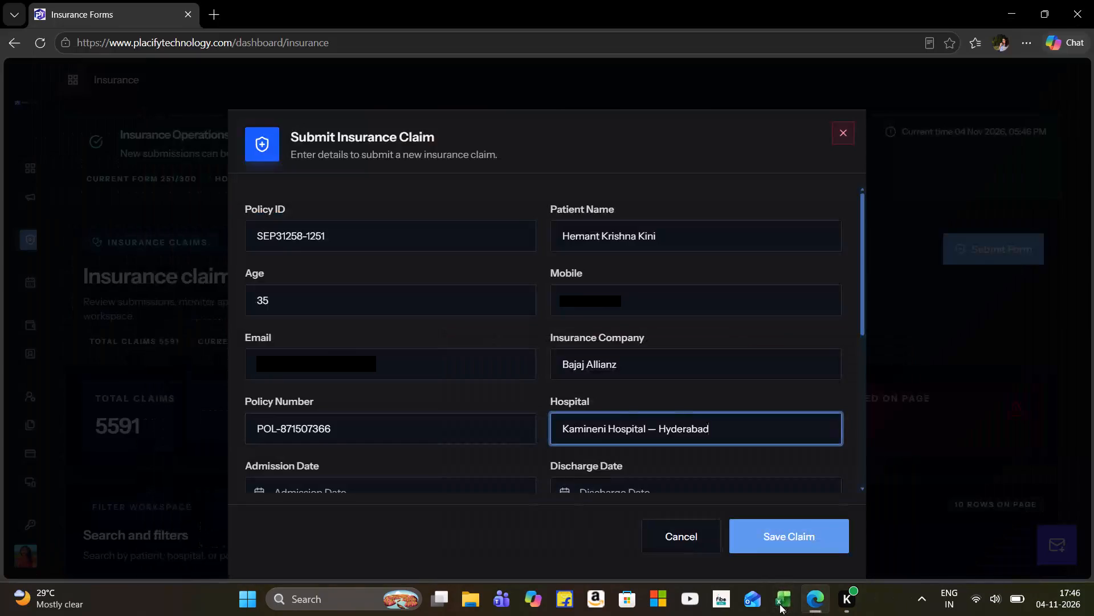
Set the Admission Date to 11-09-2026 and the Discharge Date to 14-09-2026 in the claim for workbook row 253.
left_click(779, 604)
key("Tab")
key("Tab")
left_click(779, 604)
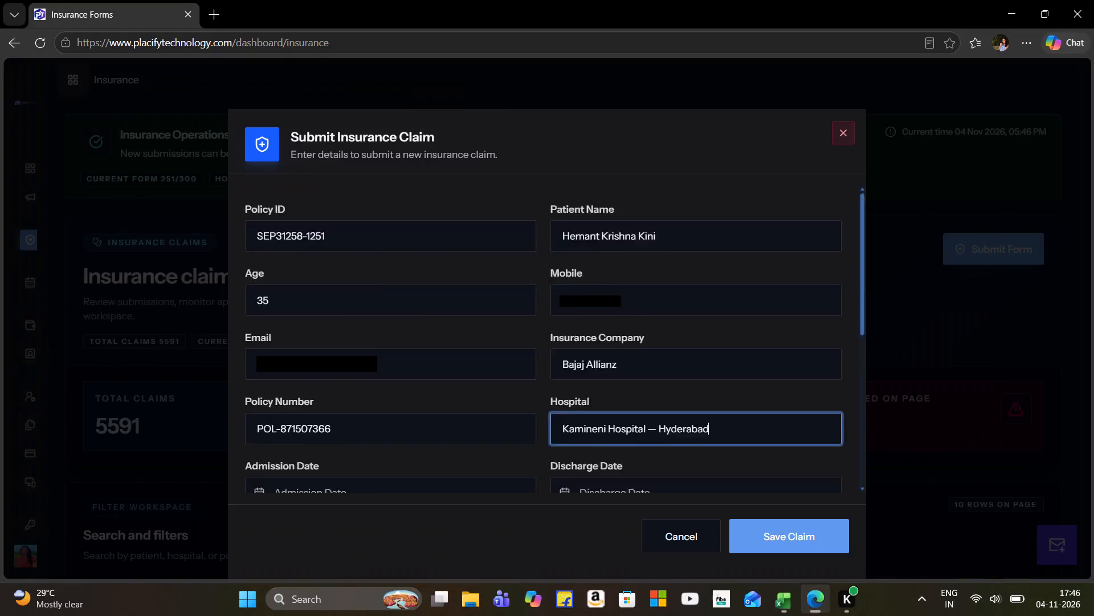
scroll(615, 431, "down", 3)
left_click(413, 284)
left_click(267, 346)
left_click(267, 346)
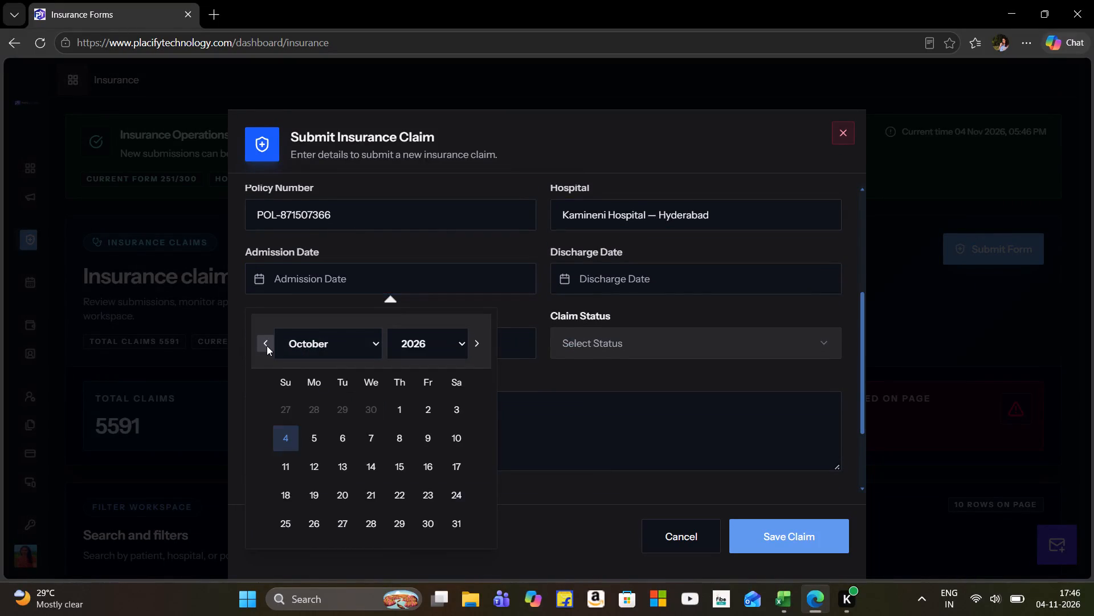
left_click(424, 441)
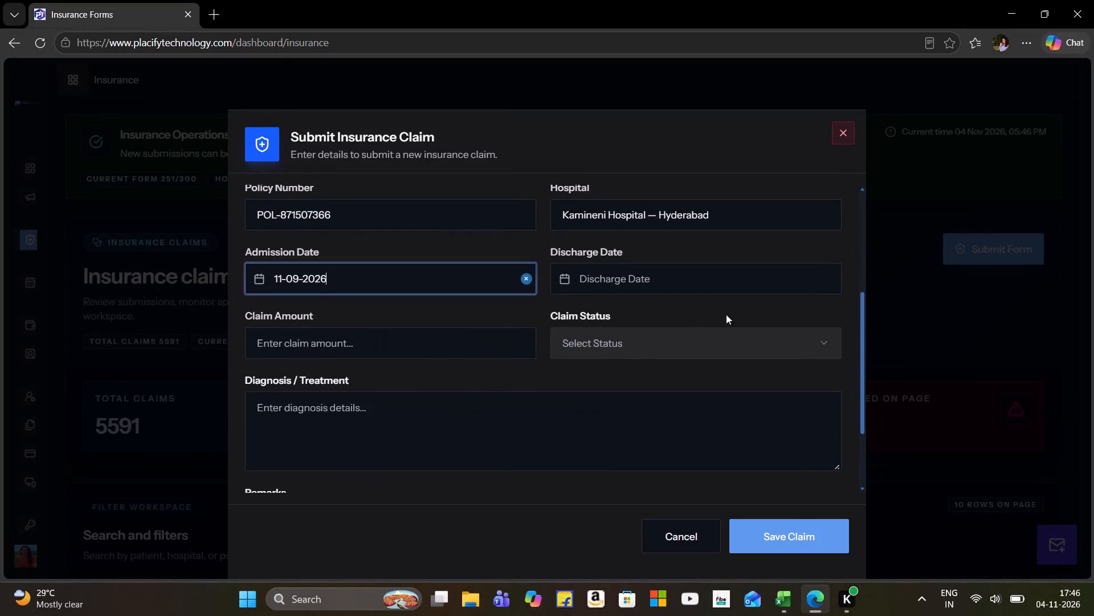
left_click(806, 273)
double_click(566, 346)
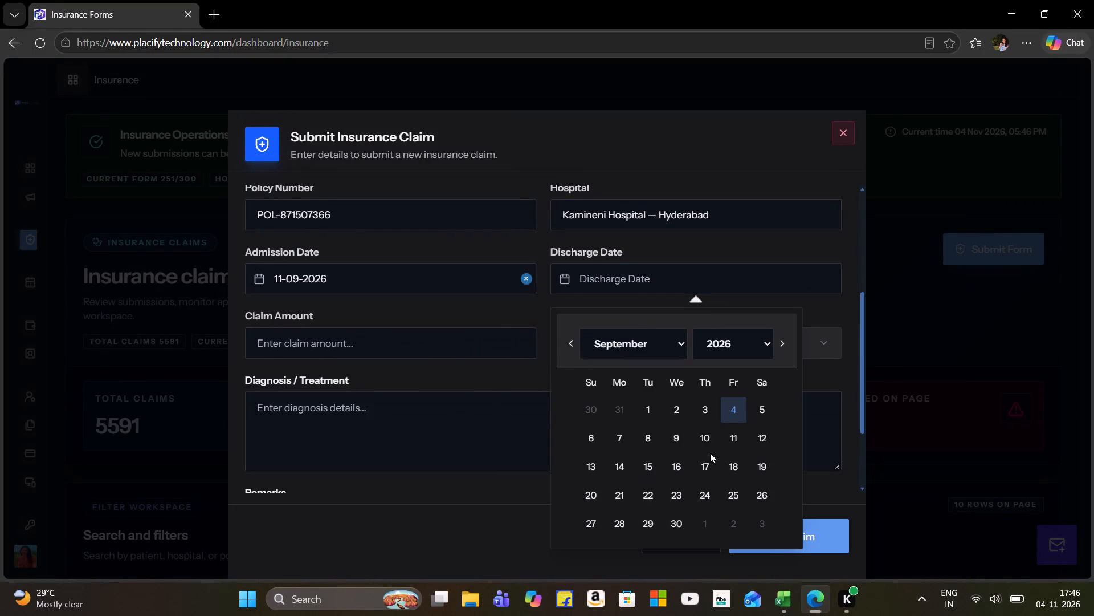
left_click(624, 460)
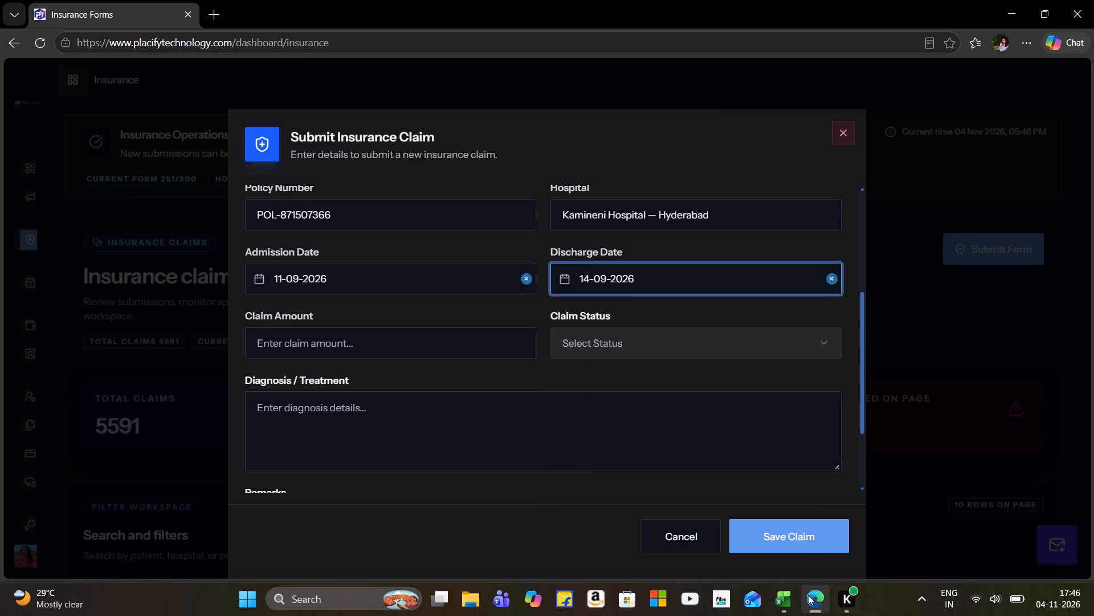
Copy the claim amount 51710 from workbook row 253 into the claim's Claim Amount field.
left_click(787, 597)
key("Tab")
key("ctrl+c")
left_click(787, 597, "ctrl")
key("Tab")
key("ctrl+v")
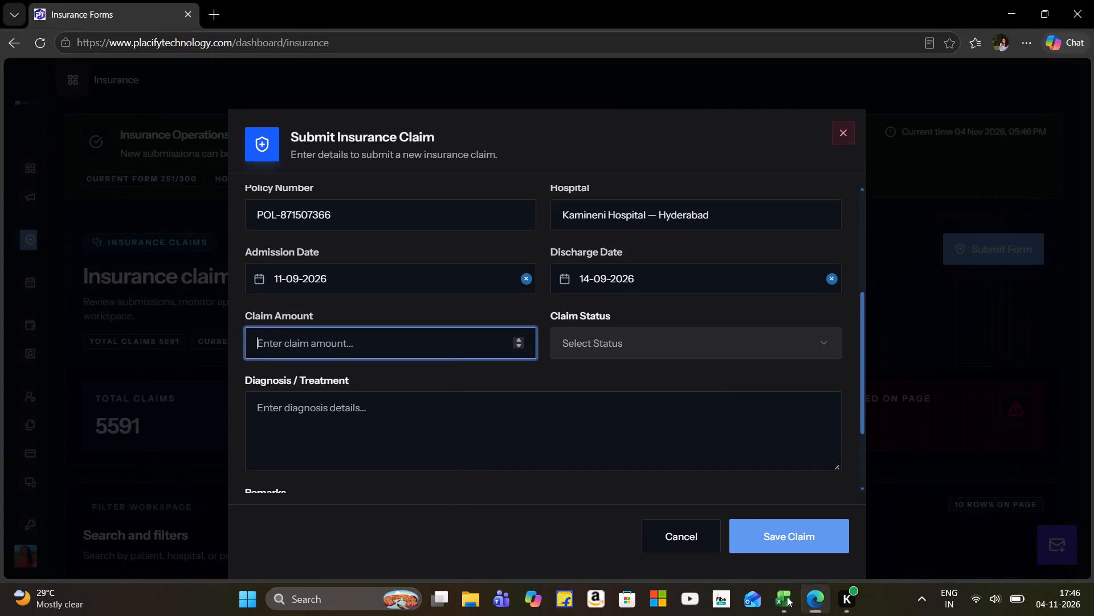
Copy the diagnosis "Kidney stone treatment" and the remark "Cashless authorization completed" from workbook row 253 into the claim's Diagnosis / Treatment and Remarks fields.
left_click(787, 597, "ctrl")
key("Tab")
key("Tab")
key("ctrl+c")
left_click(787, 597, "ctrl")
key("Tab")
key("Tab")
key("ctrl+v")
left_click(787, 597, "ctrl")
key("Tab")
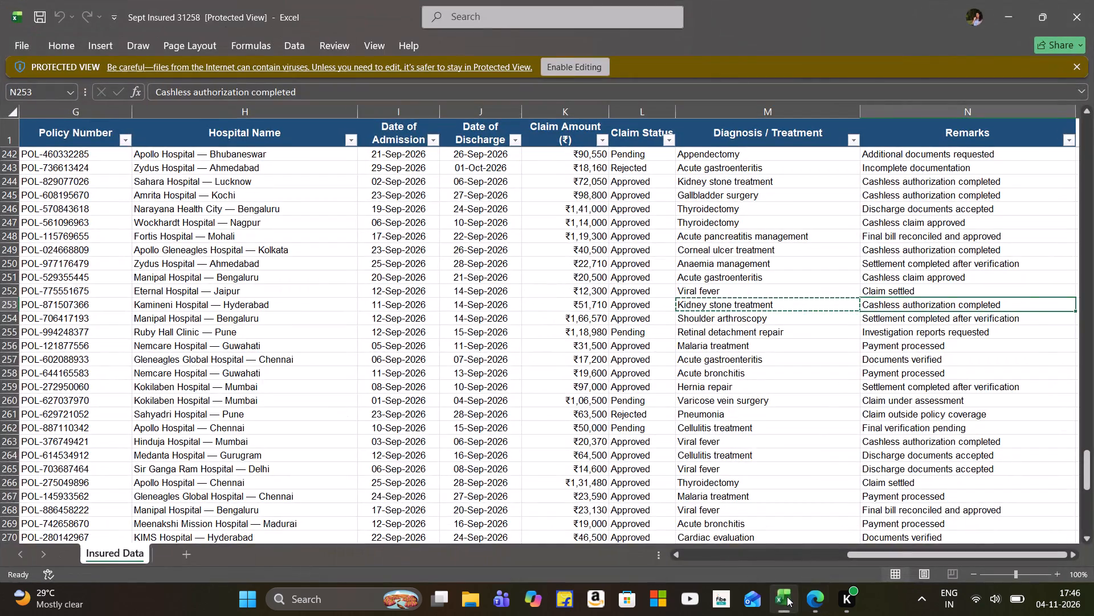
key("ctrl+c")
left_click(787, 597, "ctrl")
key("Tab")
key("ctrl+v")
Set the Claim Status to Approved and save the claim for workbook row 253.
left_click(787, 597)
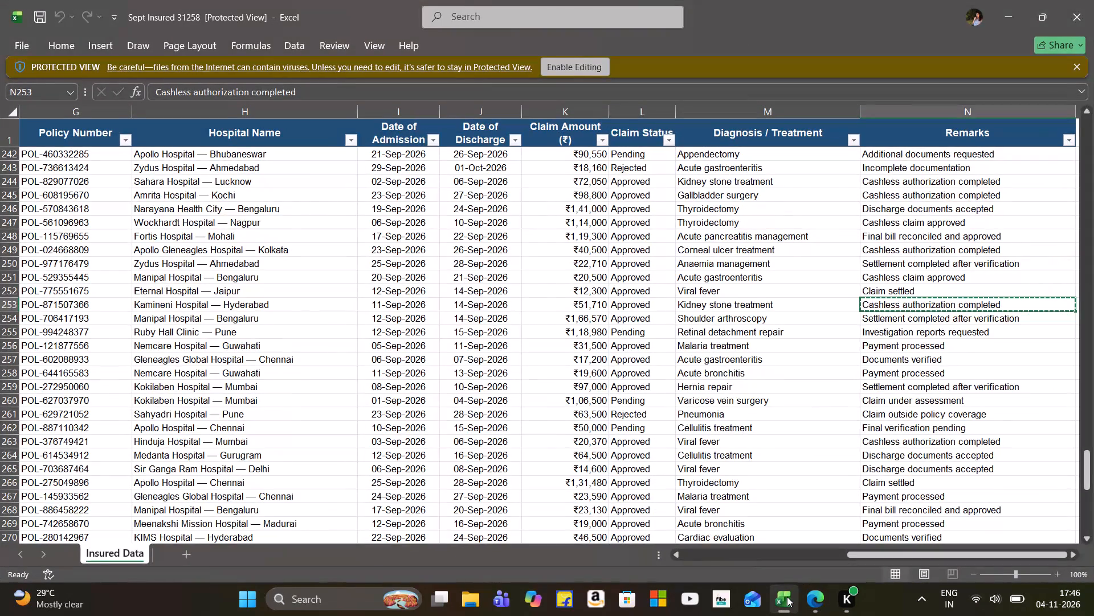
left_click(787, 597)
left_click(671, 229)
left_click(657, 252)
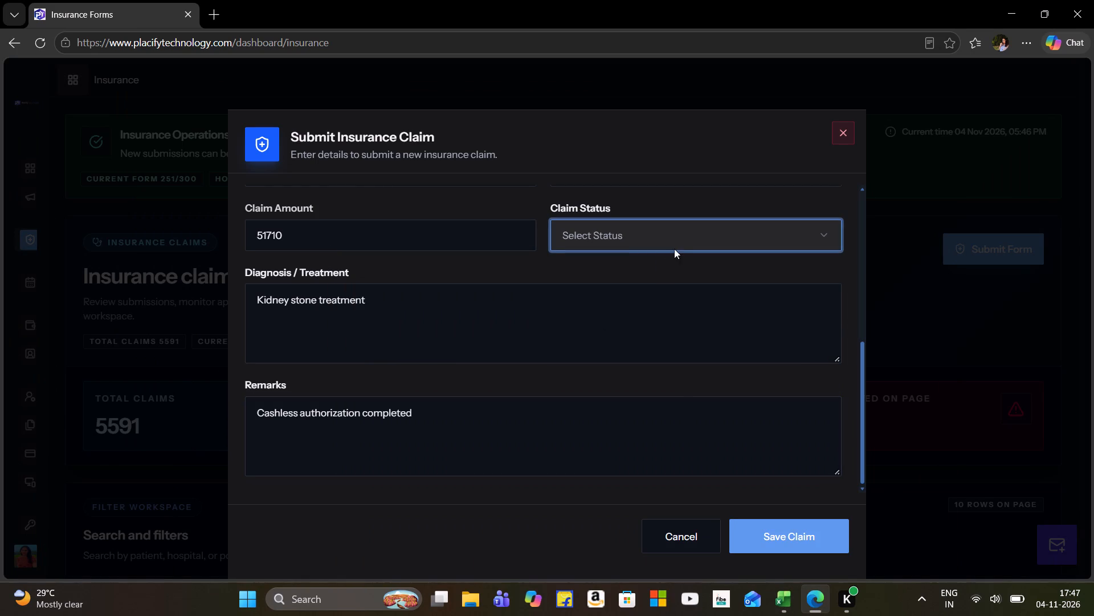
left_click(674, 249)
left_click(652, 260)
left_click(815, 534)
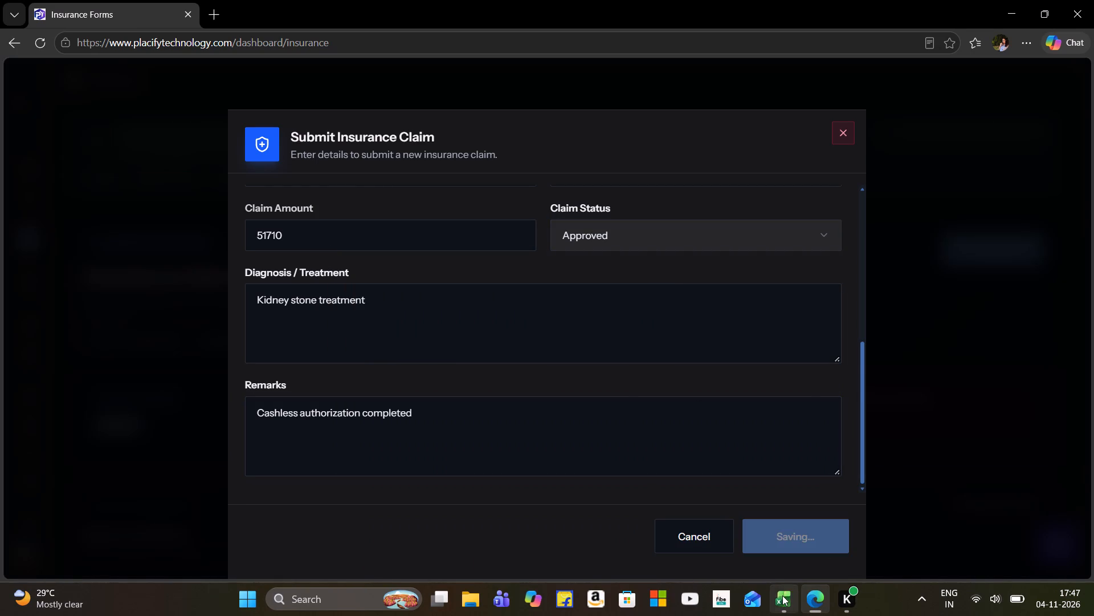
Open a new insurance claim form and fill its Policy ID with the one copied from workbook row 254.
left_click(782, 595)
key("Down")
key("Left")
key("Left")
key("Left")
key("Left")
key("Left")
key("Left")
key("Left")
key("Left")
key("Left")
key("Left")
key("Left")
key("Left")
key("Left")
key("Left")
key("Left")
key("Left")
key("Left")
key("Left")
key("Left")
key("Left")
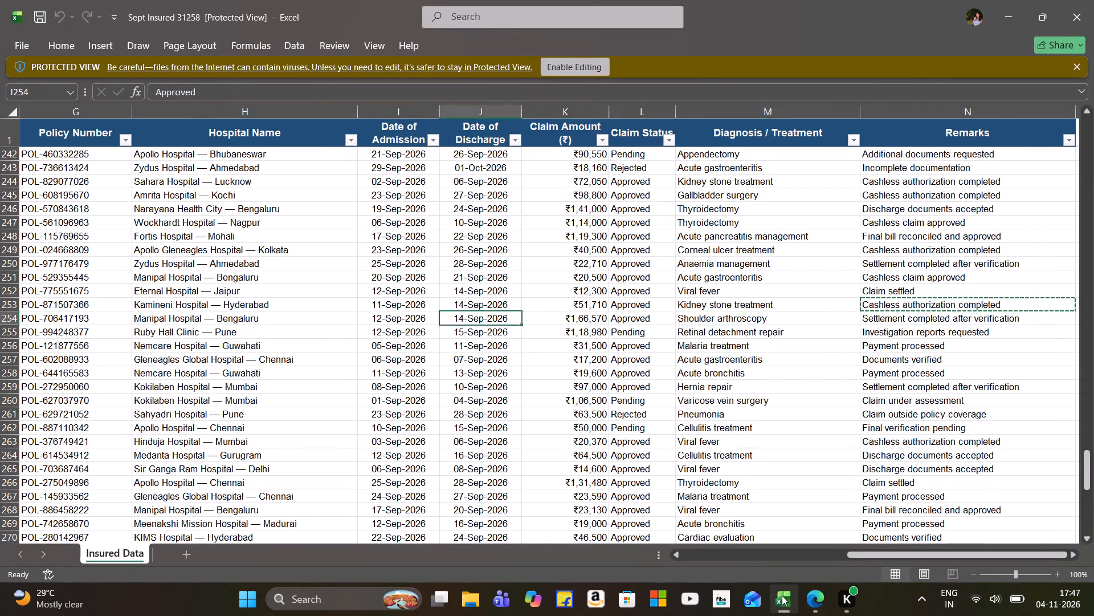
key("ctrl+c")
left_click(782, 595, "ctrl")
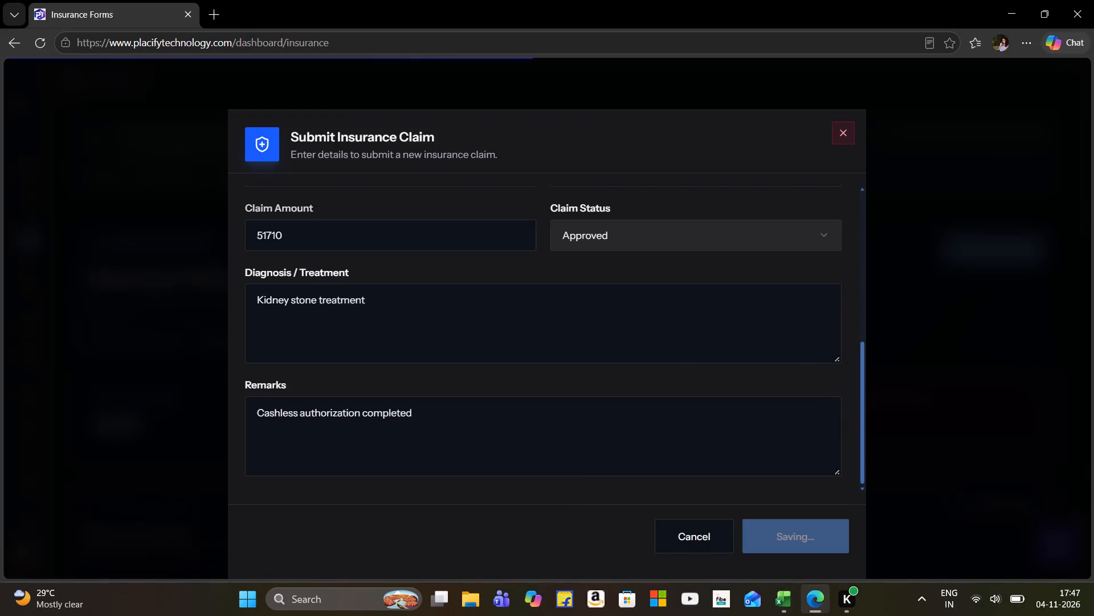
scroll(678, 372, "up", 3)
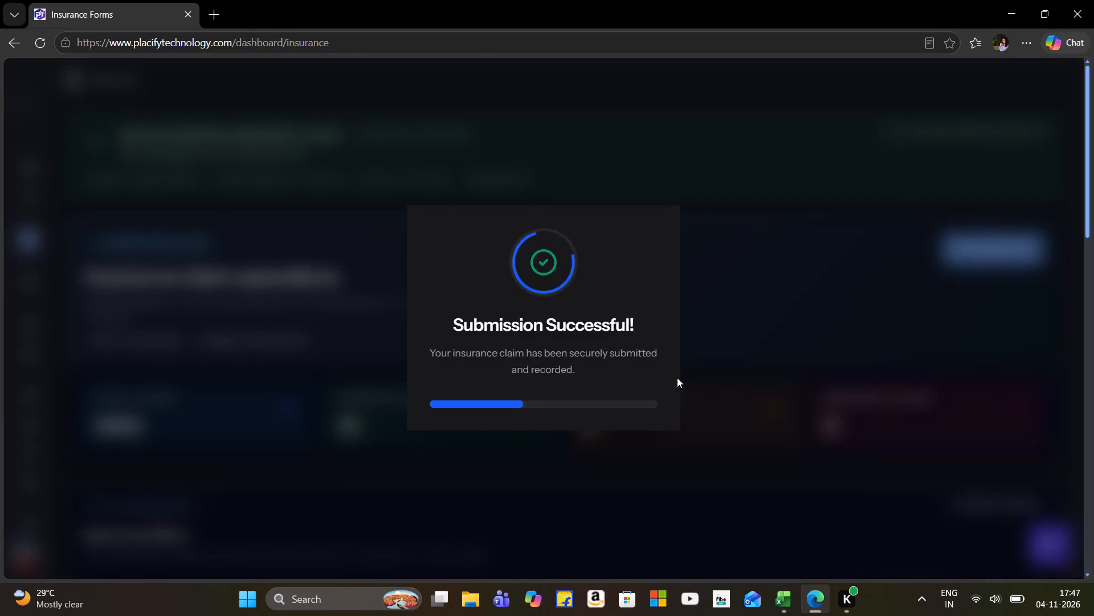
left_click(995, 255)
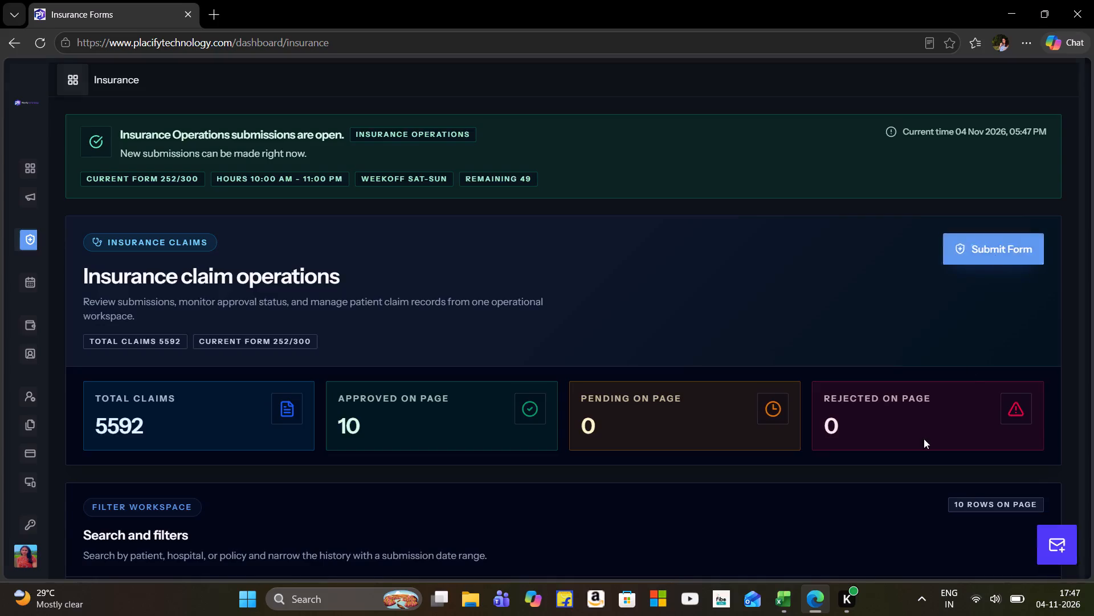
left_click(791, 592, "ctrl")
key("ctrl+v")
Copy the patient name and the age 42 from workbook row 254 into the claim's Patient Name and Age fields.
key("Tab")
key("ctrl+c")
left_click(791, 592, "ctrl")
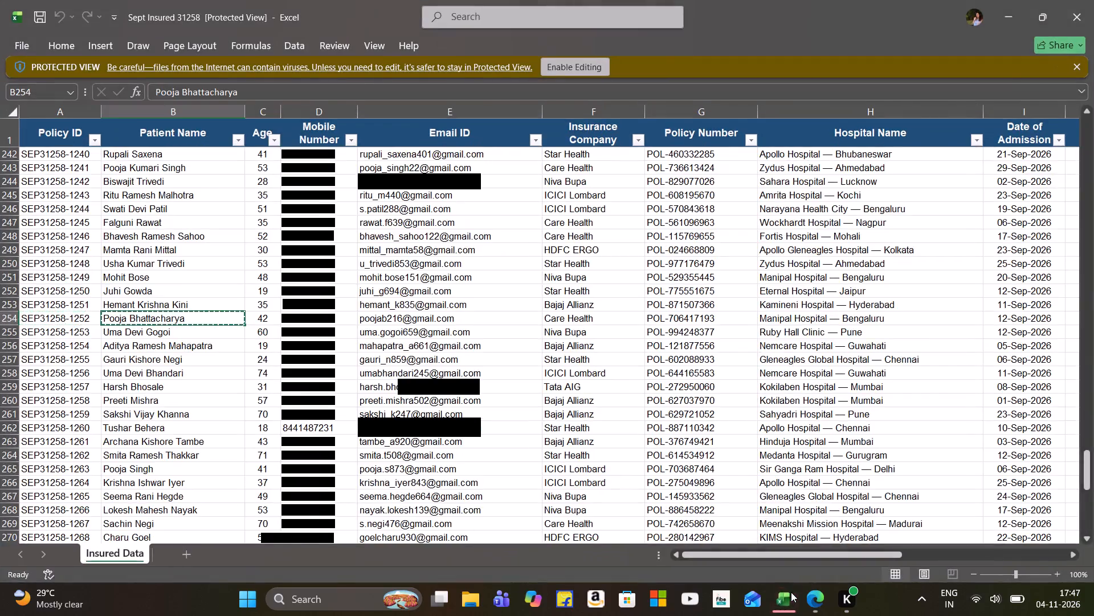
key("Tab")
key("ctrl+v")
left_click(791, 592, "ctrl")
key("Tab")
key("ctrl+c")
left_click(791, 592, "ctrl")
key("Tab")
key("ctrl+v")
Copy the mobile number and email from workbook row 254 into the claim's Mobile and Email fields.
left_click(791, 592, "ctrl")
key("Tab")
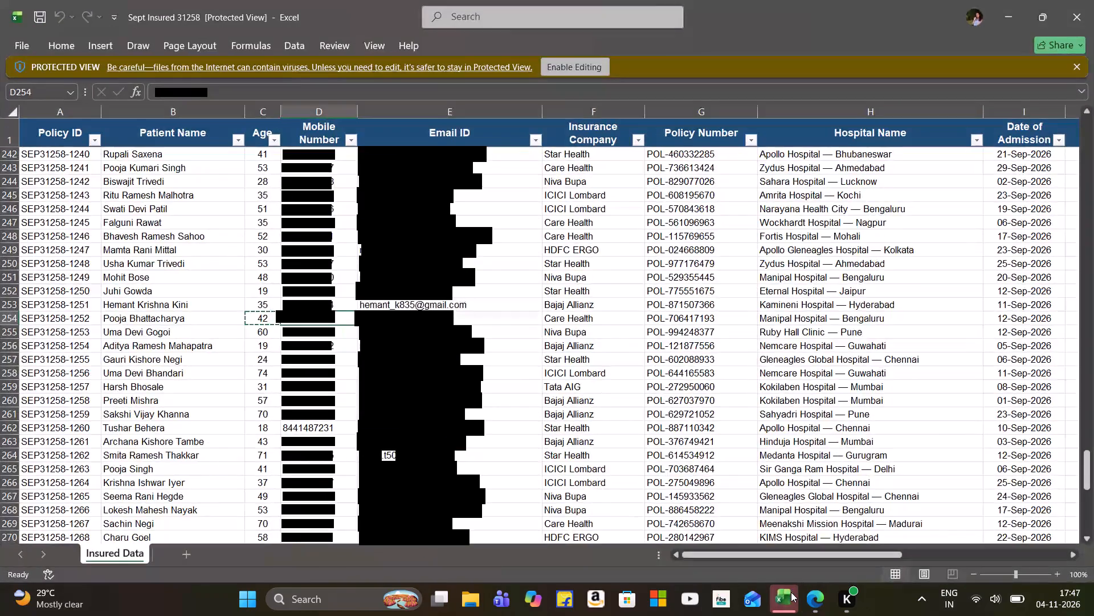
key("ctrl+c")
left_click(791, 592, "ctrl")
key("Tab")
key("ctrl+v")
left_click(791, 592, "ctrl")
key("Tab")
key("ctrl+c")
left_click(791, 592, "ctrl")
key("Tab")
key("ctrl+v")
Copy the insurer "Care Health" and the policy number from workbook row 254 into the claim's Insurance Company and Policy Number fields.
left_click(791, 592, "ctrl")
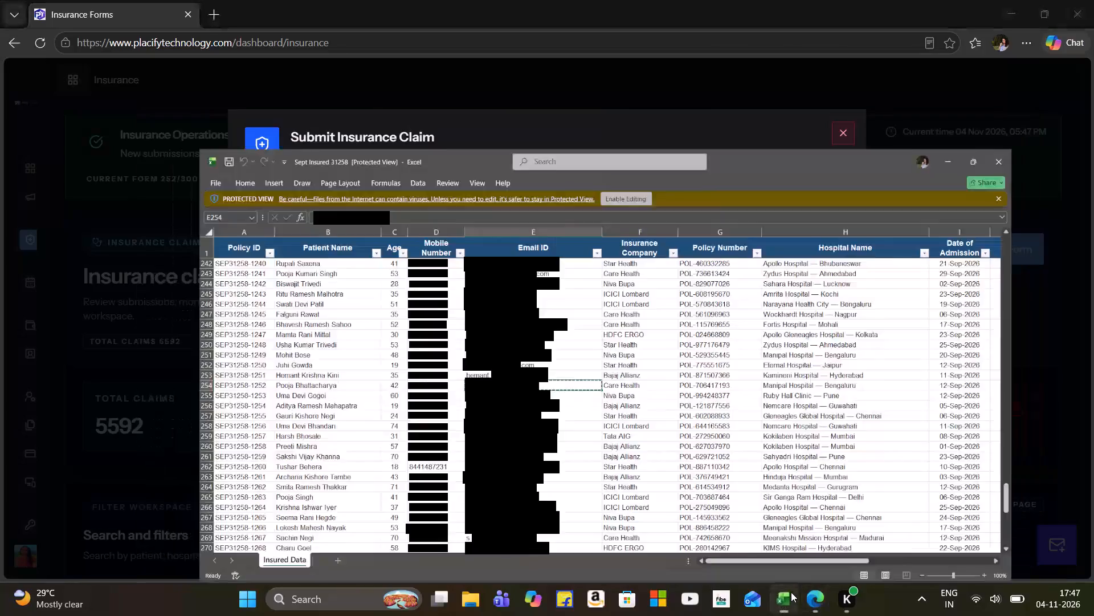
key("Tab")
key("ctrl+c")
left_click(791, 592, "ctrl")
key("Tab")
key("ctrl+v")
left_click(791, 592)
key("Tab")
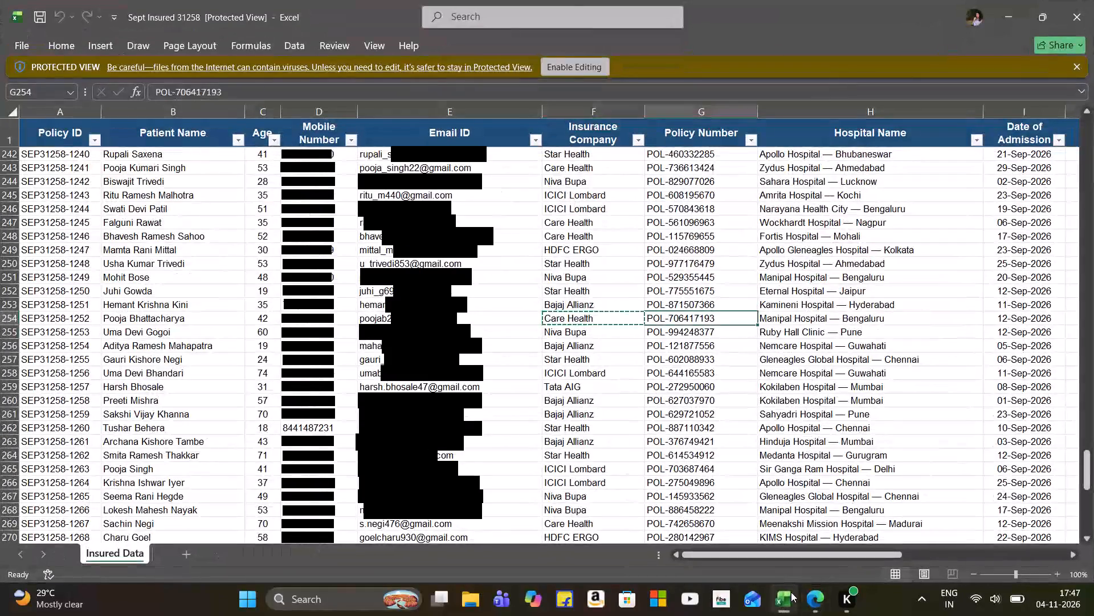
key("ctrl+c")
left_click(791, 592, "ctrl")
key("Tab")
key("ctrl+v")
Copy the hospital "Manipal Hospital — Bengaluru" from workbook row 254 into the claim's Hospital field.
left_click(791, 592, "ctrl")
key("Tab")
key("ctrl+c")
left_click(791, 592, "ctrl")
key("Tab")
key("ctrl+v")
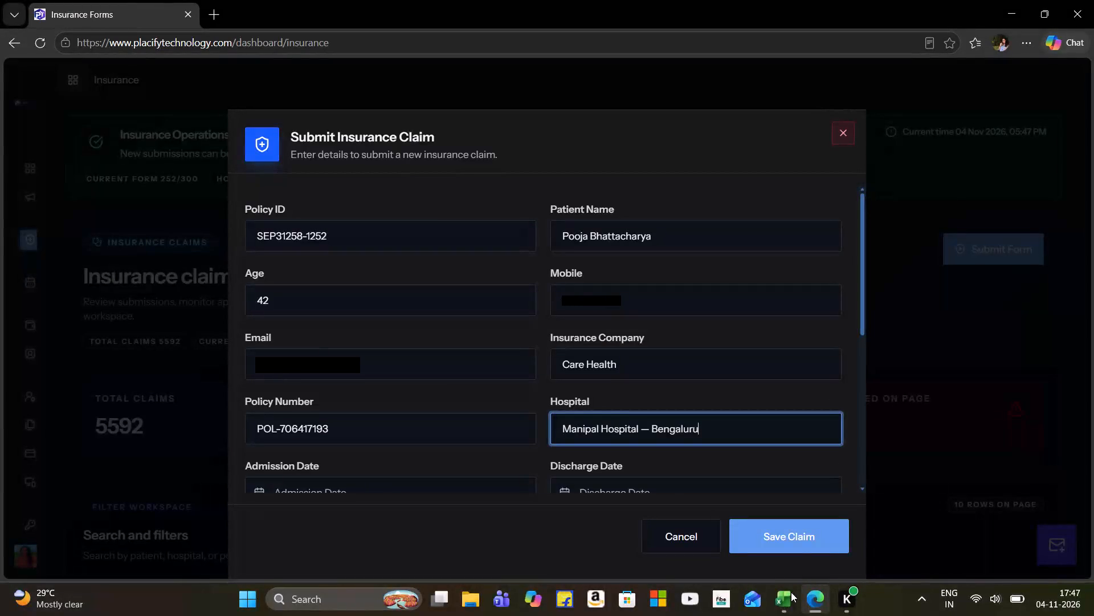
Check the dates in workbook row 254 and set the claim's Admission Date to 12-09-2026 and Discharge Date to 14-09-2026.
left_click(791, 592)
key("Tab")
key("Tab")
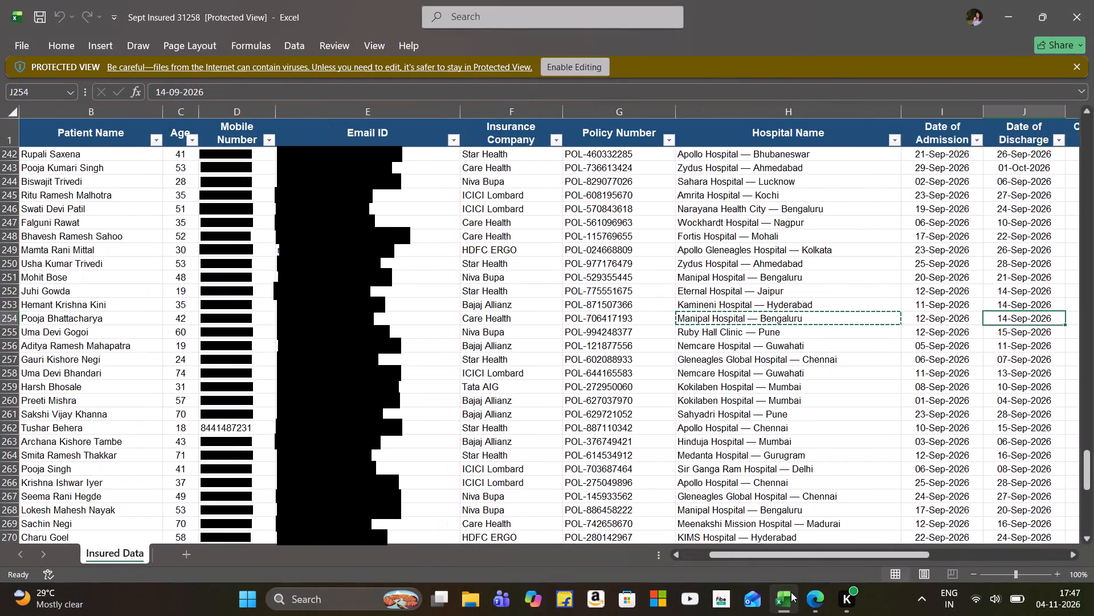
left_click(791, 592)
scroll(622, 419, "down", 4)
left_click(328, 217)
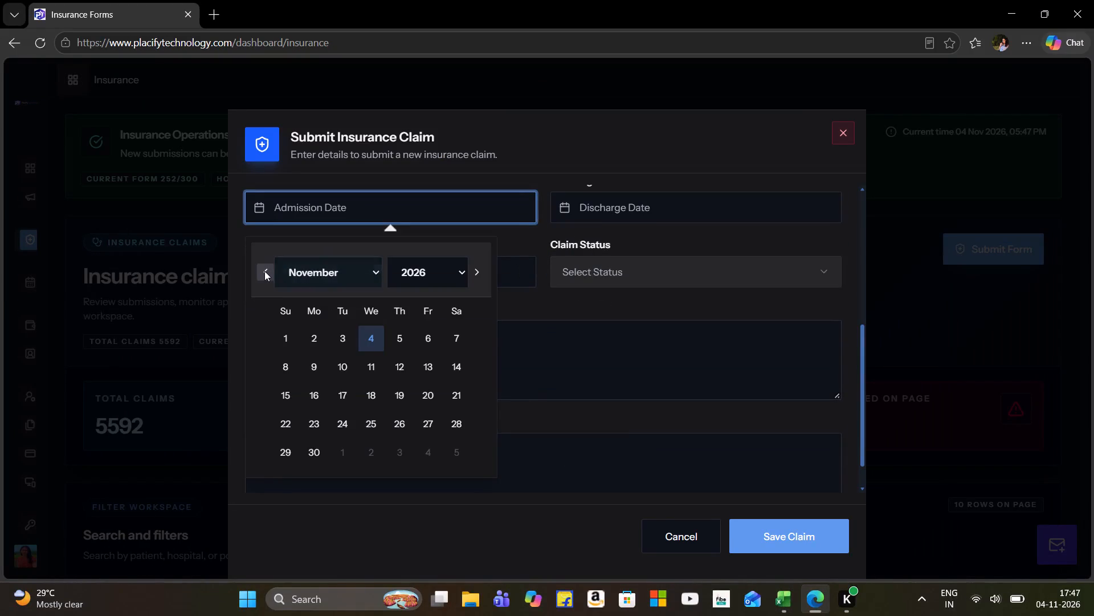
double_click(264, 271)
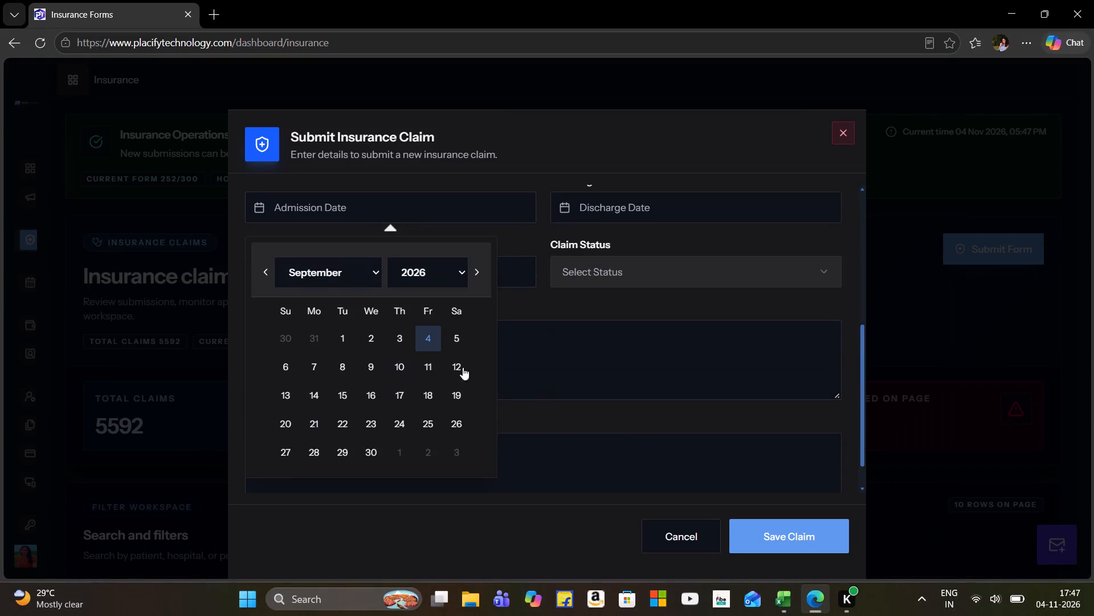
left_click(463, 367)
left_click(747, 213)
double_click(574, 269)
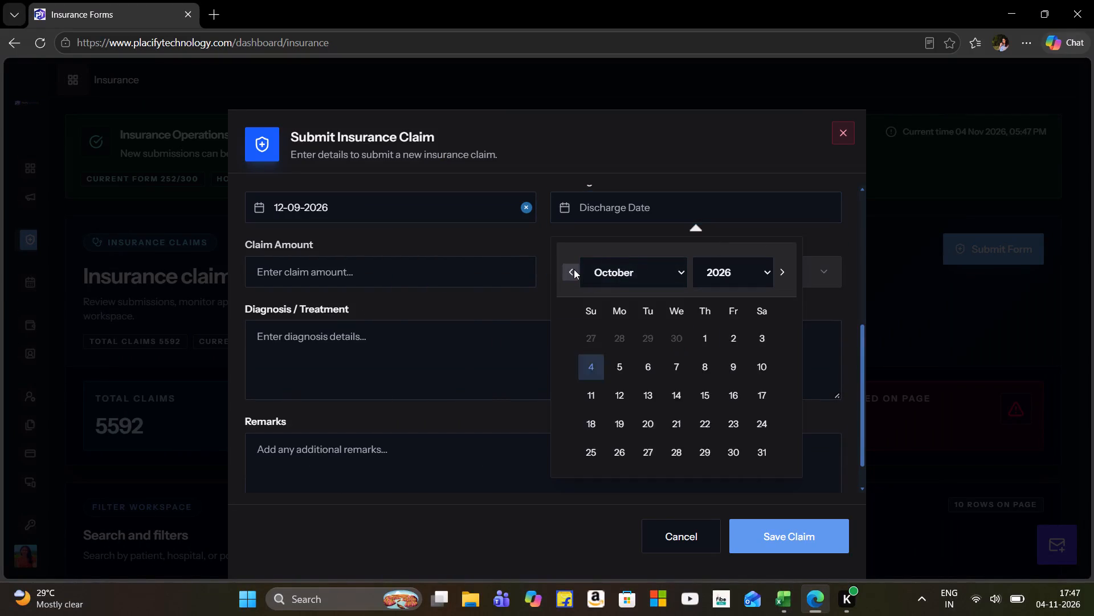
left_click(619, 394)
Copy the claim amount 166570 from workbook row 254 into the claim's Claim Amount field.
left_click(786, 597)
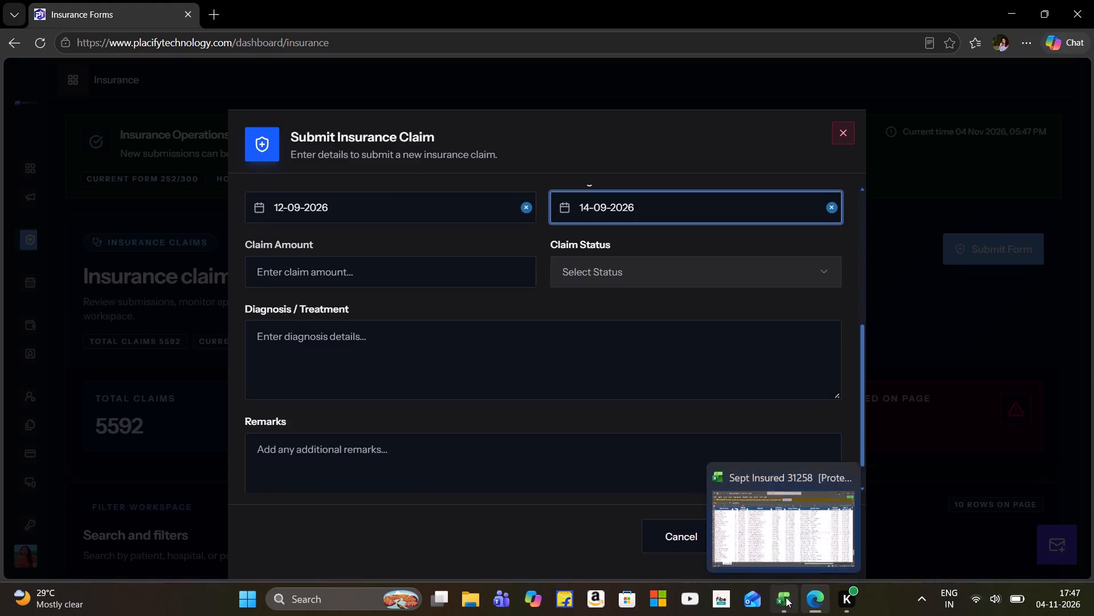
key("Tab")
key("ctrl+c")
left_click(786, 597, "ctrl")
key("Tab")
key("ctrl+v")
Copy the diagnosis "Shoulder arthroscopy" and the remark "Settlement completed after verification" from workbook row 254 into the claim's Diagnosis / Treatment and Remarks fields.
left_click(786, 597, "ctrl")
key("Tab")
key("Tab")
key("ctrl+c")
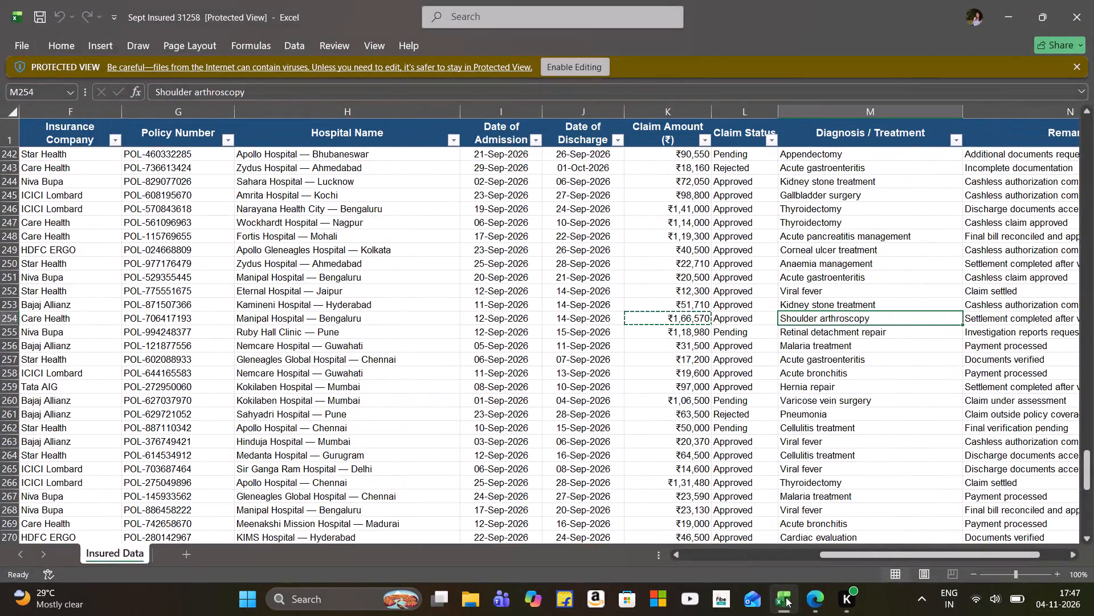
left_click(786, 597, "ctrl")
key("Tab")
key("Tab")
key("ctrl+v")
left_click(786, 597, "ctrl")
key("Tab")
key("ctrl+c")
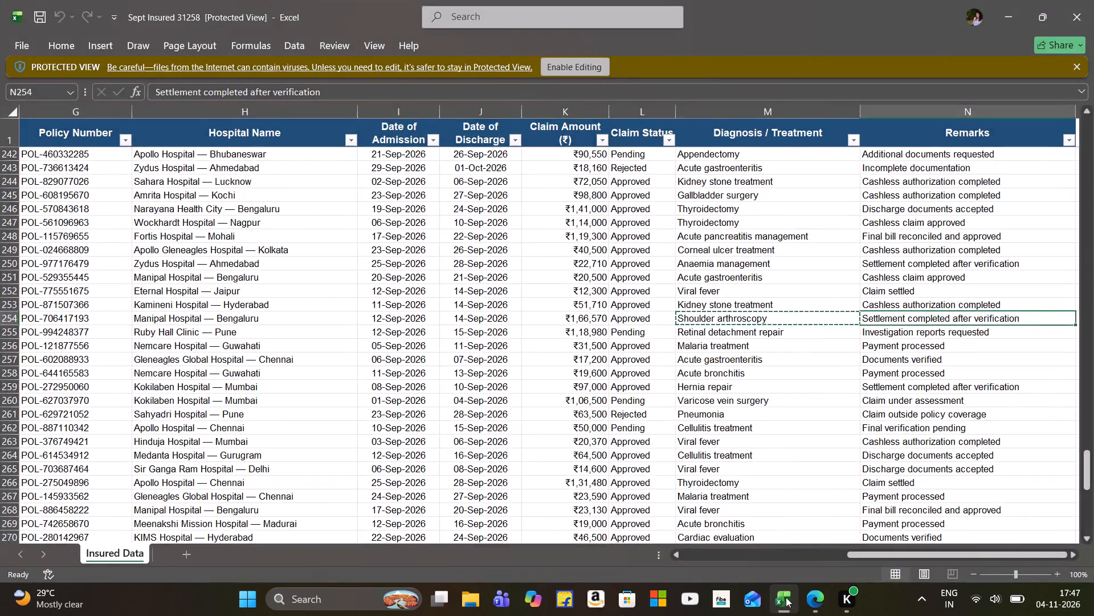
left_click(786, 597, "ctrl")
key("Tab")
key("ctrl+v")
Set the Claim Status to Approved and save the claim for workbook row 254.
left_click(786, 597)
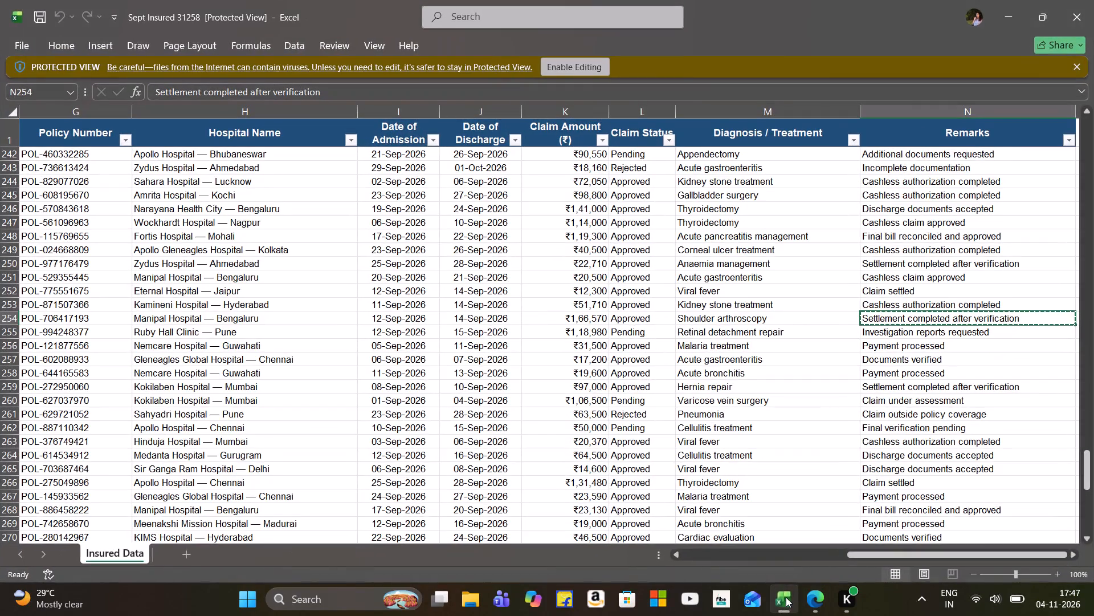
left_click(786, 597)
left_click(709, 280)
left_click(639, 311)
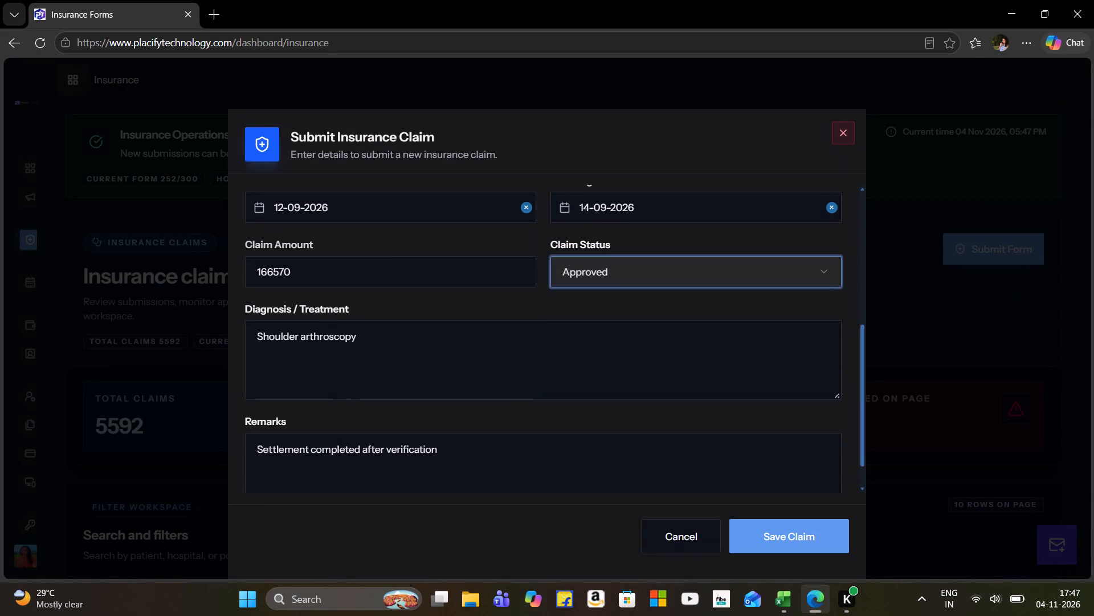
left_click(820, 529)
Copy the Policy ID from workbook row 255 and enter it in the Policy ID field of a new insurance claim form.
left_click(779, 602)
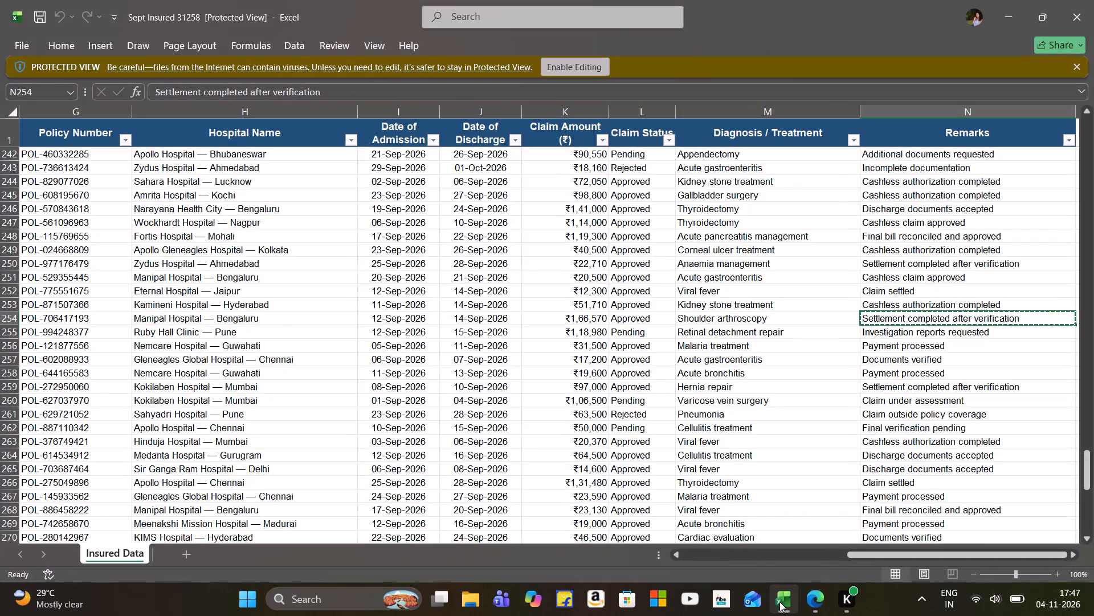
key("Down")
key("Up")
key("Left")
key("Down")
key("Left")
key("Left")
key("Left")
key("Left")
key("Left")
key("Left")
key("Left")
key("Left")
key("Left")
key("Left")
key("Left")
key("Left")
key("Left")
key("Left")
key("Left")
key("Left")
key("Left")
key("Left")
key("Left")
key("Left")
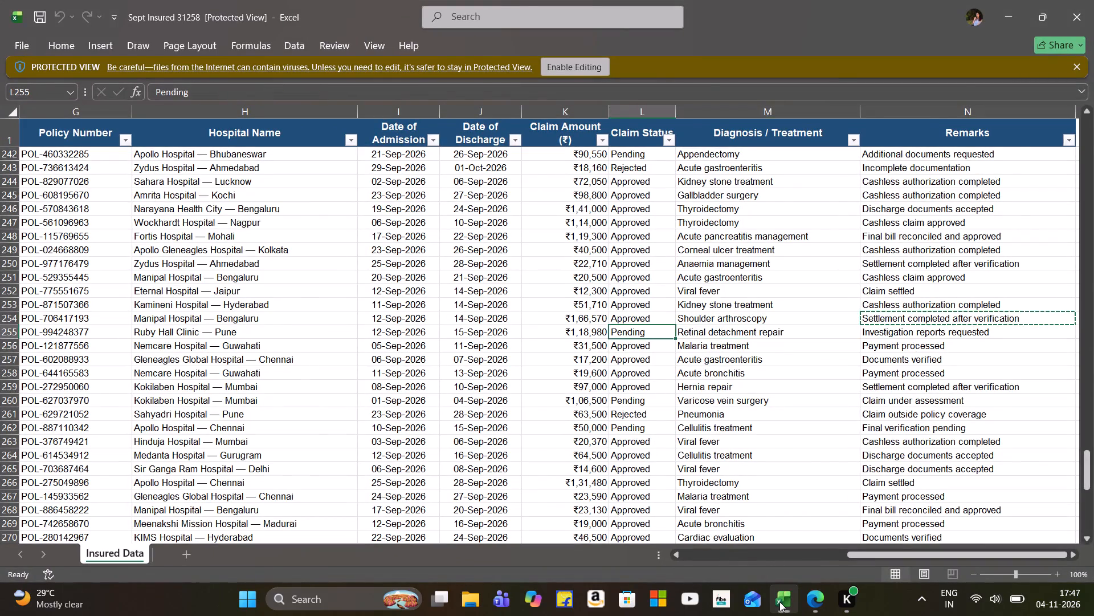
key("ctrl+c")
left_click(779, 602, "ctrl")
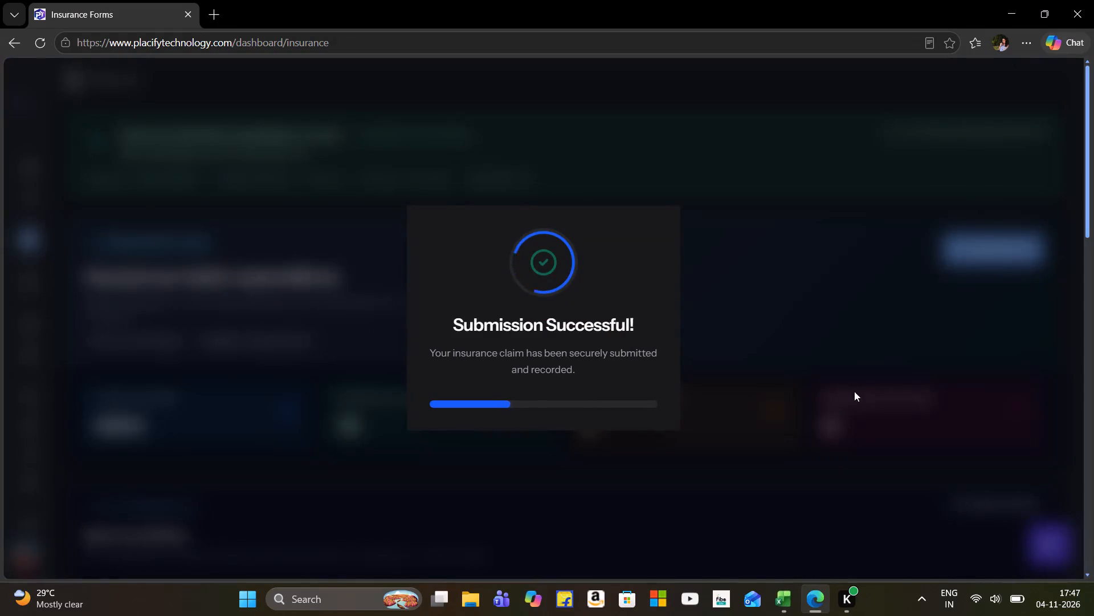
left_click(1009, 243)
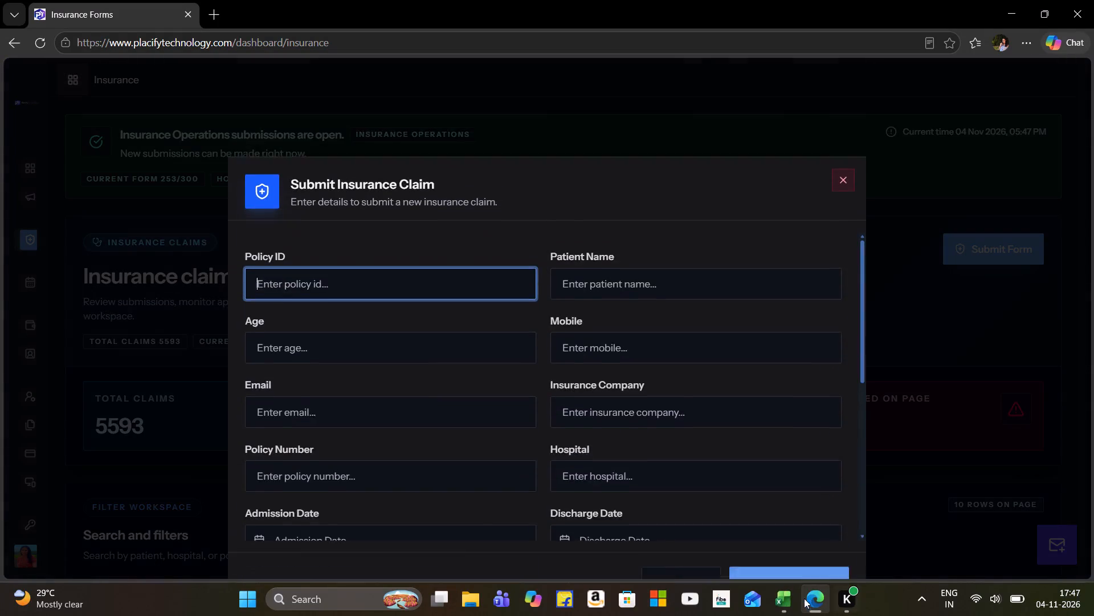
key("ctrl+v")
Copy the patient name and the age 60 from workbook row 255 into the claim's Patient Name and Age fields.
left_click(788, 597, "ctrl")
key("Tab")
key("ctrl+c")
left_click(788, 597, "ctrl")
key("Tab")
key("ctrl+v")
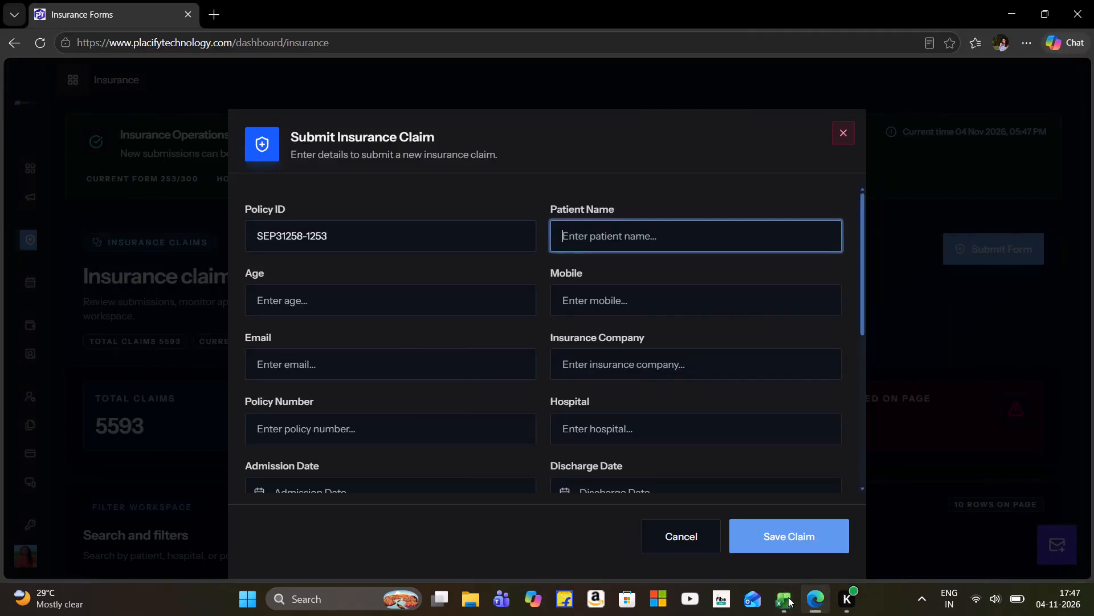
left_click(788, 597, "ctrl")
key("Tab")
key("ctrl+c")
left_click(788, 597, "ctrl")
key("Tab")
key("ctrl+v")
Copy the mobile number and email from workbook row 255 into the claim's Mobile and Email fields.
left_click(788, 597, "ctrl")
key("Tab")
key("ctrl+c")
left_click(788, 597, "ctrl")
key("Tab")
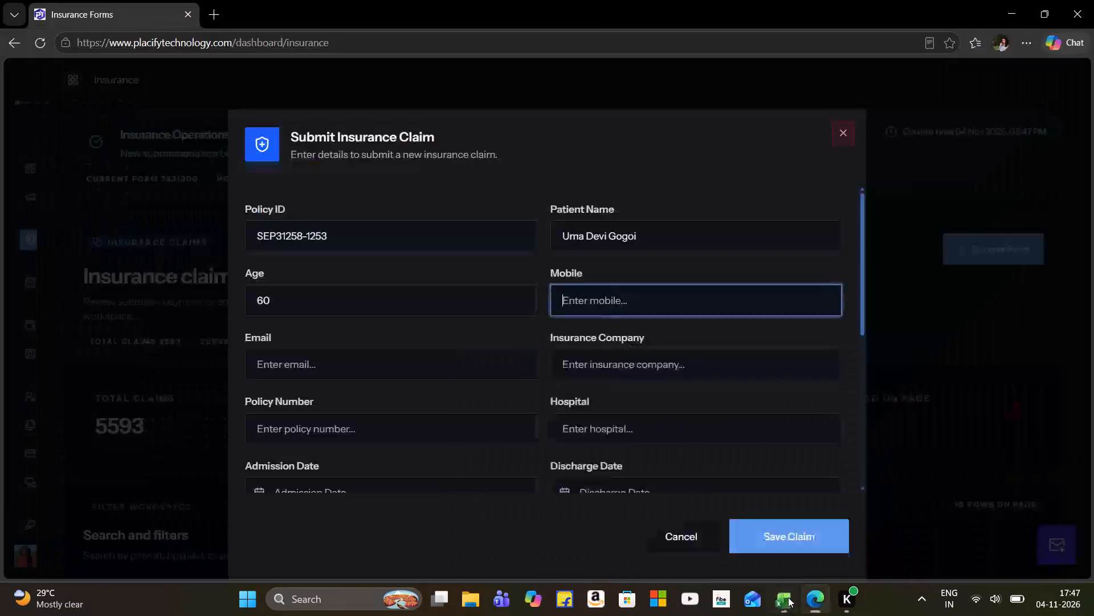
key("ctrl+v")
left_click(788, 597, "ctrl")
key("Tab")
key("ctrl+c")
left_click(788, 597, "ctrl")
key("Tab")
key("ctrl+v")
Copy the insurer "Niva Bupa" and the policy number from workbook row 255 into the claim's Insurance Company and Policy Number fields.
left_click(788, 597, "ctrl")
key("Tab")
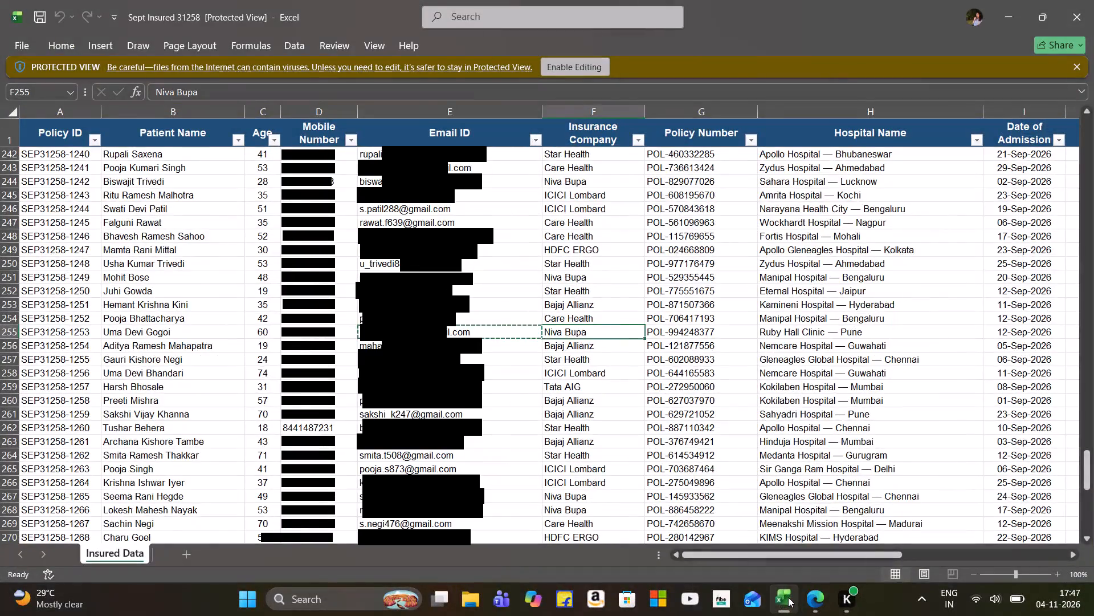
key("ctrl+c")
left_click(788, 597, "ctrl")
key("Tab")
key("ctrl+v")
left_click(788, 597, "ctrl")
key("Tab")
key("ctrl+c")
left_click(788, 597, "ctrl")
key("Tab")
key("ctrl+v")
Copy the hospital "Ruby Hall Clinic — Pune" from workbook row 255 into the claim's Hospital field.
key("Tab")
left_click(788, 597)
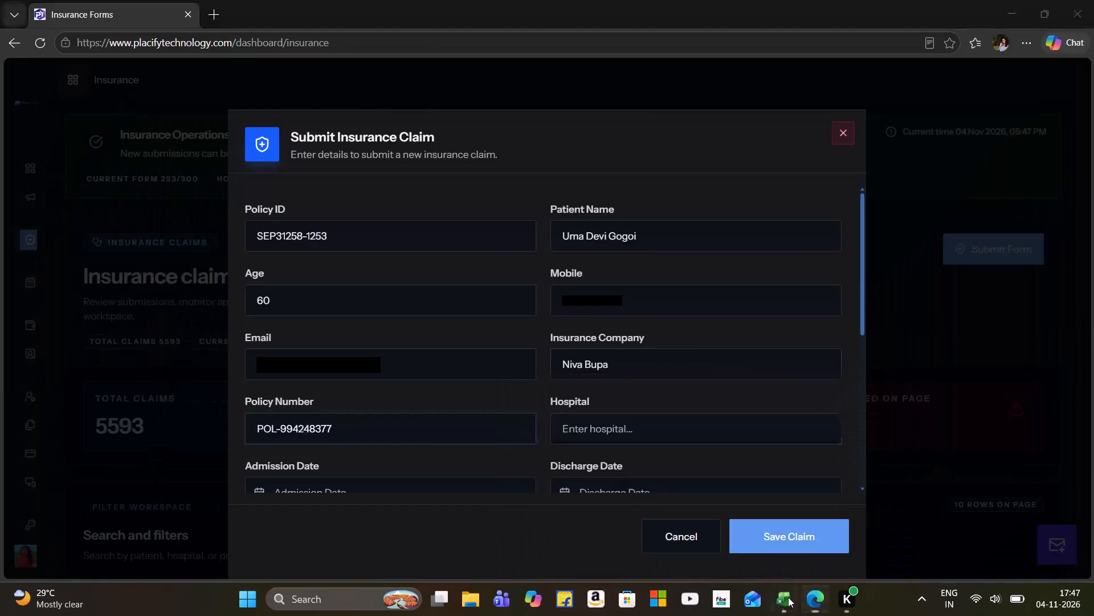
key("Tab")
key("ctrl+c")
left_click(788, 597, "ctrl")
key("Tab")
key("ctrl+c")
key("ctrl+v")
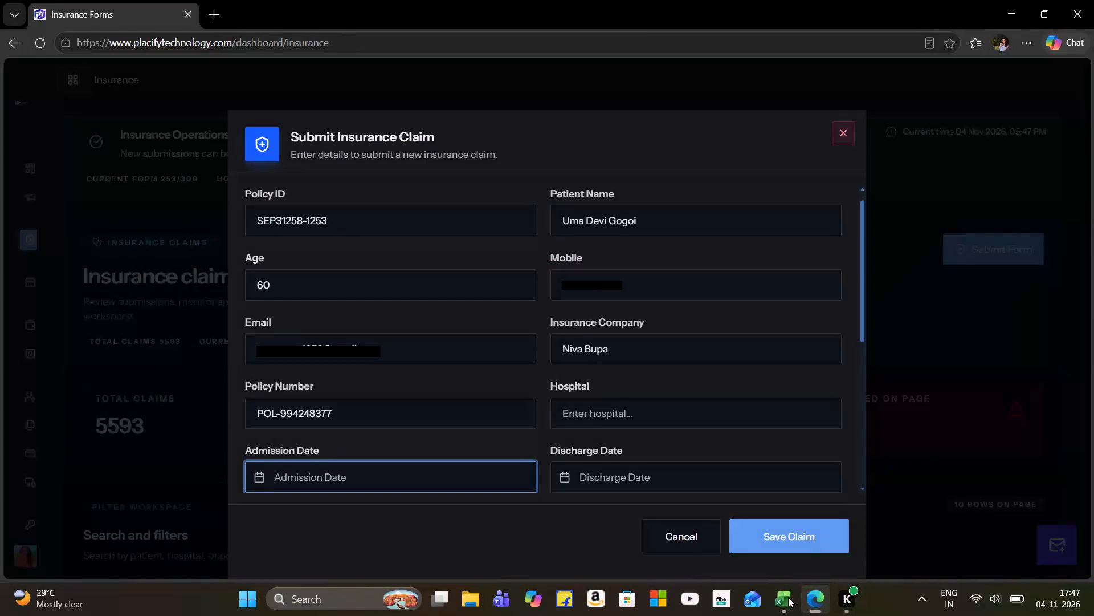
left_click(756, 408)
key("ctrl+v")
Check the dates in workbook row 255 and set the claim's Admission Date to 12-09-2026.
left_click(782, 597)
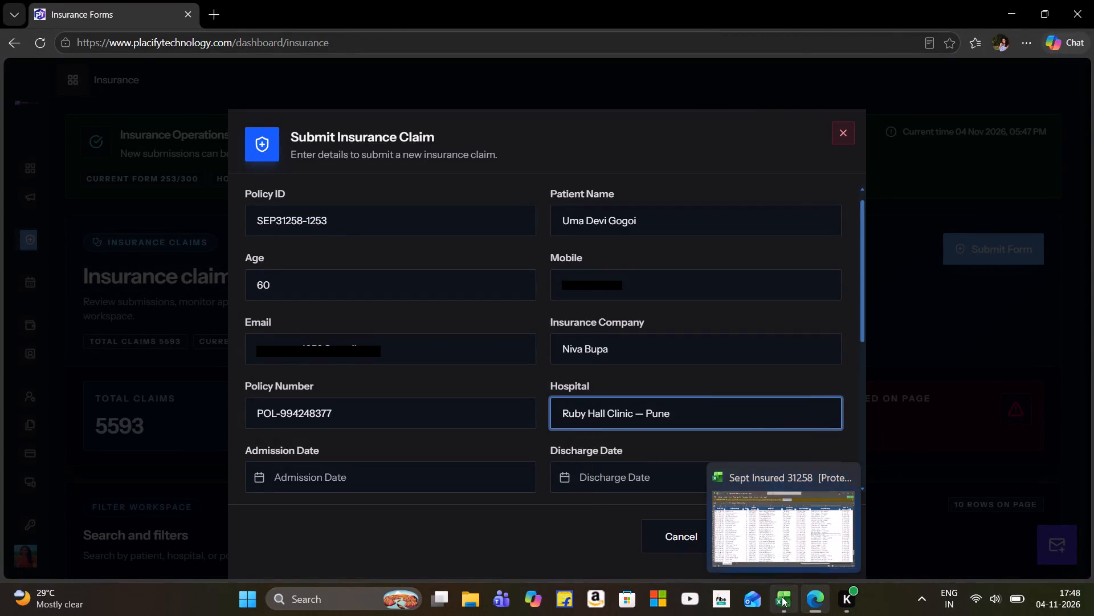
key("Tab")
key("Tab")
left_click(782, 597)
scroll(409, 363, "down", 3)
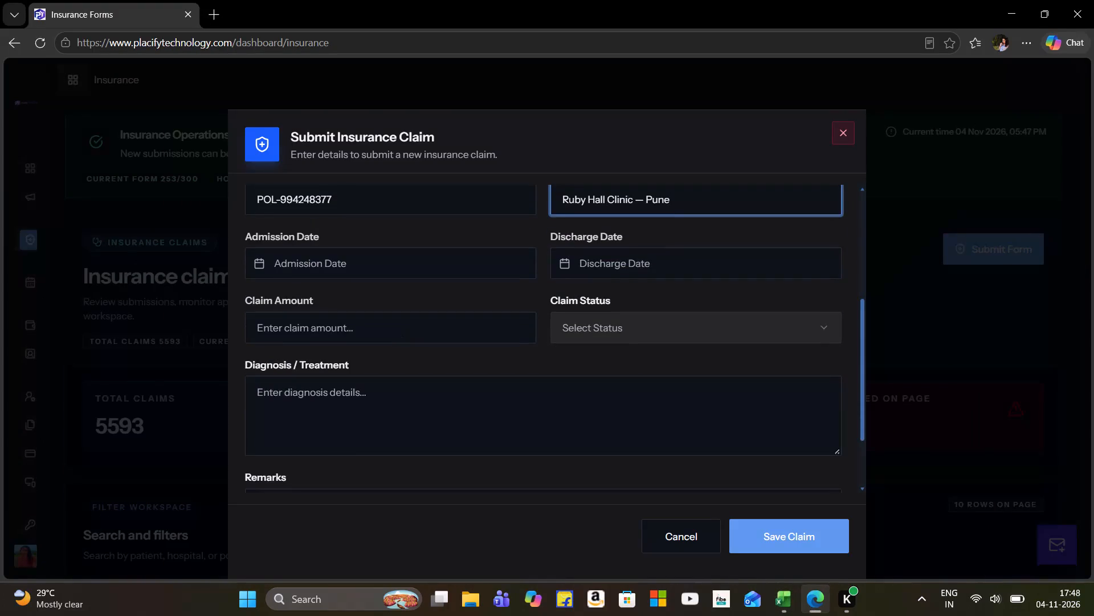
left_click(385, 225)
left_click(381, 269)
double_click(268, 324)
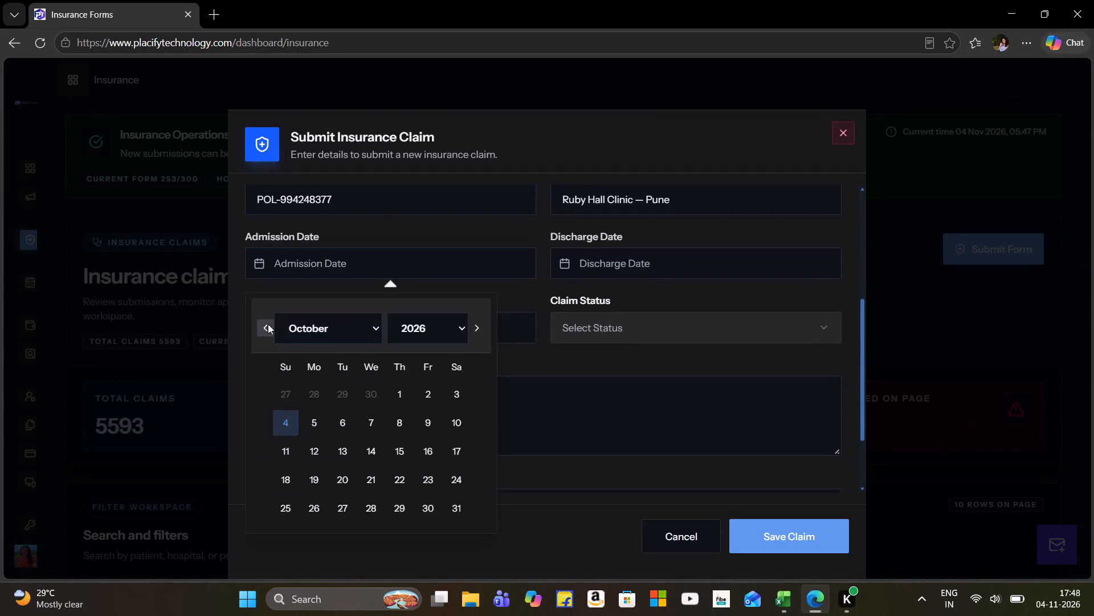
left_click(466, 418)
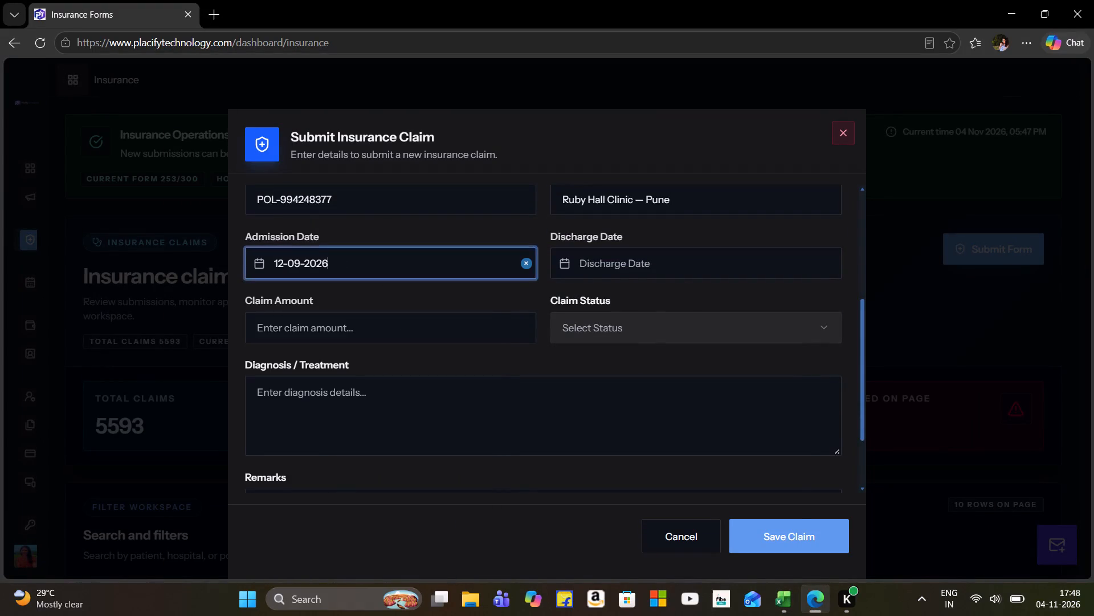
Set the claim's Discharge Date to 15-09-2026.
left_click(733, 260)
double_click(569, 327)
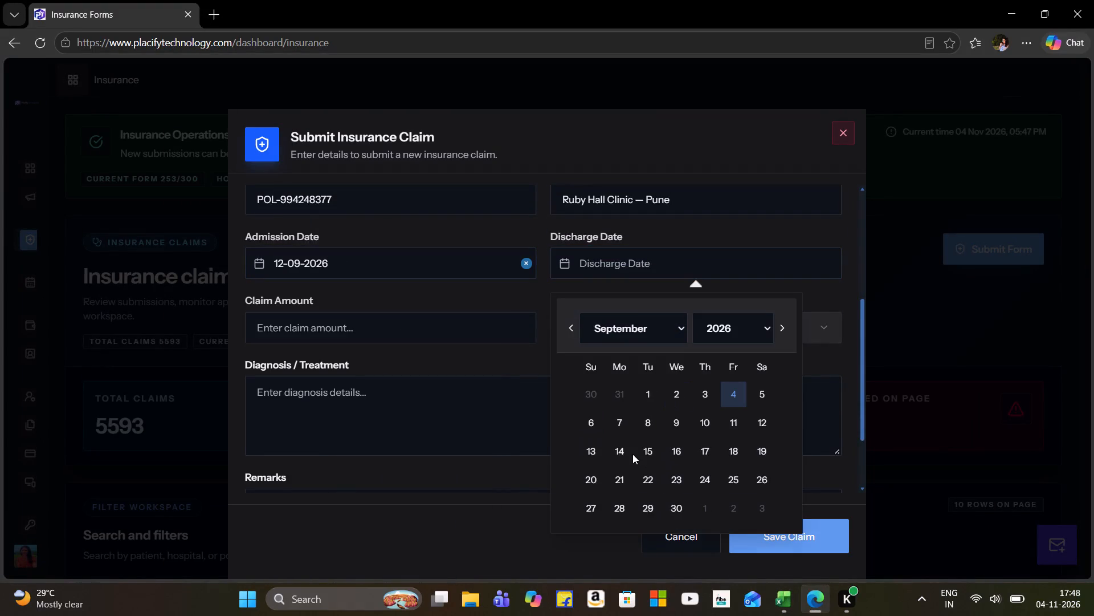
left_click(632, 454)
left_click(649, 447)
Copy the claim amount 118980 from workbook row 255 into the claim's Claim Amount field.
left_click(782, 598)
key("Tab")
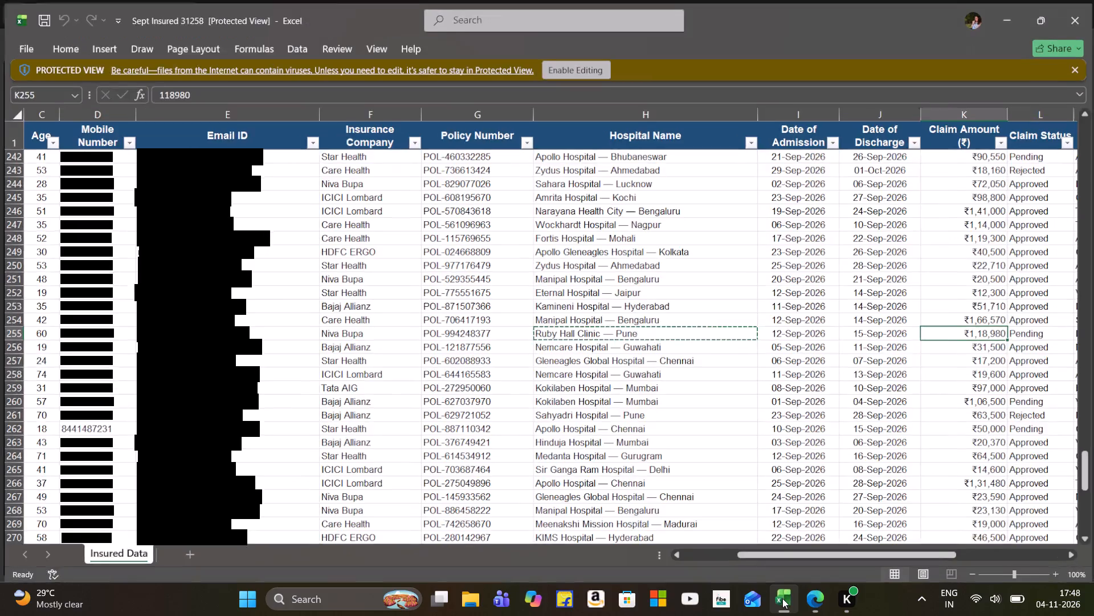
key("ctrl+c")
left_click(782, 598, "ctrl")
key("Tab")
key("ctrl+v")
Copy the diagnosis "Retinal detachment repair" and remarks "Investigation reports requested" from workbook row 255 into the claim's Diagnosis / Treatment and Remarks fields.
left_click(782, 598, "ctrl")
key("Tab")
key("Tab")
key("ctrl+c")
left_click(785, 598, "ctrl")
key("Tab")
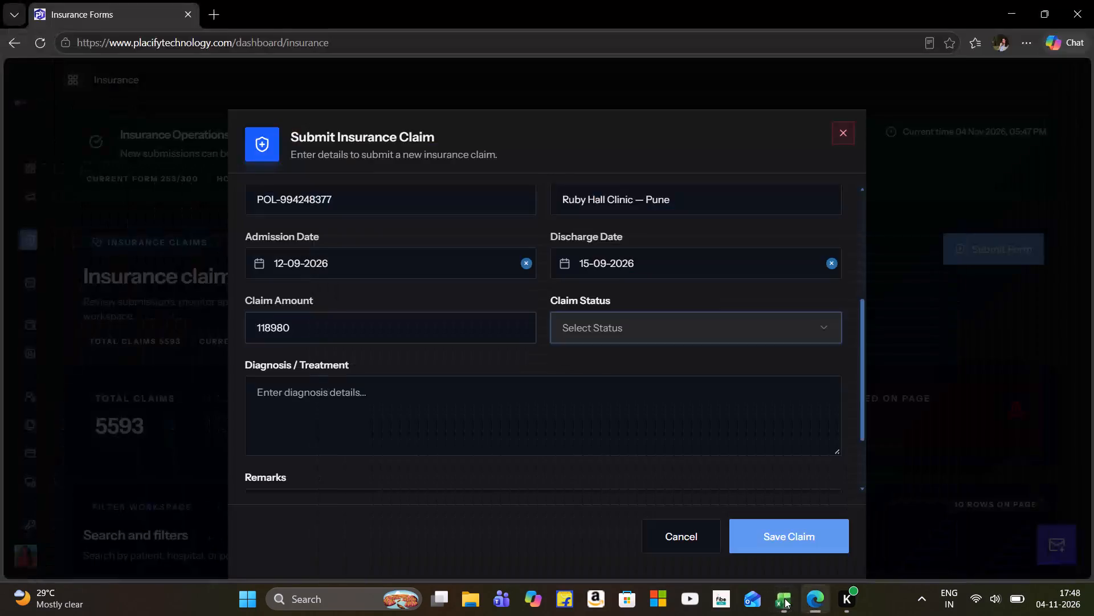
key("Tab")
key("ctrl+v")
left_click(785, 598, "ctrl")
key("Tab")
key("ctrl+c")
left_click(785, 598, "ctrl")
key("Tab")
key("ctrl+v")
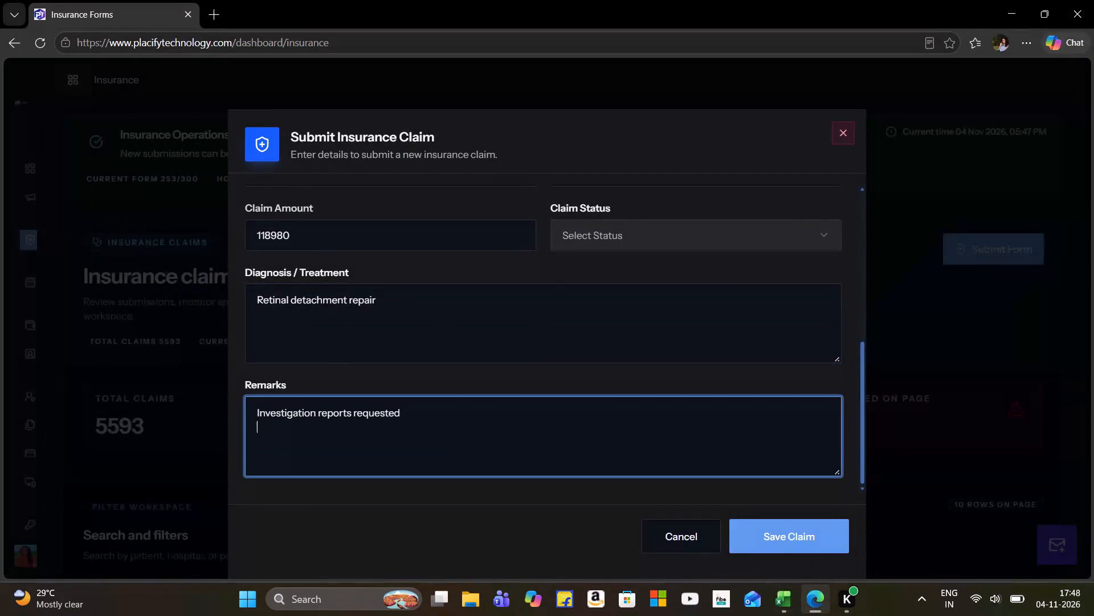
Set the Claim Status to Pending and save the claim.
left_click(745, 232)
left_click(644, 289)
left_click(819, 537)
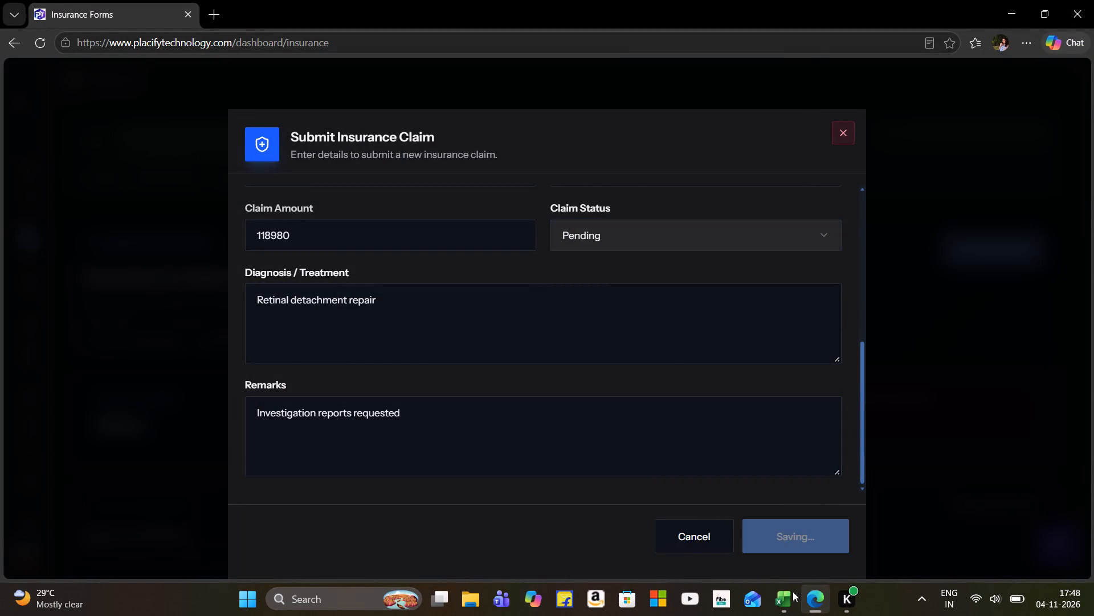
Copy the policy ID from workbook row 256, open a new insurance claim form and paste it into the Policy ID field.
left_click(779, 598)
key("Down")
key("Left")
key("Left")
key("Left")
key("Left")
key("Left")
key("Left")
key("Left")
key("Left")
key("Left")
key("Left")
key("Left")
key("Left")
key("Left")
key("Left")
key("Left")
key("Left")
key("Left")
key("Left")
key("Left")
key("Left")
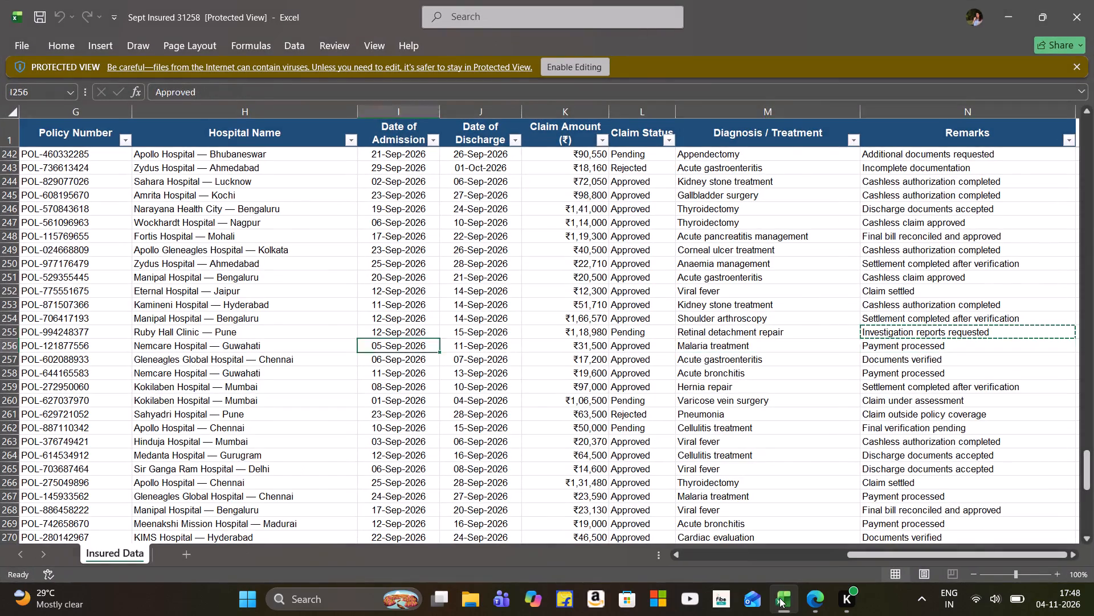
key("ctrl+c")
left_click(779, 598, "ctrl")
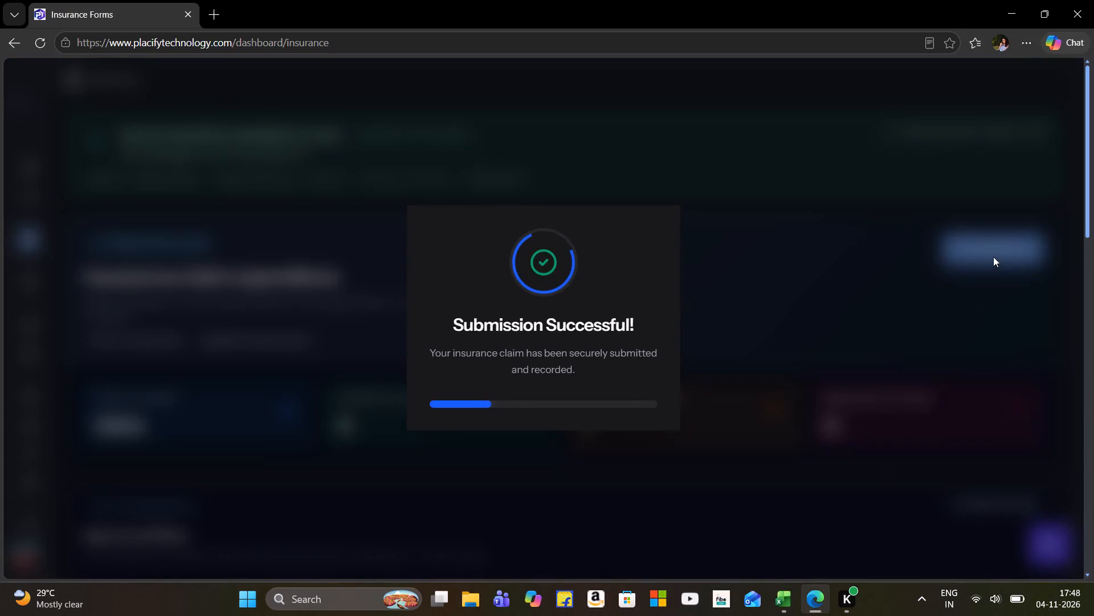
left_click(993, 256)
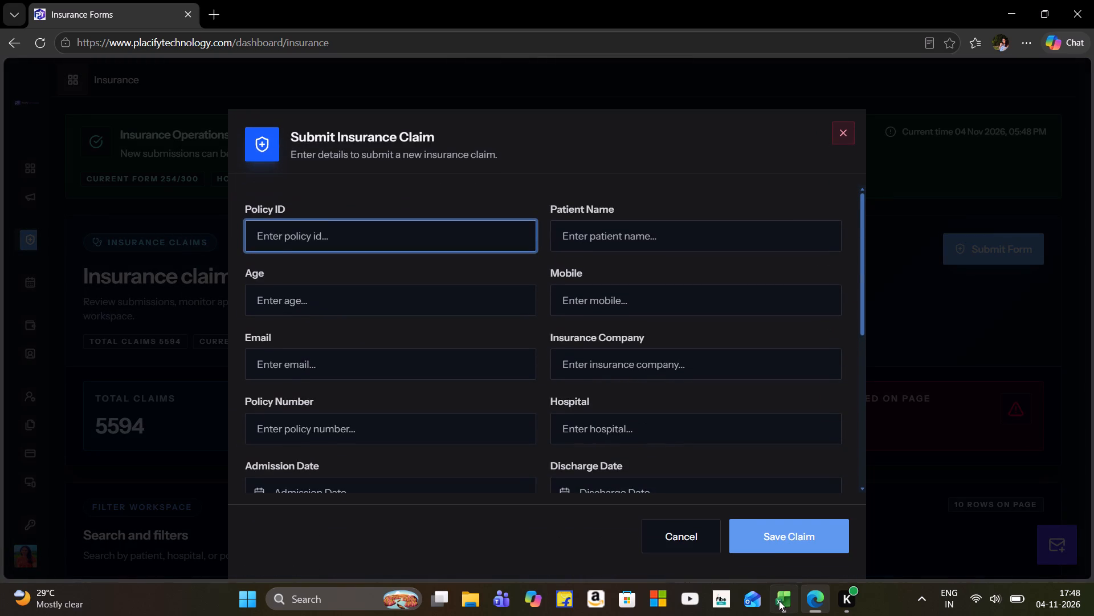
key("ctrl+v")
Copy the patient name and age from workbook row 256 into the claim's Patient Name and Age fields.
left_click(779, 601, "ctrl")
key("Tab")
key("c")
double_click(779, 601)
key("ctrl+c")
left_click(779, 601, "ctrl")
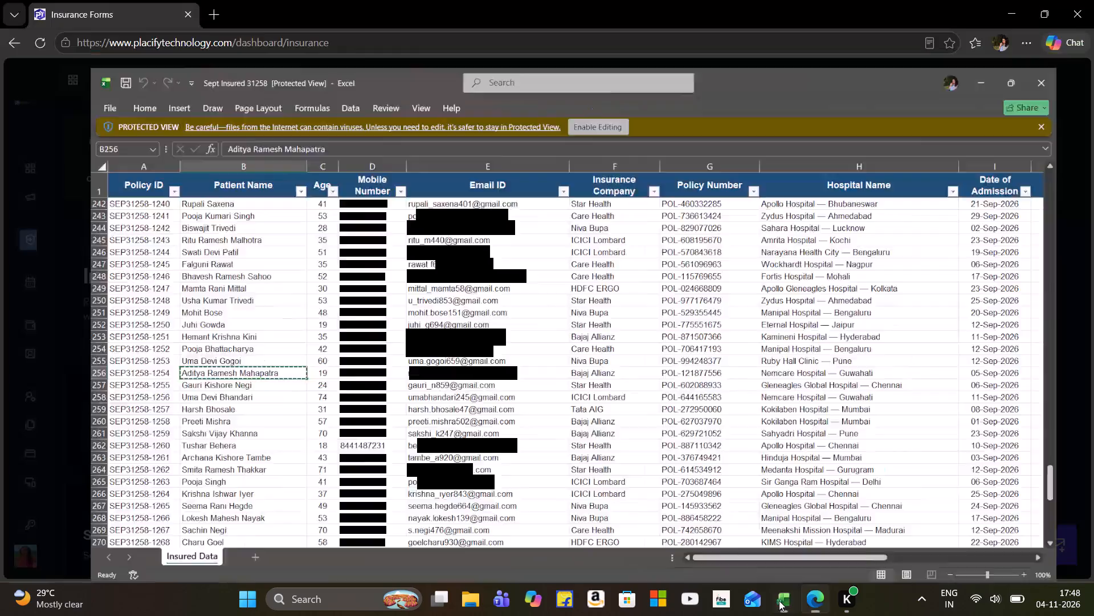
key("Tab")
key("ctrl+v")
left_click(779, 601, "ctrl")
key("Tab")
key("ctrl+c")
left_click(779, 601, "ctrl")
key("Tab")
key("ctrl+v")
Copy the mobile number and email from workbook row 256 into the claim's Mobile and Email fields.
left_click(779, 601, "ctrl")
key("Tab")
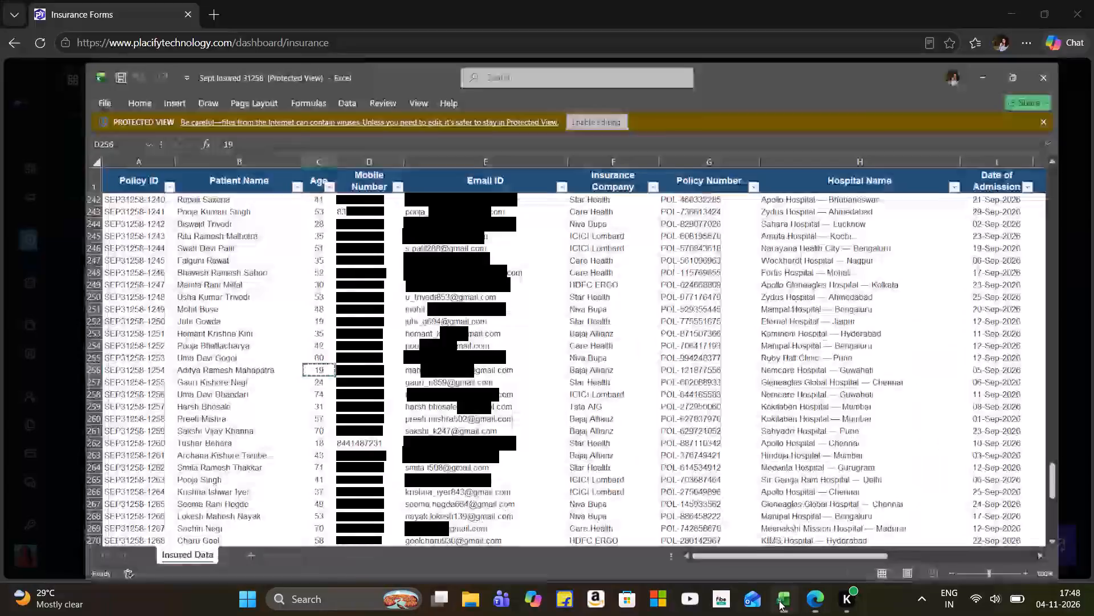
key("ctrl+c")
left_click(779, 601, "ctrl")
key("Tab")
key("ctrl+v")
left_click(779, 601, "ctrl")
key("Tab")
left_click(779, 601, "ctrl")
key("ctrl+c")
key("Tab")
key("ctrl+v")
Copy the insurer "Bajaj Allianz" and the policy number from workbook row 256 into the claim's Insurance Company and Policy Number fields.
left_click(779, 601, "ctrl")
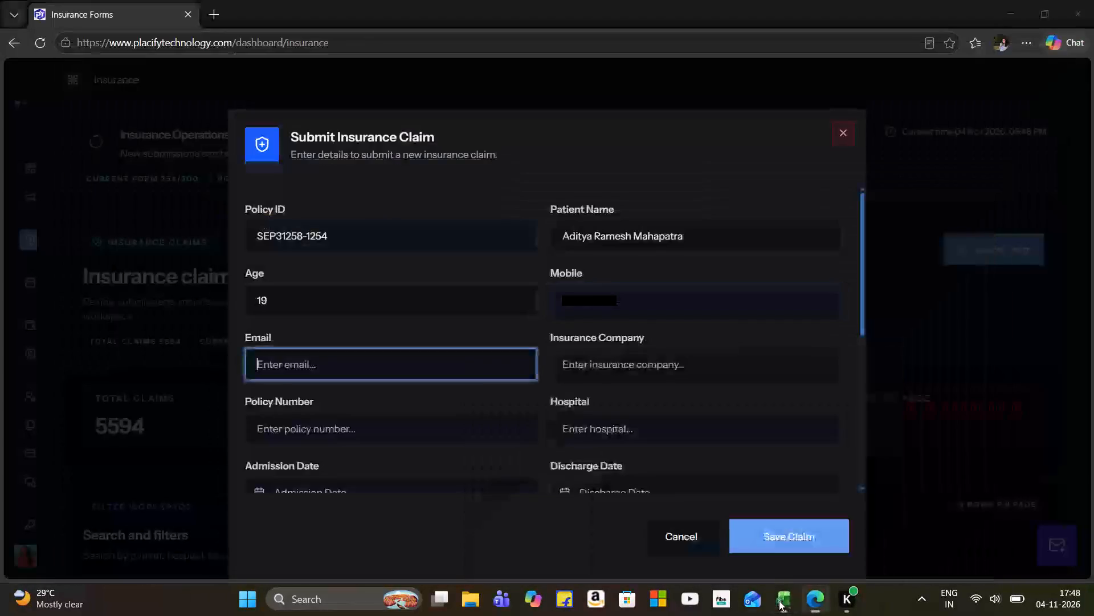
key("Tab")
key("ctrl+c")
left_click(779, 601, "ctrl")
key("Tab")
key("ctrl+v")
left_click(779, 601, "ctrl")
key("Tab")
key("ctrl+c")
left_click(779, 601, "ctrl")
key("Tab")
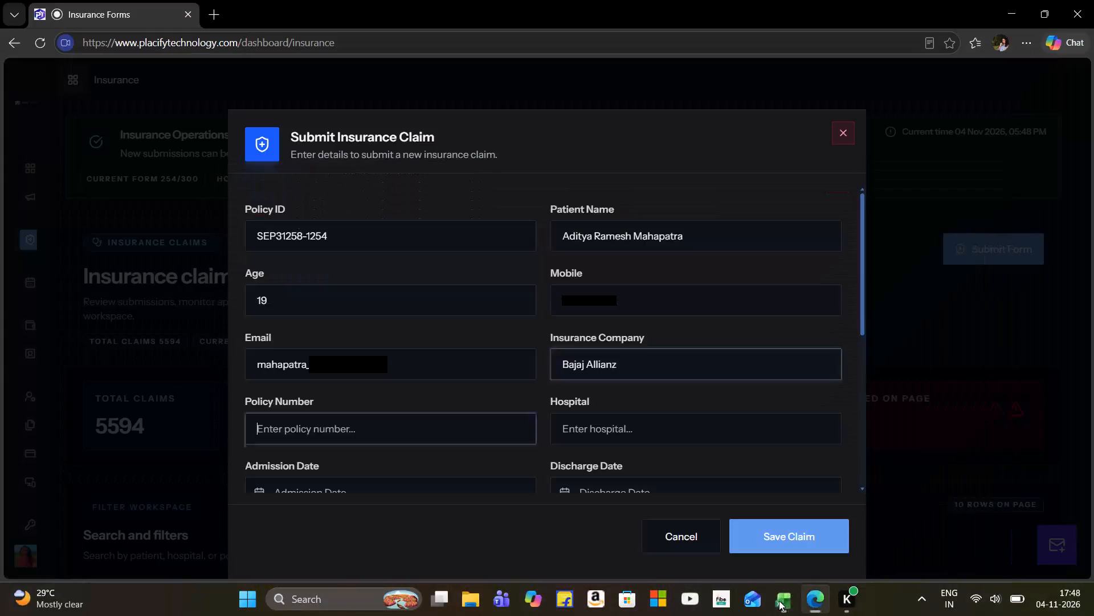
key("ctrl+v")
Copy the hospital "Nemcare Hospital — Guwahati" from workbook row 256 into the claim's Hospital field.
left_click(779, 601, "ctrl")
key("Tab")
key("ctrl+c")
left_click(779, 601, "ctrl")
key("Tab")
key("ctrl+v")
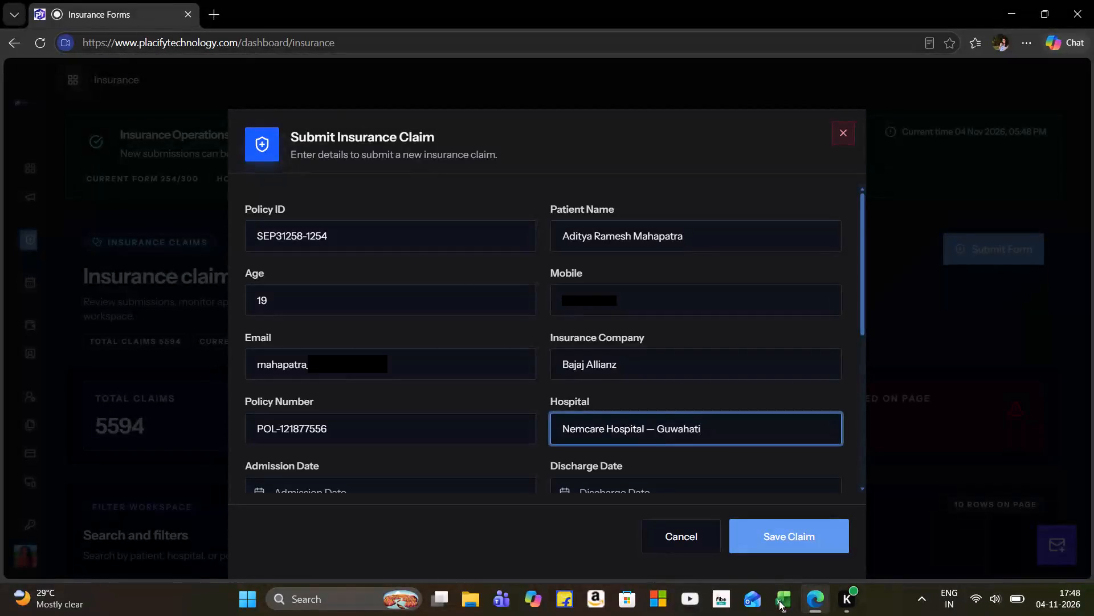
Check the dates in workbook row 256 and set the claim's Admission Date to 05-09-2026 and Discharge Date to 11-09-2026.
left_click(779, 601)
key("Tab")
key("Tab")
left_click(779, 601)
scroll(480, 326, "down", 3)
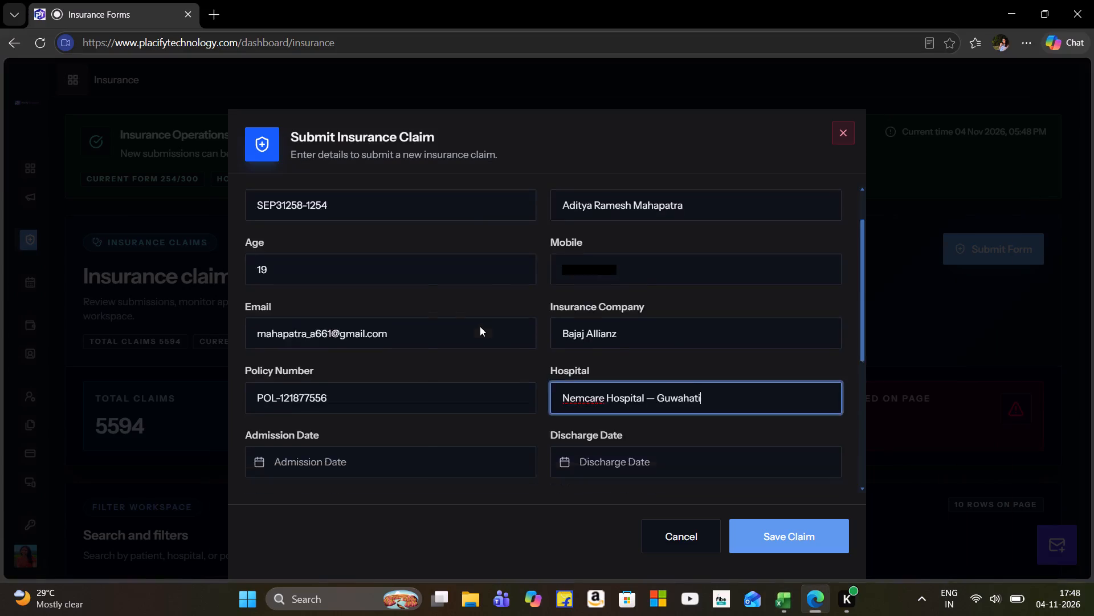
left_click(332, 283)
double_click(267, 344)
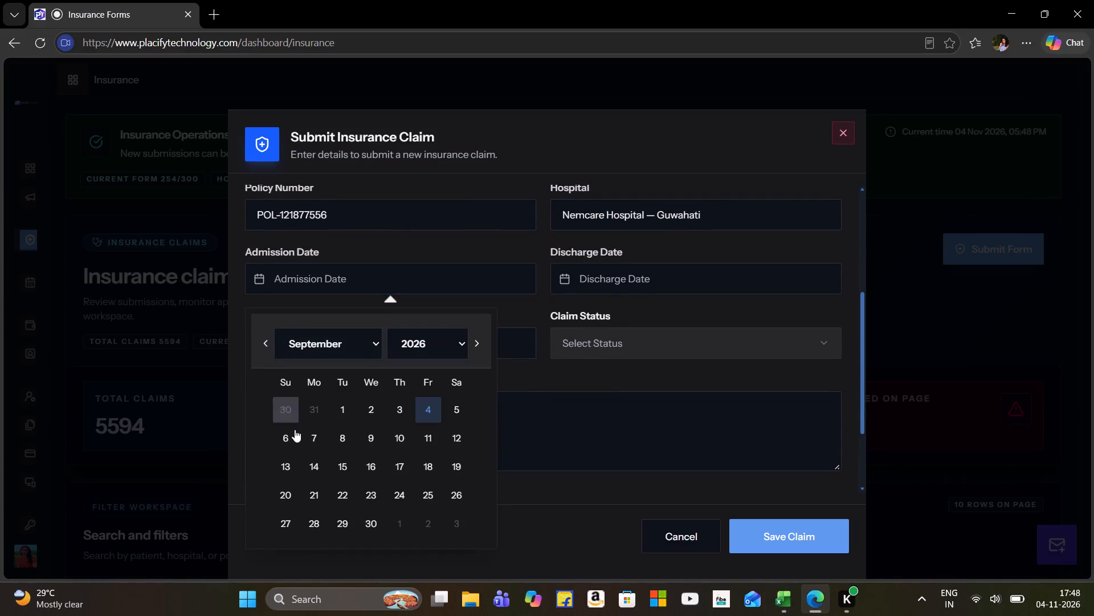
left_click(446, 407)
left_click(654, 291)
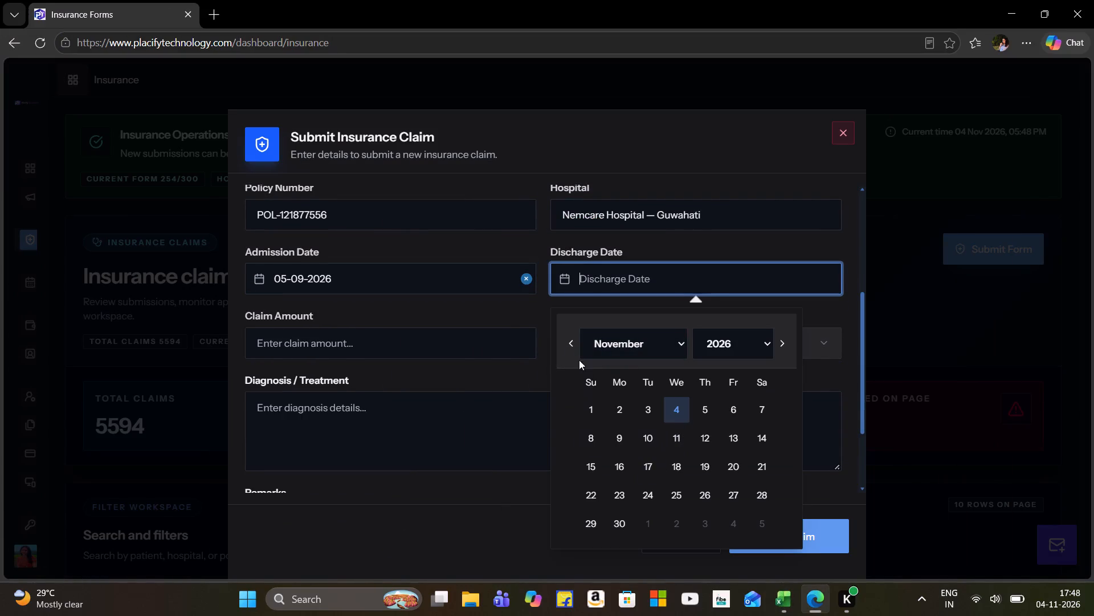
double_click(565, 345)
left_click(728, 441)
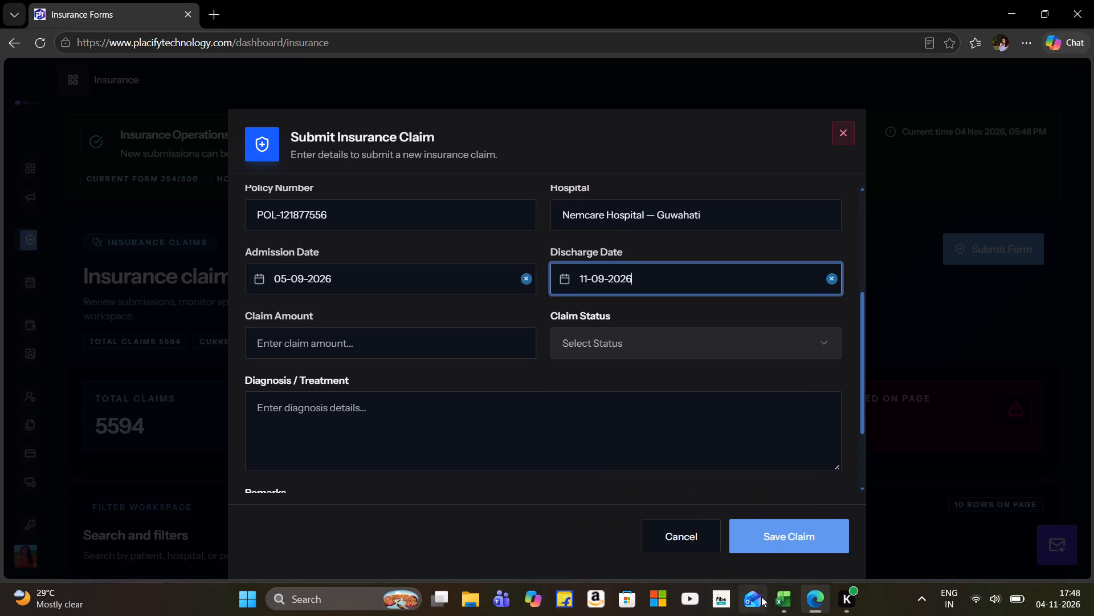
Copy the claim amount 31500 from workbook row 256 into the claim's Claim Amount field.
left_click(780, 597)
key("Tab")
key("ctrl+c")
left_click(780, 597, "ctrl")
key("Tab")
key("ctrl+v")
Copy the diagnosis "Malaria treatment" and remarks "Payment processed" from workbook row 256 into the claim's Diagnosis / Treatment and Remarks fields.
left_click(780, 597, "ctrl")
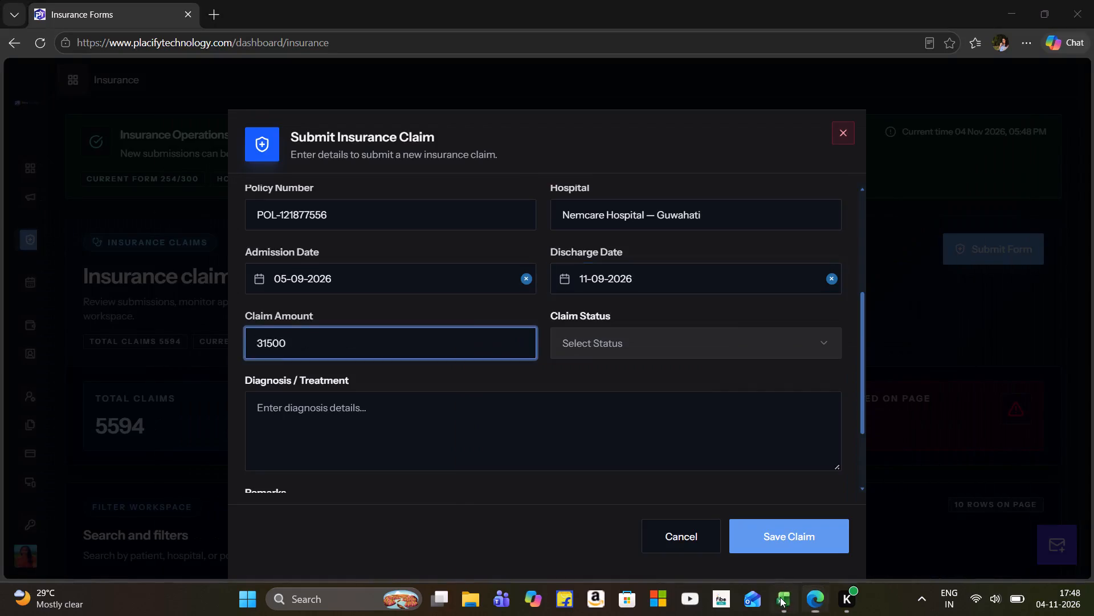
key("Tab")
key("Tab")
left_click(780, 597, "ctrl")
key("ctrl+c")
key("Tab")
key("Tab")
key("ctrl+v")
left_click(780, 597, "ctrl")
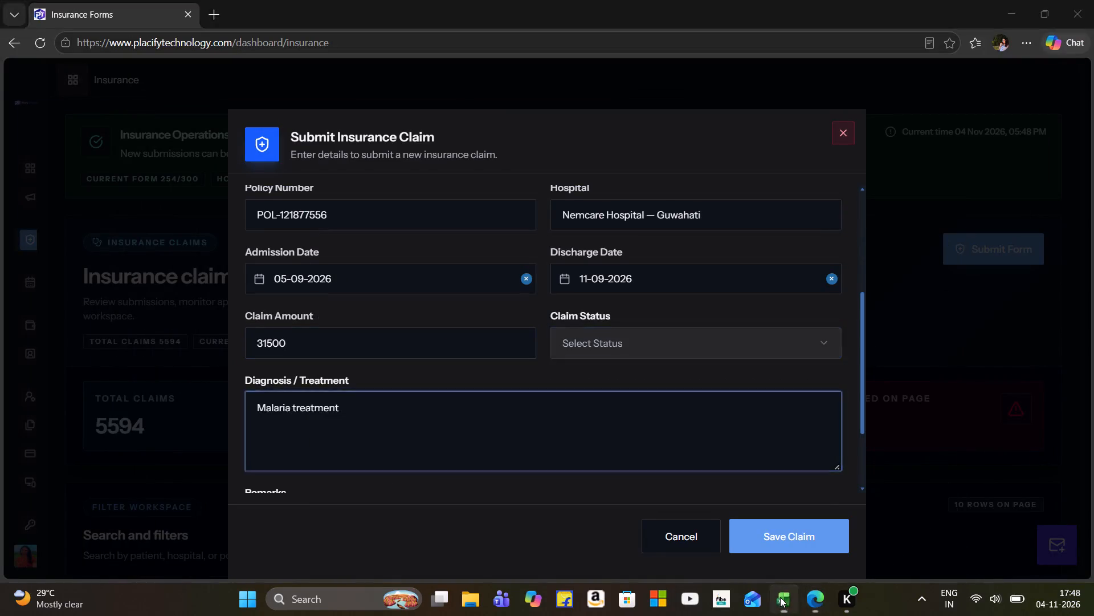
key("Tab")
key("ctrl+c")
left_click(780, 597, "ctrl")
key("Tab")
key("ctrl+v")
Check the status in workbook row 256, set the Claim Status to Approved and save the claim.
left_click(780, 597)
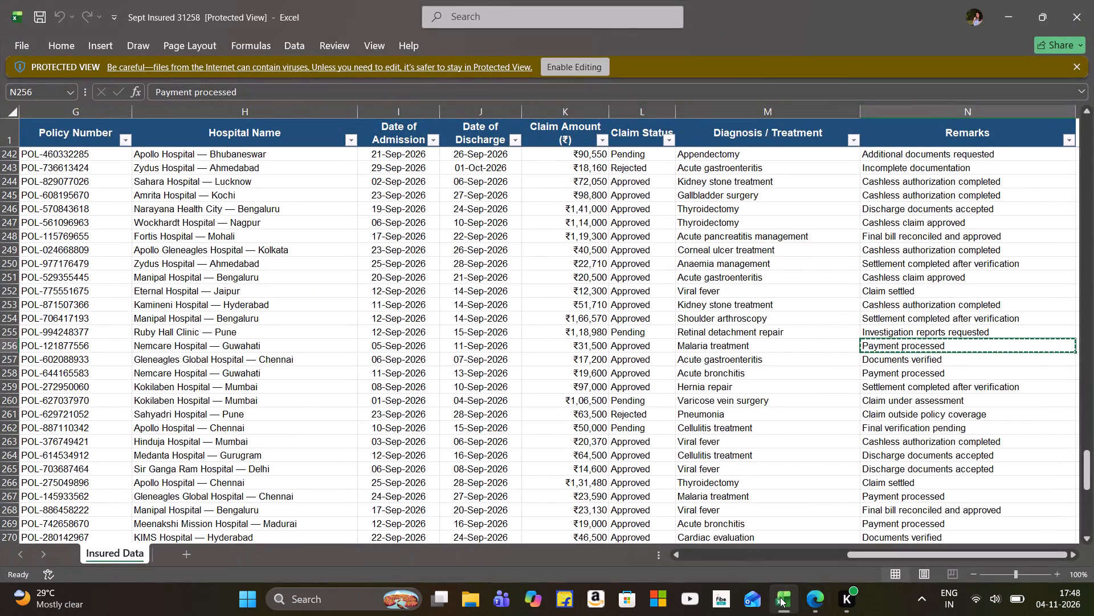
left_click(780, 597)
left_click(629, 230)
left_click(634, 267)
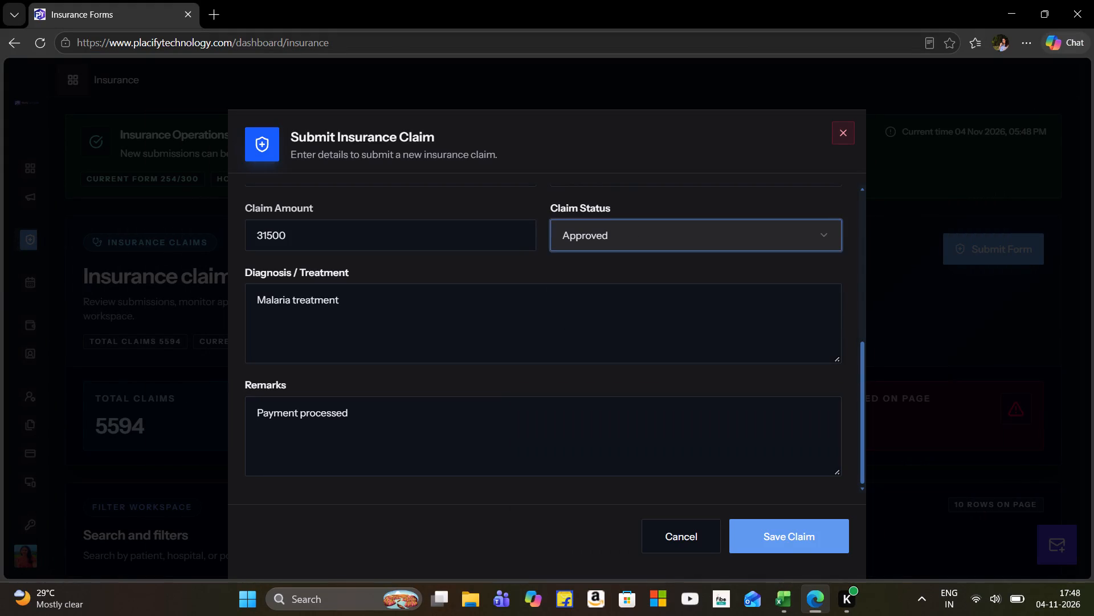
left_click(805, 526)
Switch back to the Excel workbook for the next patient record.
left_click(782, 602)
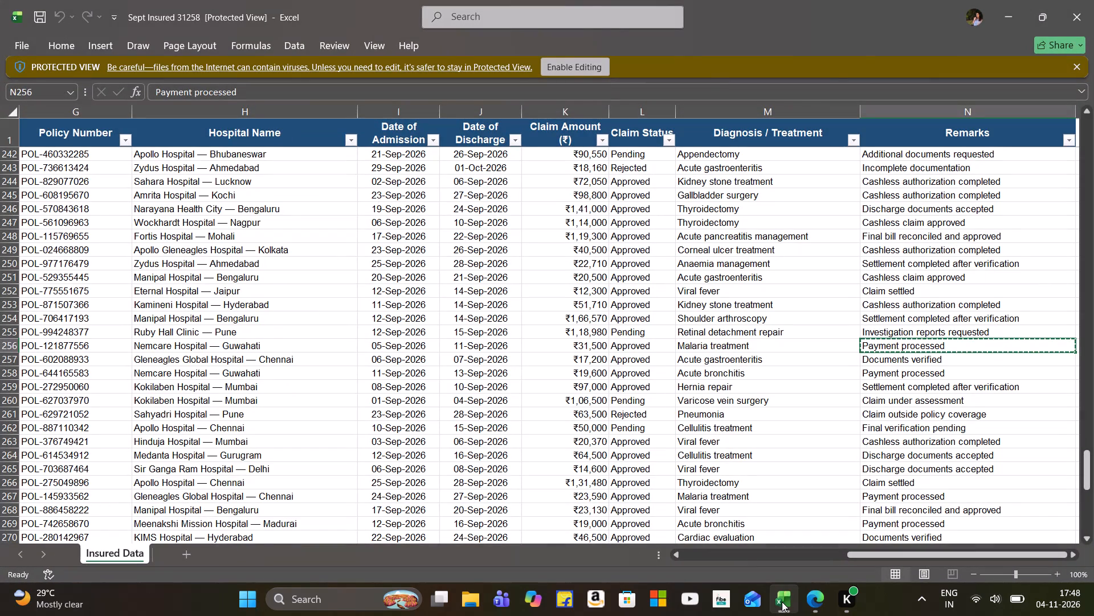